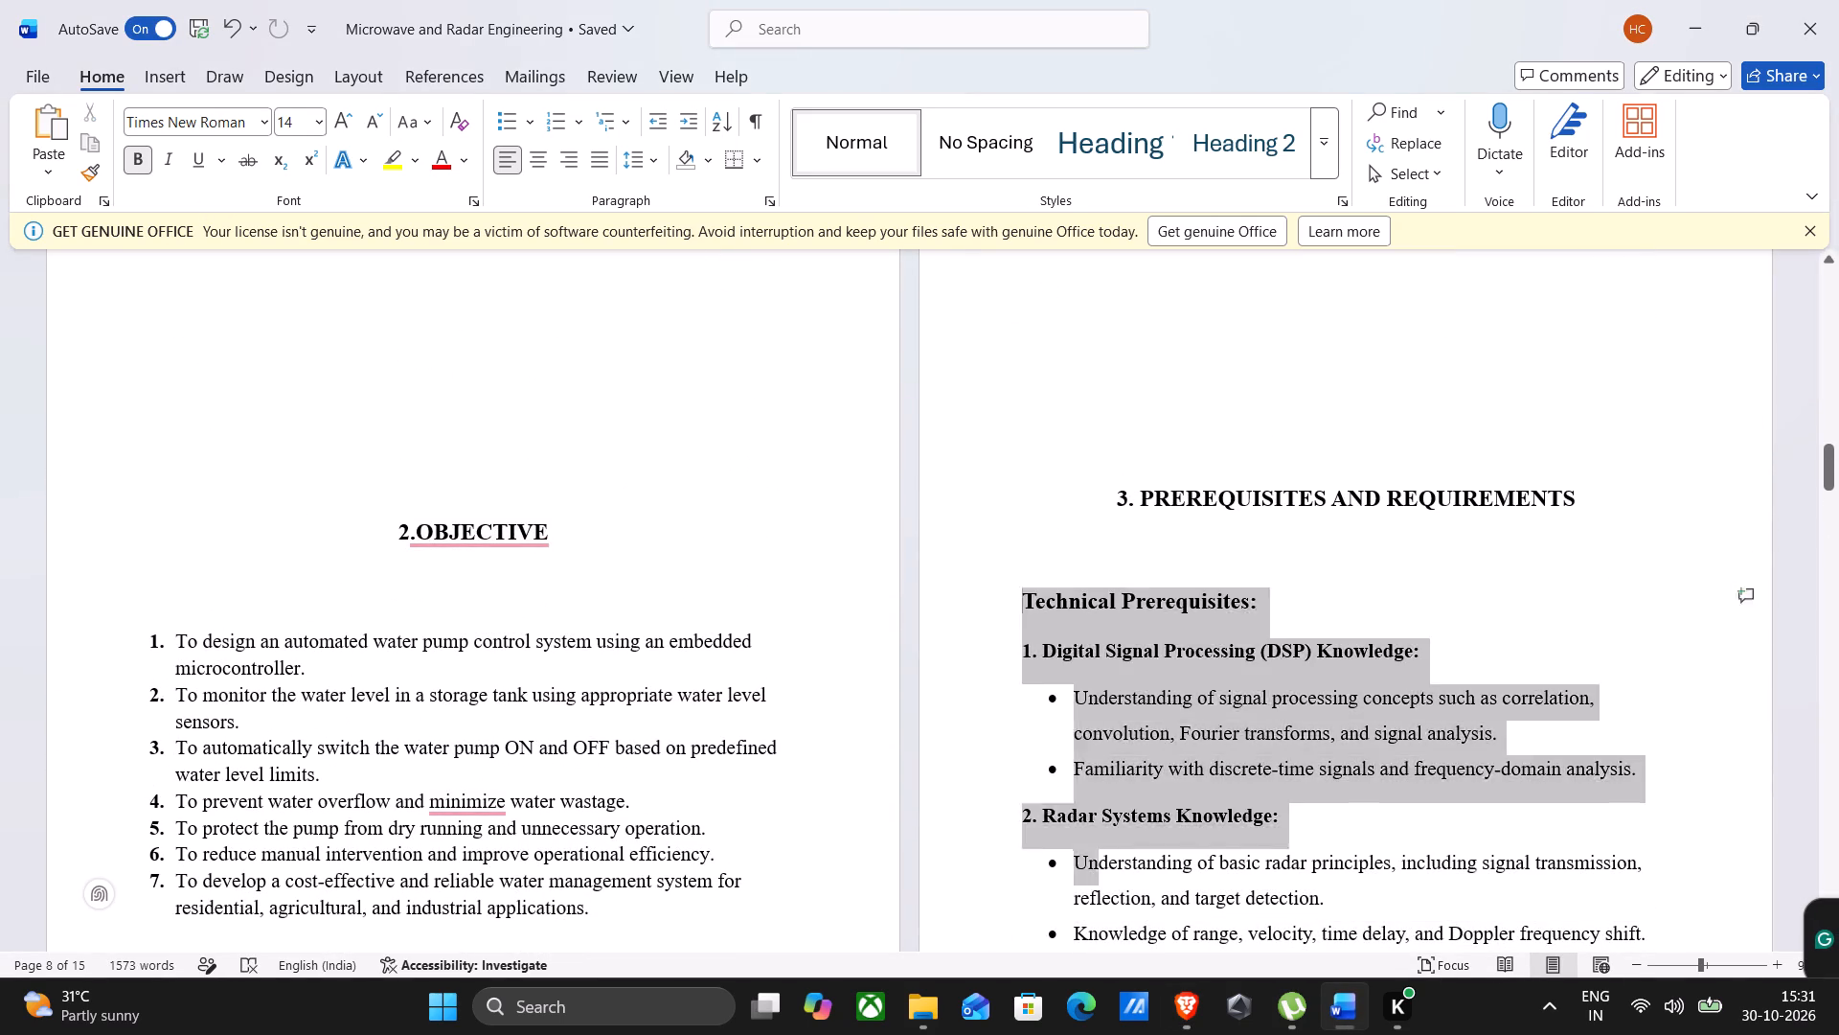
drag(1124, 995, 1217, 478)
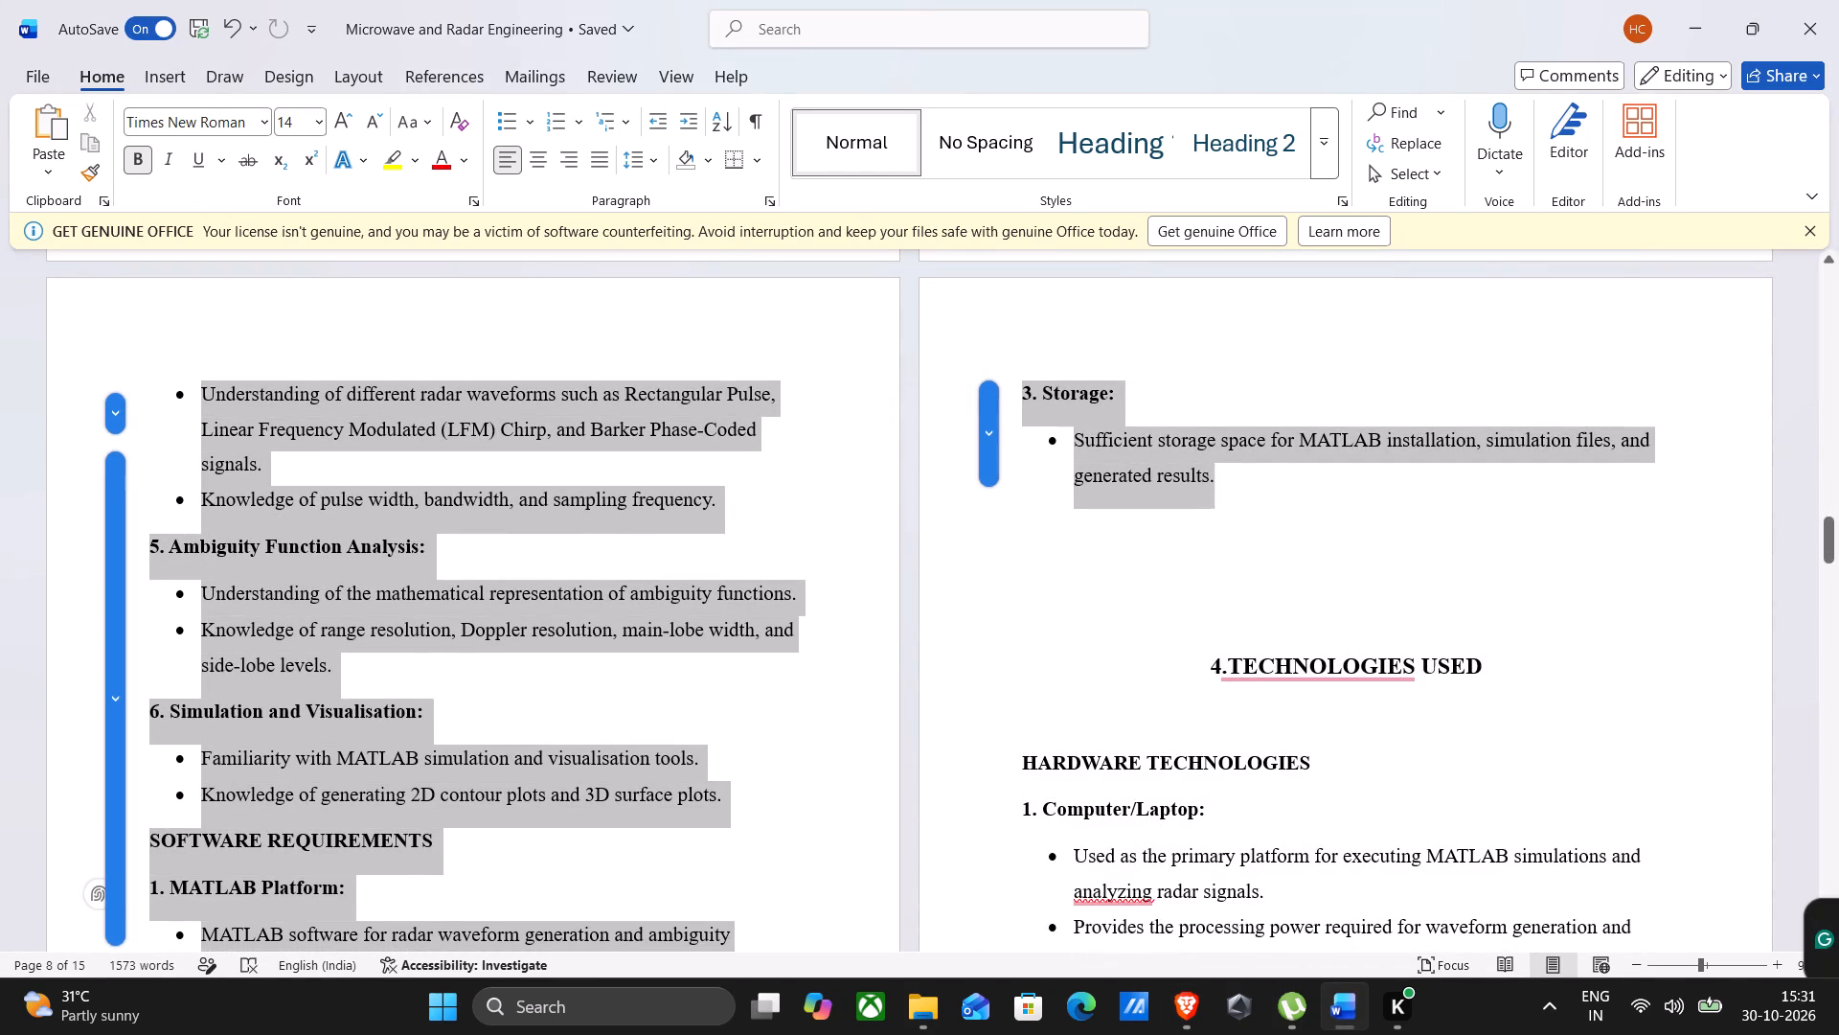
drag(1217, 478, 1215, 477)
key(ctrl+v)
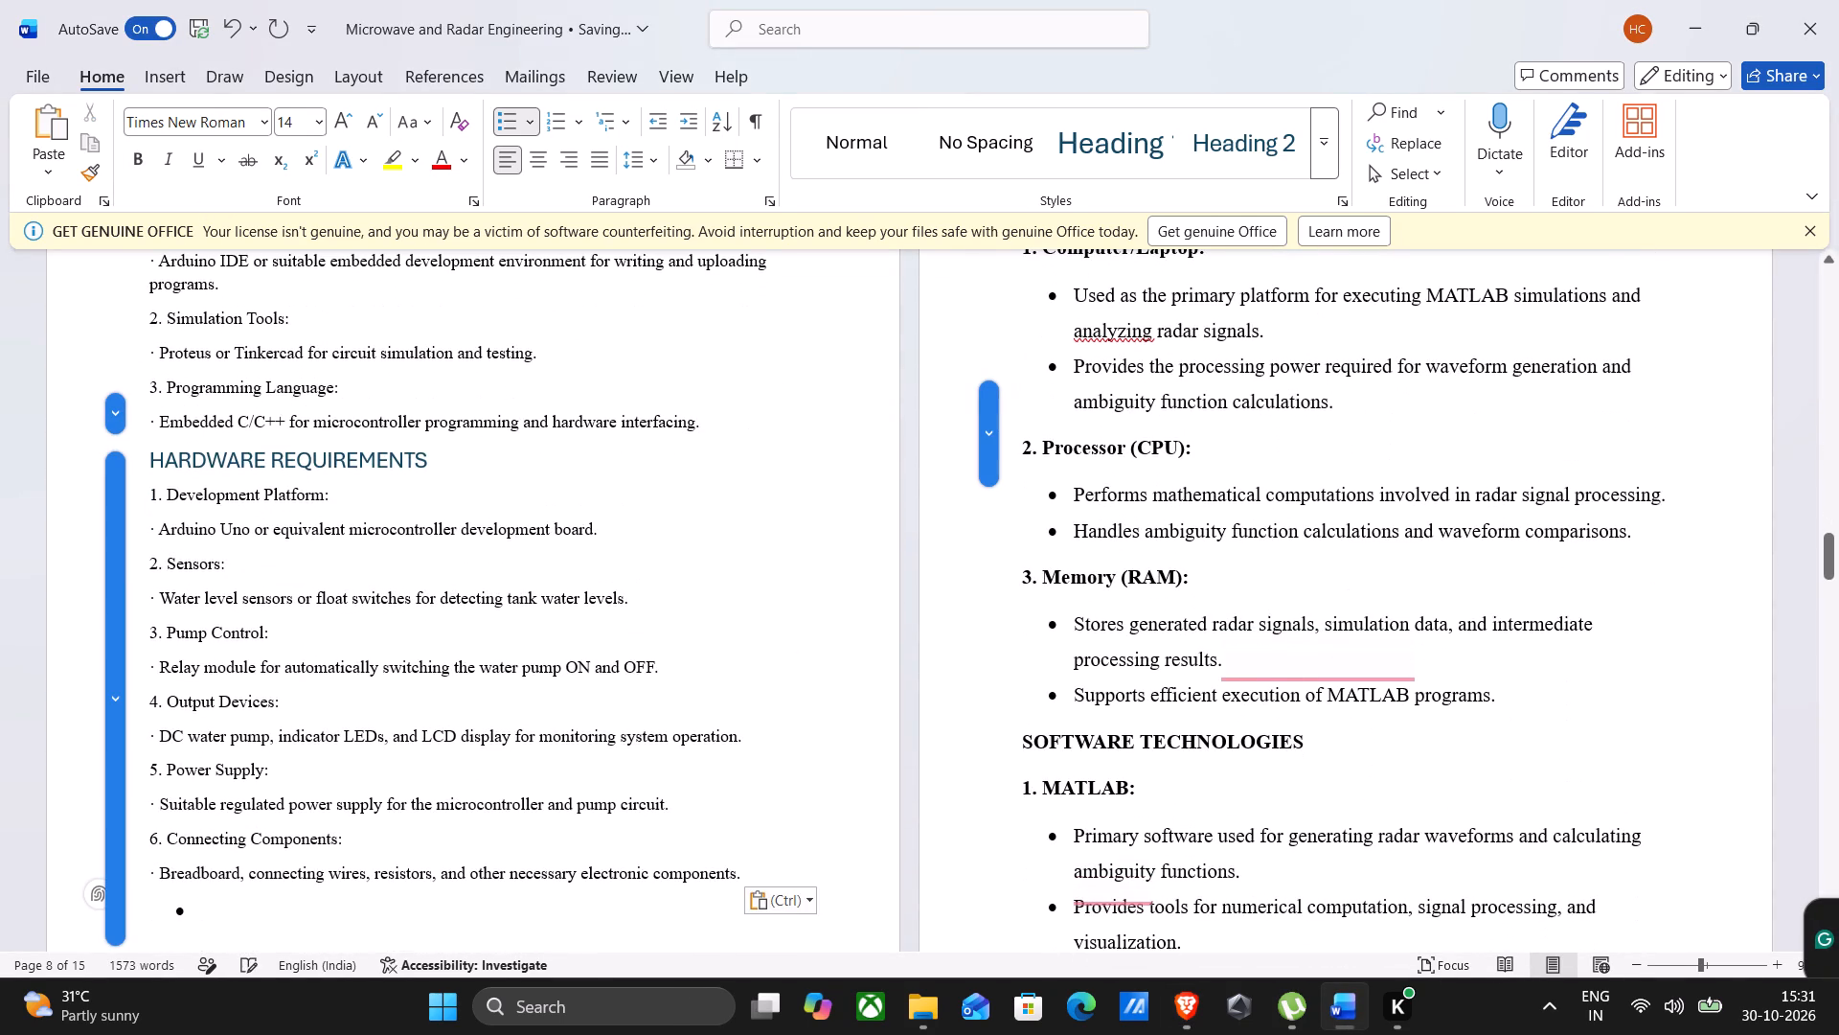
Set the TECHNICAL PREREQUISITES heading's font to Times New Roman.
scroll(1135, 634, up, 20)
scroll(1135, 634, up, 2)
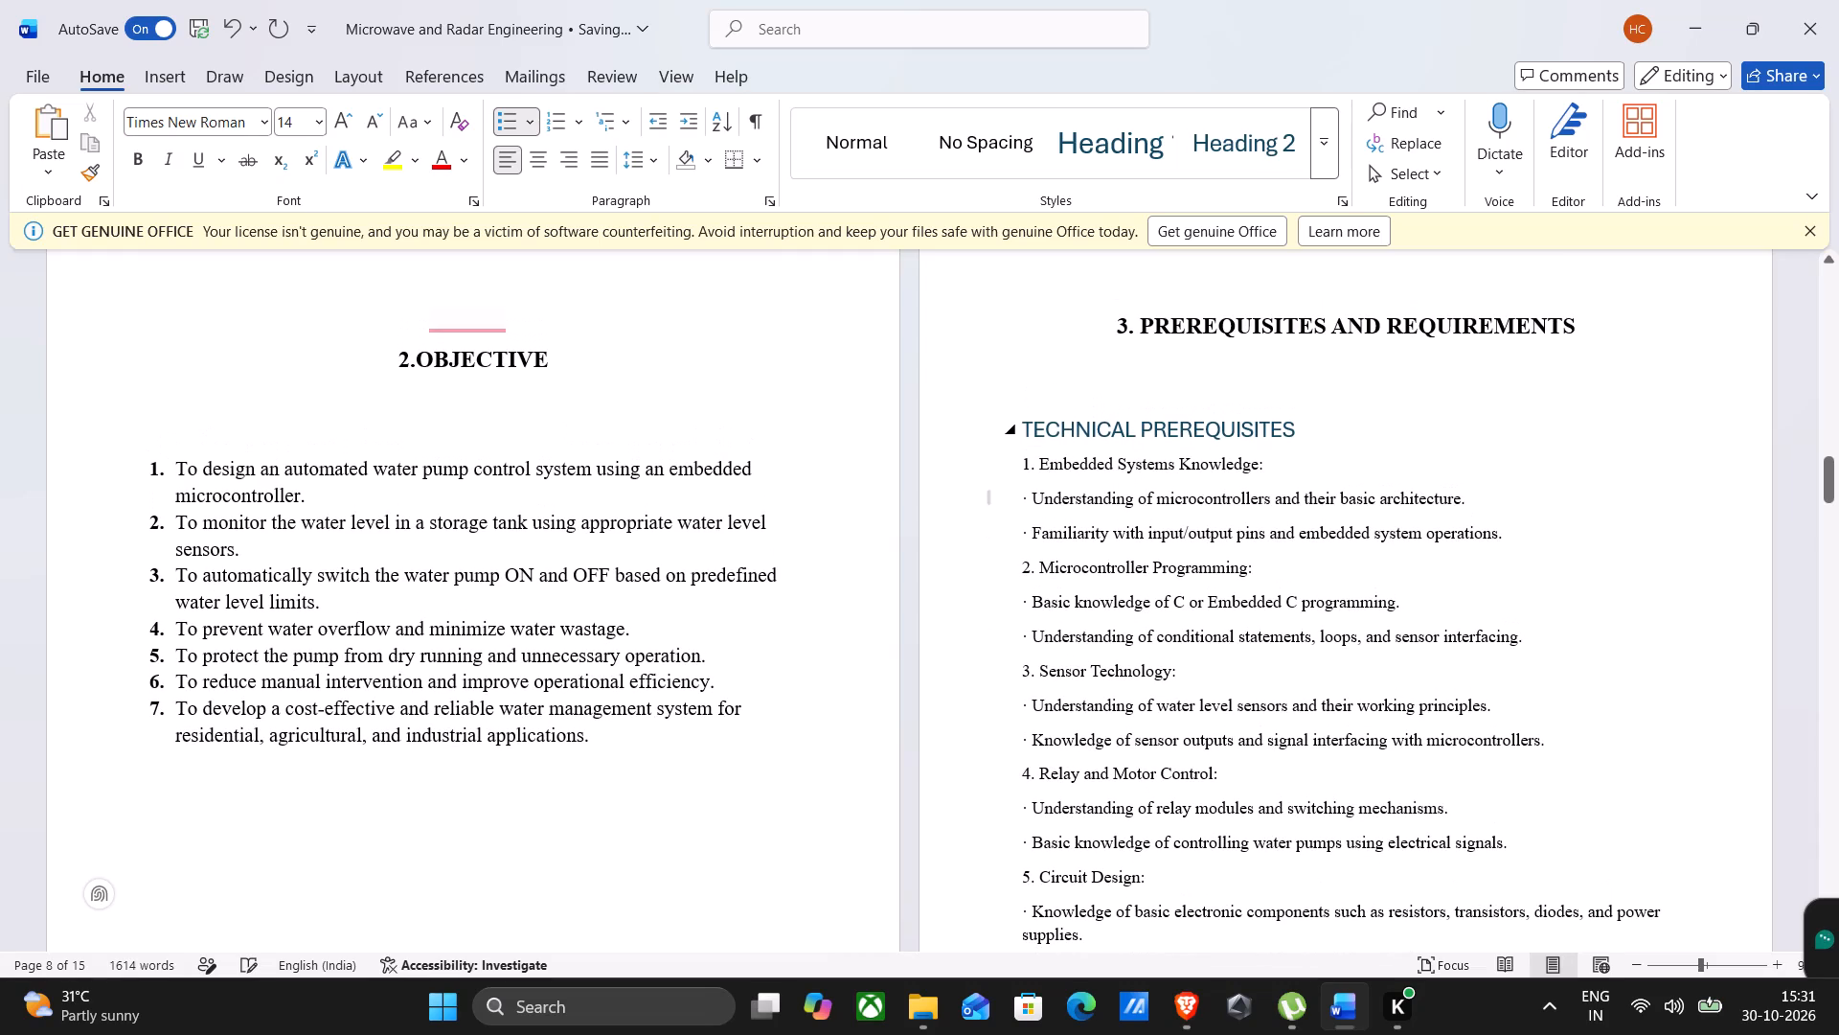
triple_click(1033, 440)
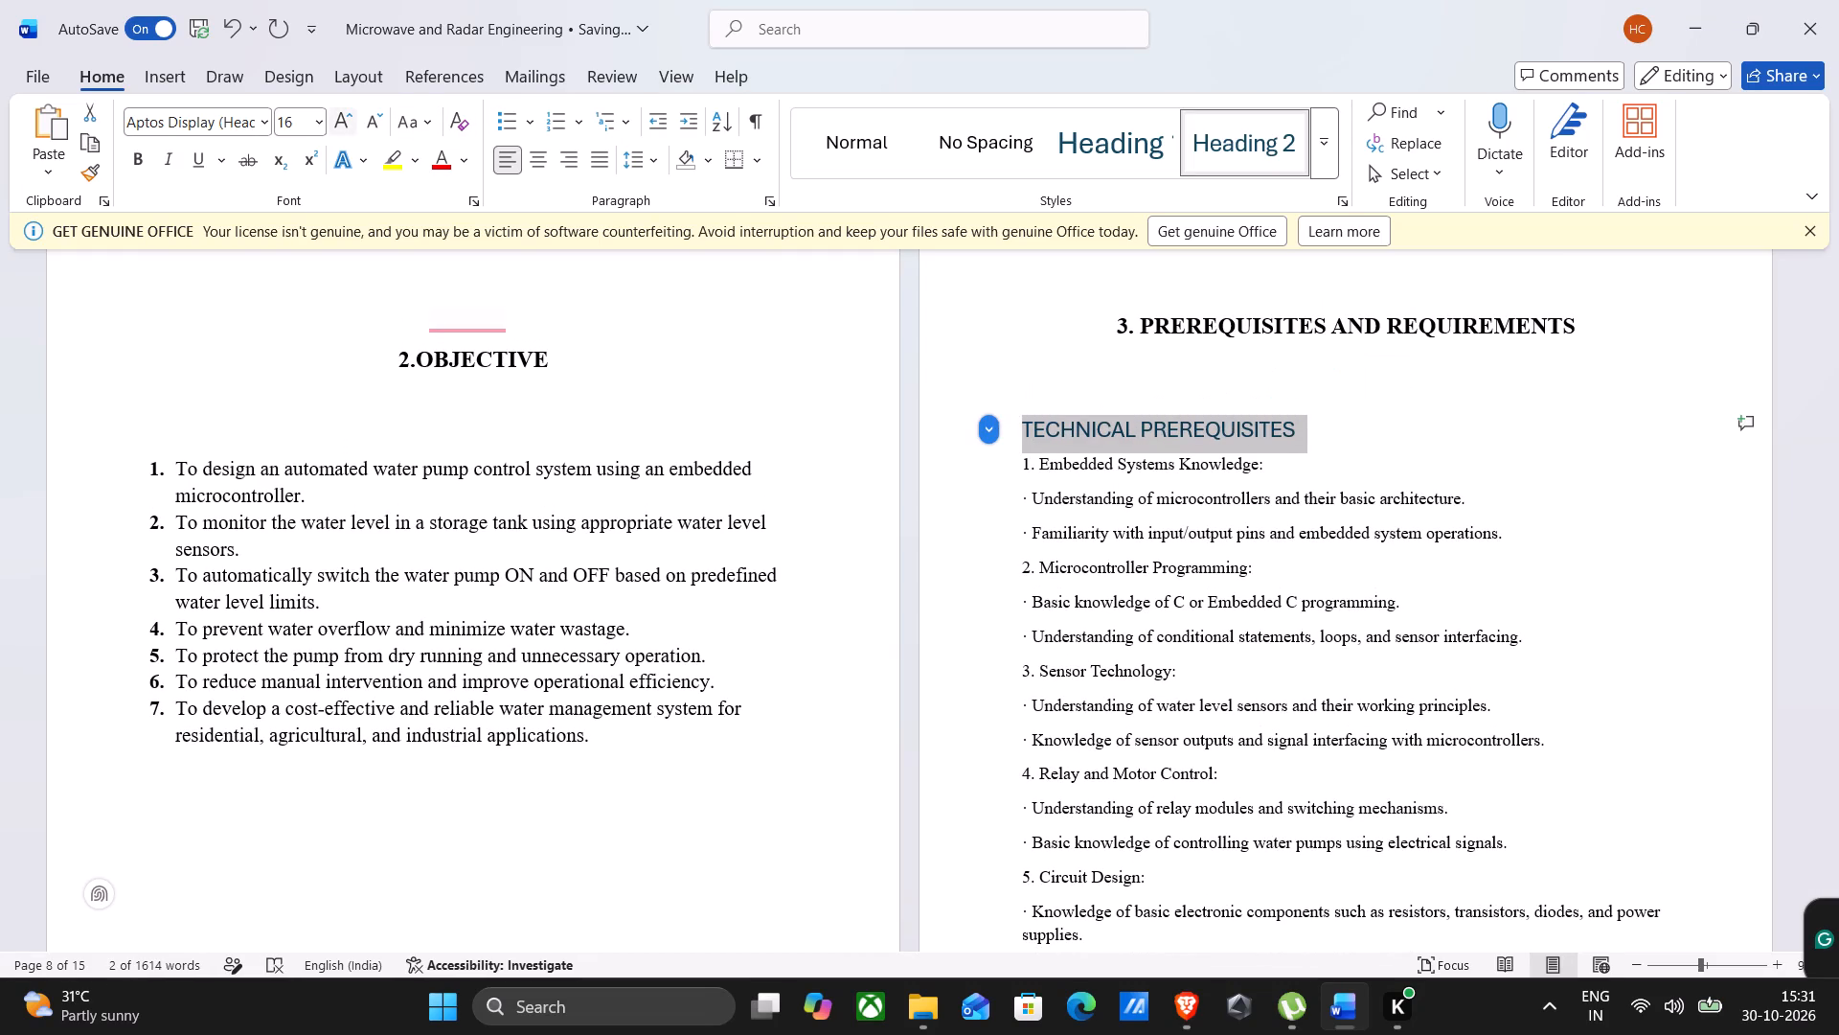
click(258, 126)
key(shift+t)
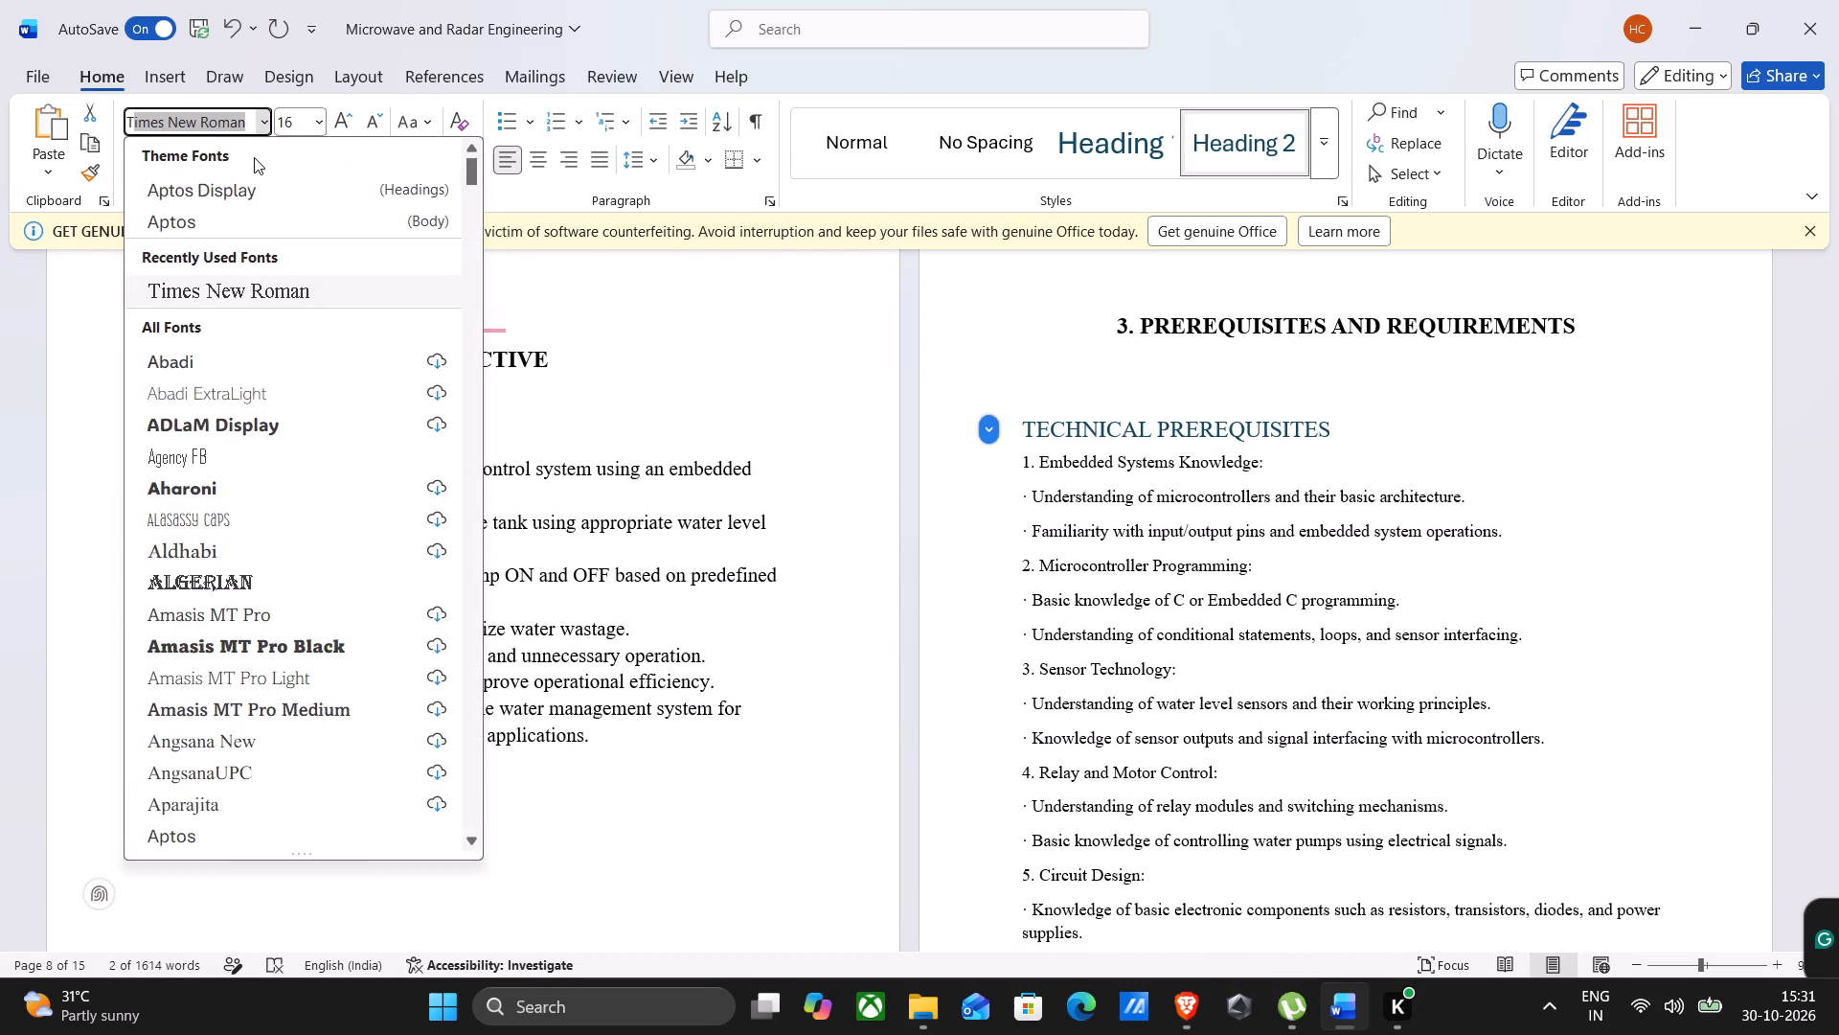
key(Return)
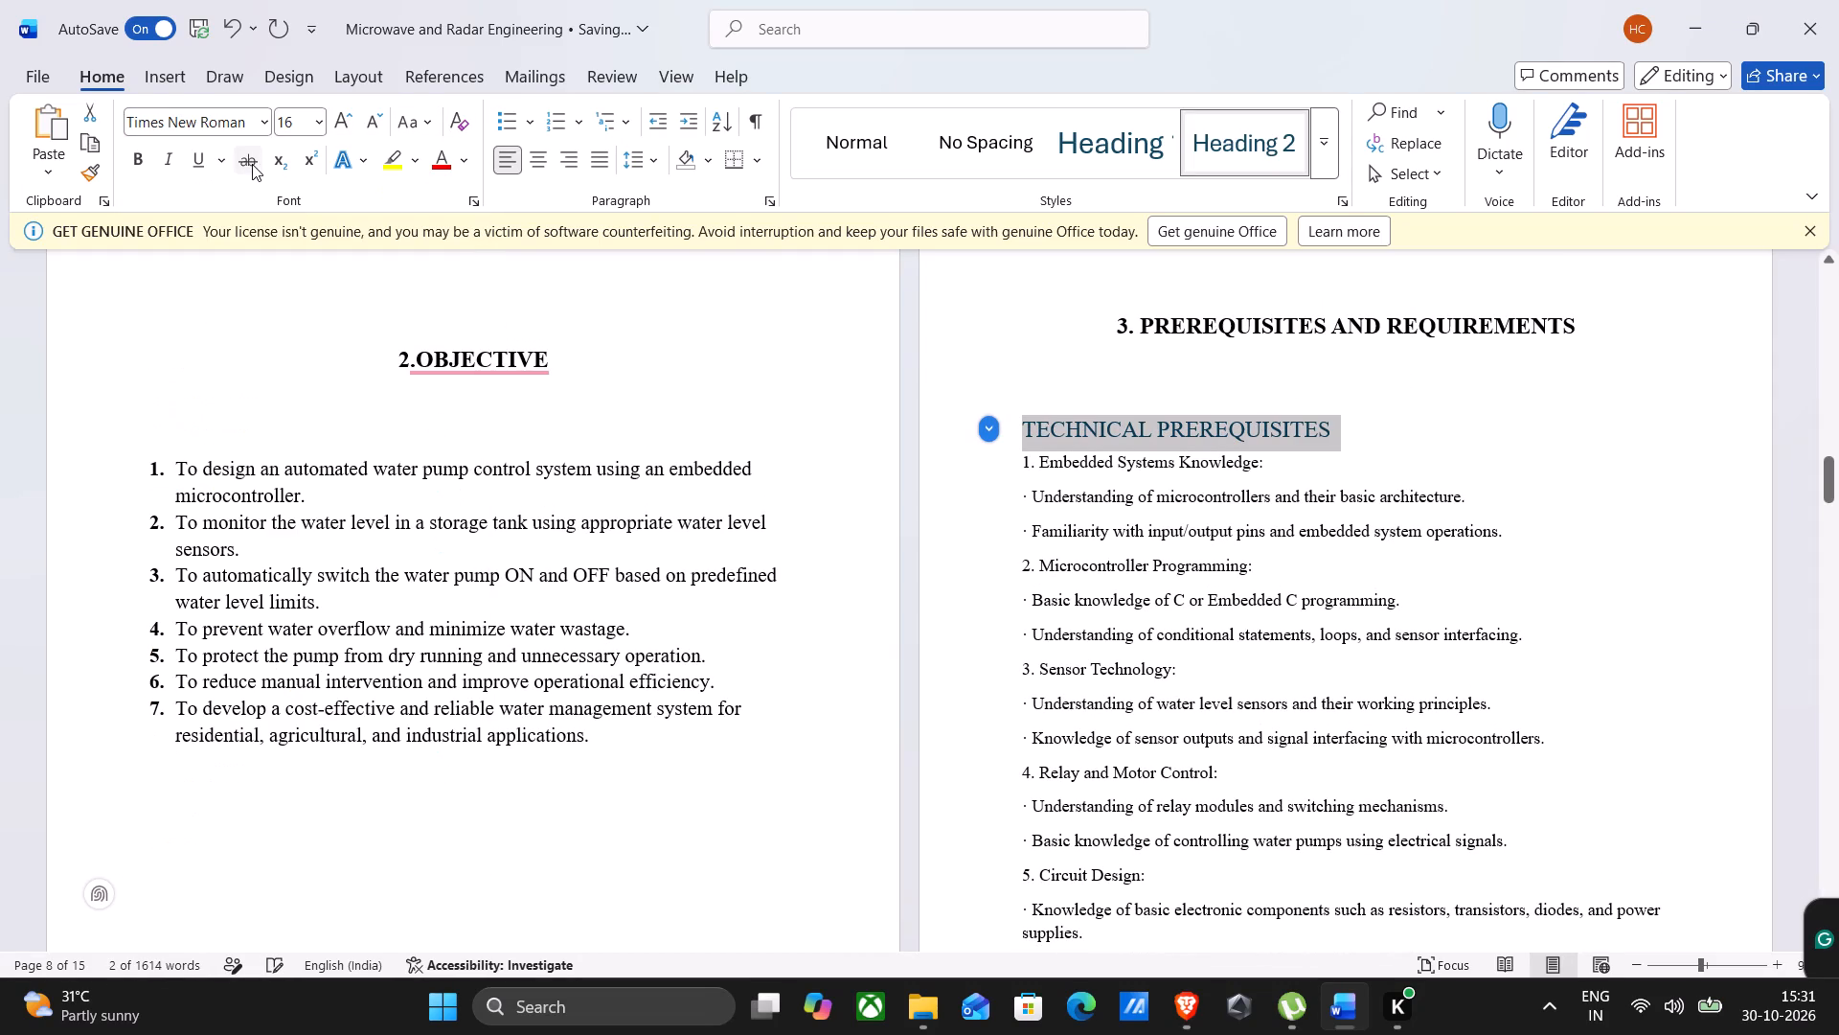
Turn the TECHNICAL PREREQUISITES heading black using the plain black text effect and a black font colour.
click(356, 160)
click(370, 199)
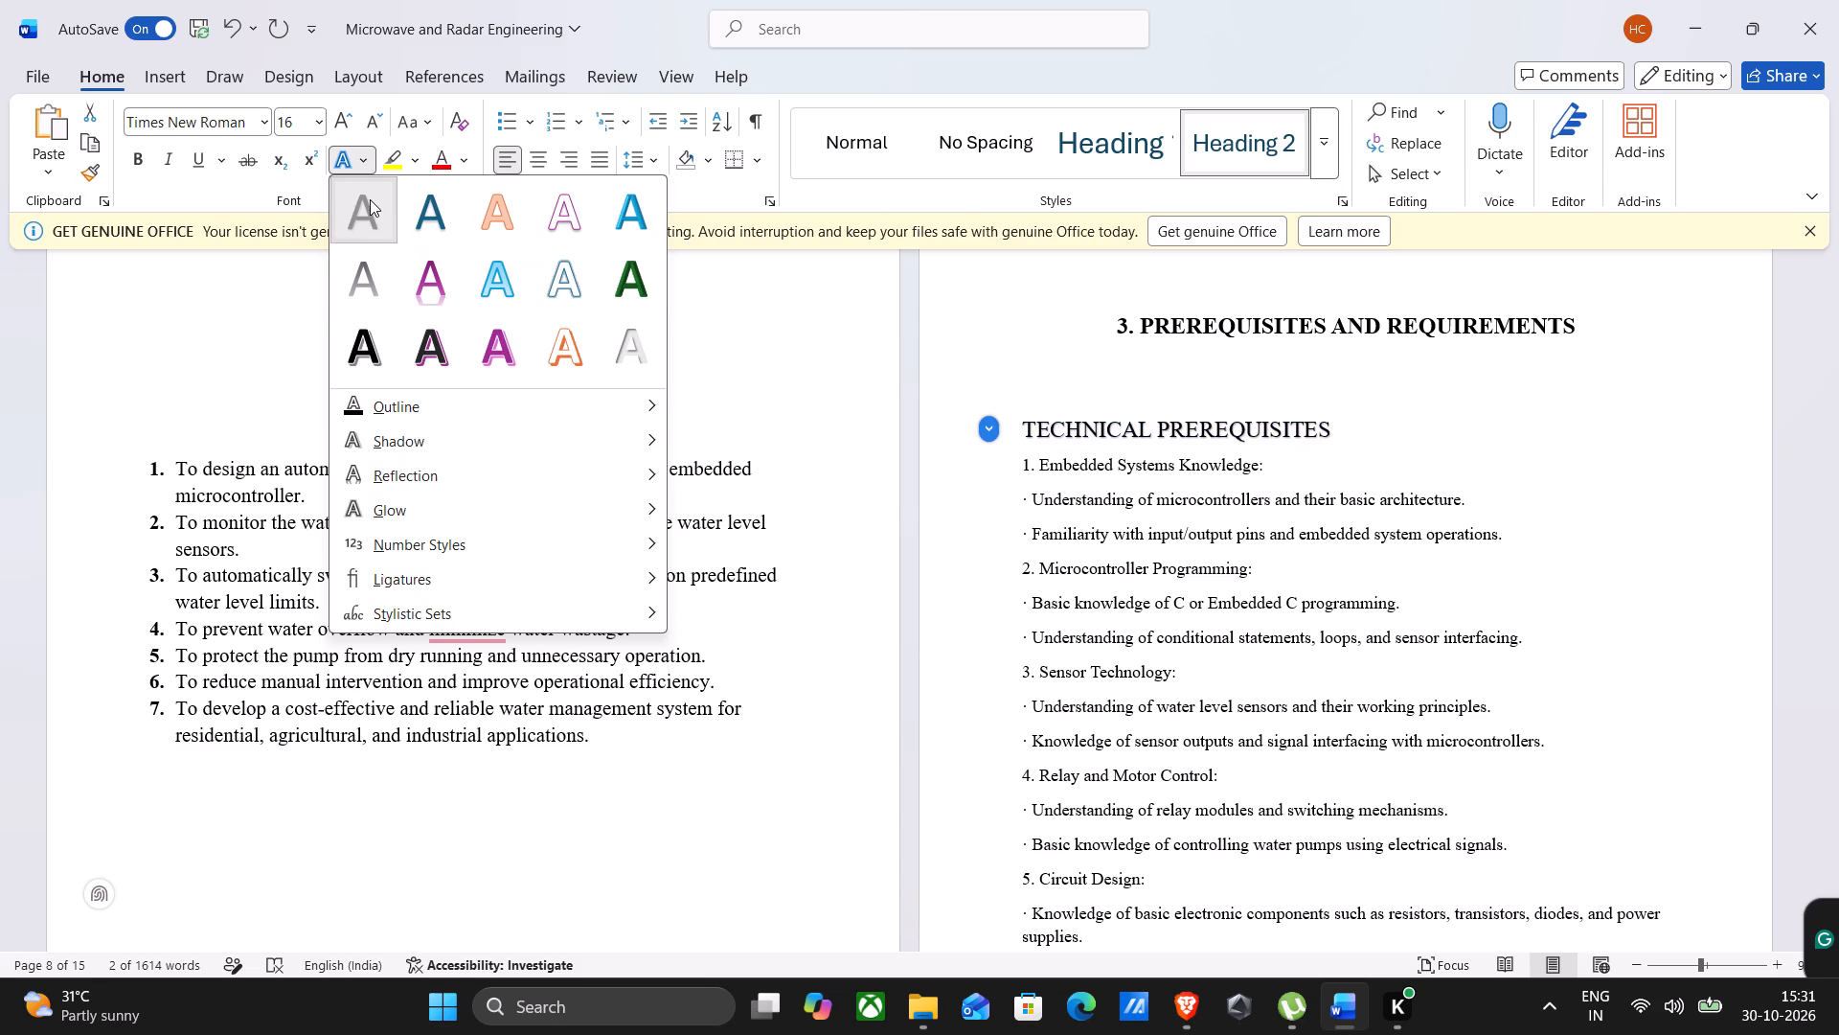
click(351, 171)
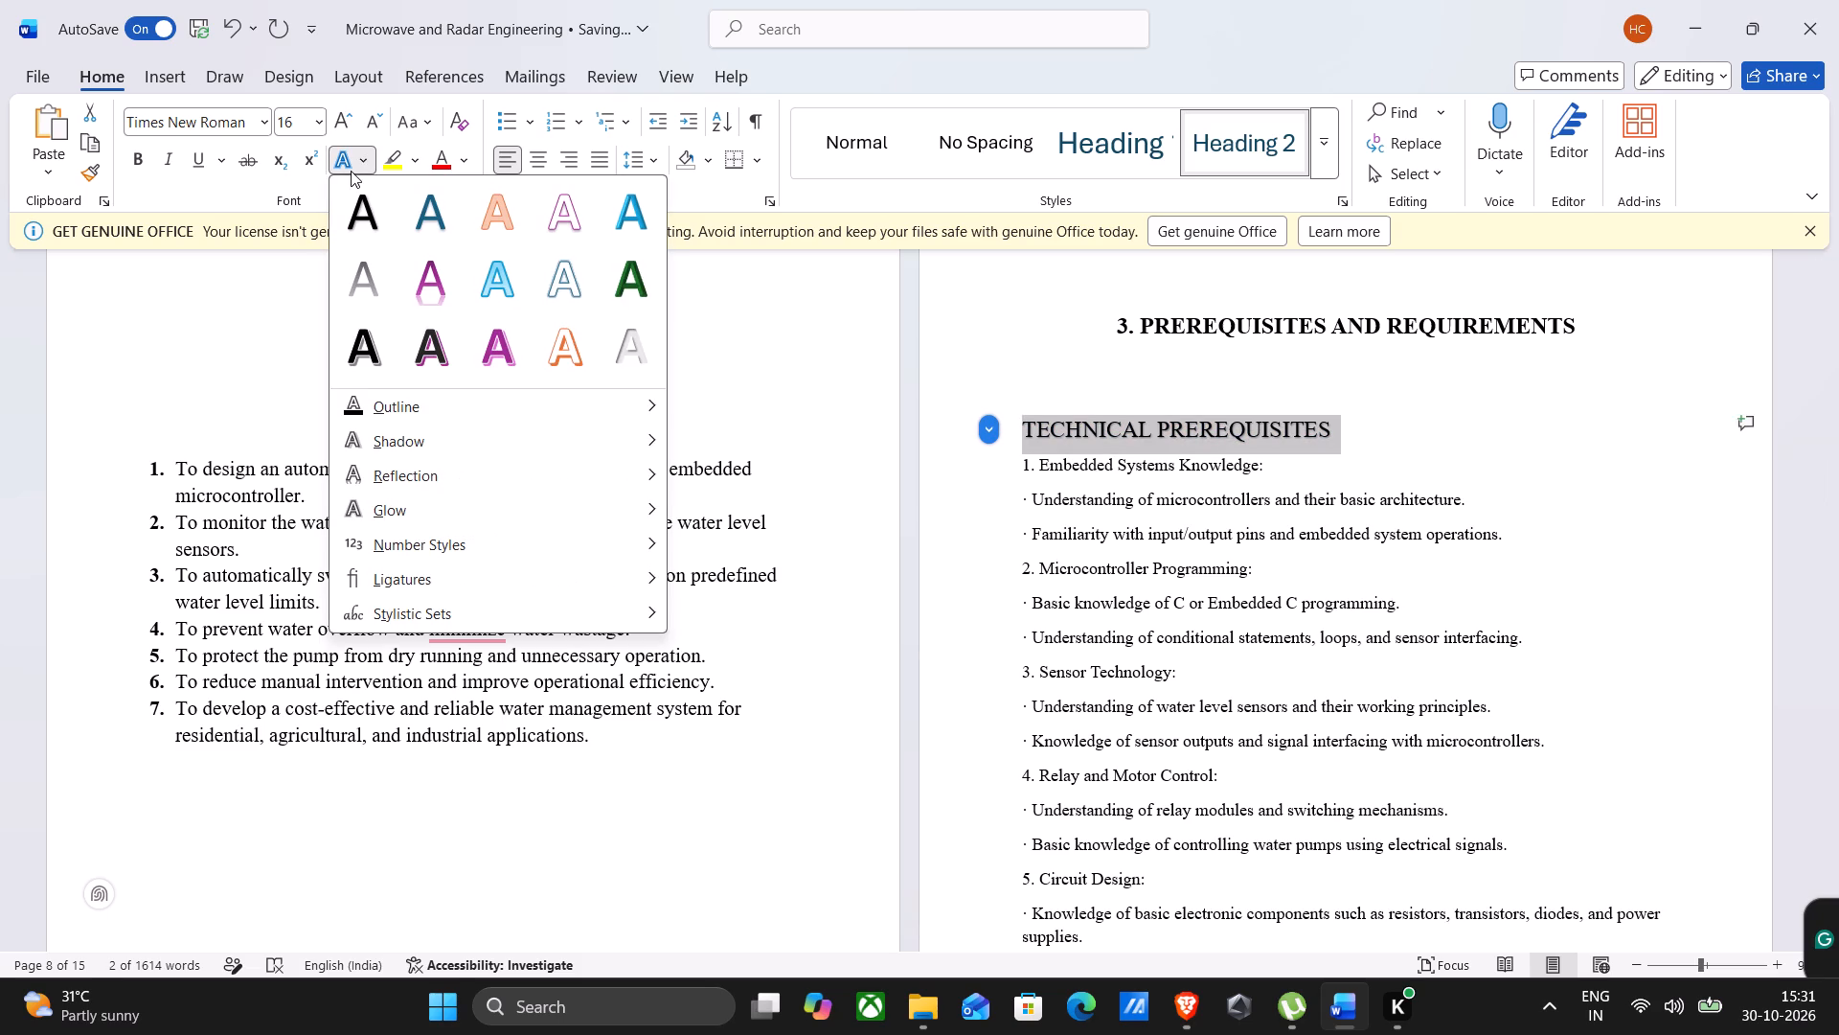
click(340, 164)
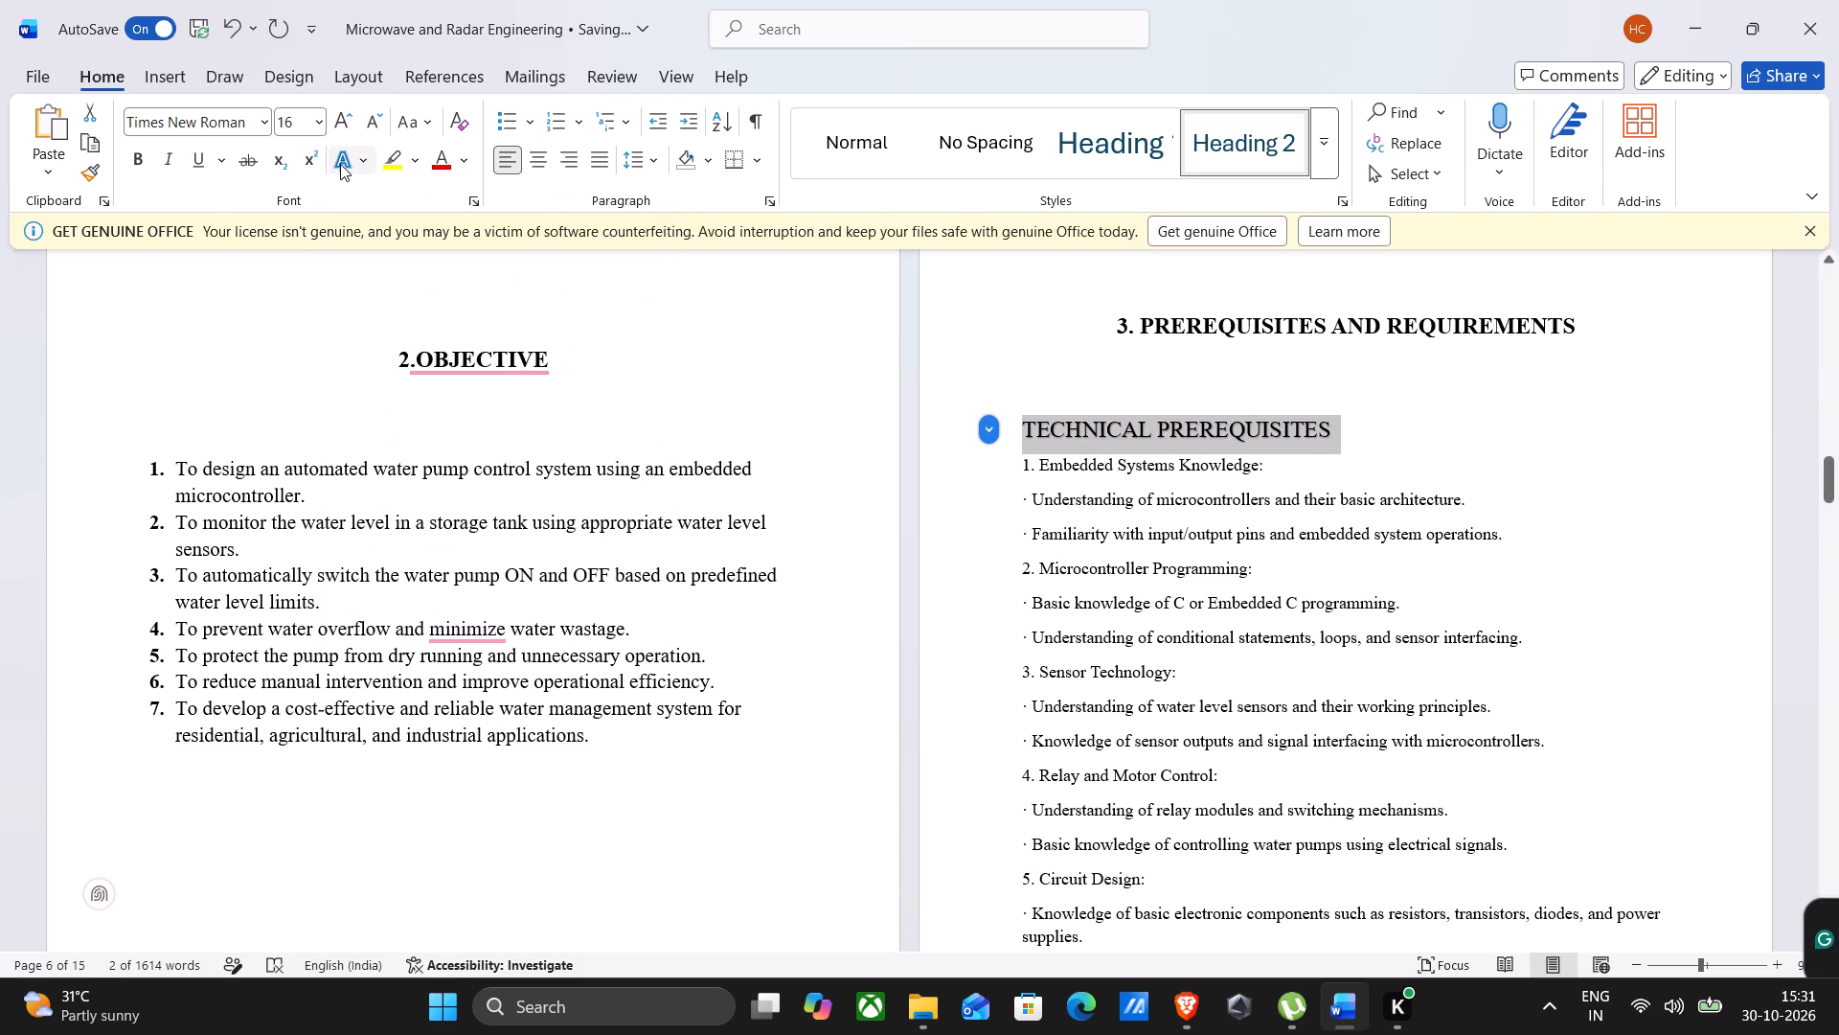
click(459, 160)
click(454, 247)
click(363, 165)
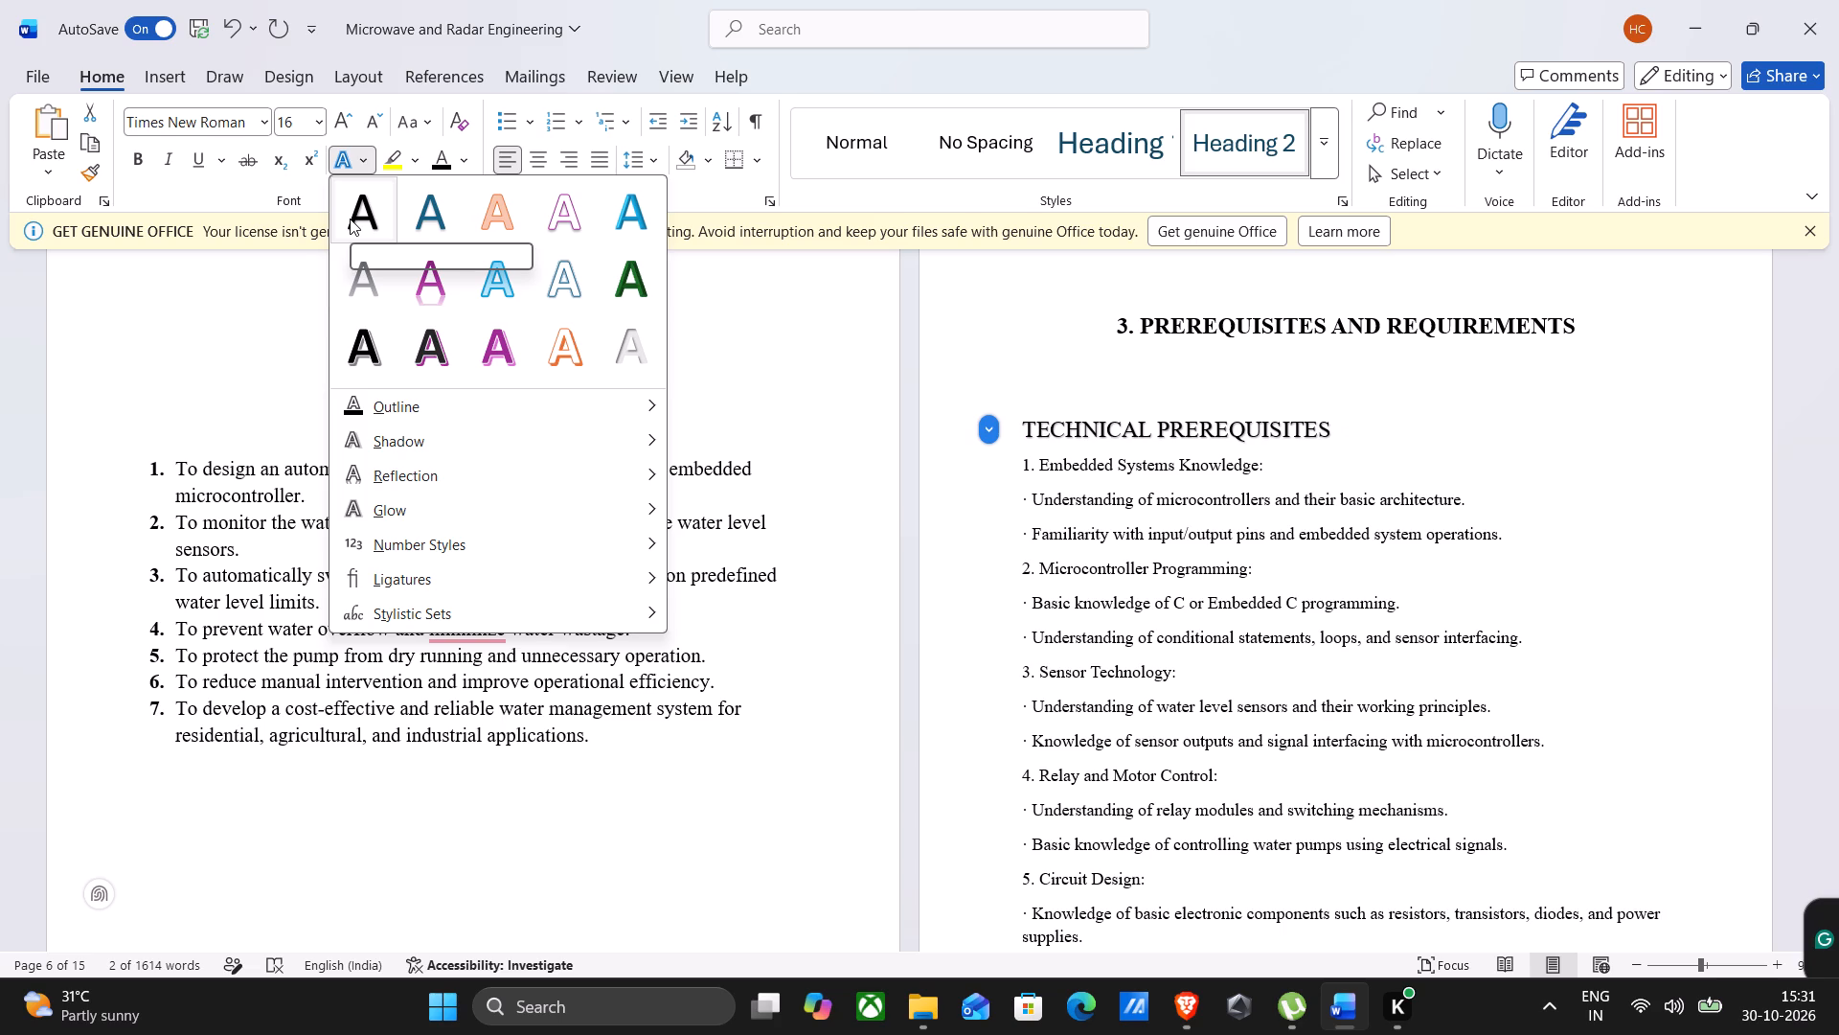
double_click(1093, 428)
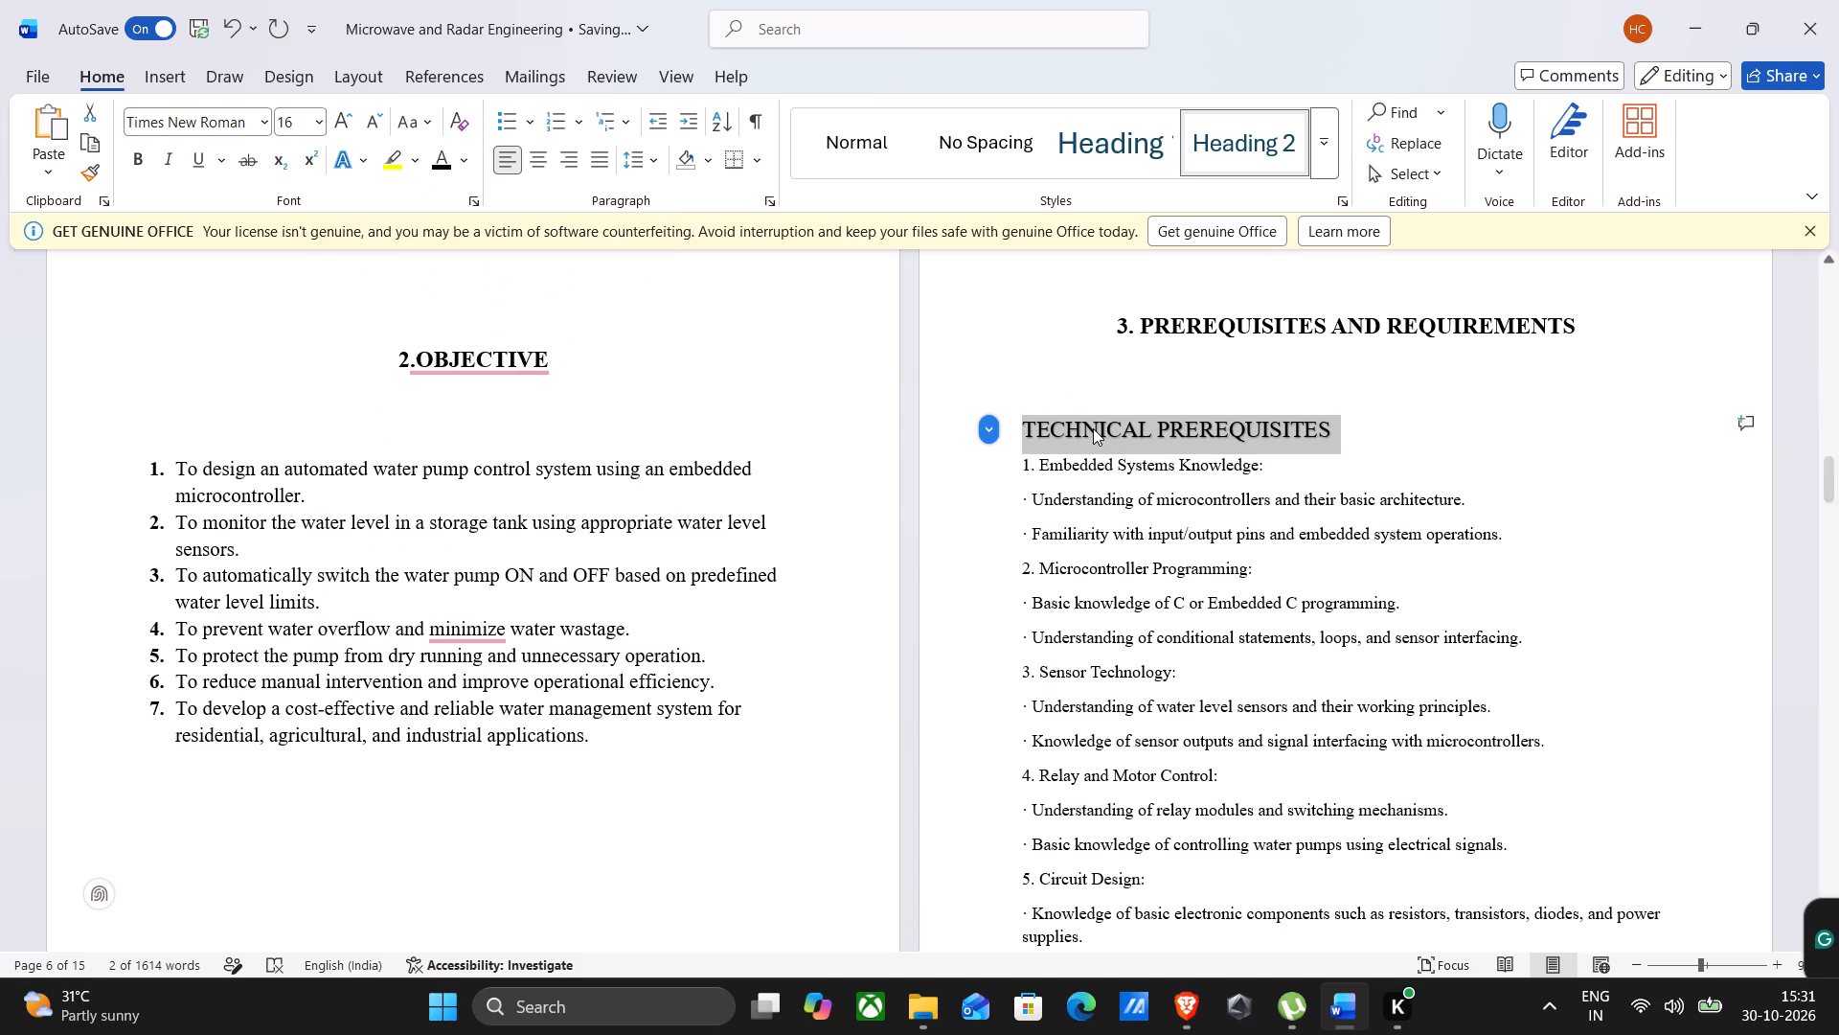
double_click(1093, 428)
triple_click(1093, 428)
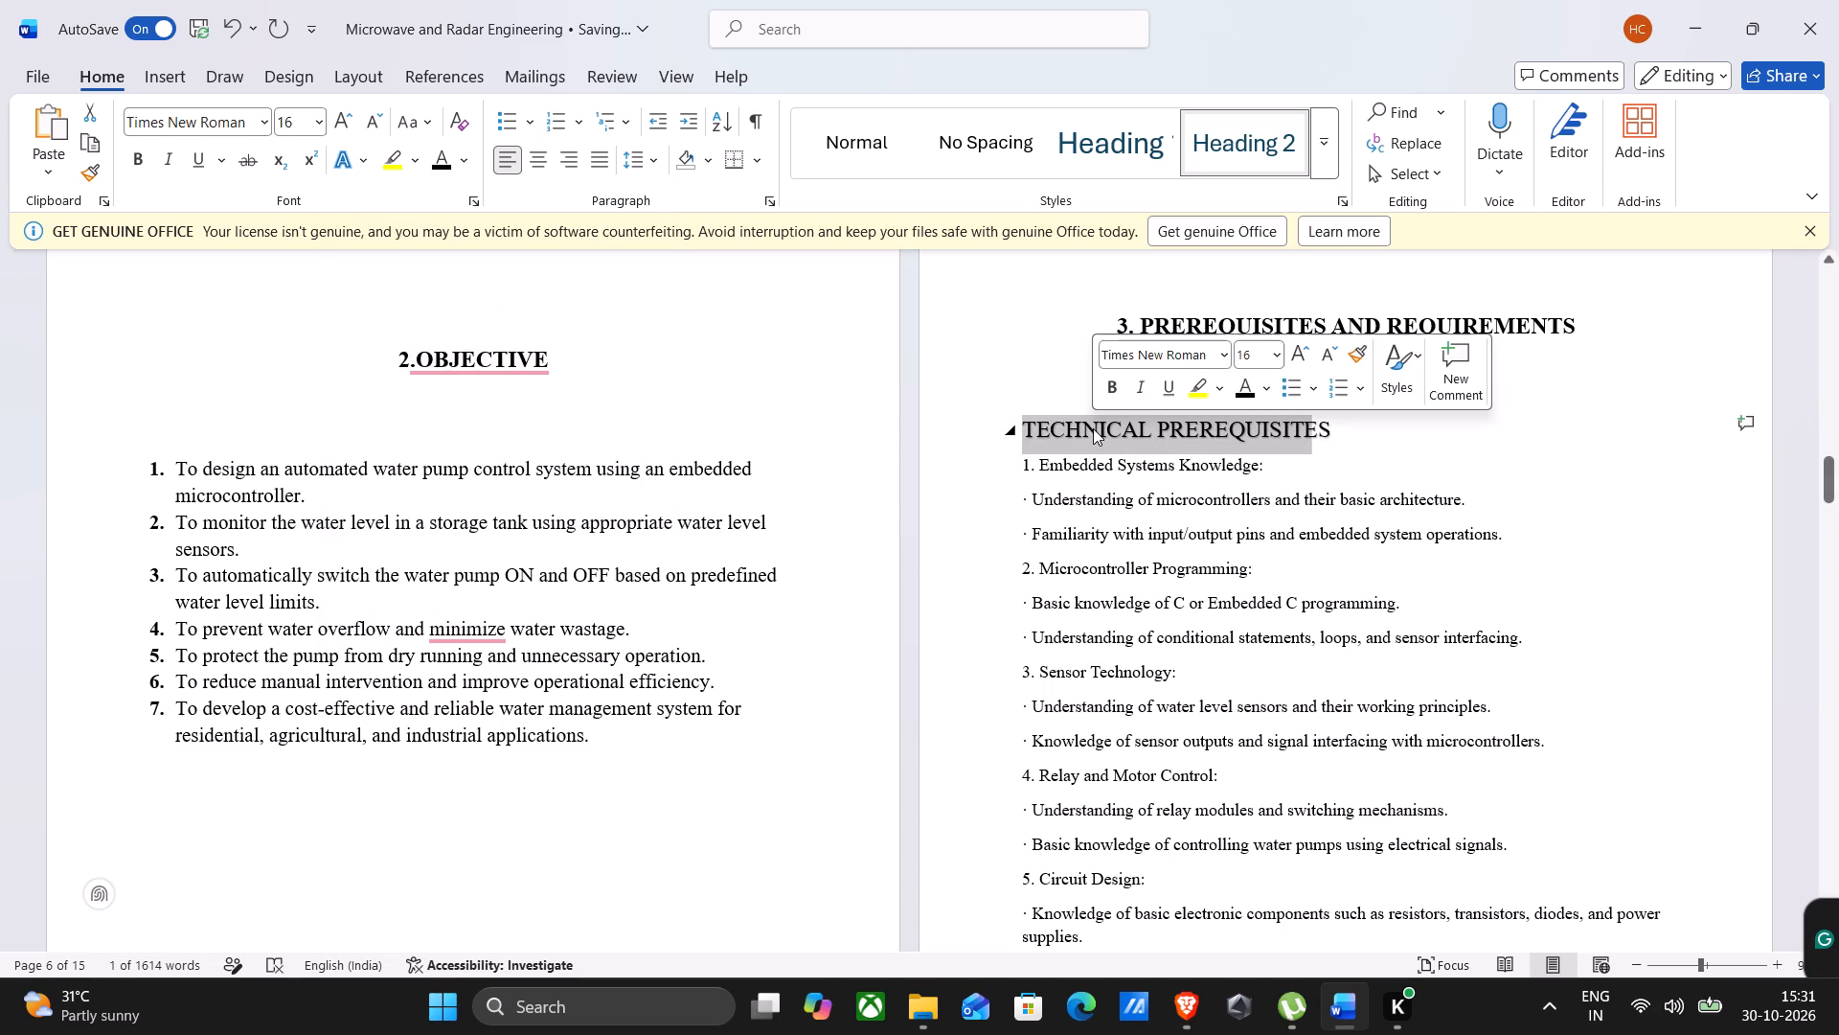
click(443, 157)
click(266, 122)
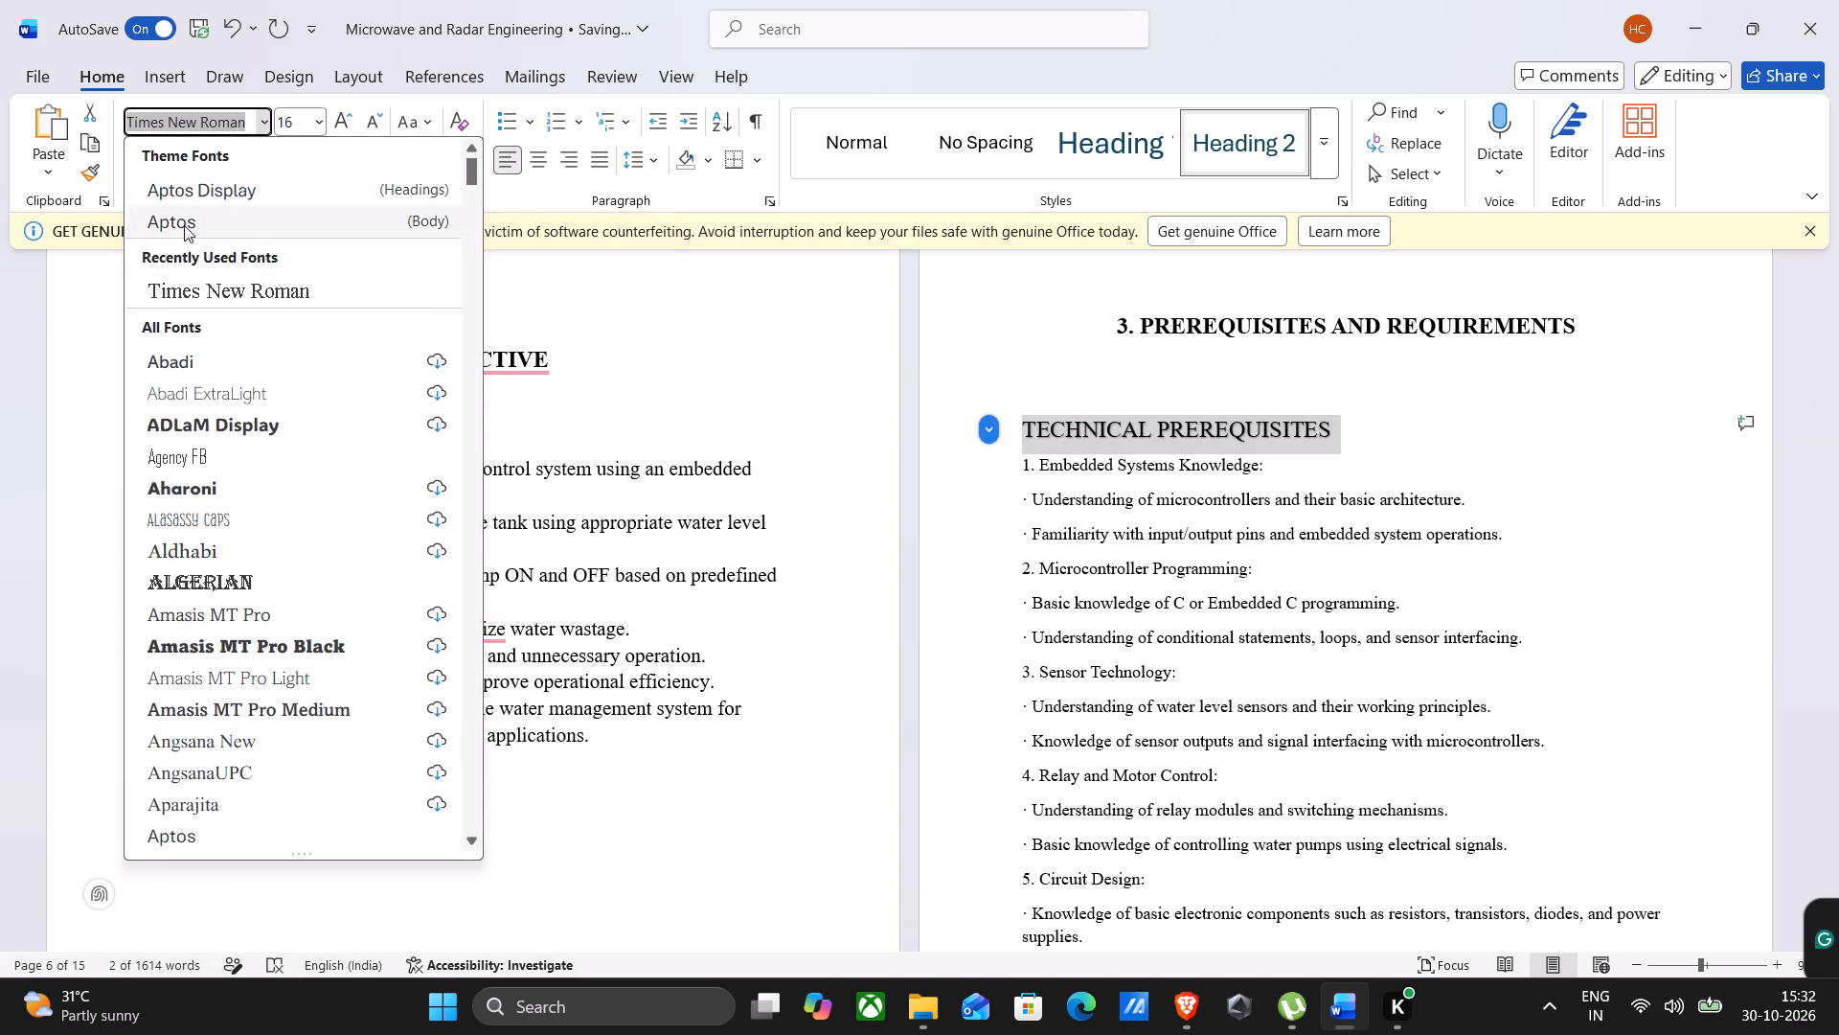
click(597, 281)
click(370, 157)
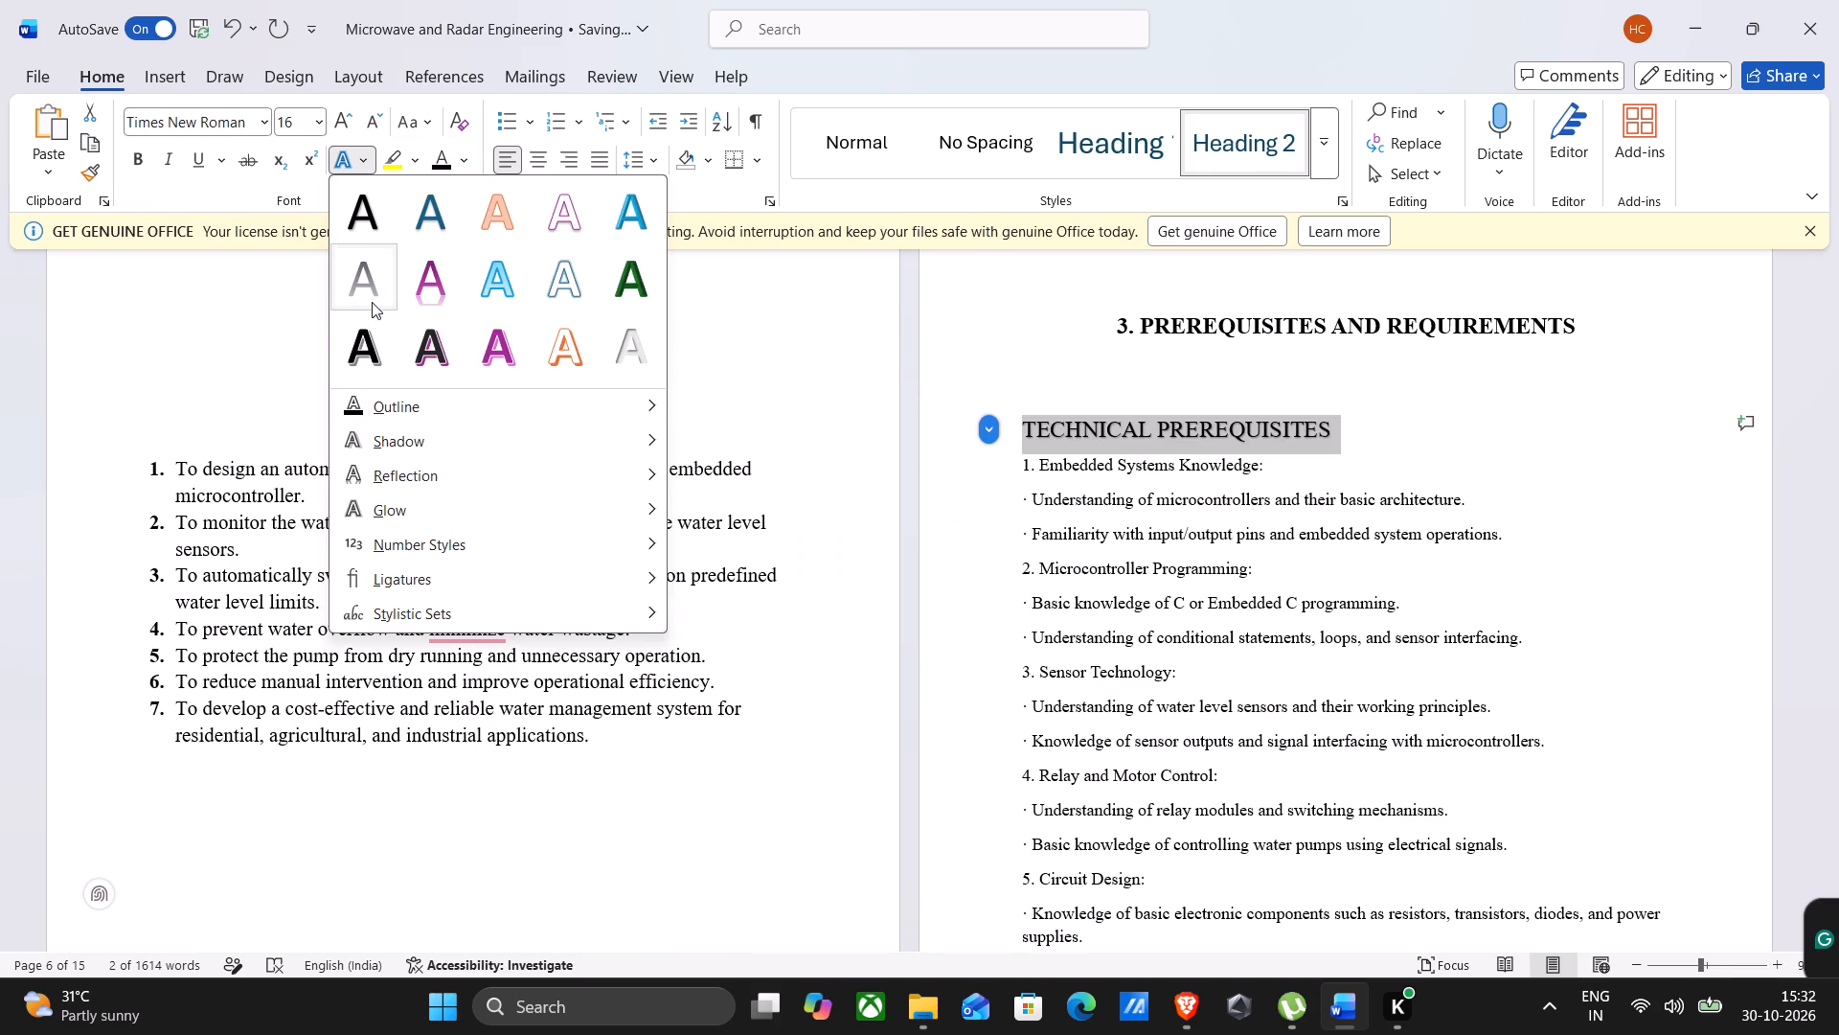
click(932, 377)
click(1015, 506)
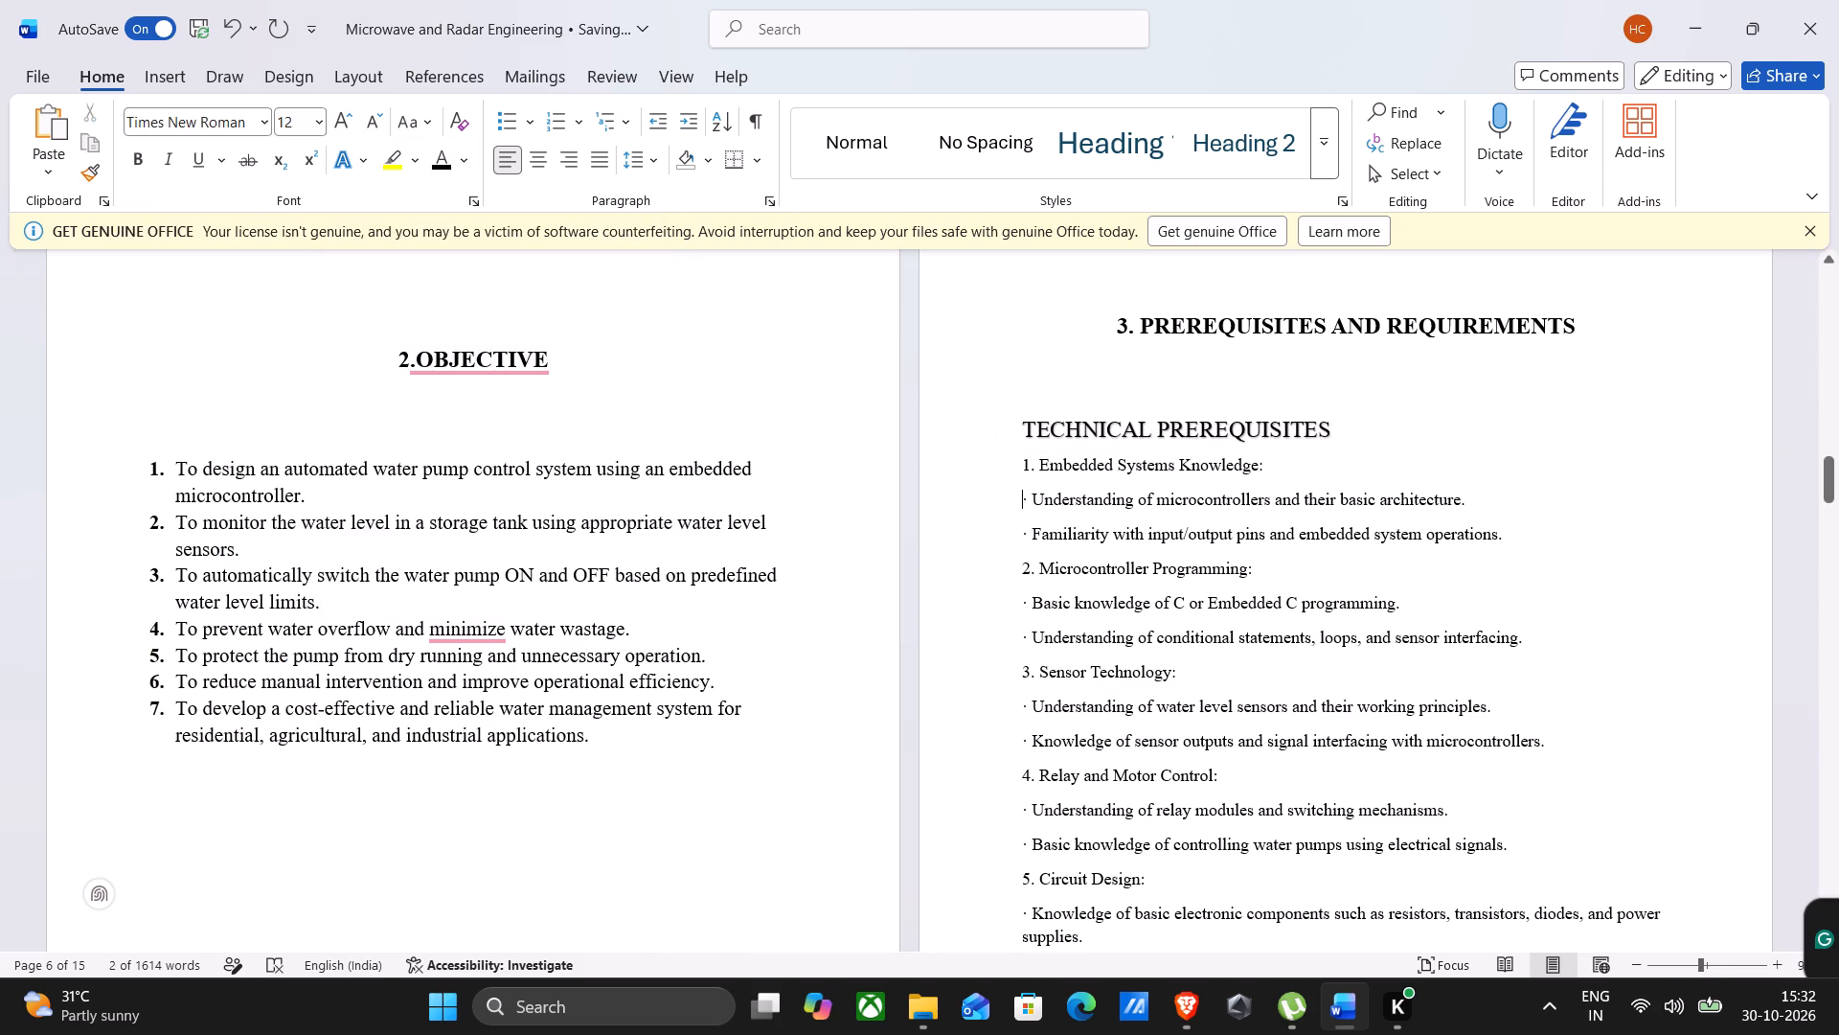
Bold the subheadings 1. Embedded Systems Knowledge, 2. Microcontroller Programming and 3. Sensor Technology.
triple_click(1026, 470)
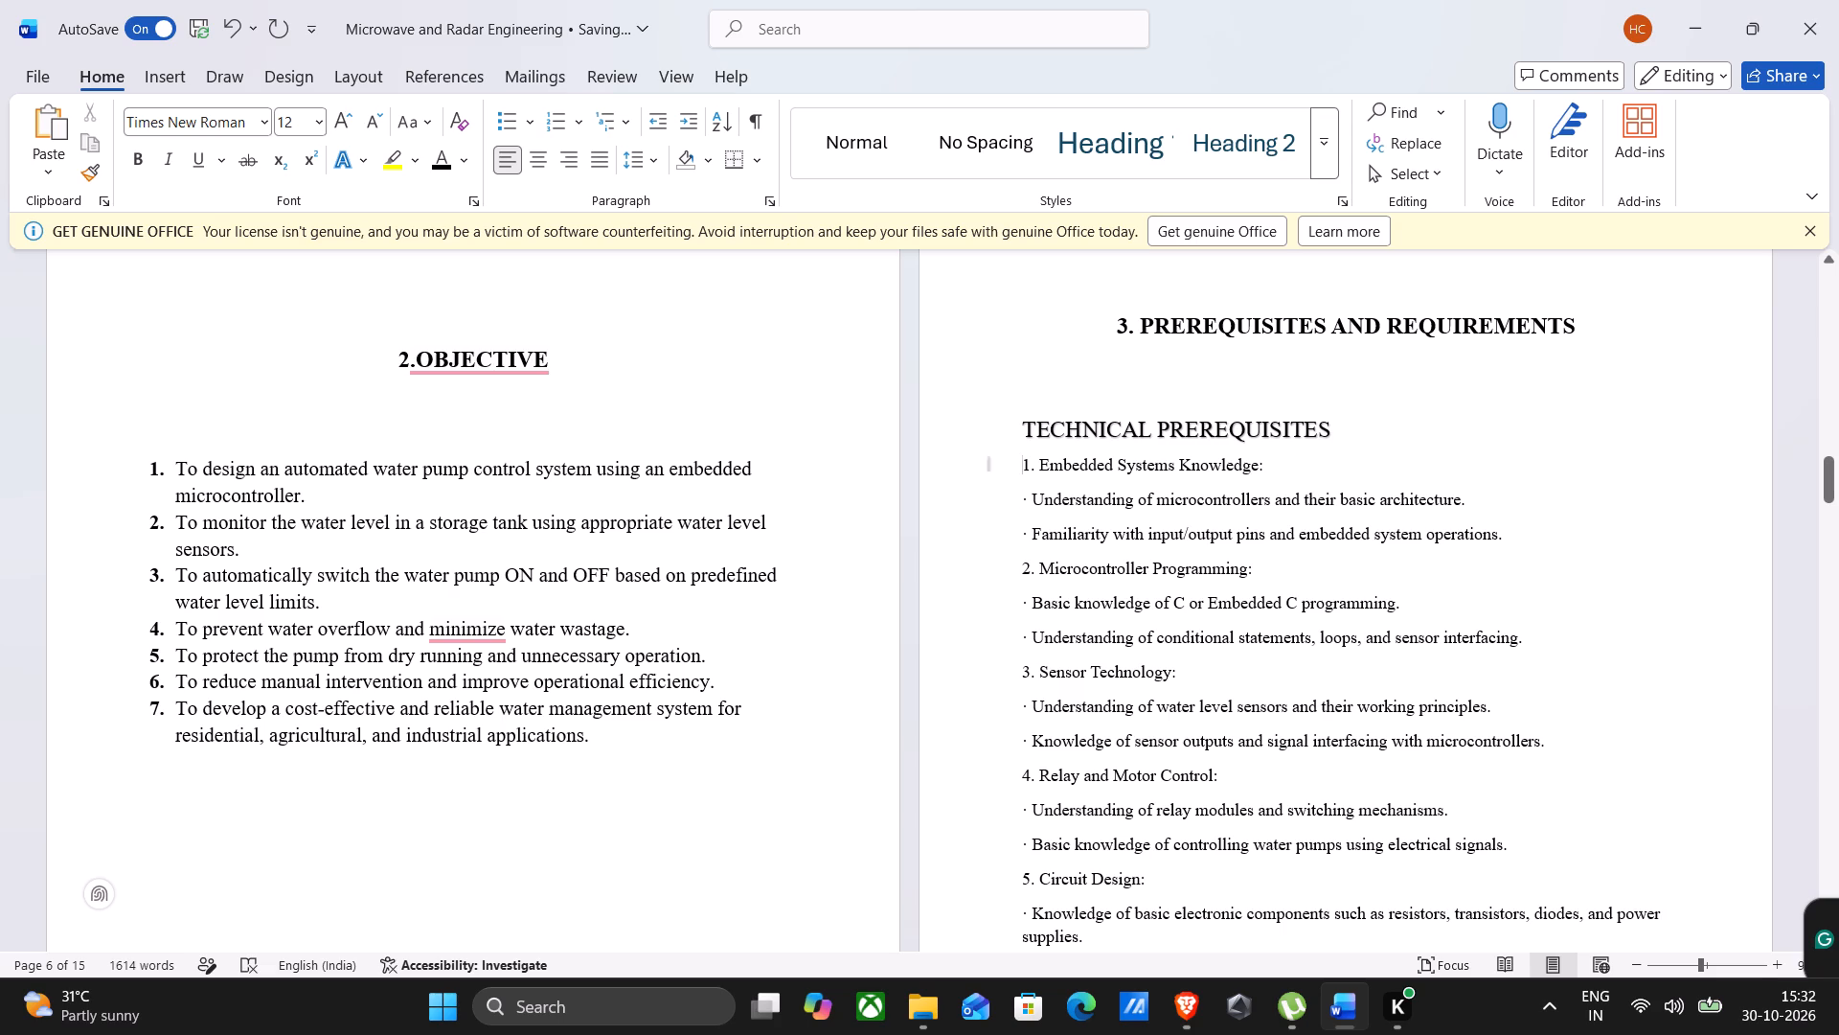
key(ctrl+b)
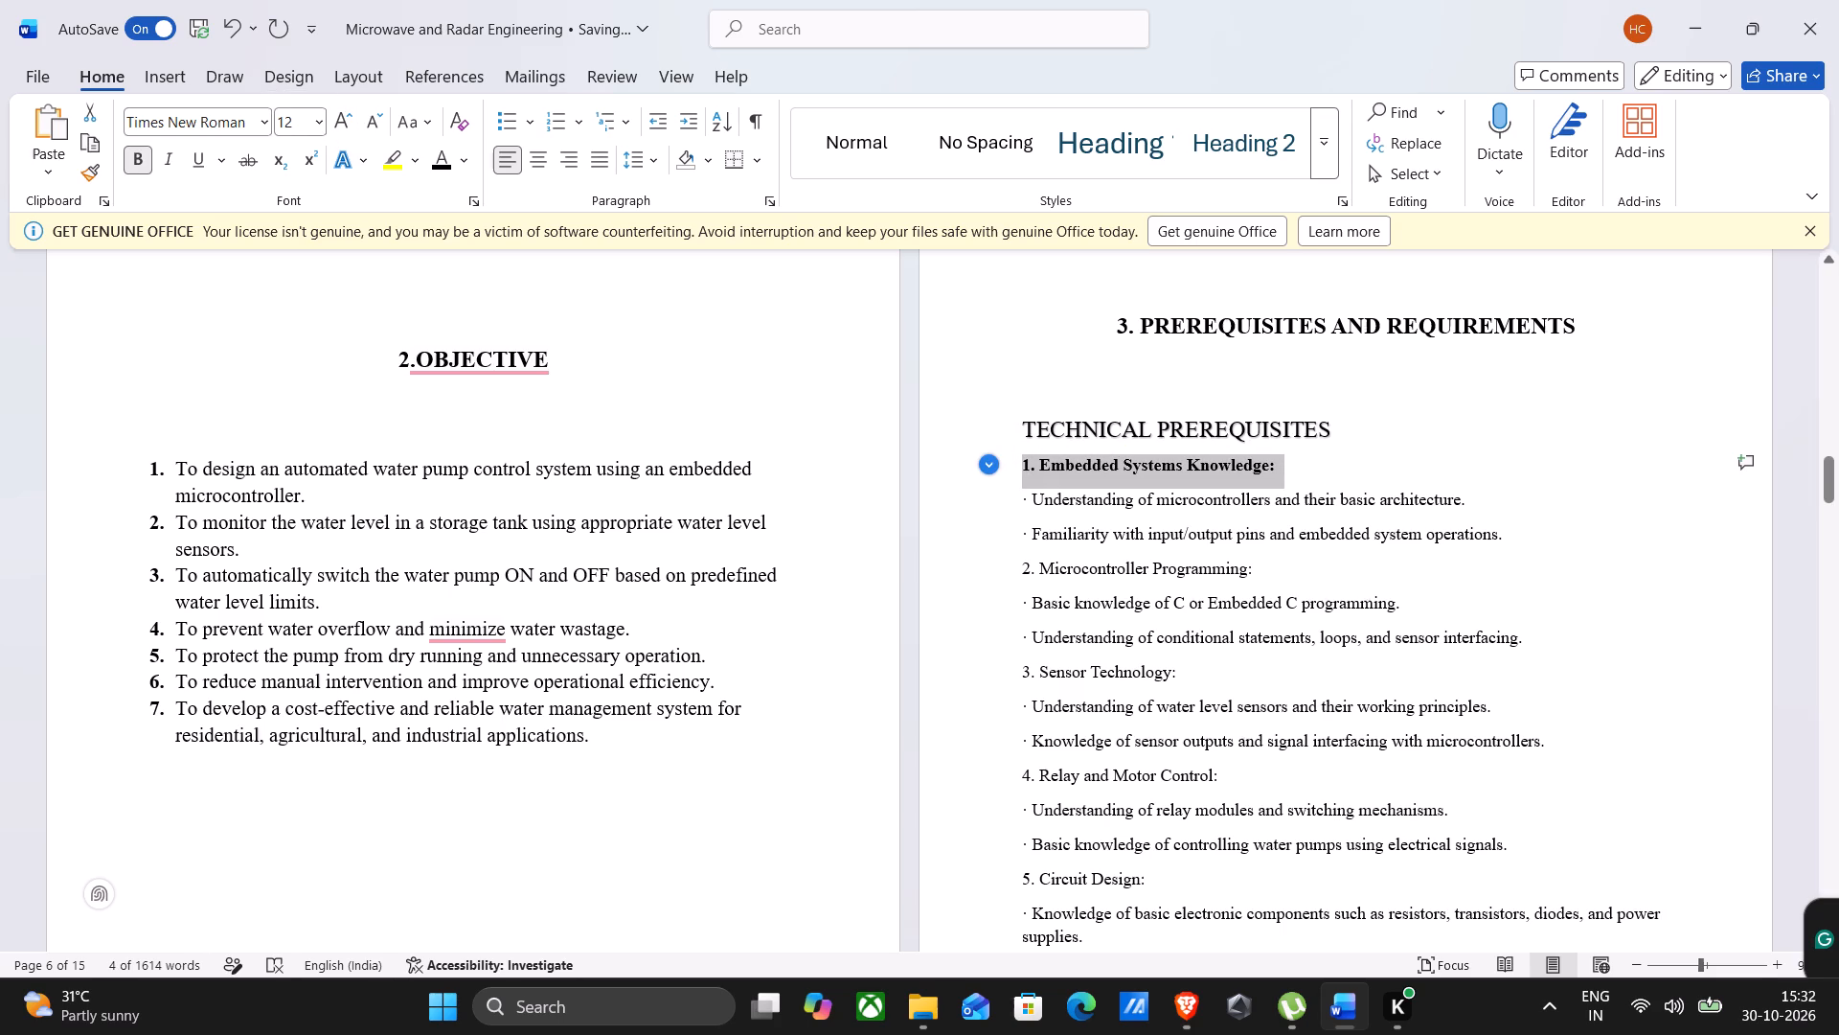
double_click(1130, 584)
triple_click(1128, 578)
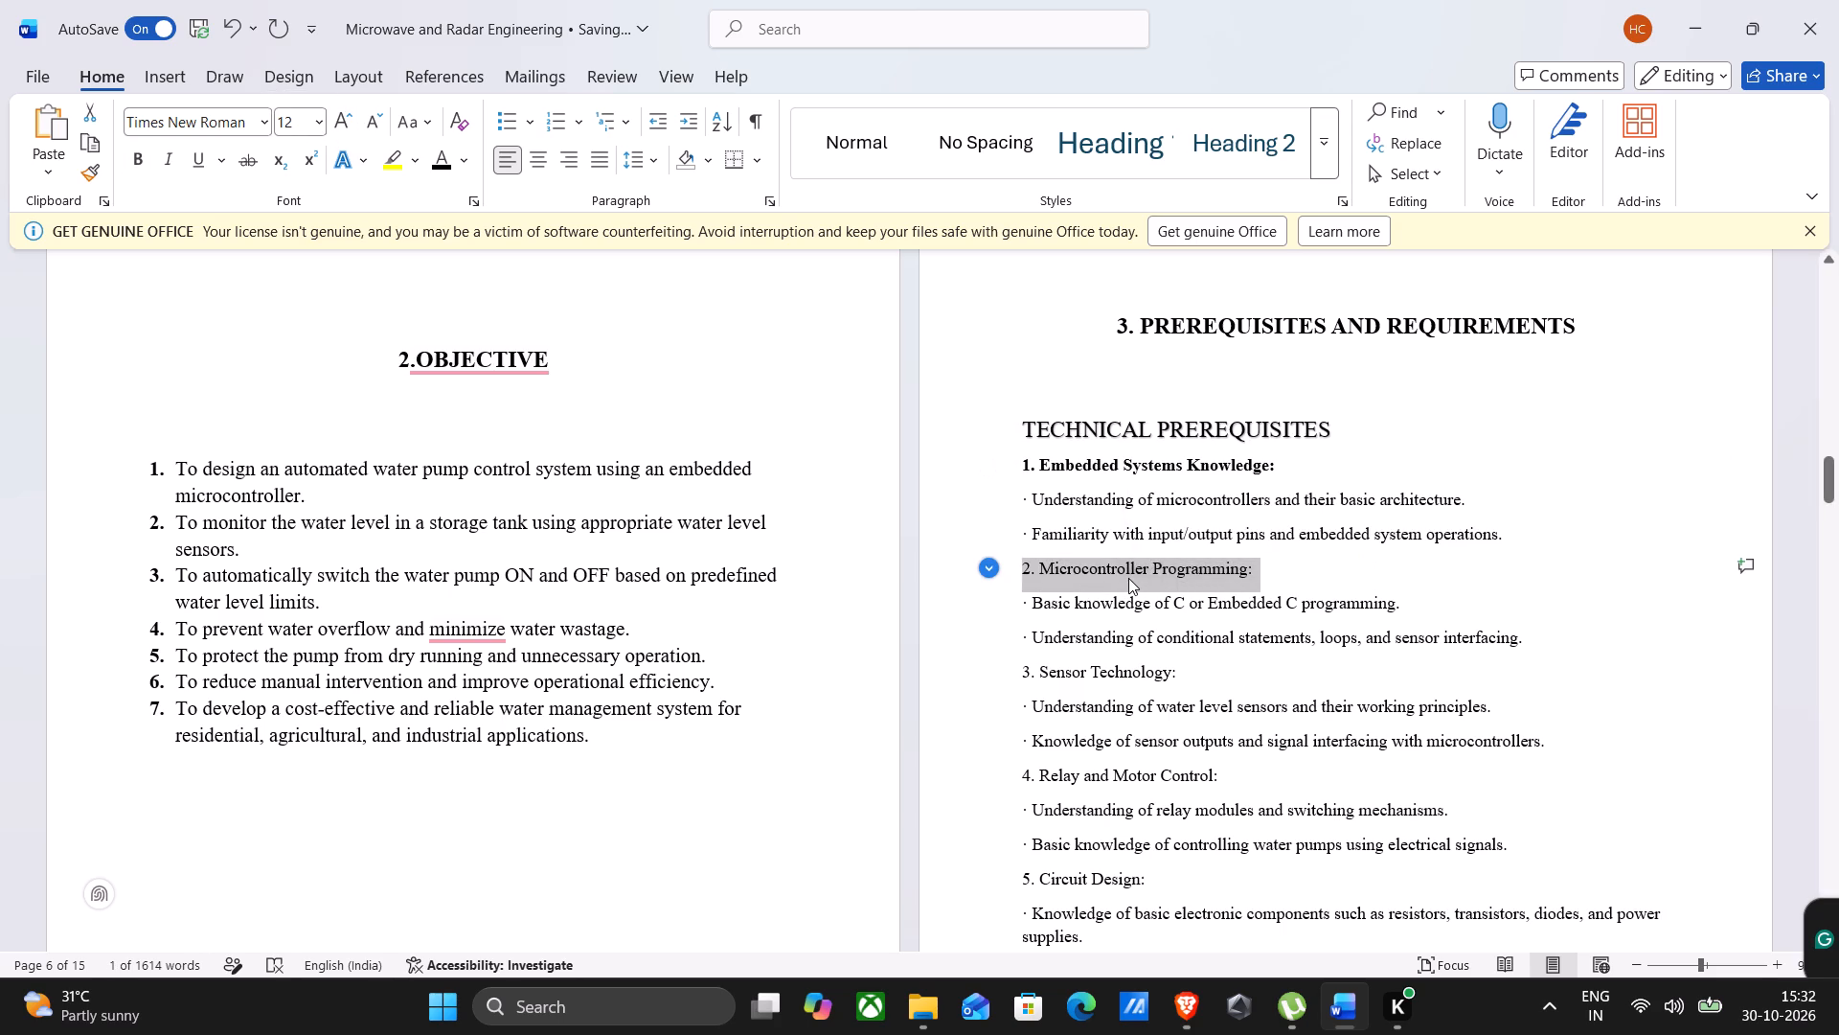
key(ctrl+b)
triple_click(1134, 683)
key(ctrl+b)
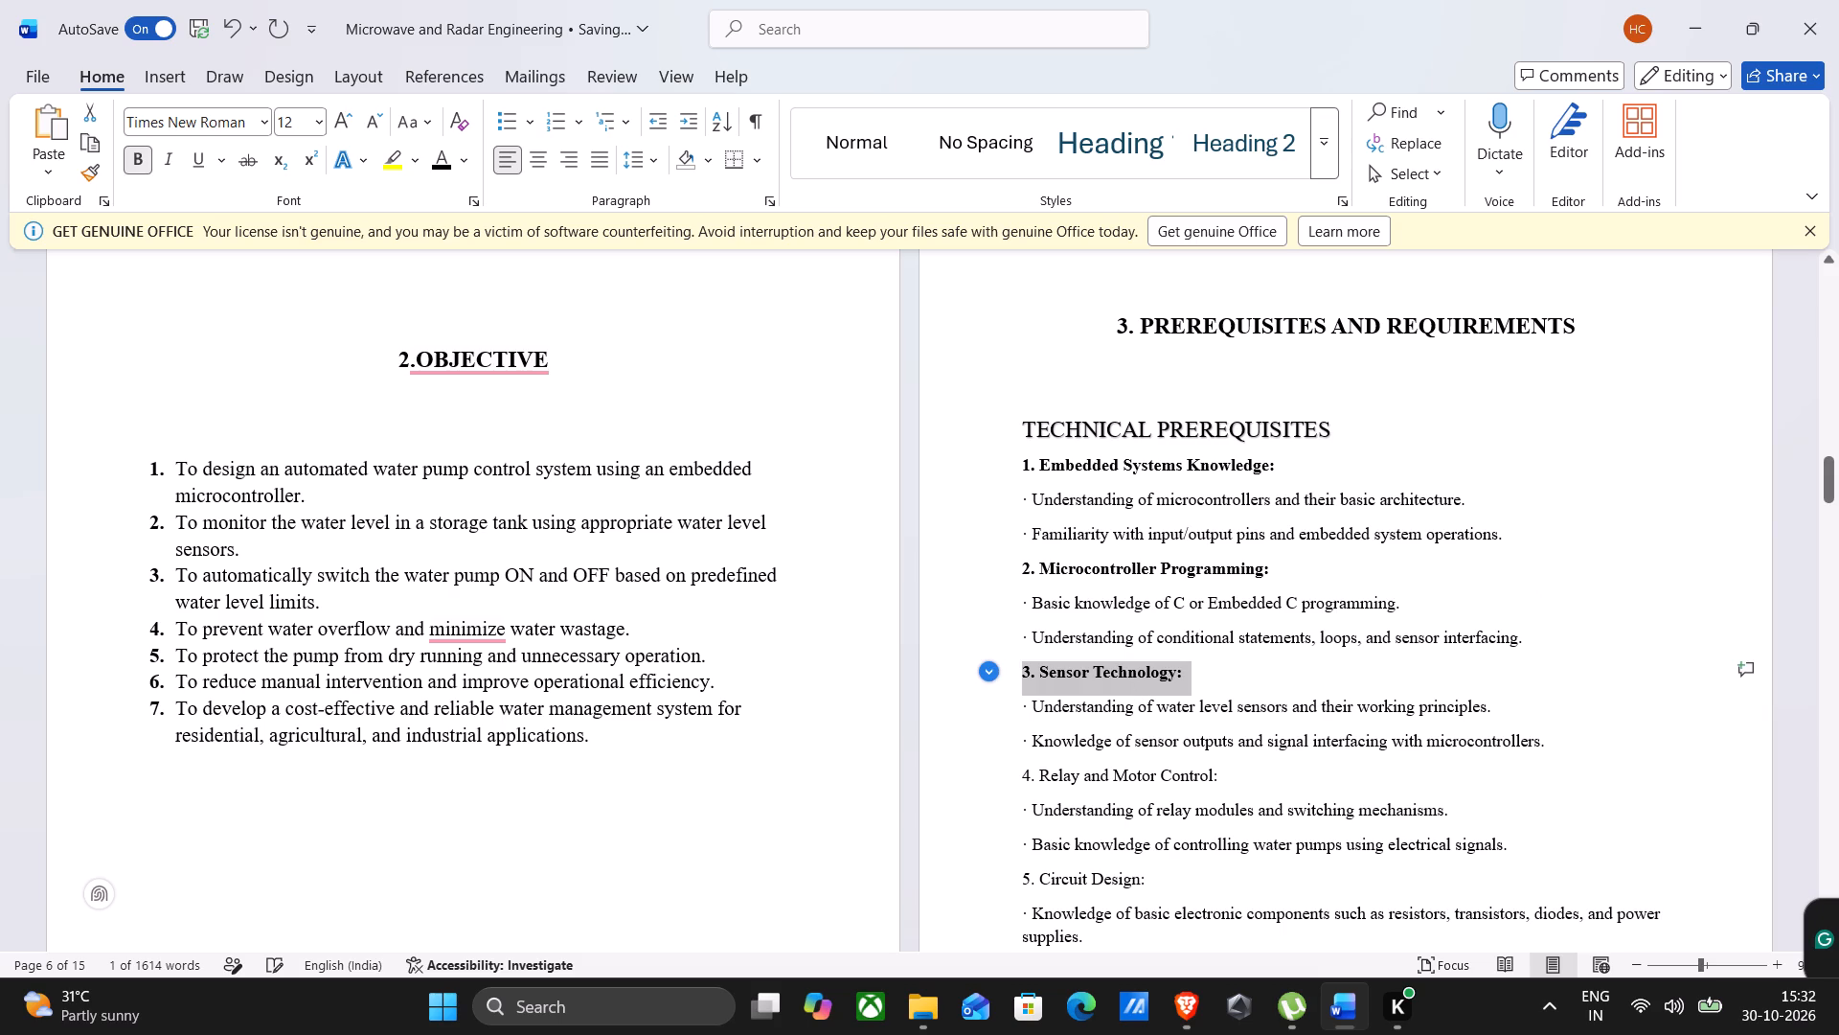
Bold the subheadings 4. Relay and Motor Control and 5. Circuit Design.
triple_click(1142, 778)
click(1142, 778)
triple_click(1142, 778)
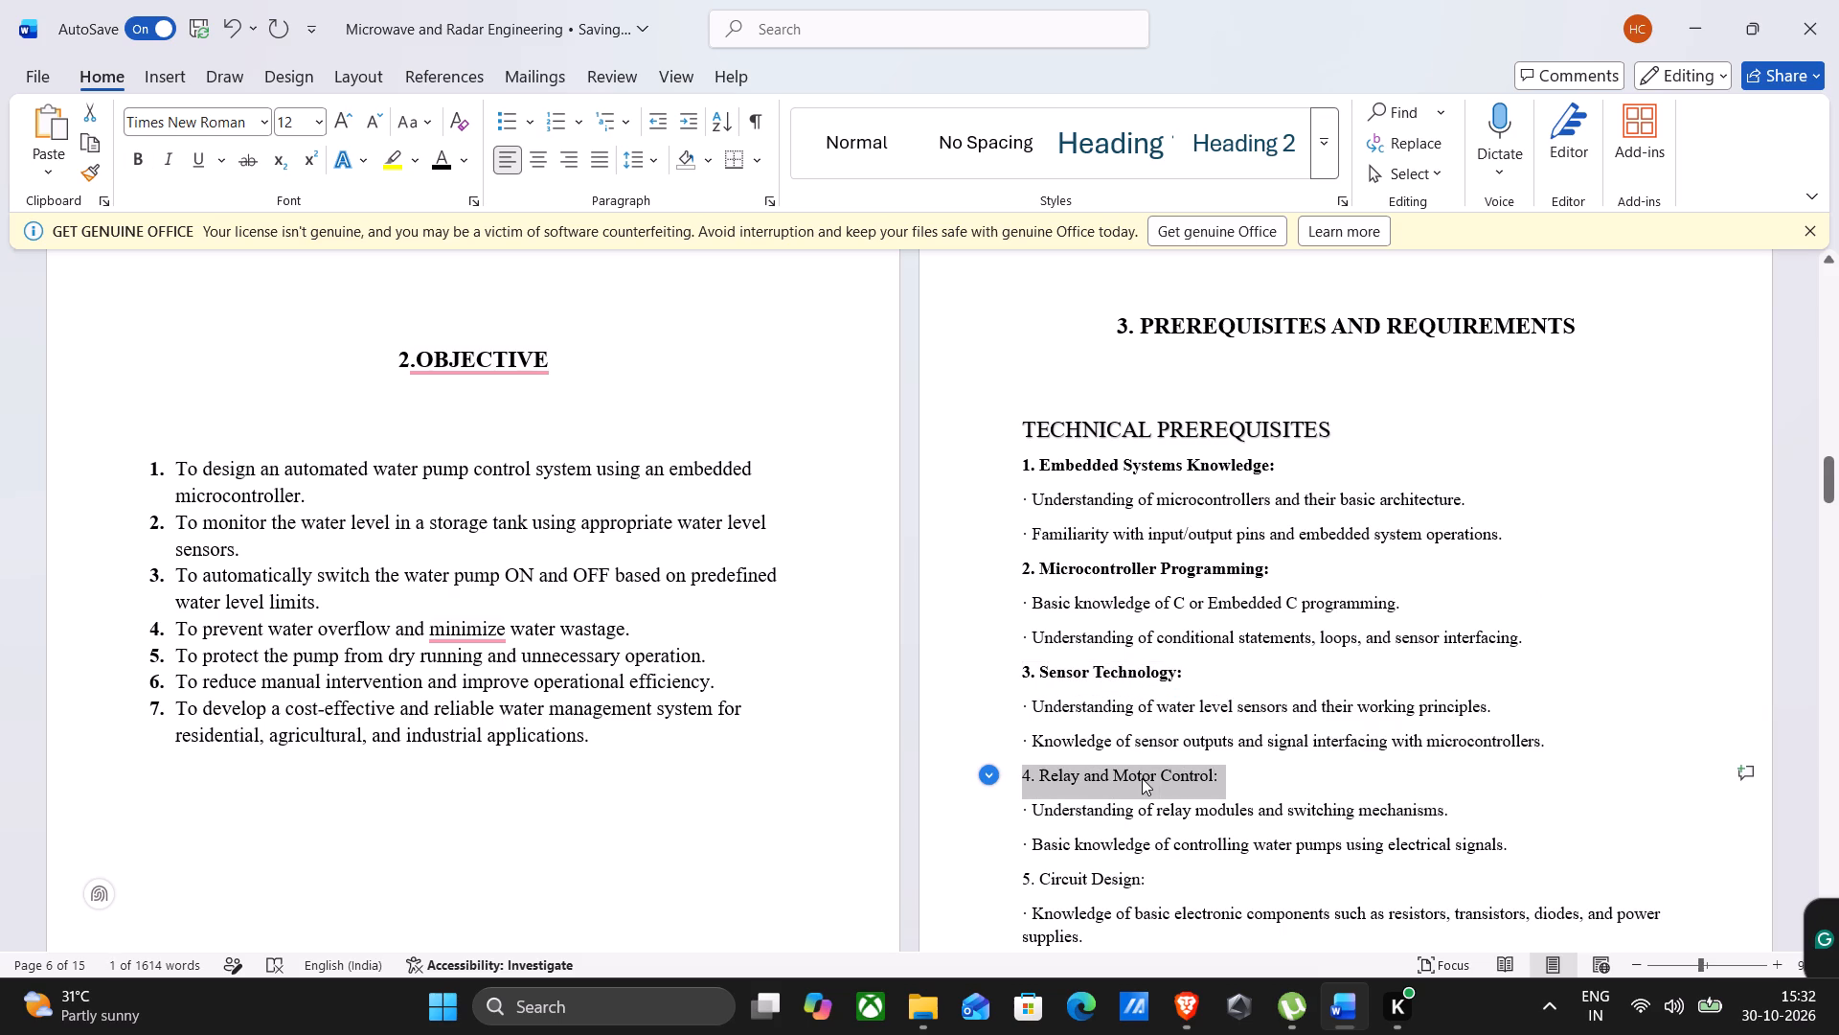
key(ctrl+b)
scroll(1142, 778, down, 5)
triple_click(1110, 632)
key(ctrl+b)
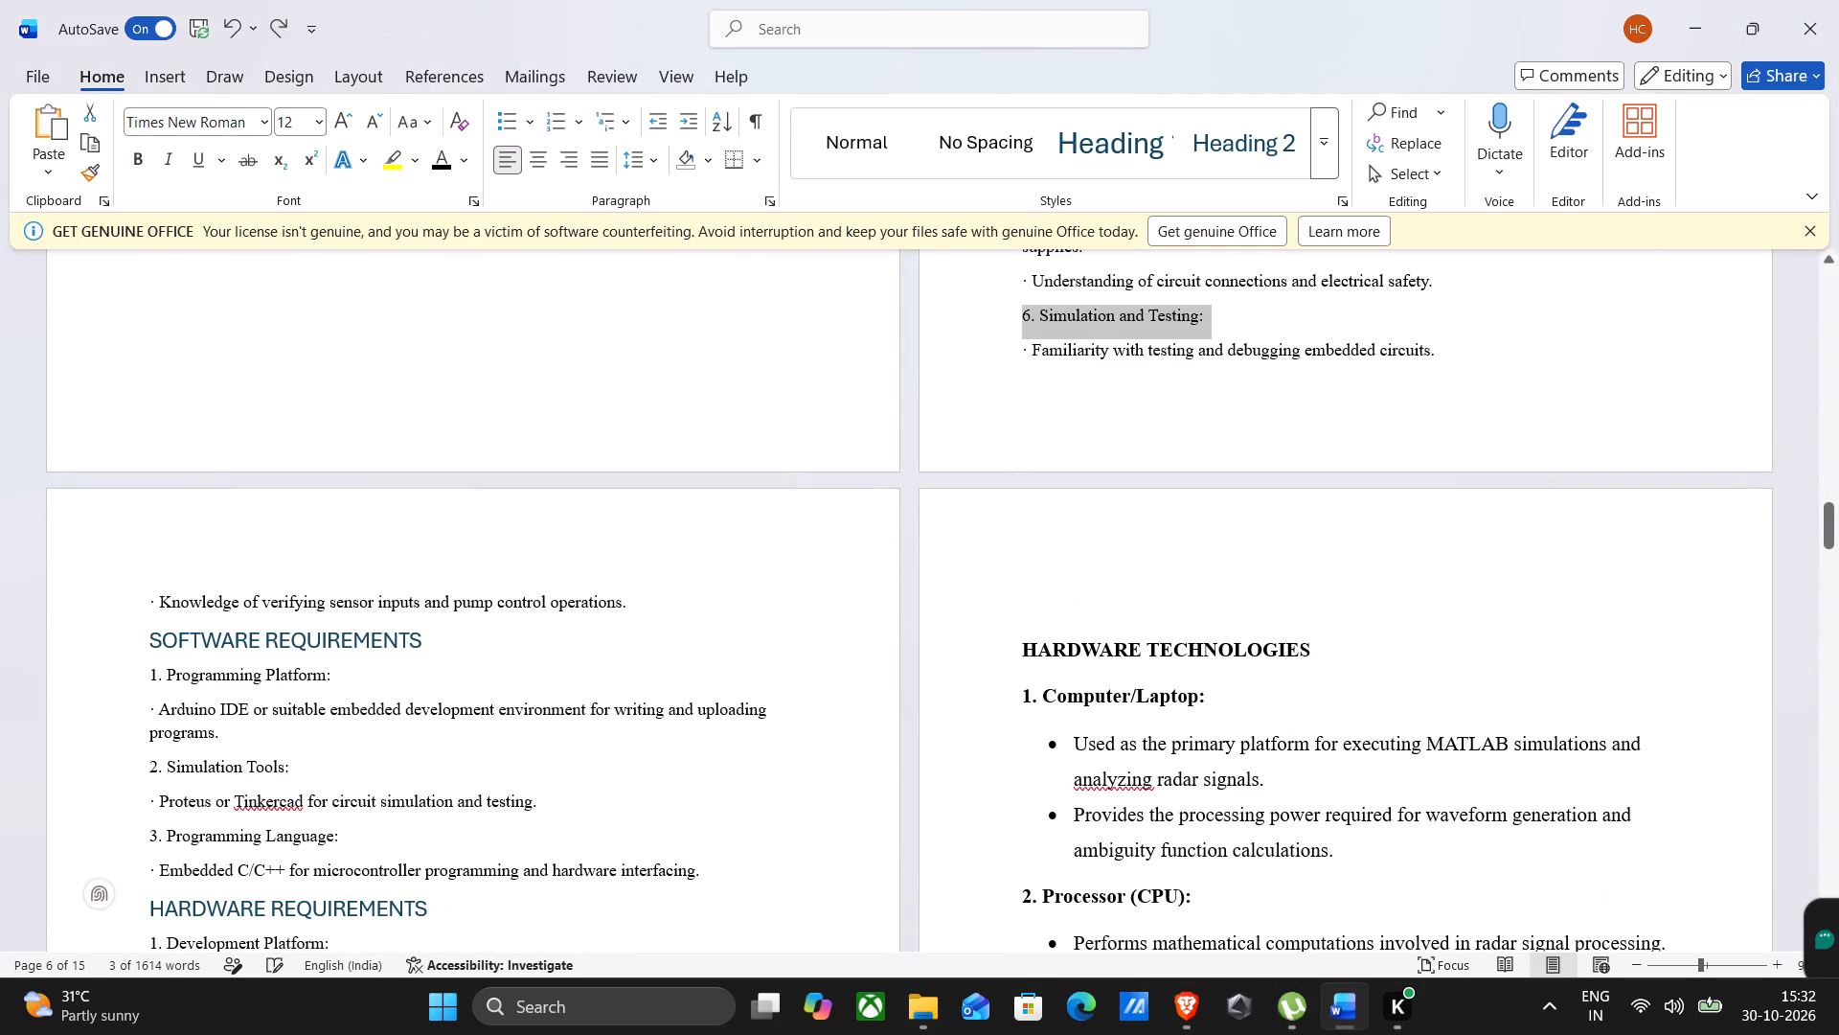
scroll(1109, 738, up, 4)
key(ctrl+b)
Set the SOFTWARE REQUIREMENTS heading's font colour to black.
scroll(1109, 738, down, 6)
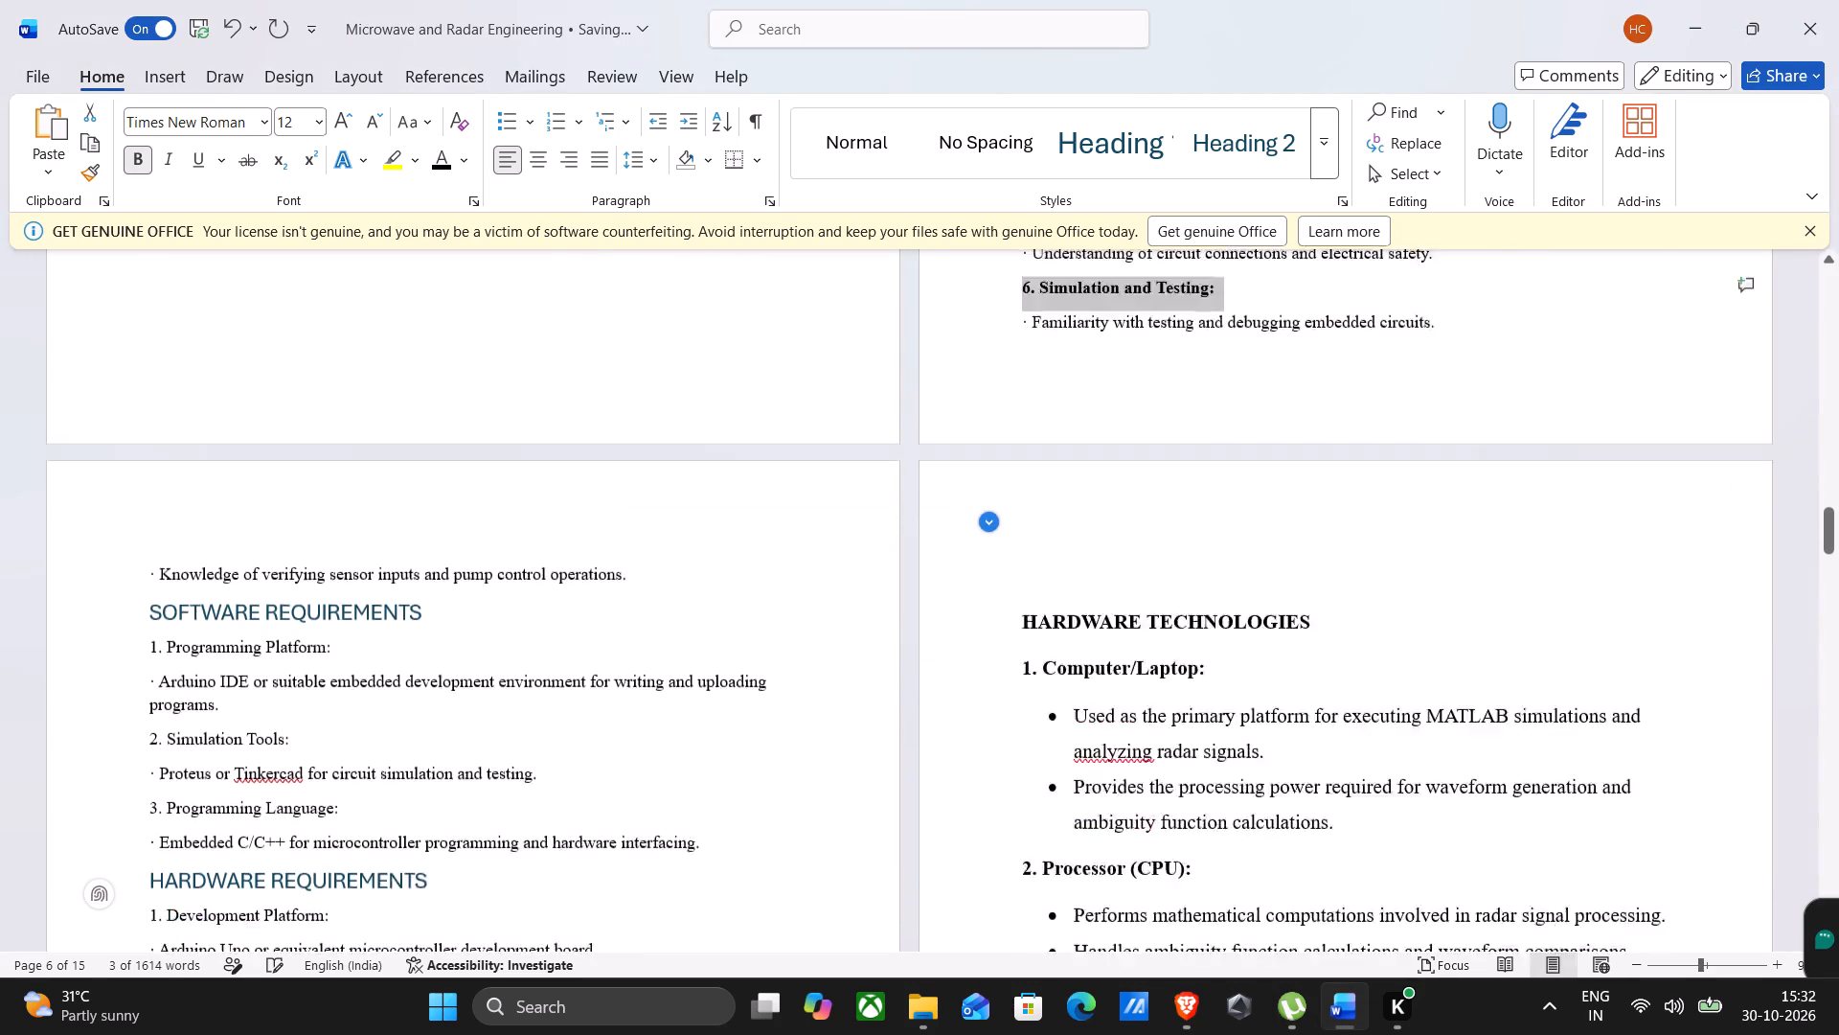
double_click(227, 530)
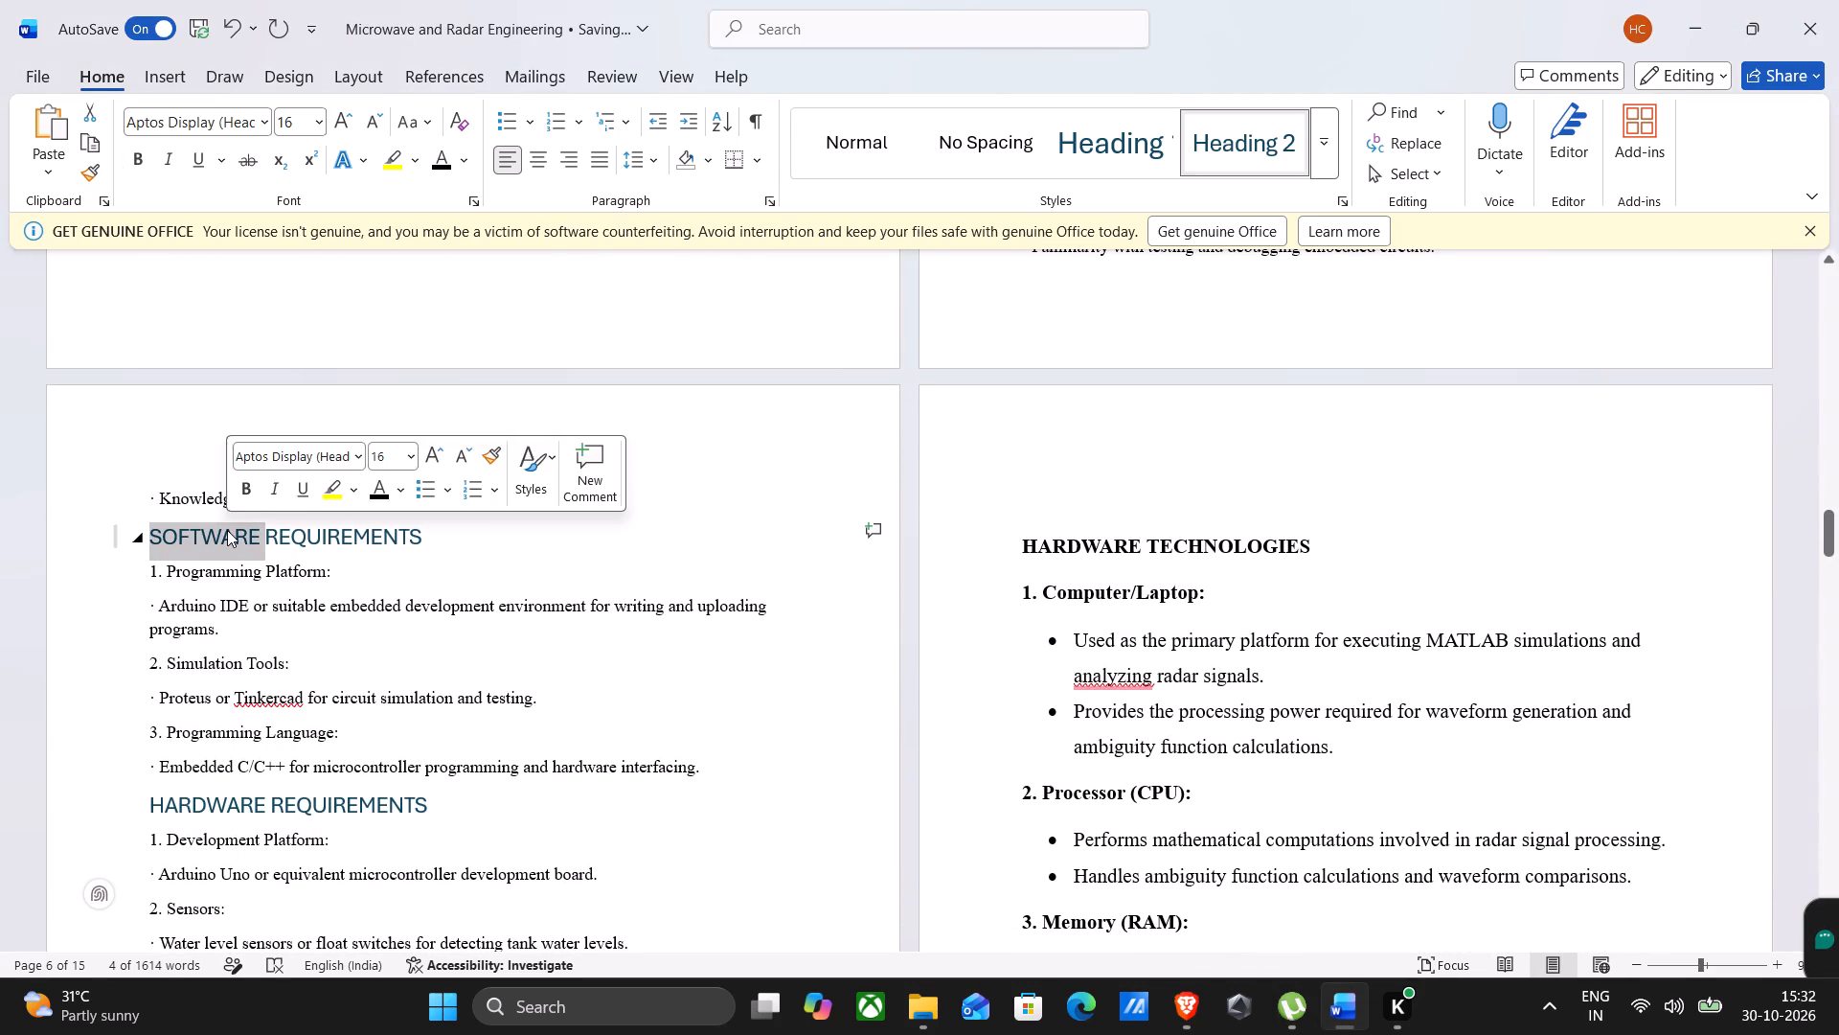
click(227, 530)
click(445, 165)
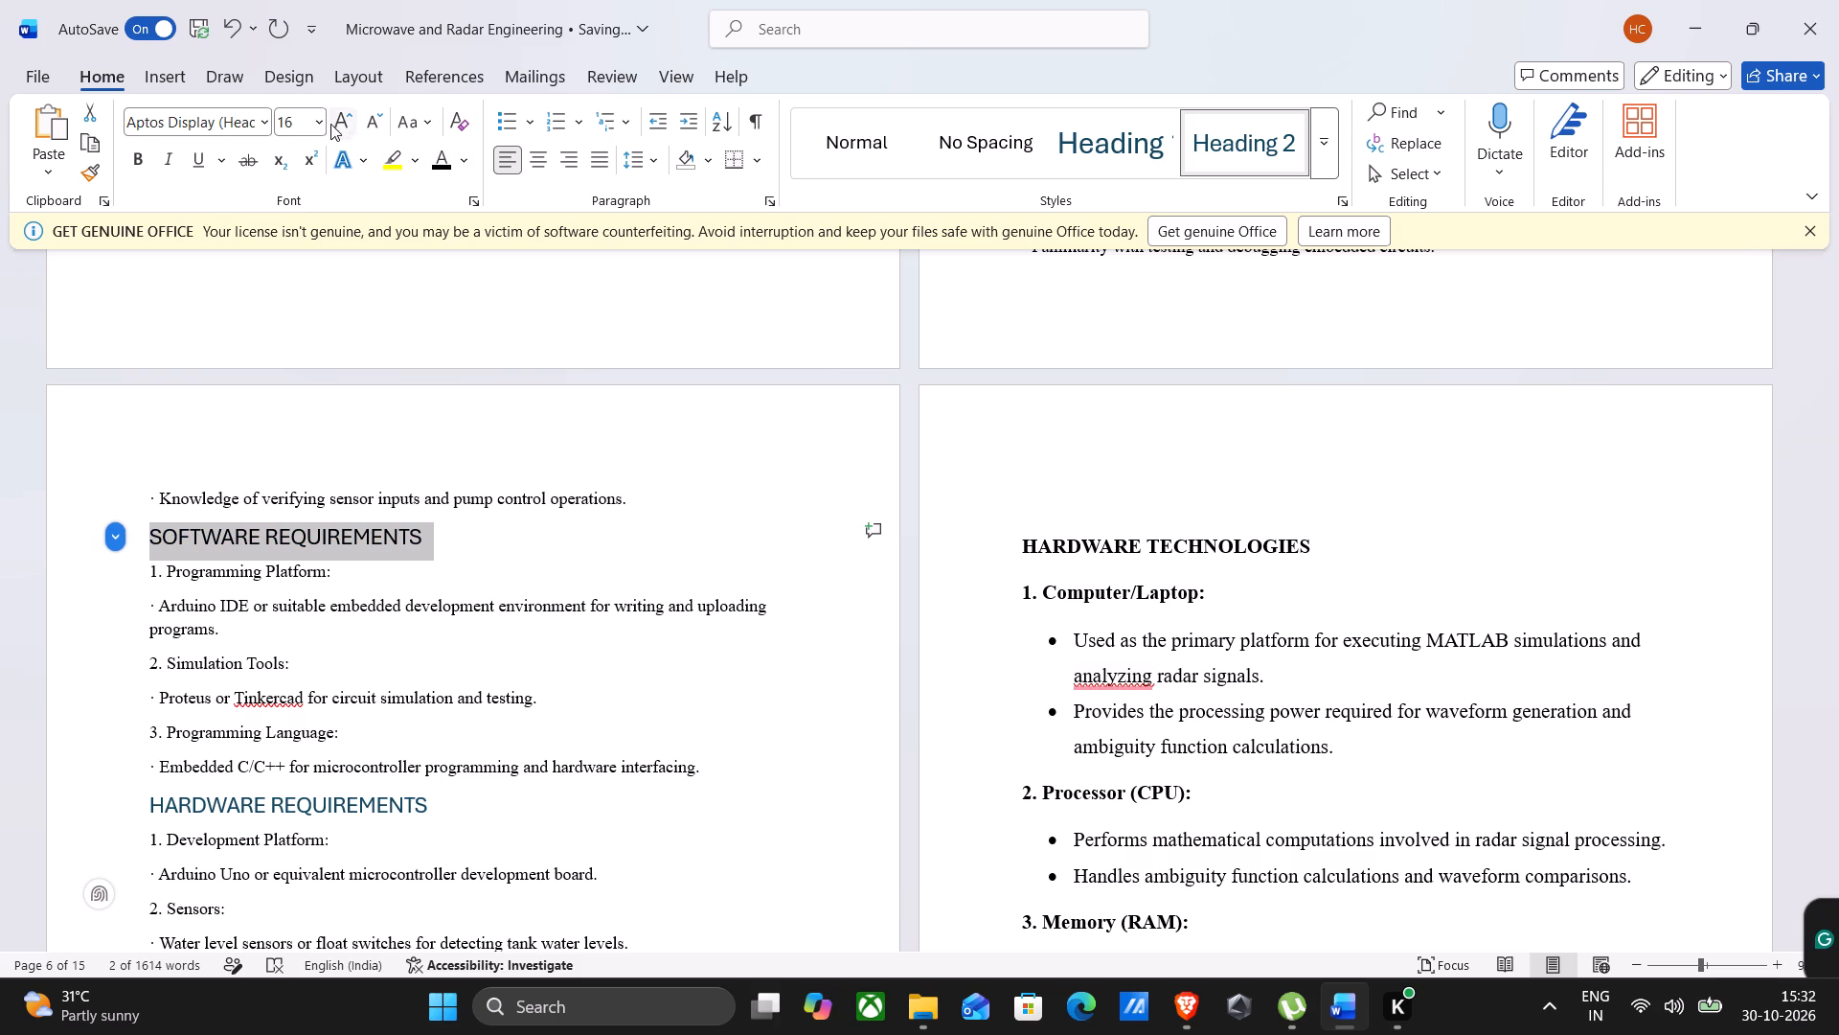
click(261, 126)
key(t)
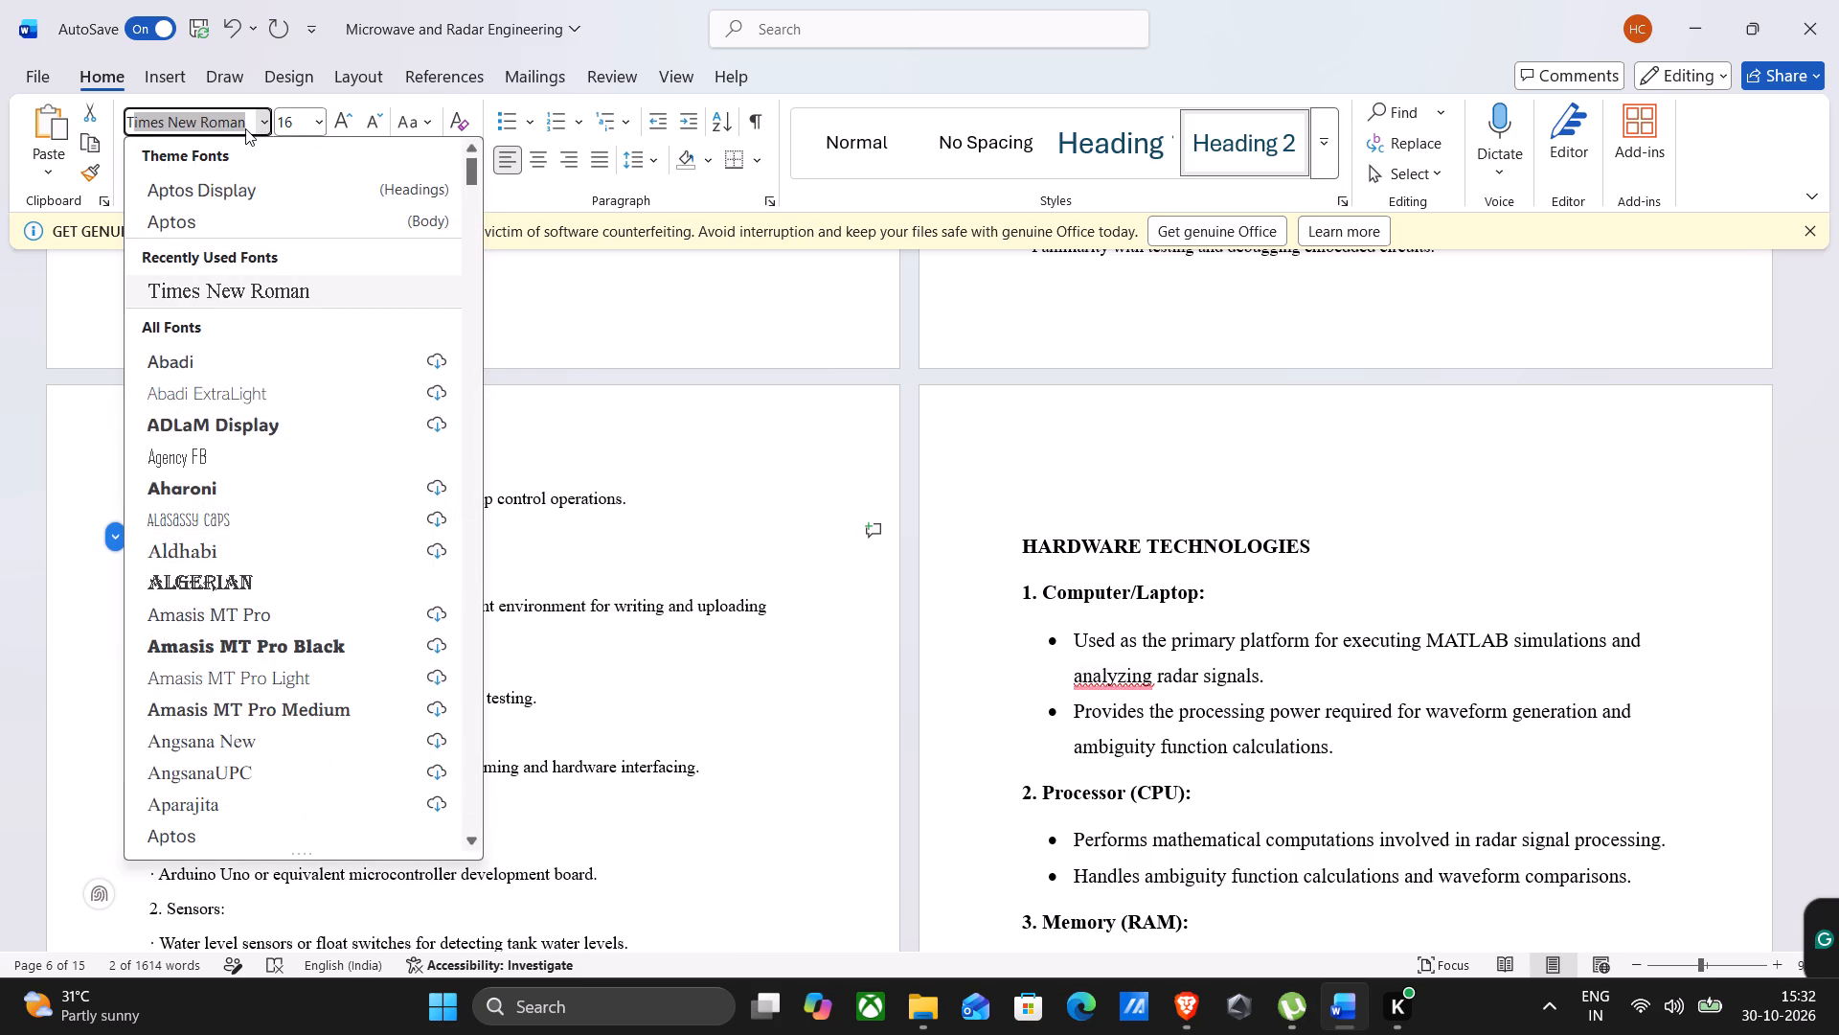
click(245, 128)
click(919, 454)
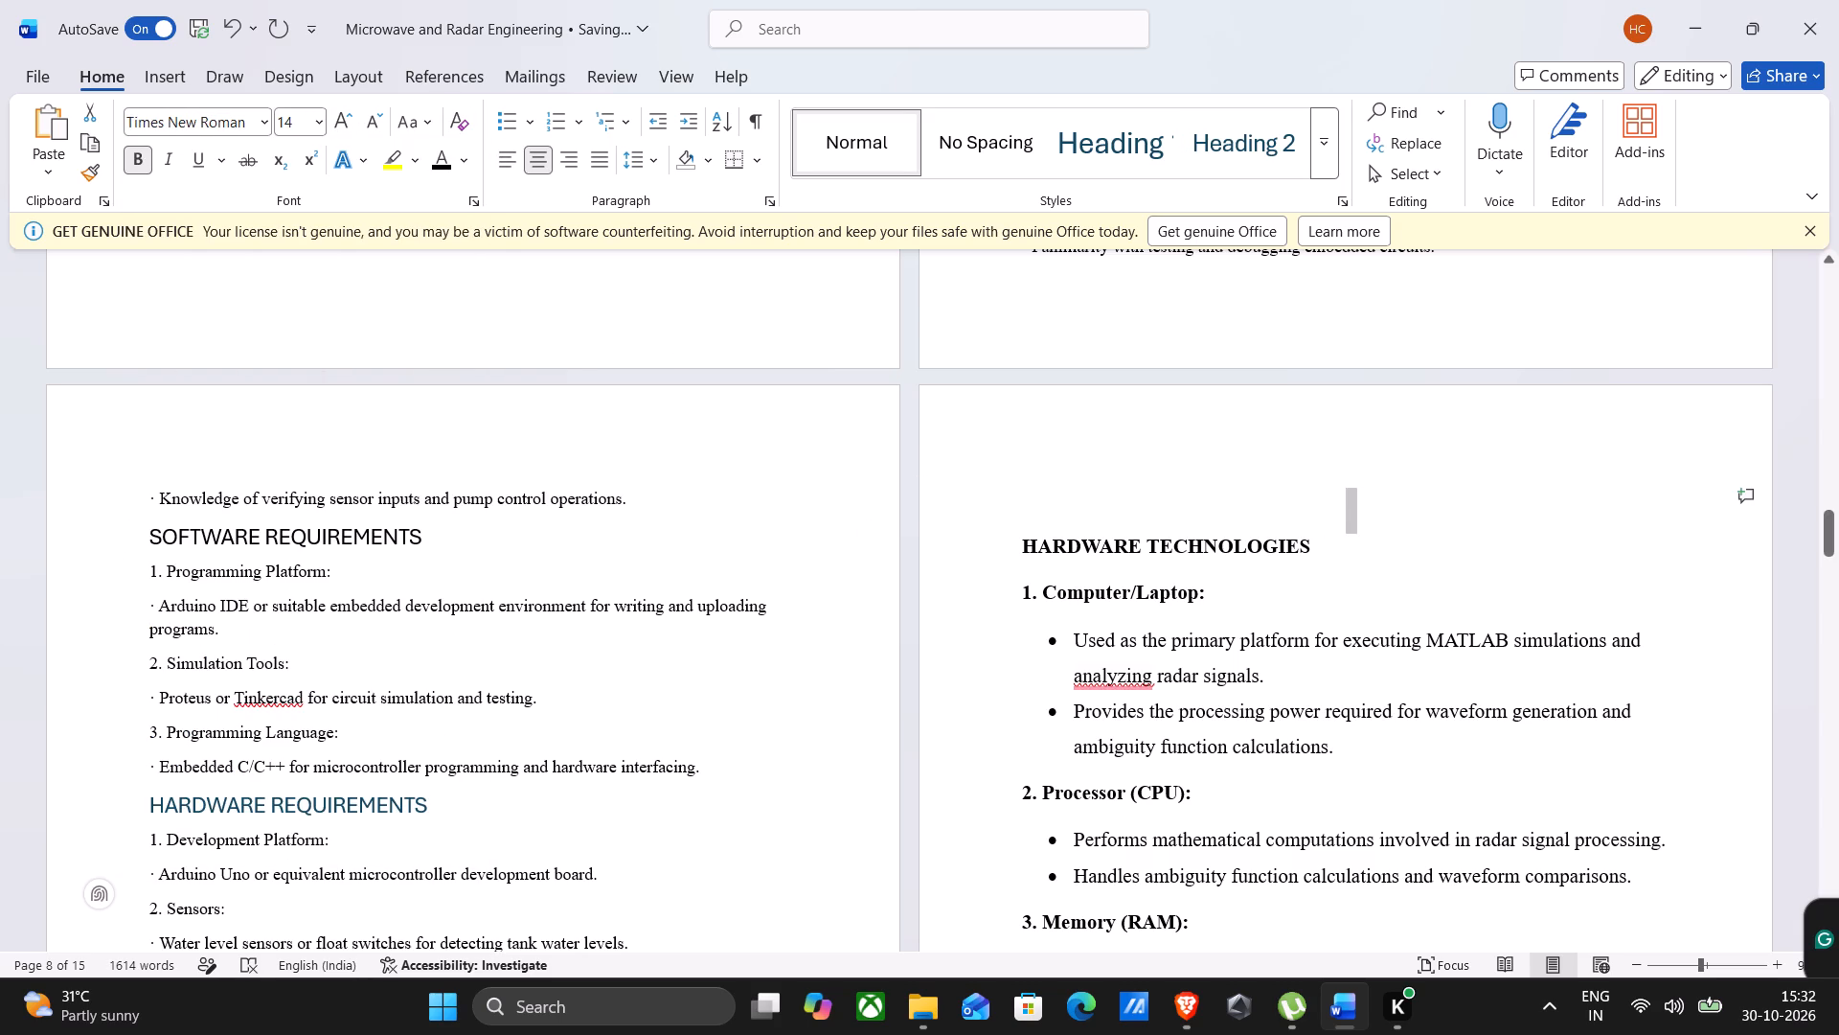
Set the SOFTWARE REQUIREMENTS heading's font to Times New Roman.
double_click(279, 549)
click(279, 549)
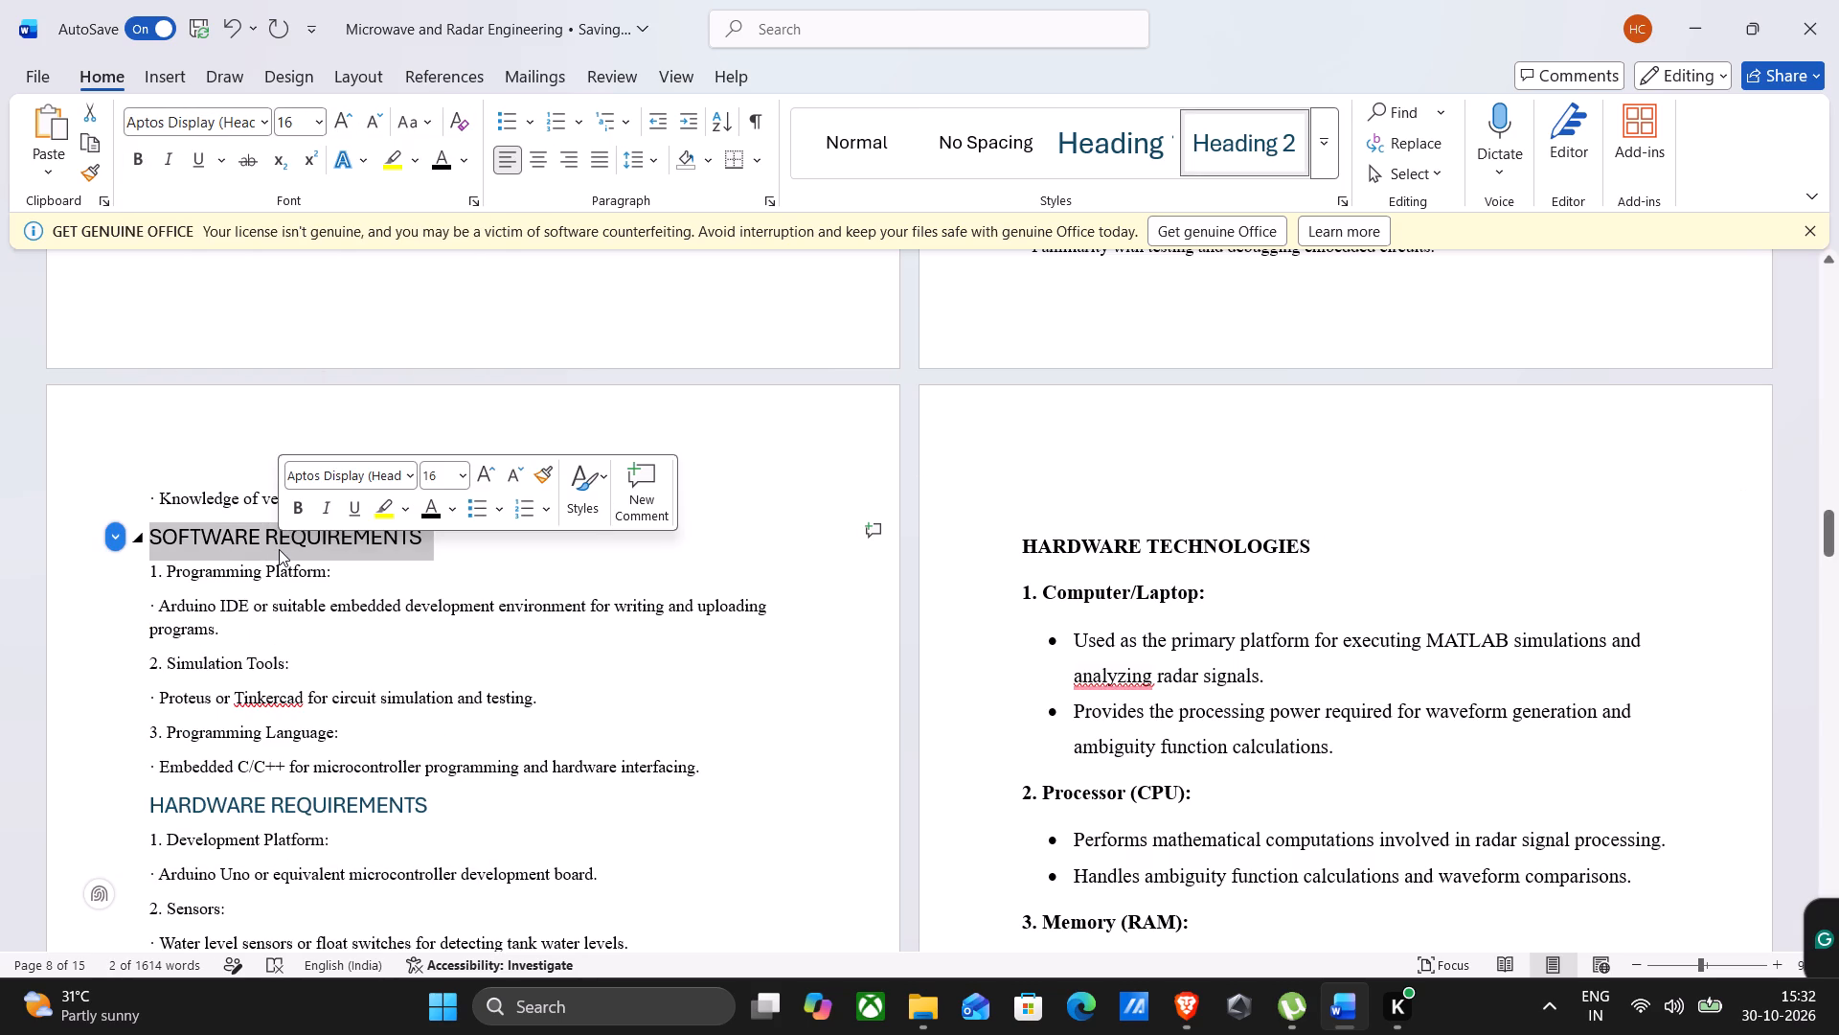
click(261, 129)
key(t)
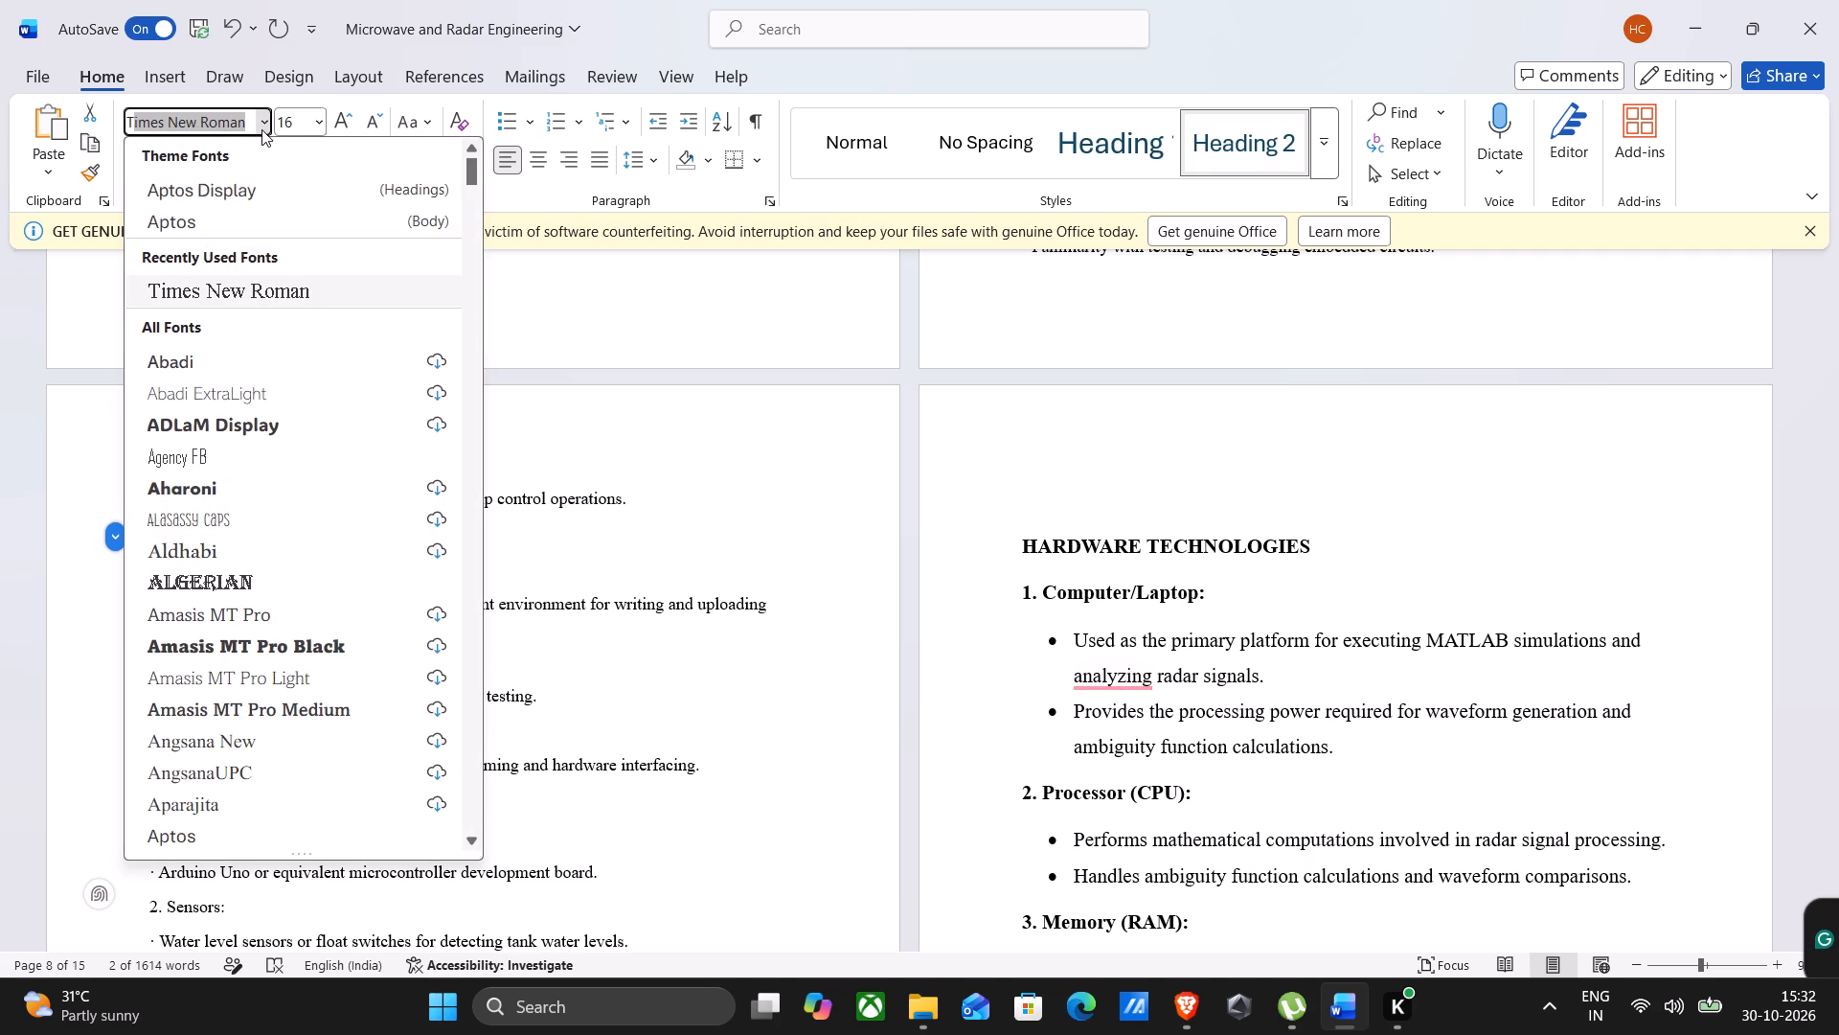
click(264, 277)
Format the HARDWARE REQUIREMENTS heading in Times New Roman with a black font colour.
triple_click(340, 804)
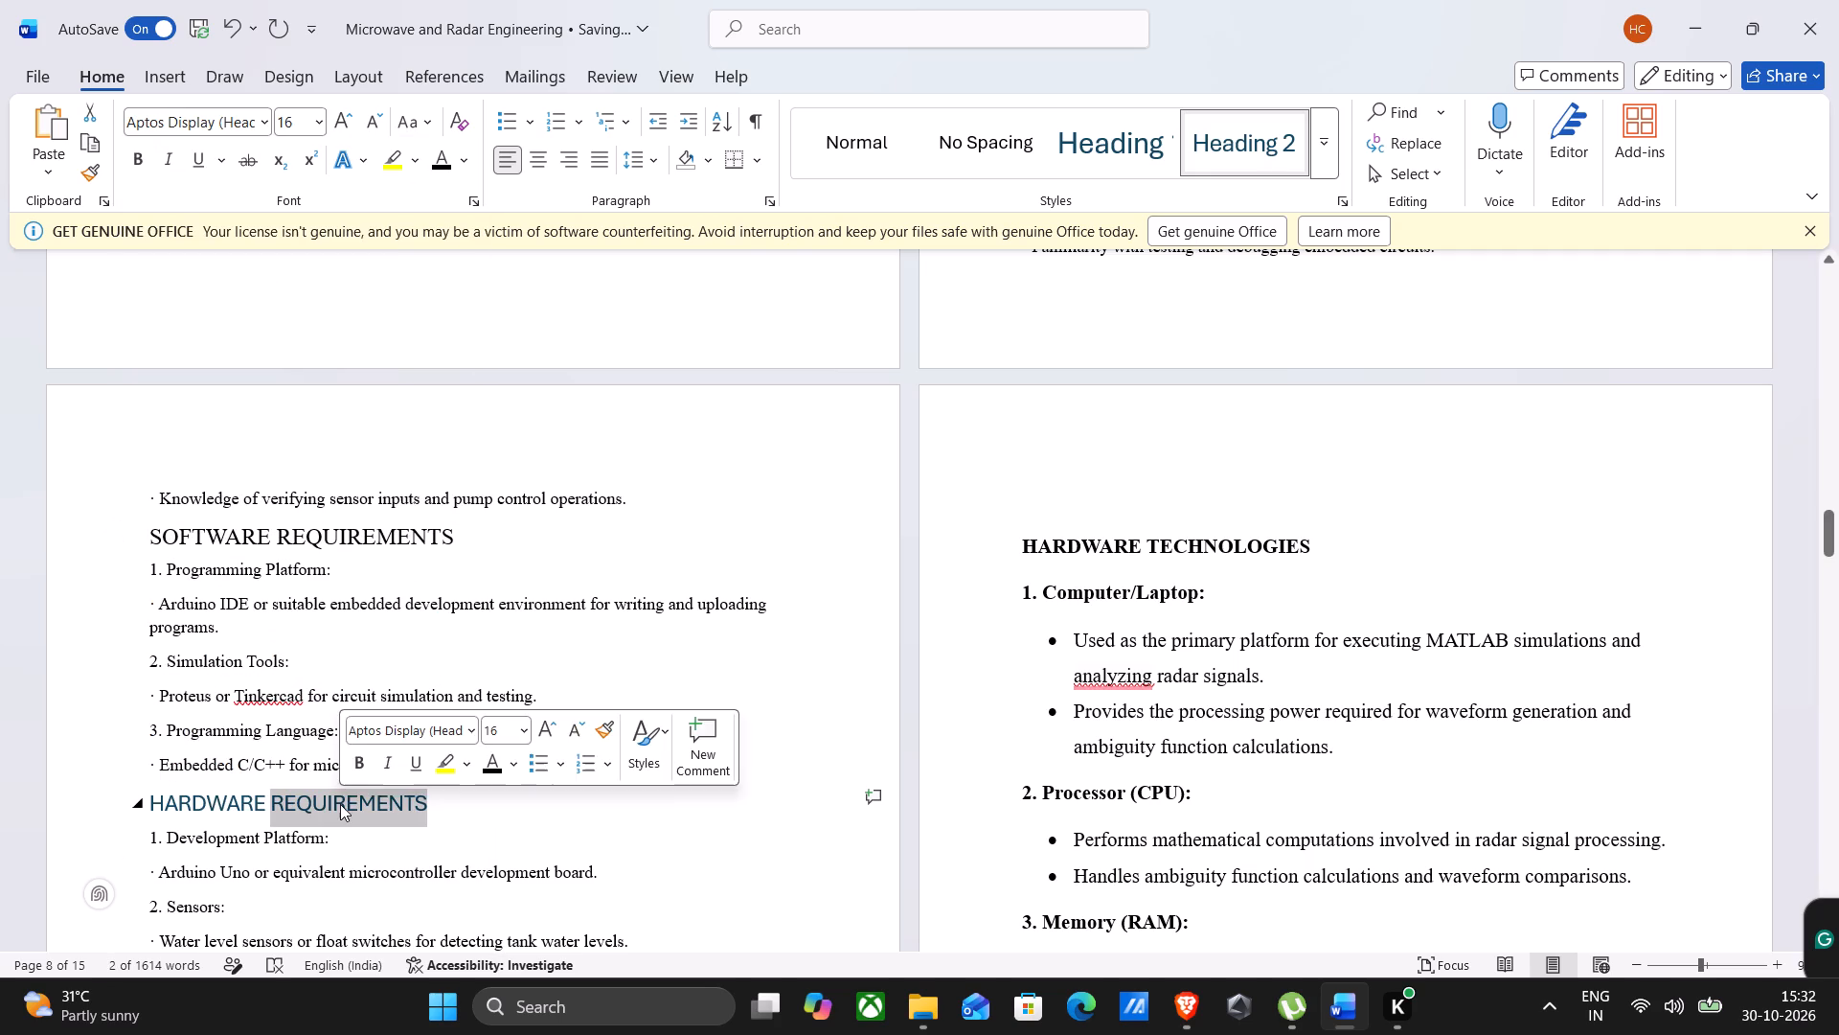
click(259, 115)
key(t)
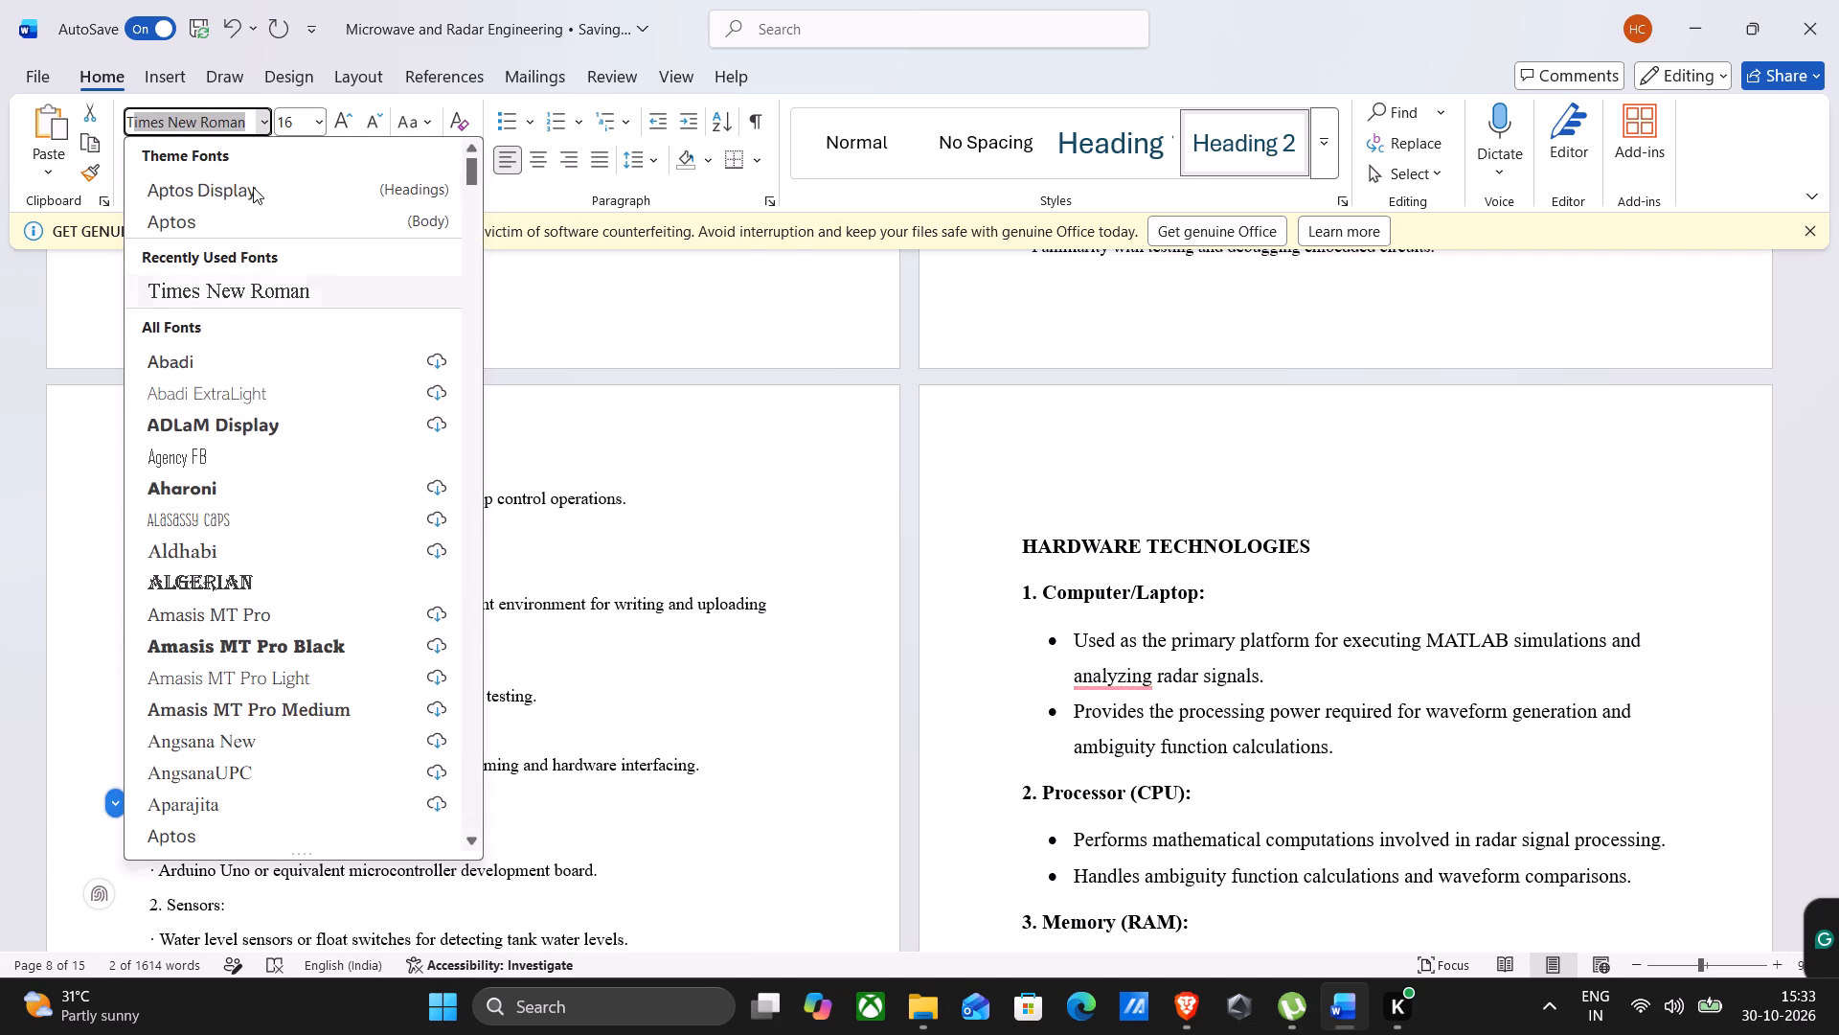
click(232, 291)
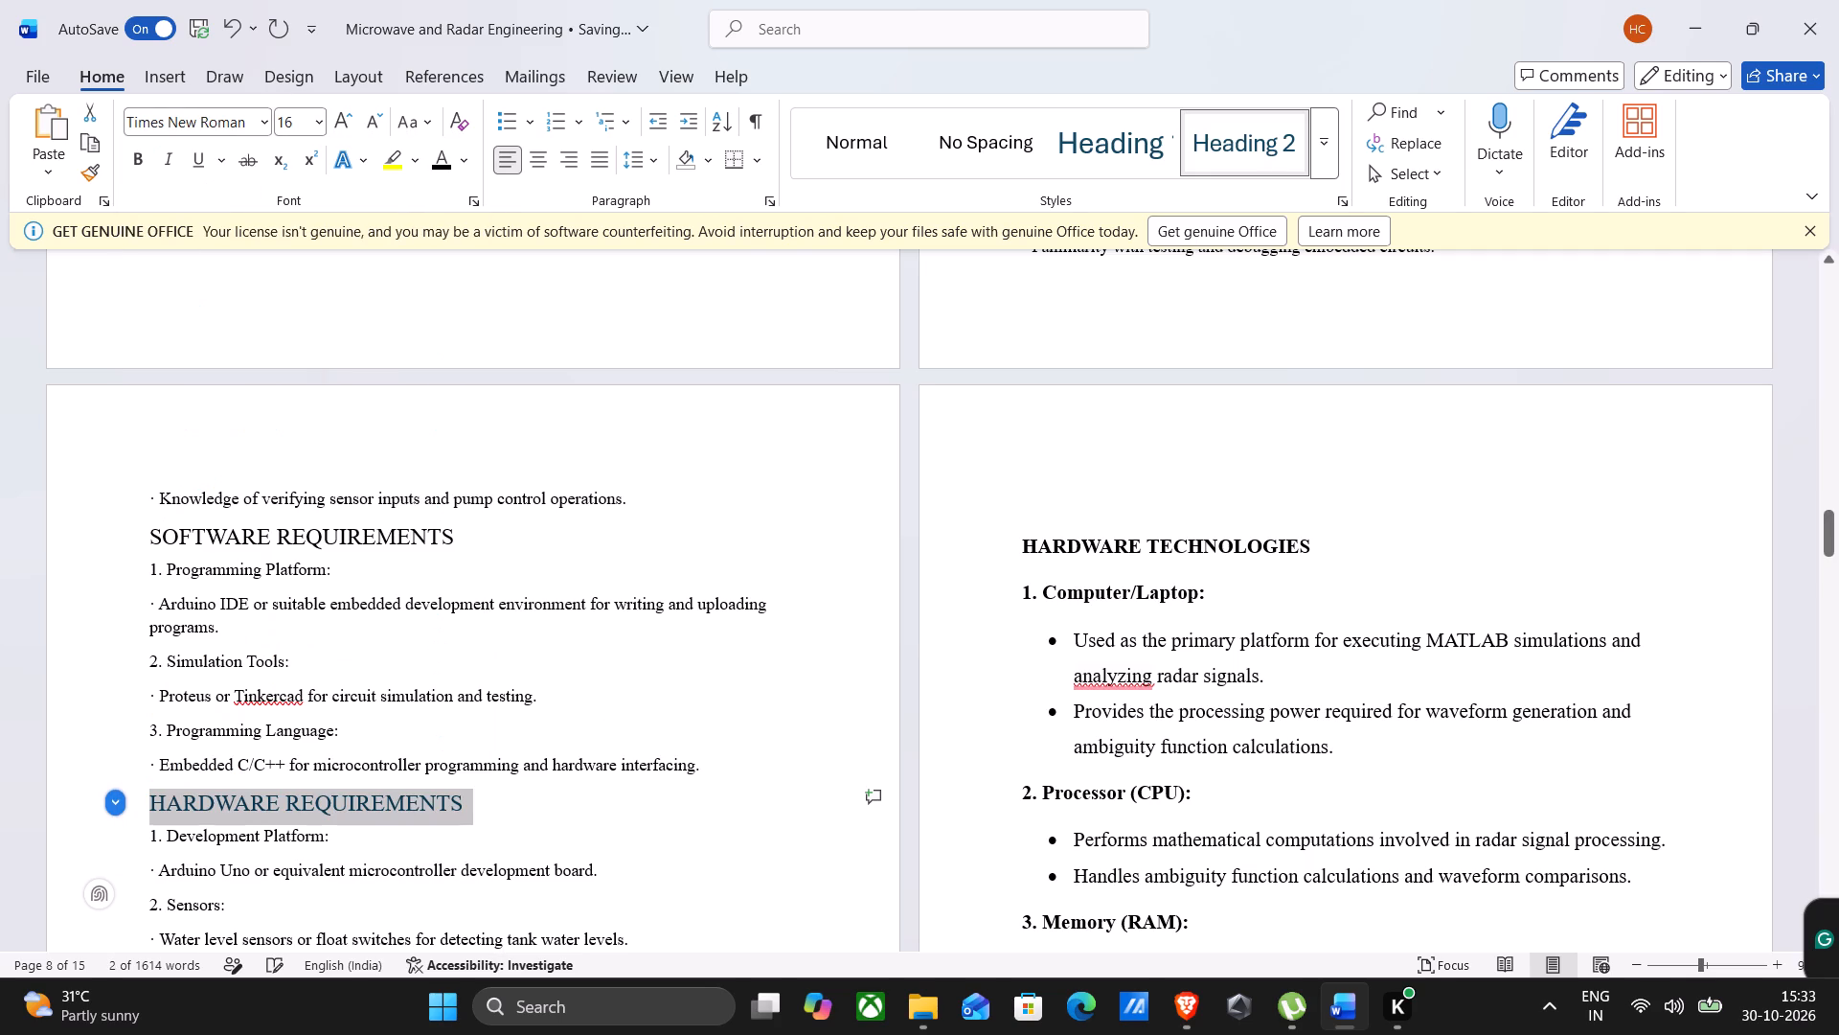
click(446, 154)
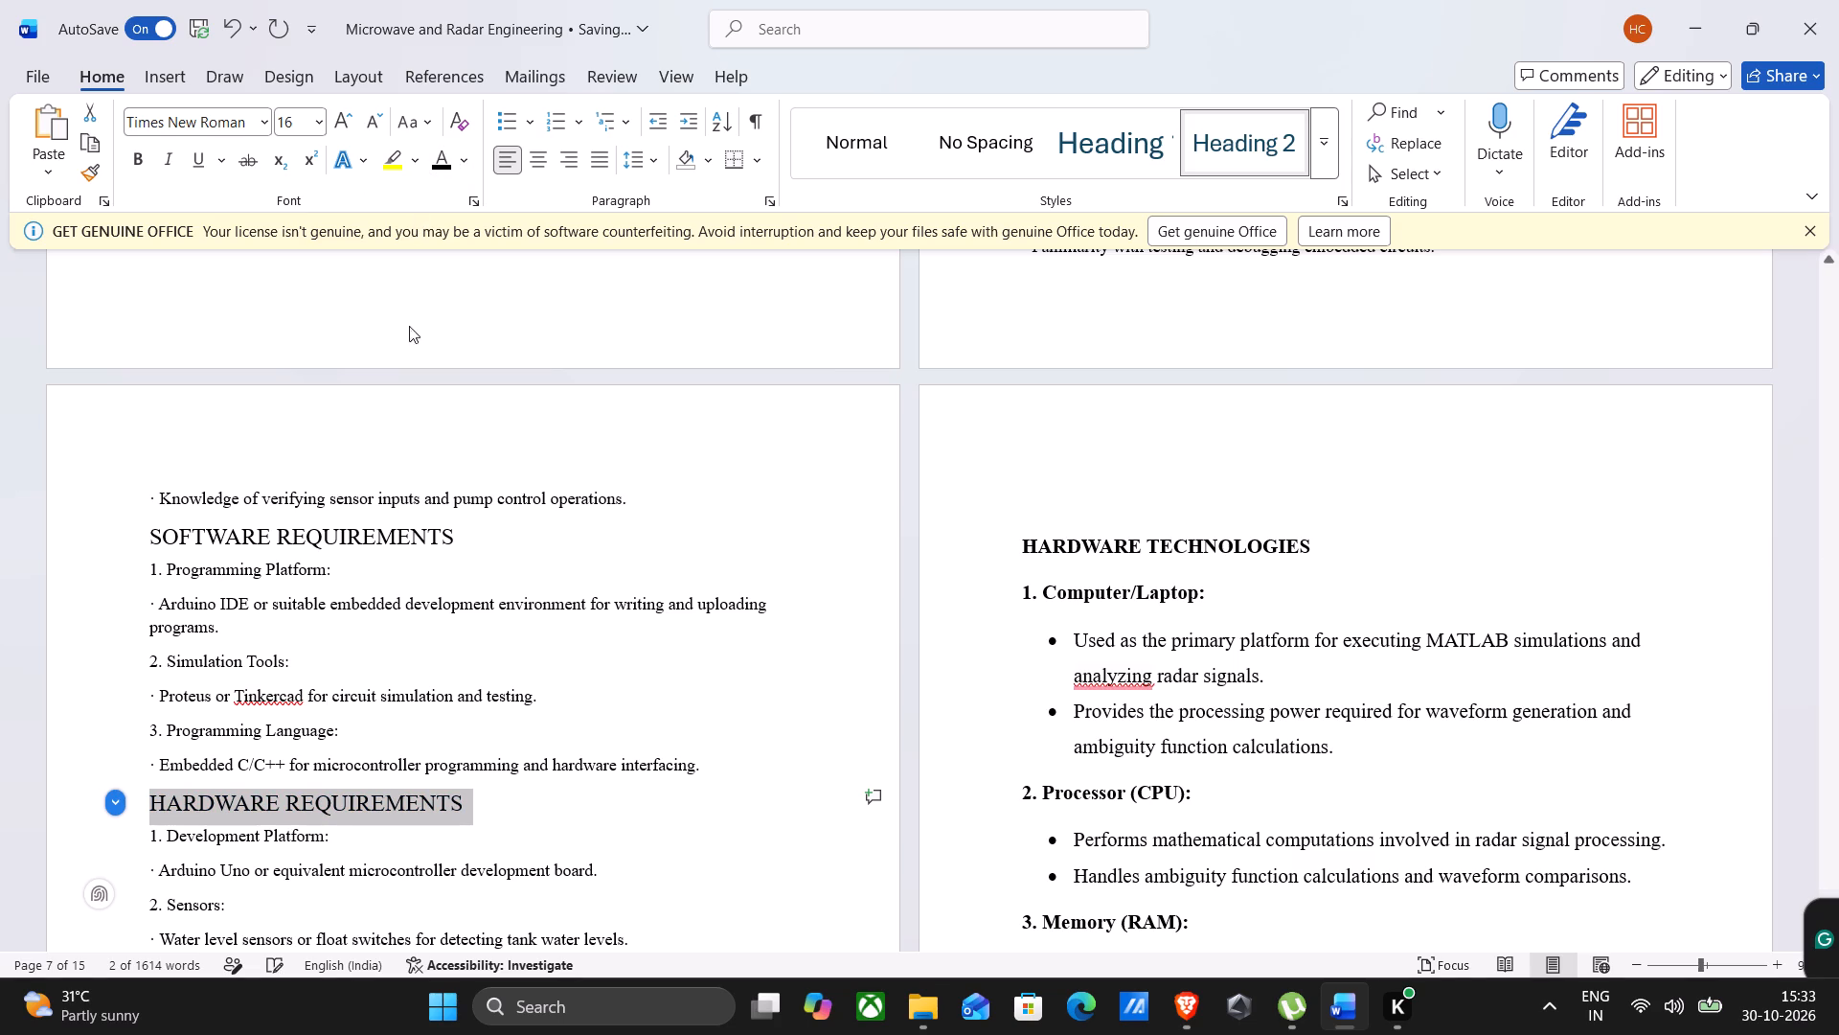
Bold the software subheadings 1. Programming Platform, 2. Simulation Tools and 3. Programming Language.
click(331, 557)
double_click(318, 567)
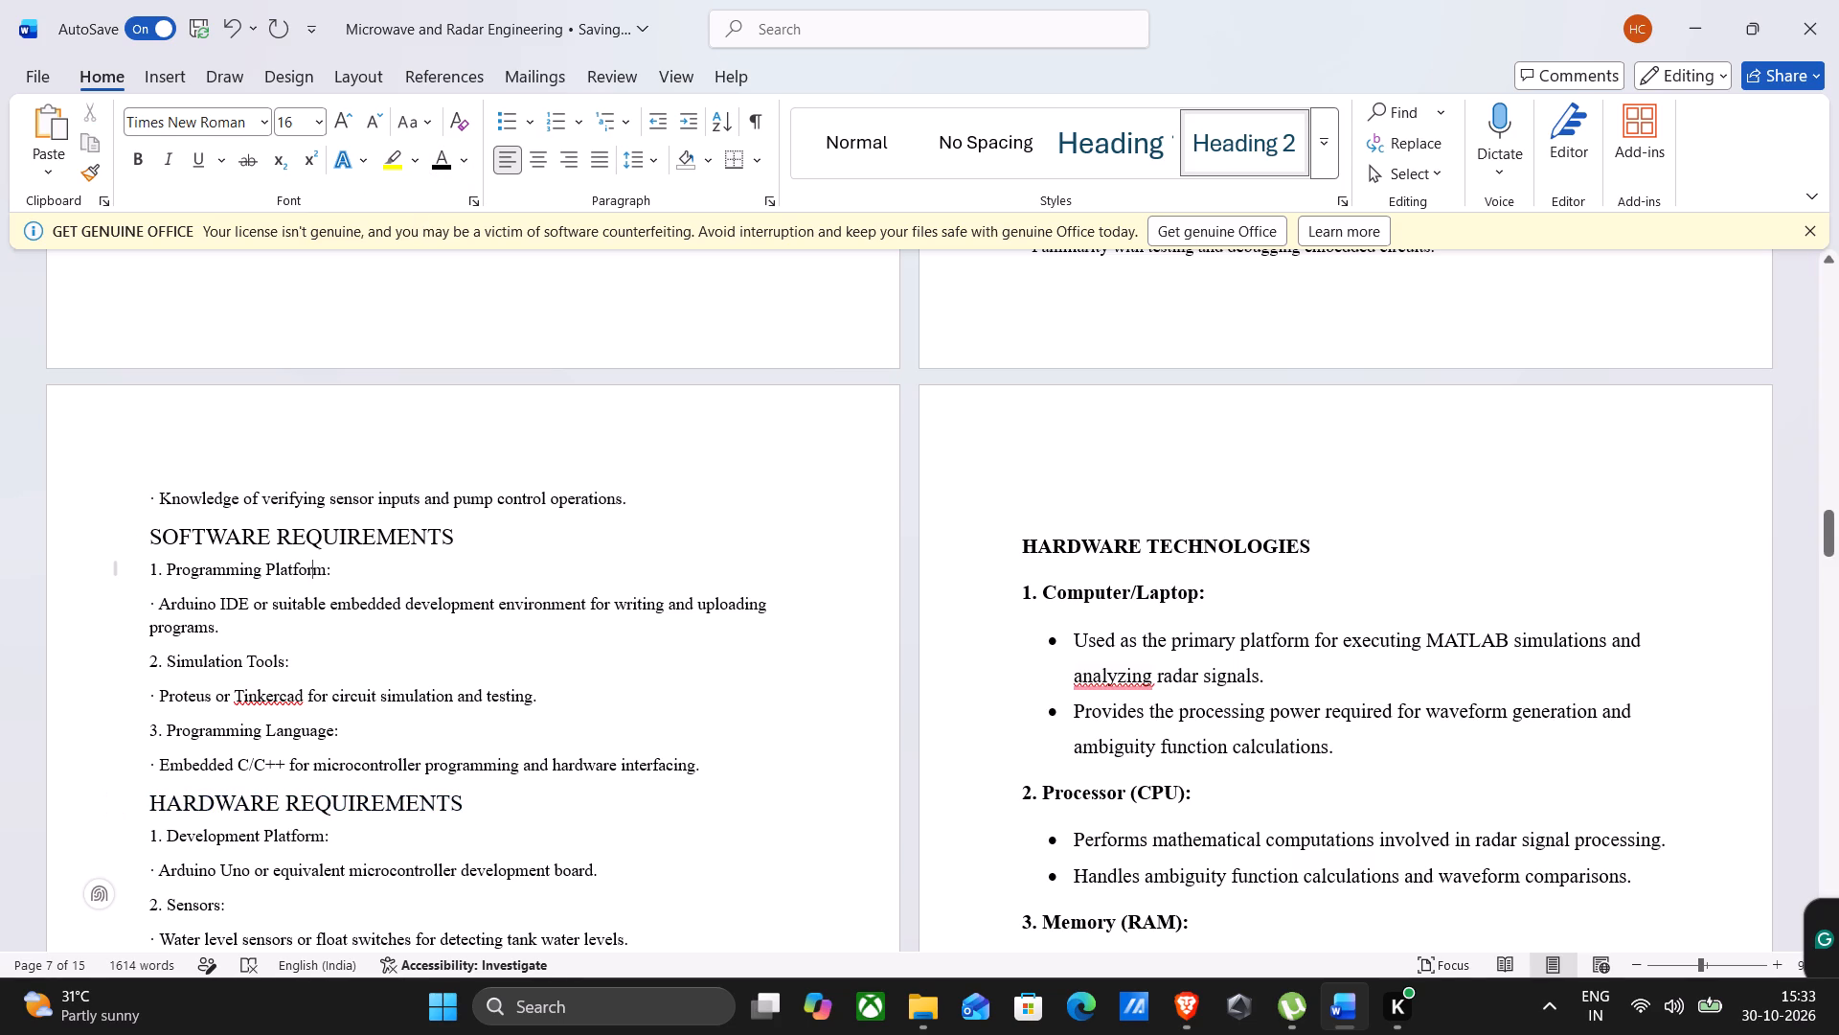
click(318, 567)
double_click(318, 567)
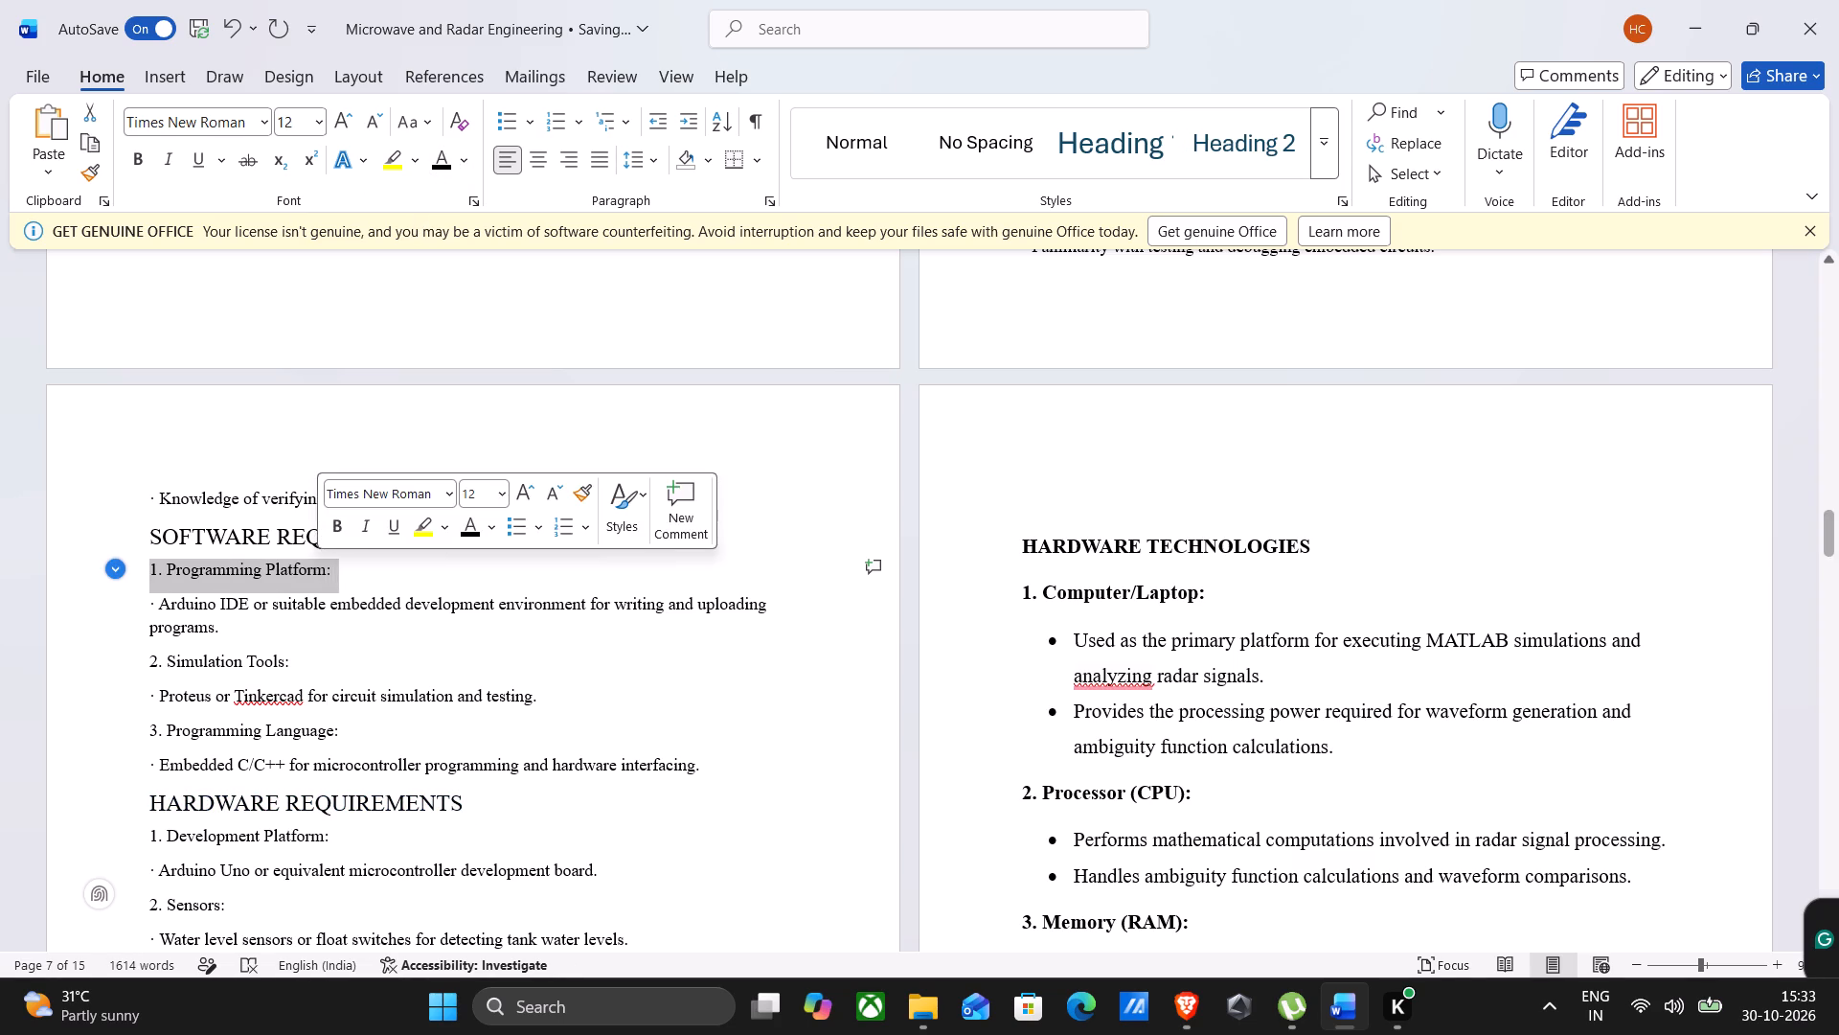
key(ctrl+b)
triple_click(209, 667)
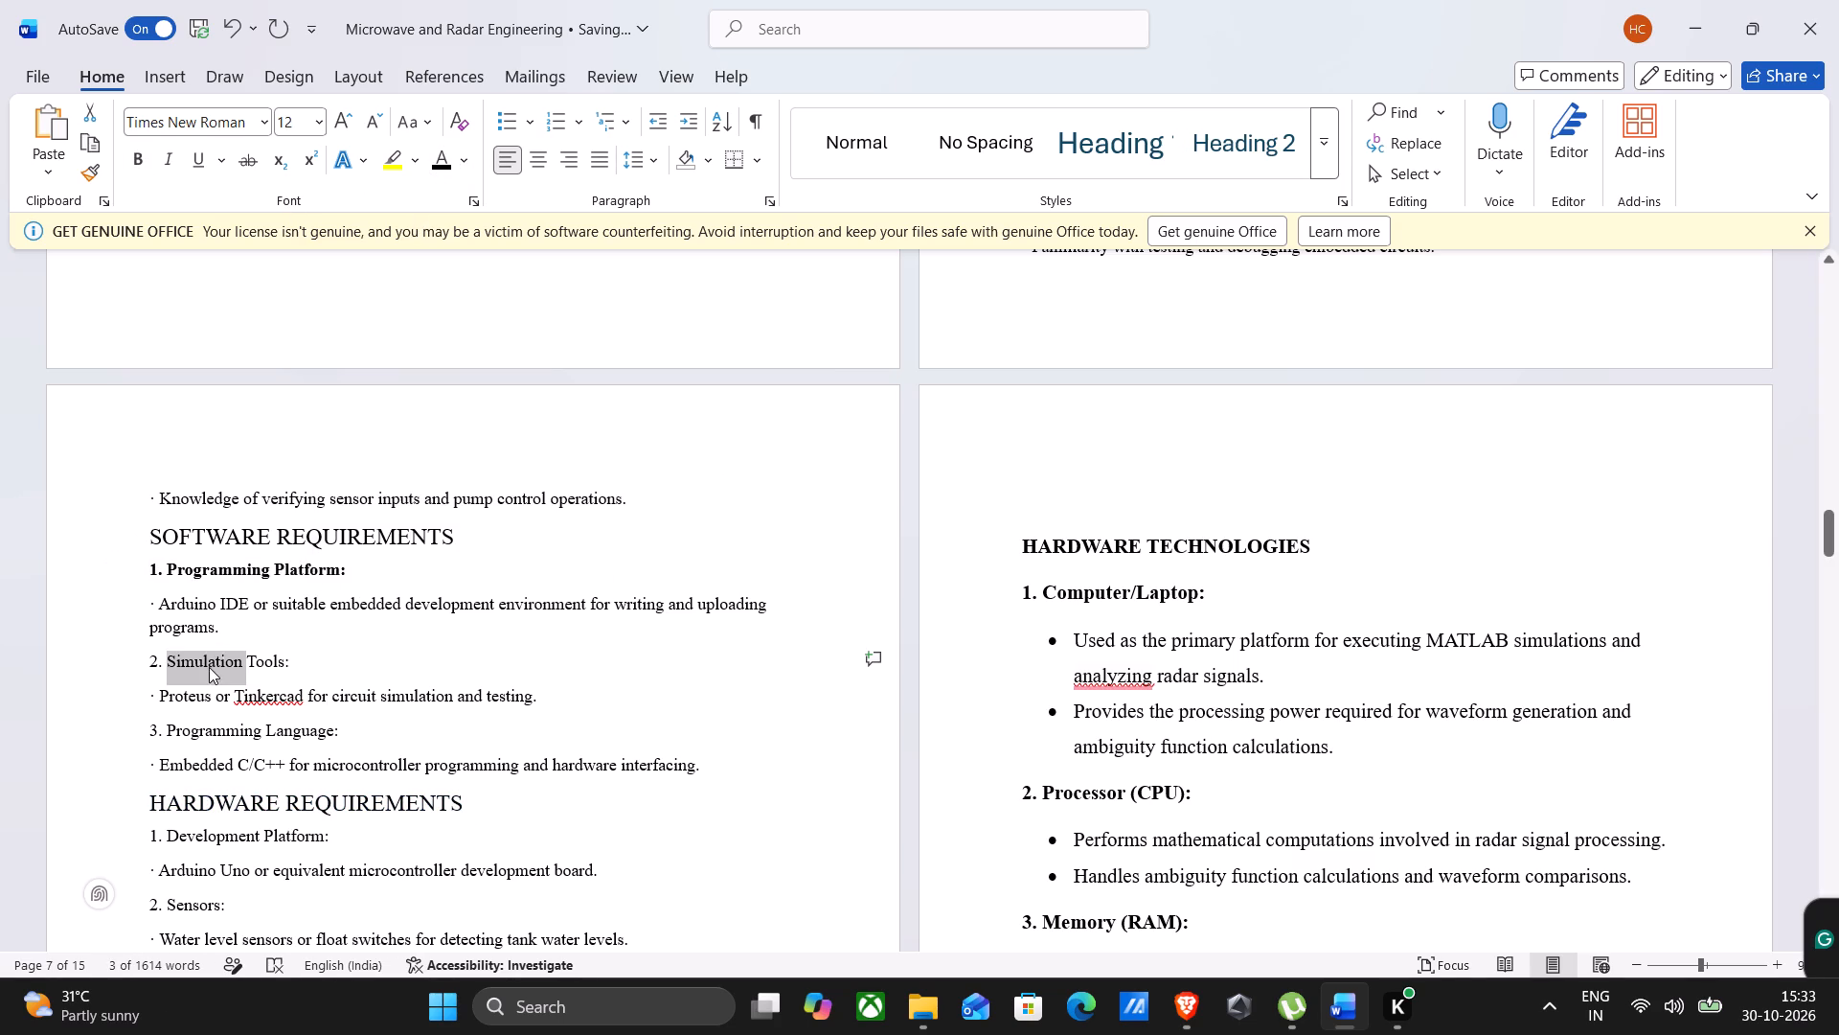
key(ctrl+b)
triple_click(237, 728)
key(ctrl+b)
Bold the six numbered subheadings under HARDWARE REQUIREMENTS, from 1. Development Platform through 6. Connecting Components.
scroll(237, 728, down, 7)
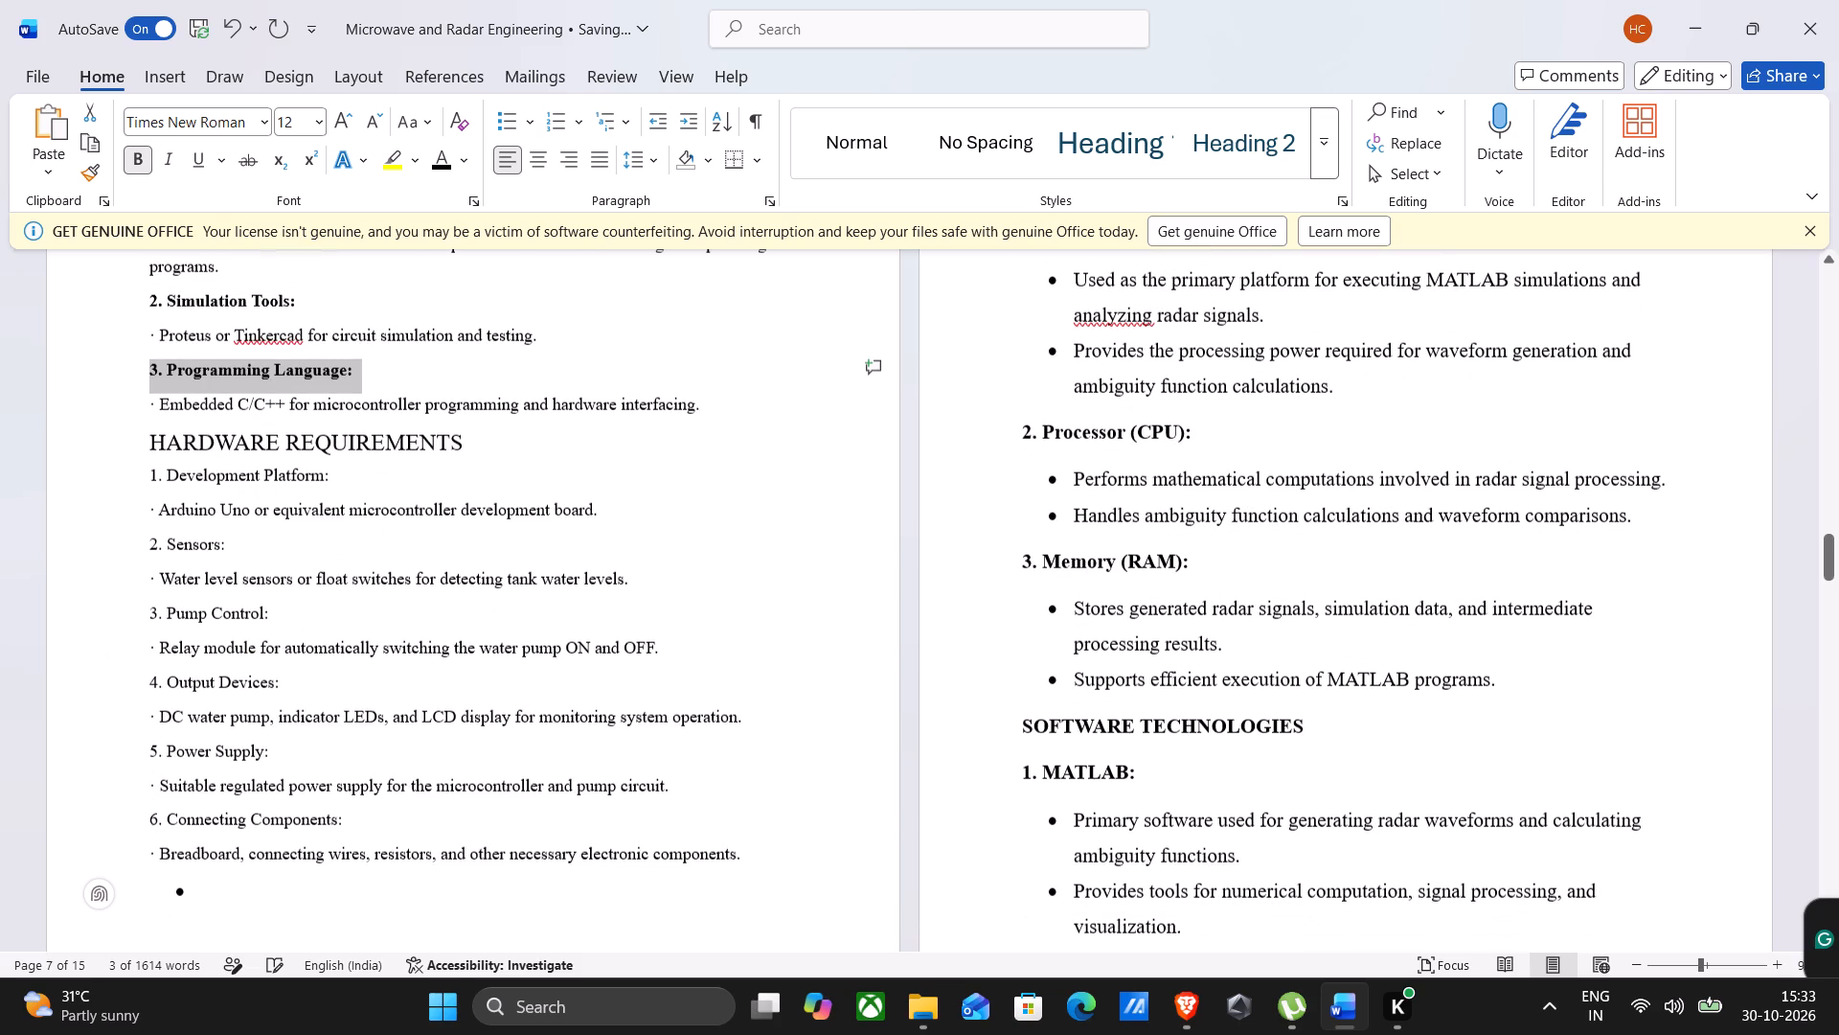
triple_click(238, 480)
key(ctrl+b)
triple_click(218, 549)
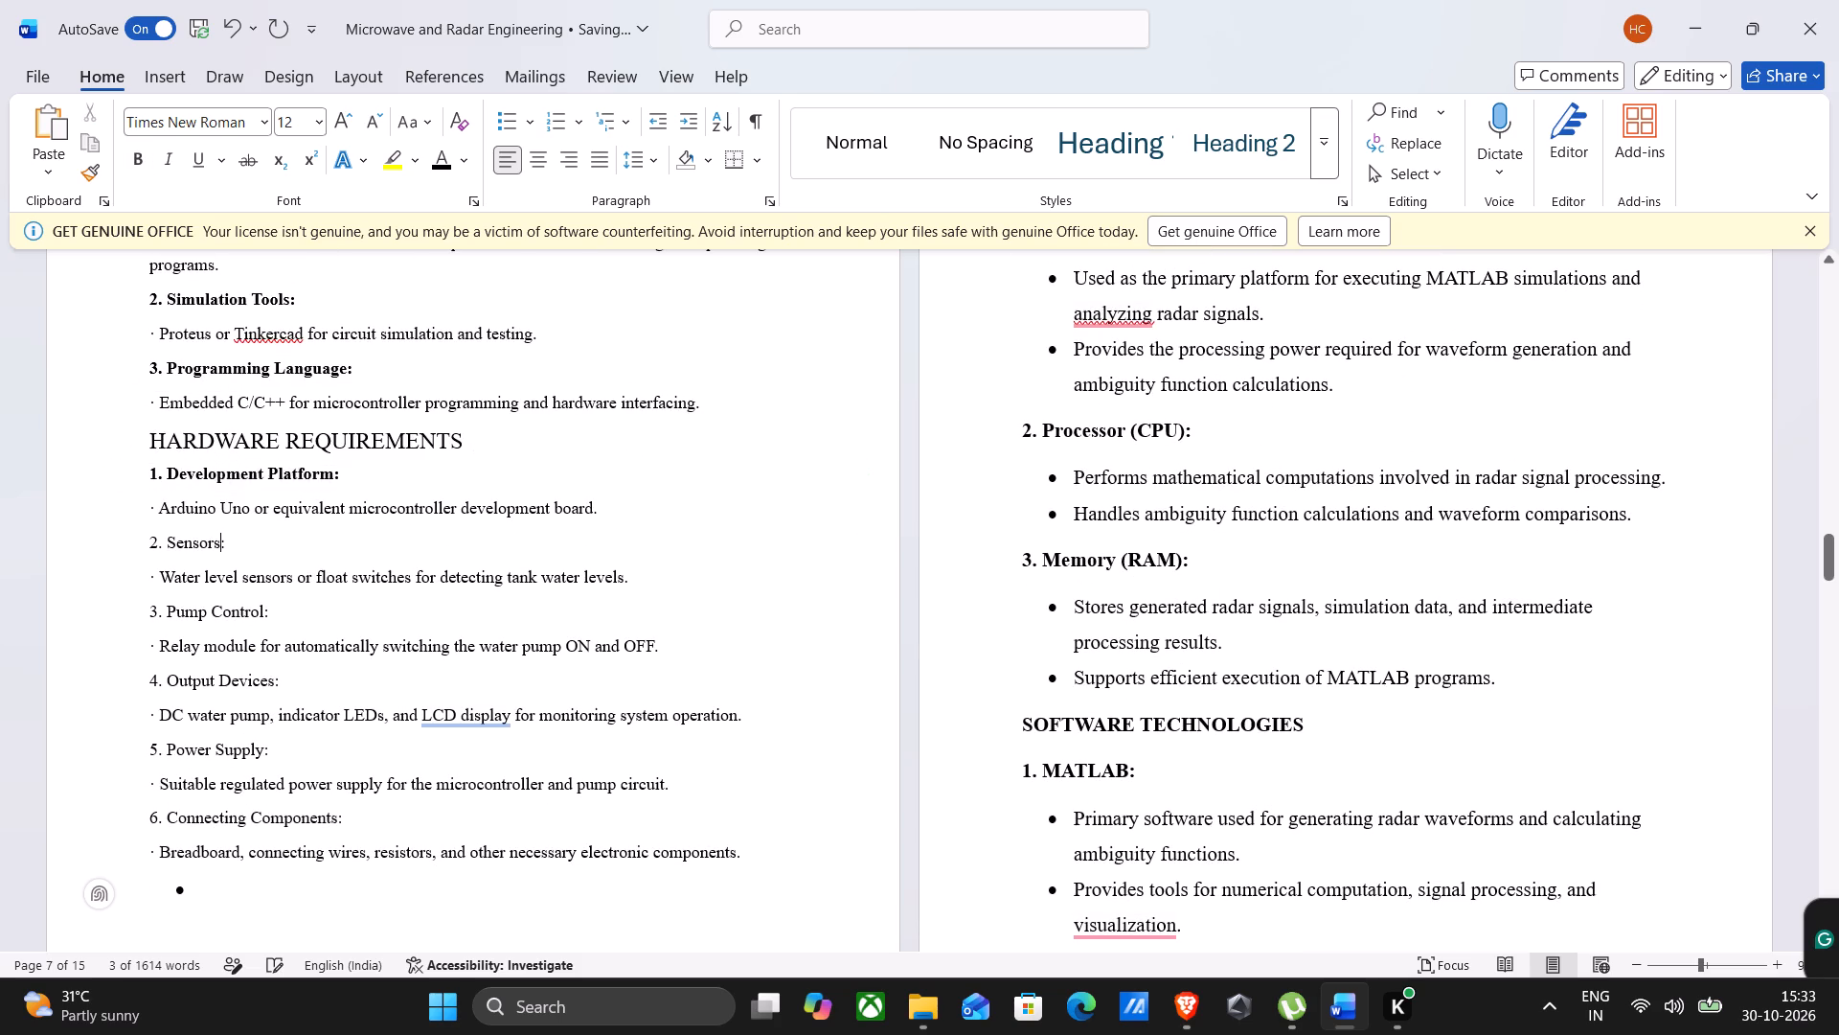
key(ctrl+b)
triple_click(233, 615)
key(ctrl+b)
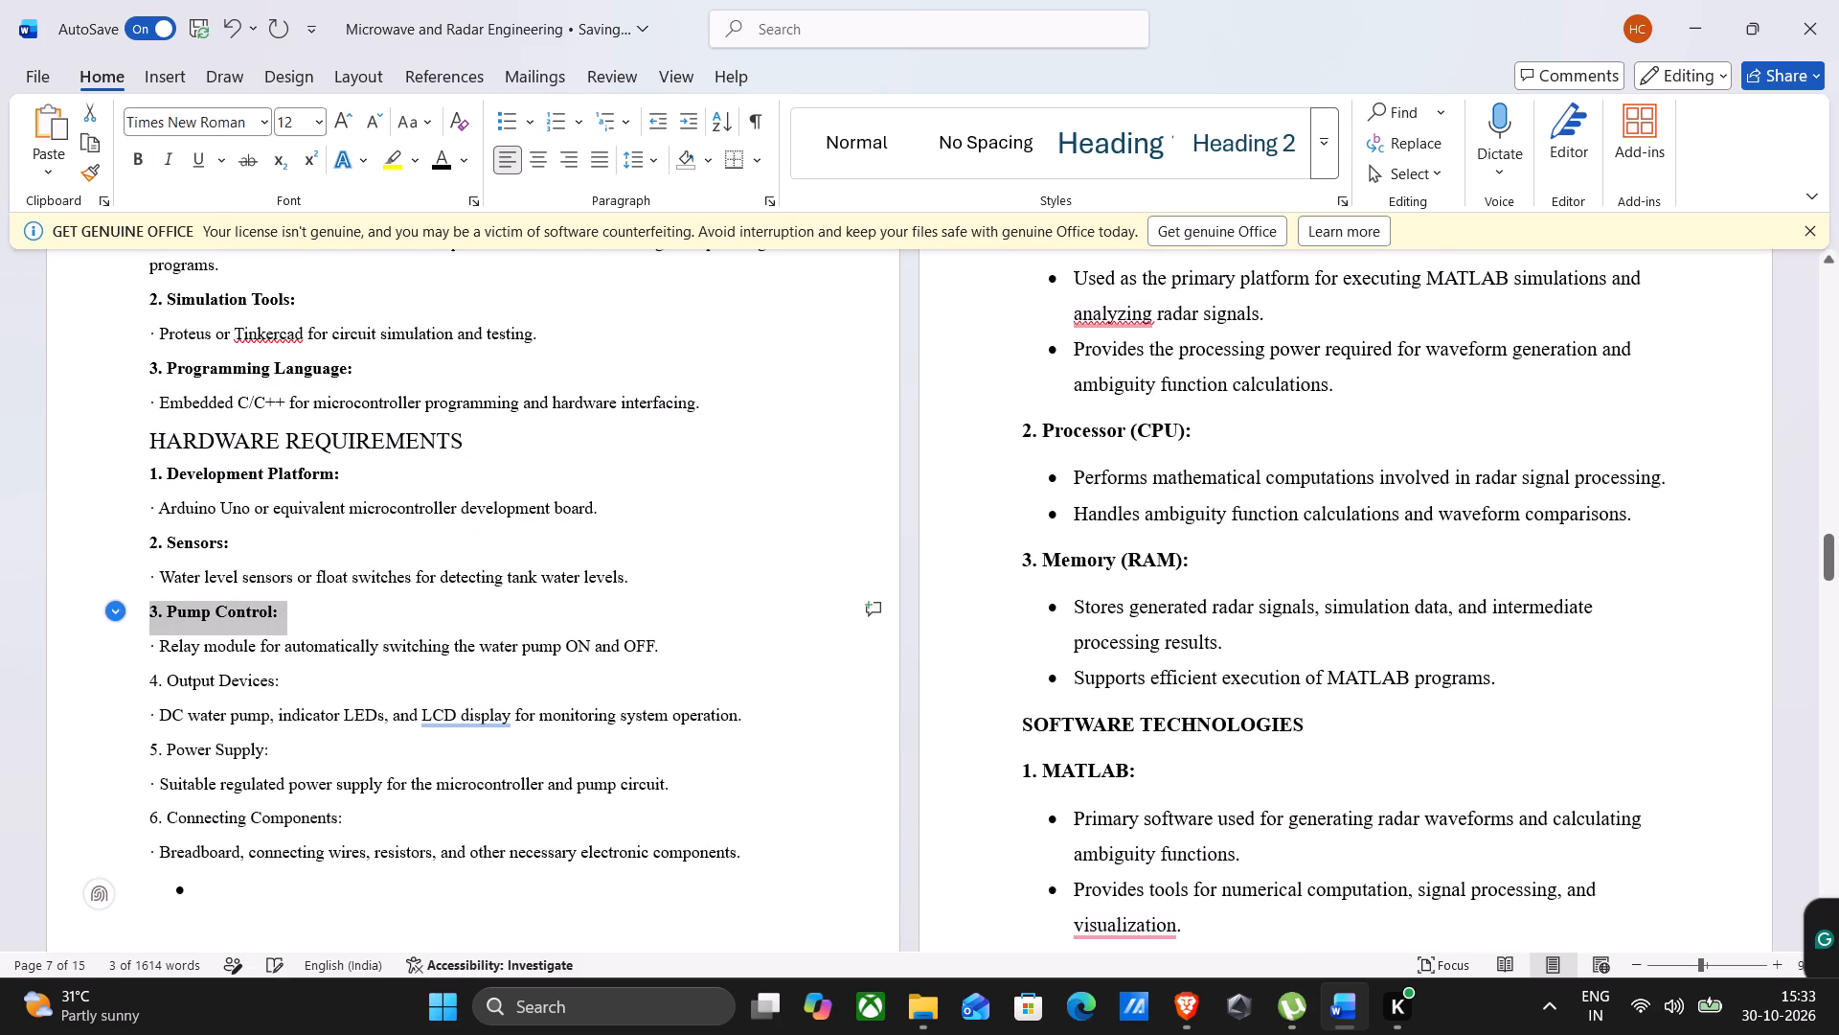
triple_click(233, 678)
key(ctrl+b)
triple_click(224, 765)
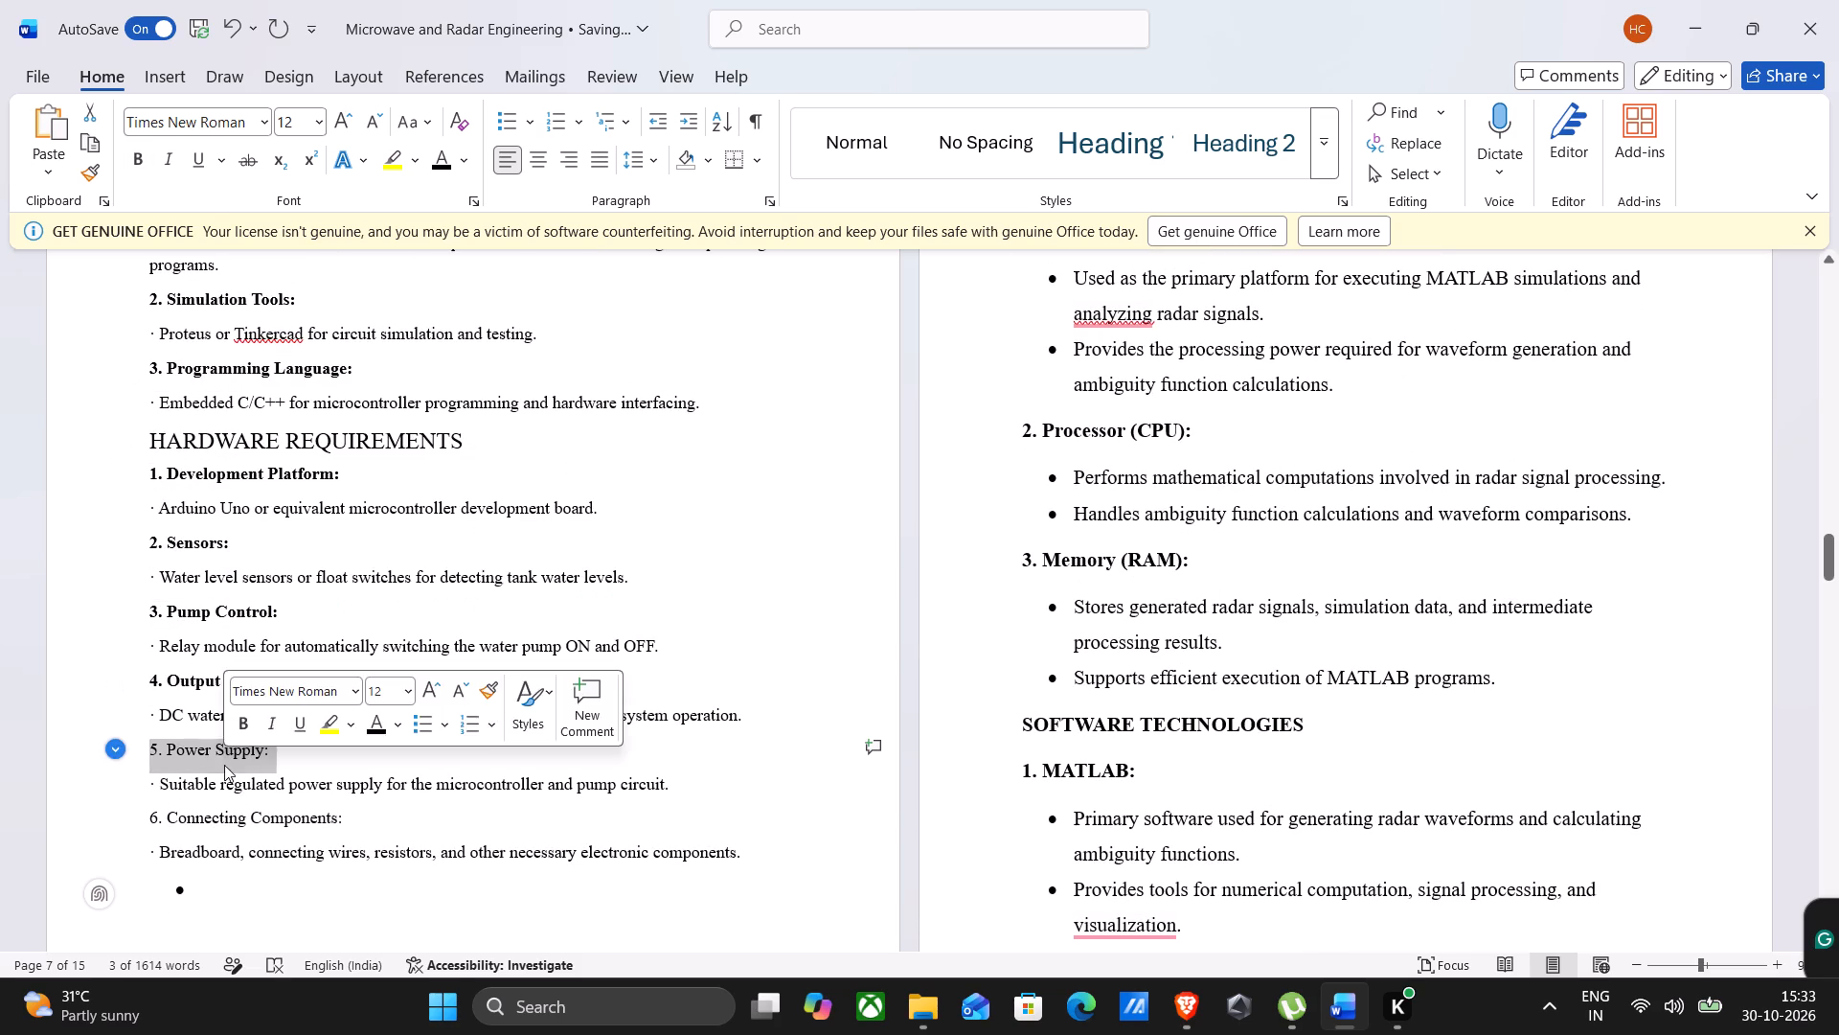
key(ctrl+b)
triple_click(254, 826)
key(ctrl+b)
click(216, 581)
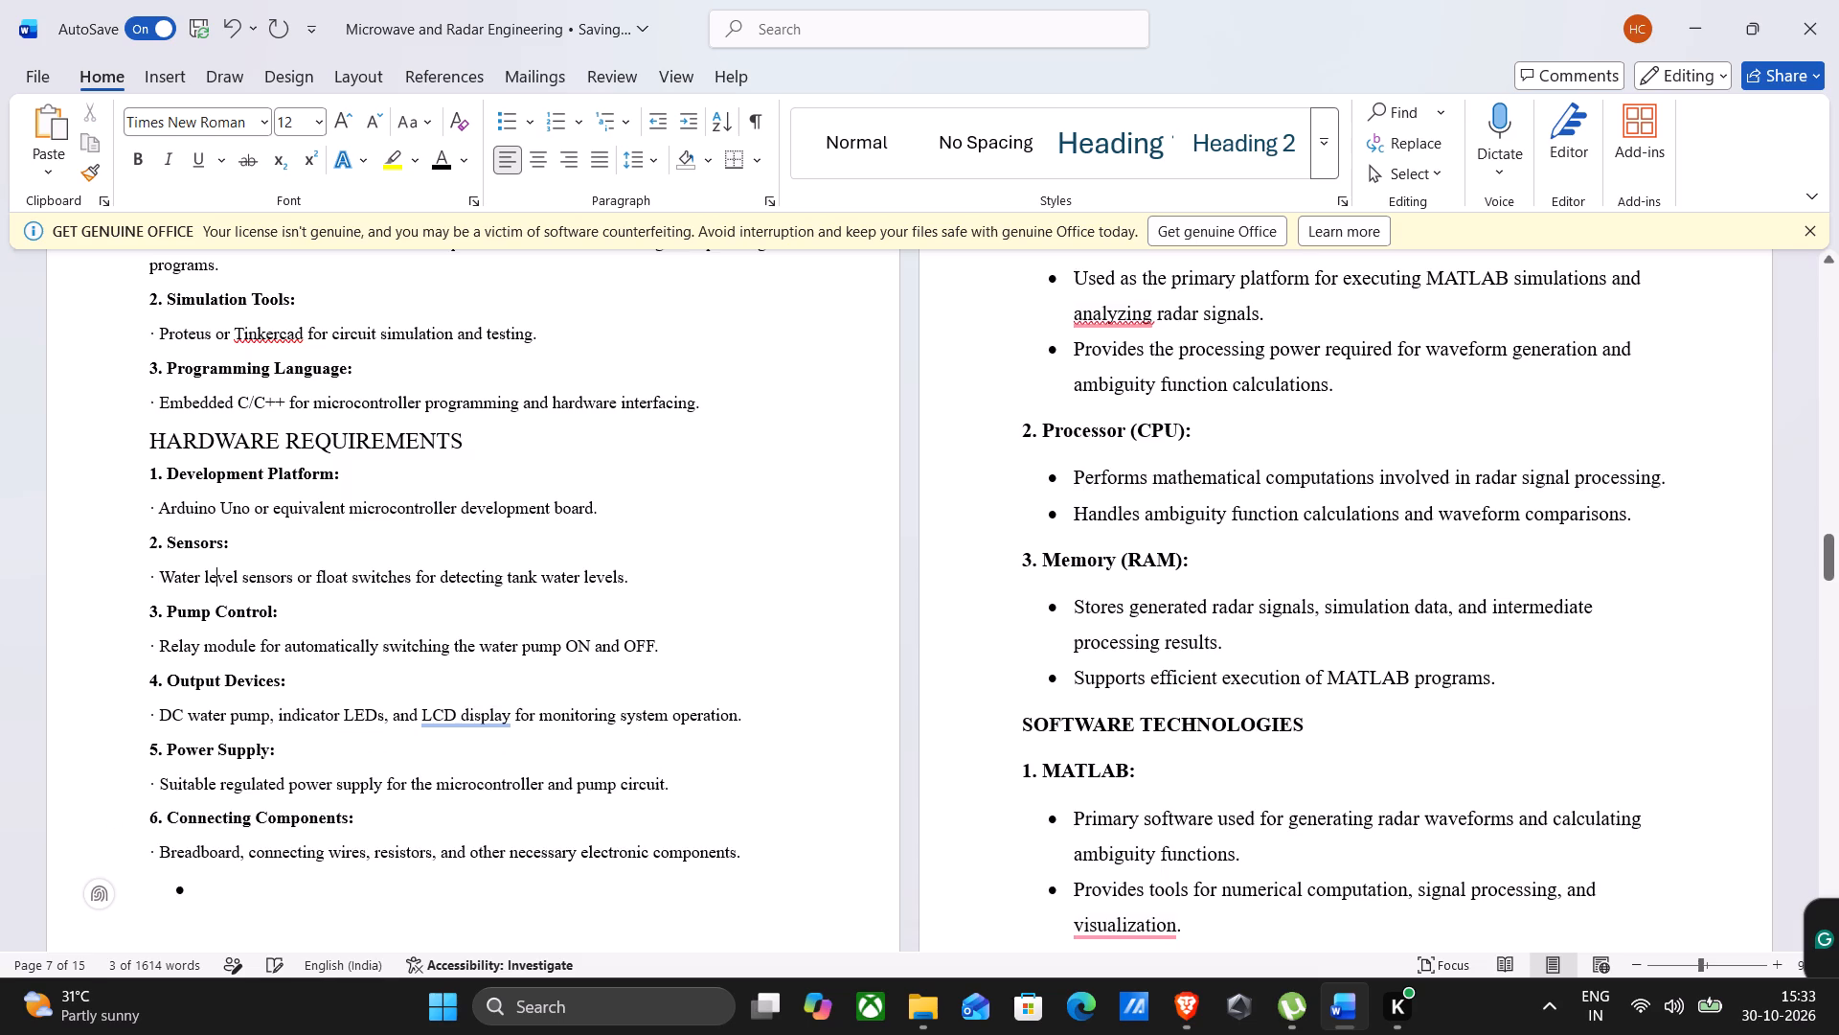
Set the technical prerequisites text, from 1. Embedded Systems Knowledge through the testing and debugging line, to font size 14.
scroll(216, 581, up, 20)
scroll(216, 581, up, 4)
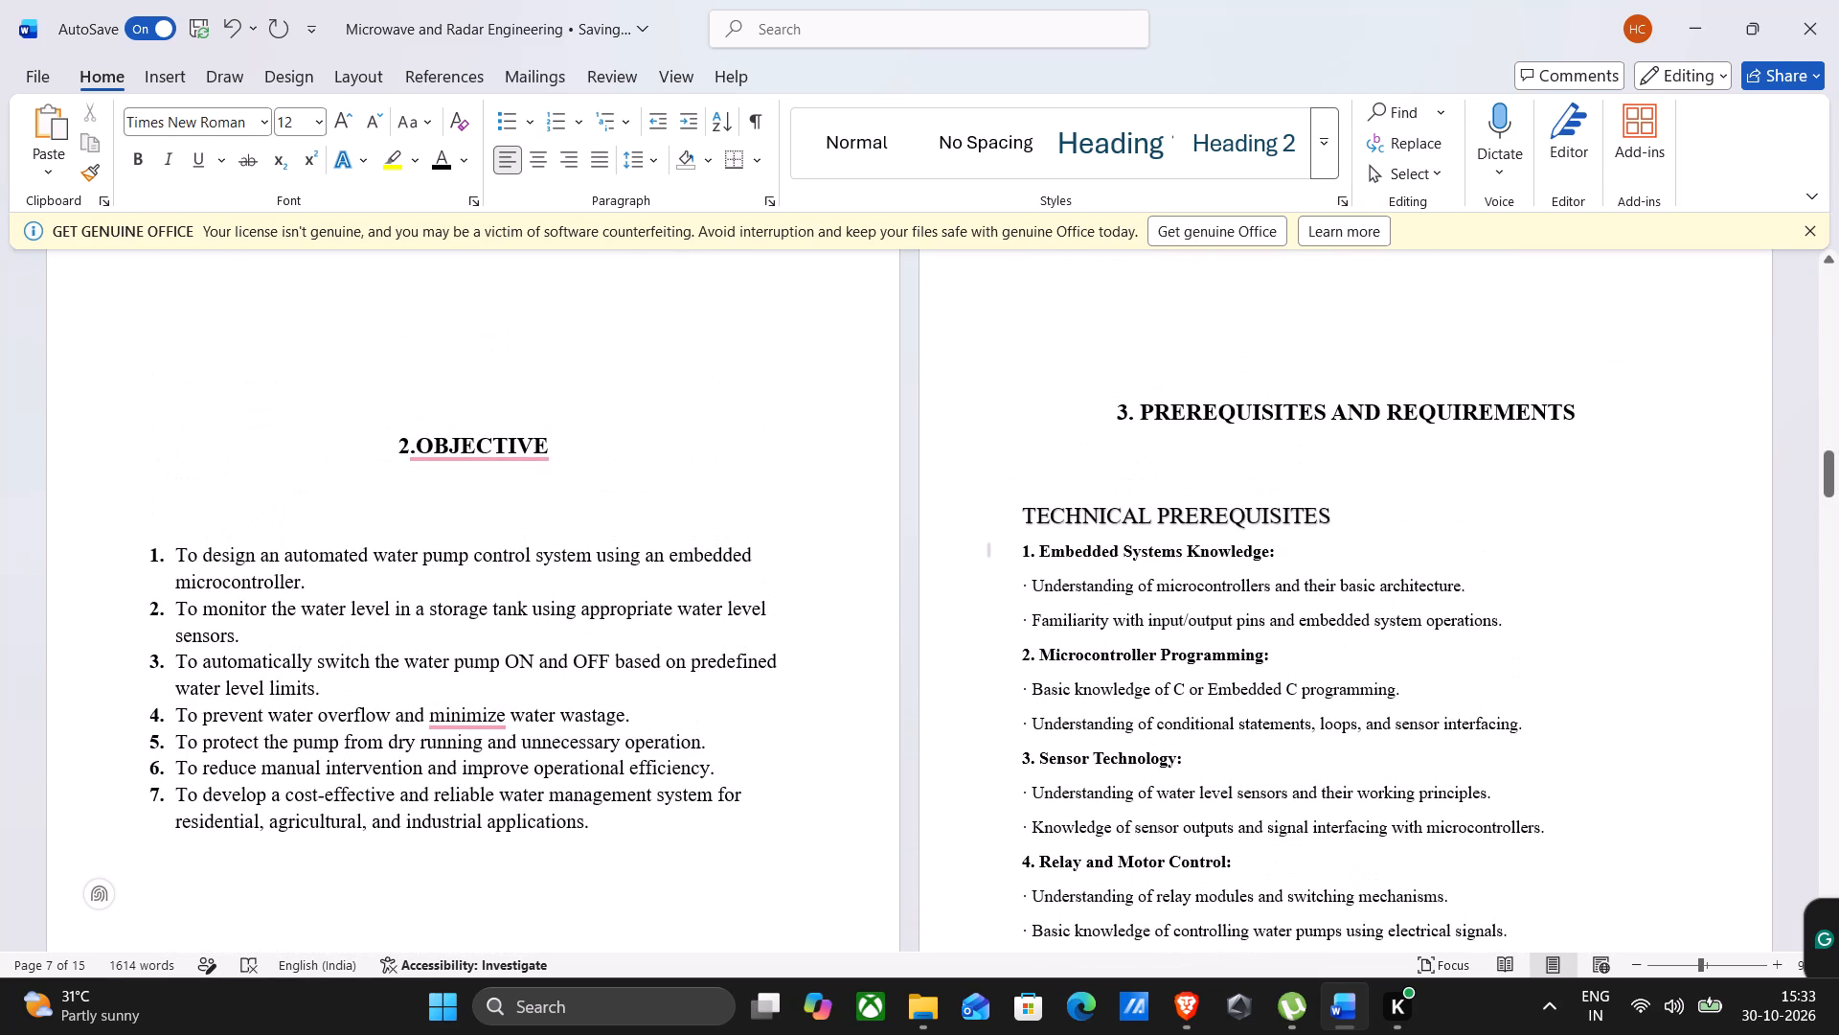
drag(1020, 551, 1448, 573)
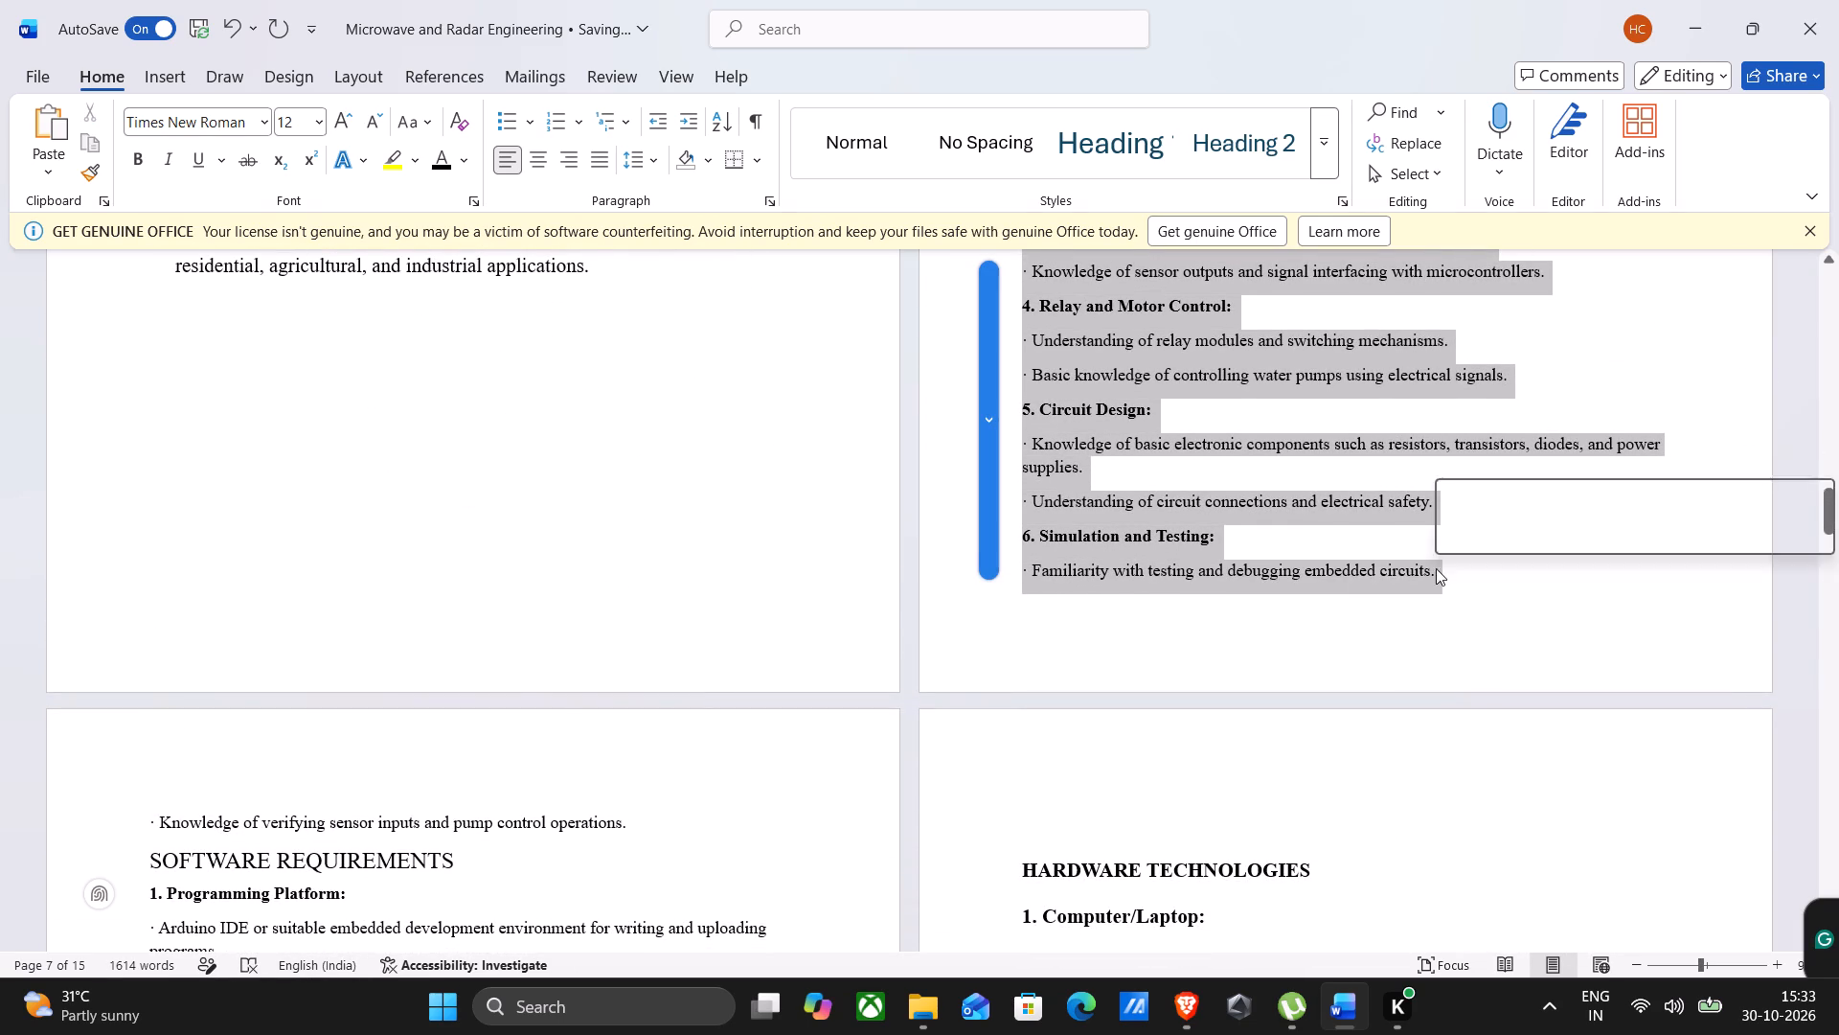
click(317, 117)
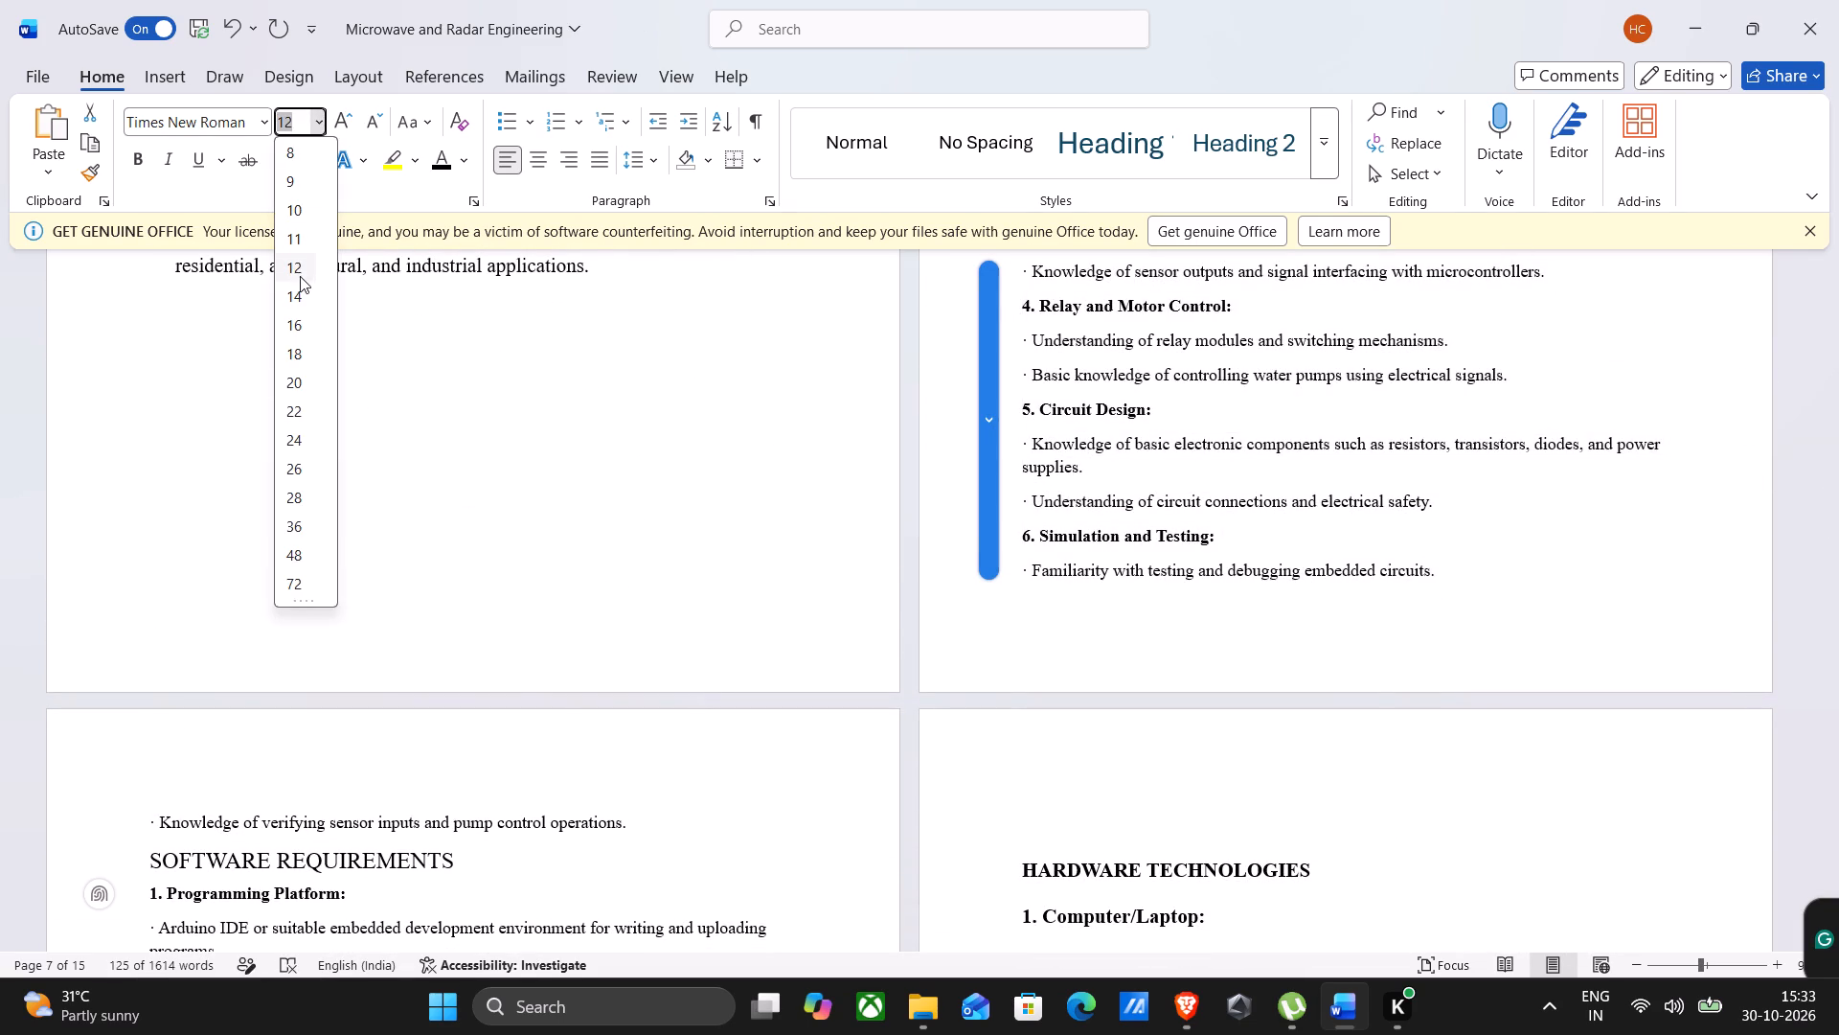
click(294, 297)
Apply solid round bullets to the two description lines under 1. Embedded Systems Knowledge and under 2. Microcontroller Programming.
scroll(681, 689, down, 7)
scroll(615, 668, up, 7)
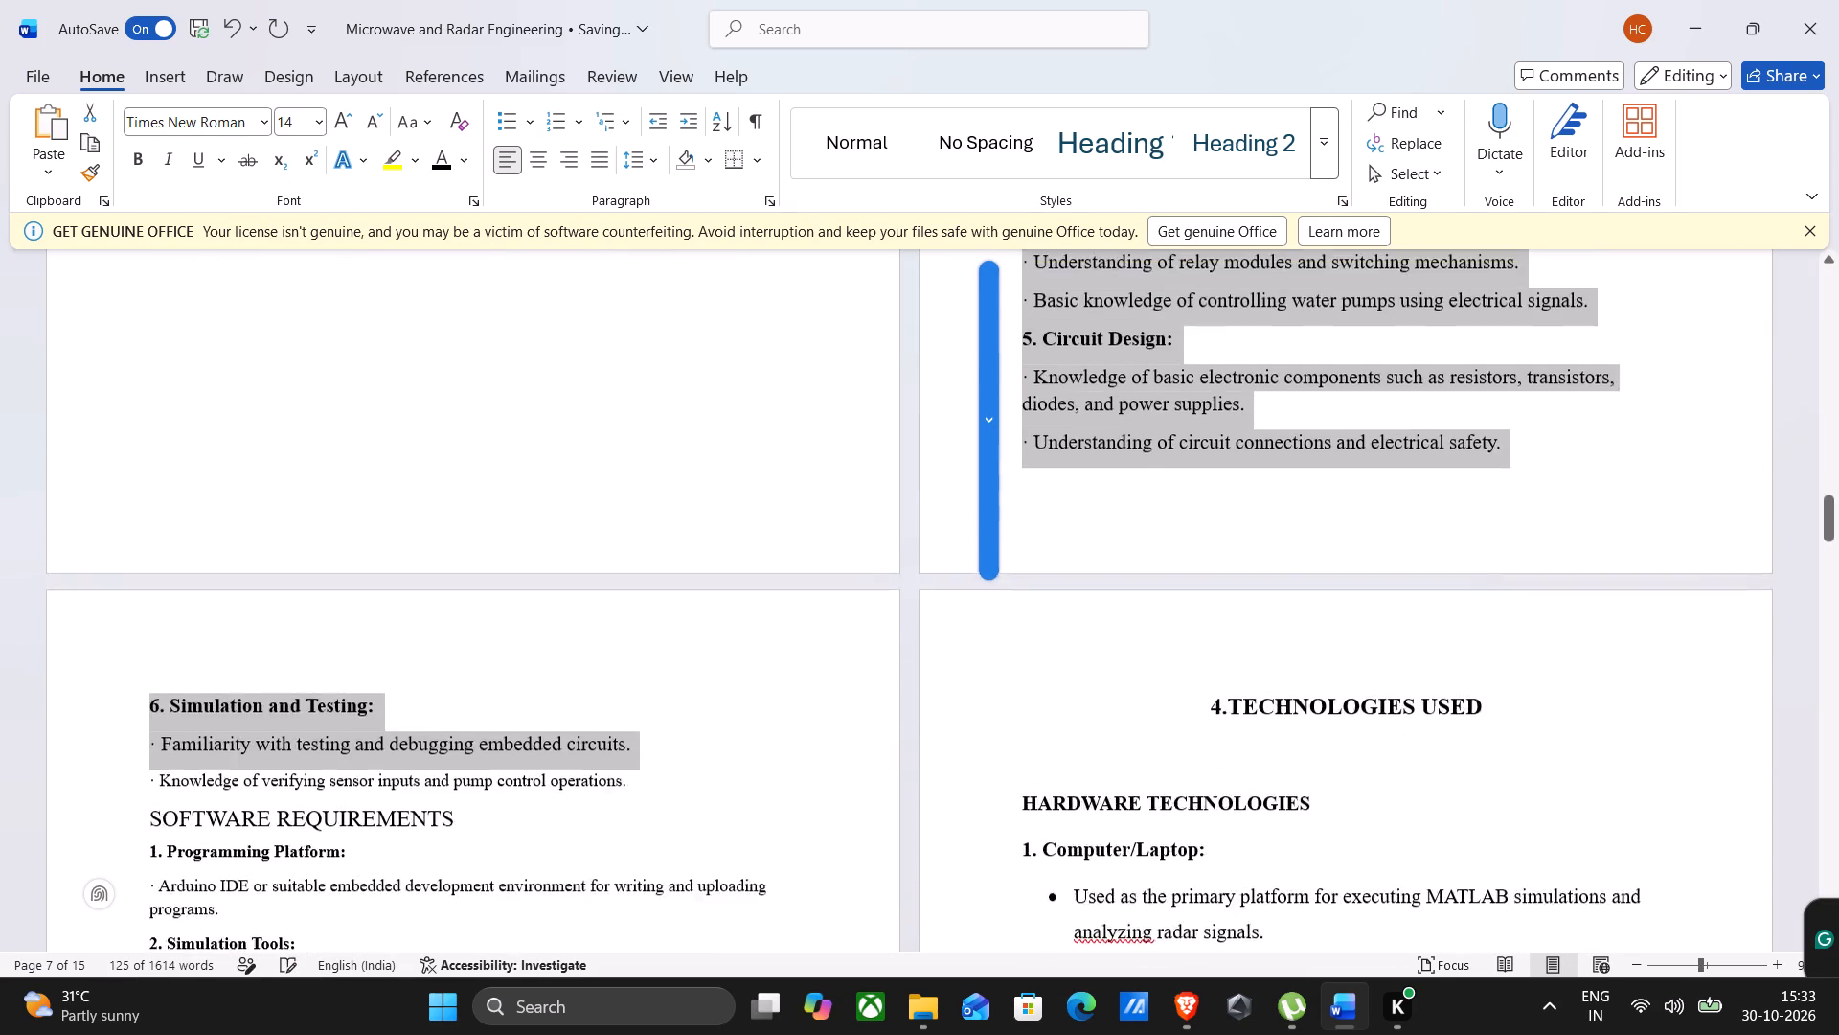
scroll(612, 678, up, 6)
click(1211, 699)
scroll(1188, 686, up, 4)
drag(1022, 546, 1407, 585)
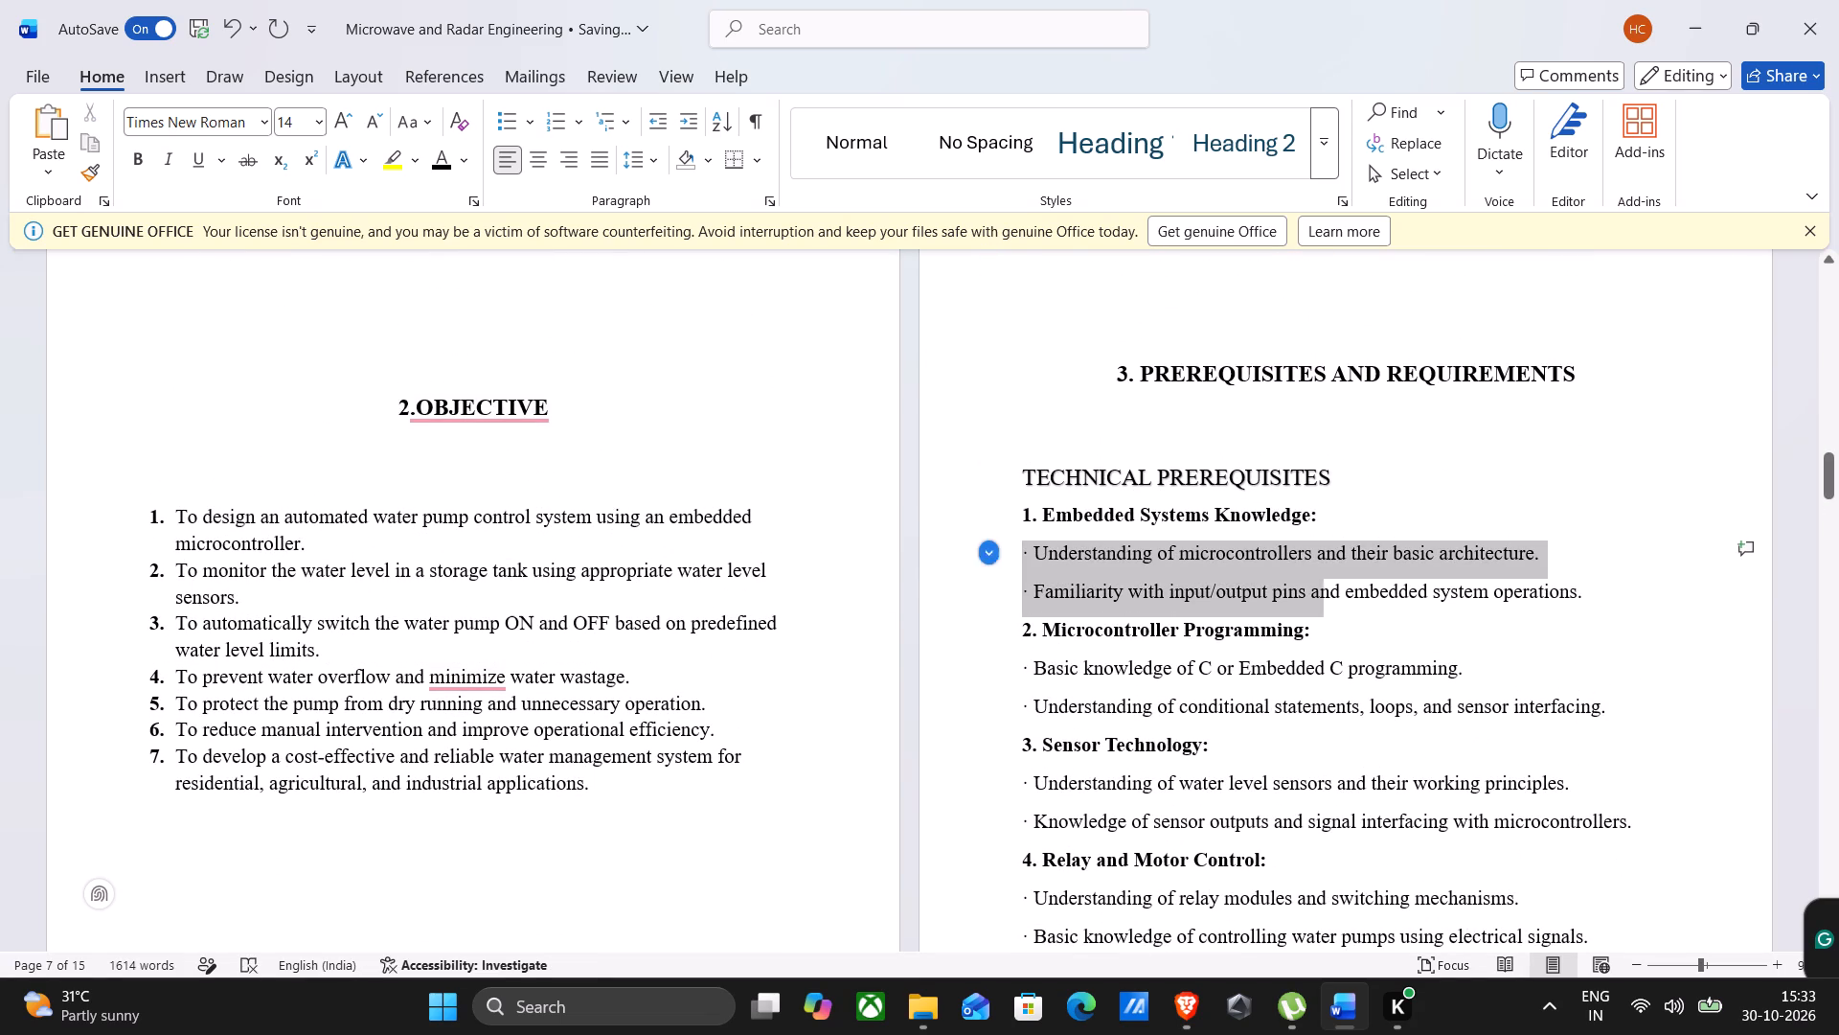
drag(1407, 585, 1583, 594)
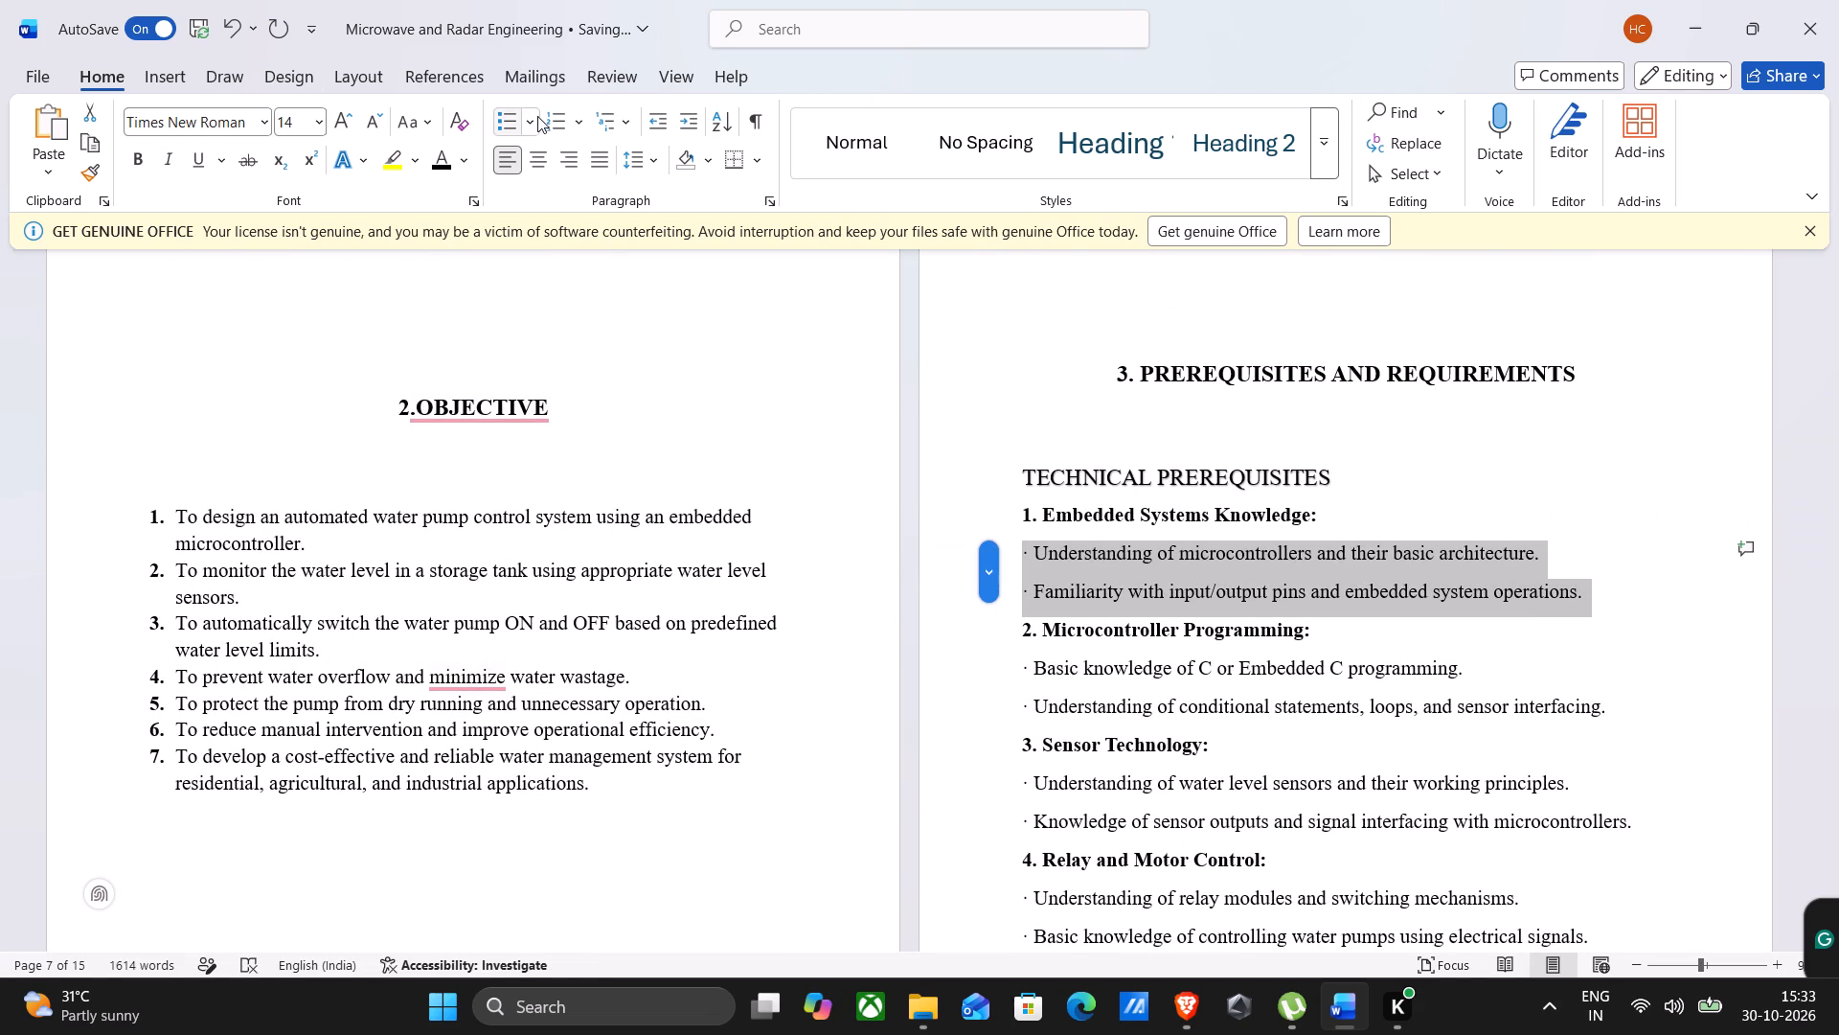
click(537, 116)
click(579, 309)
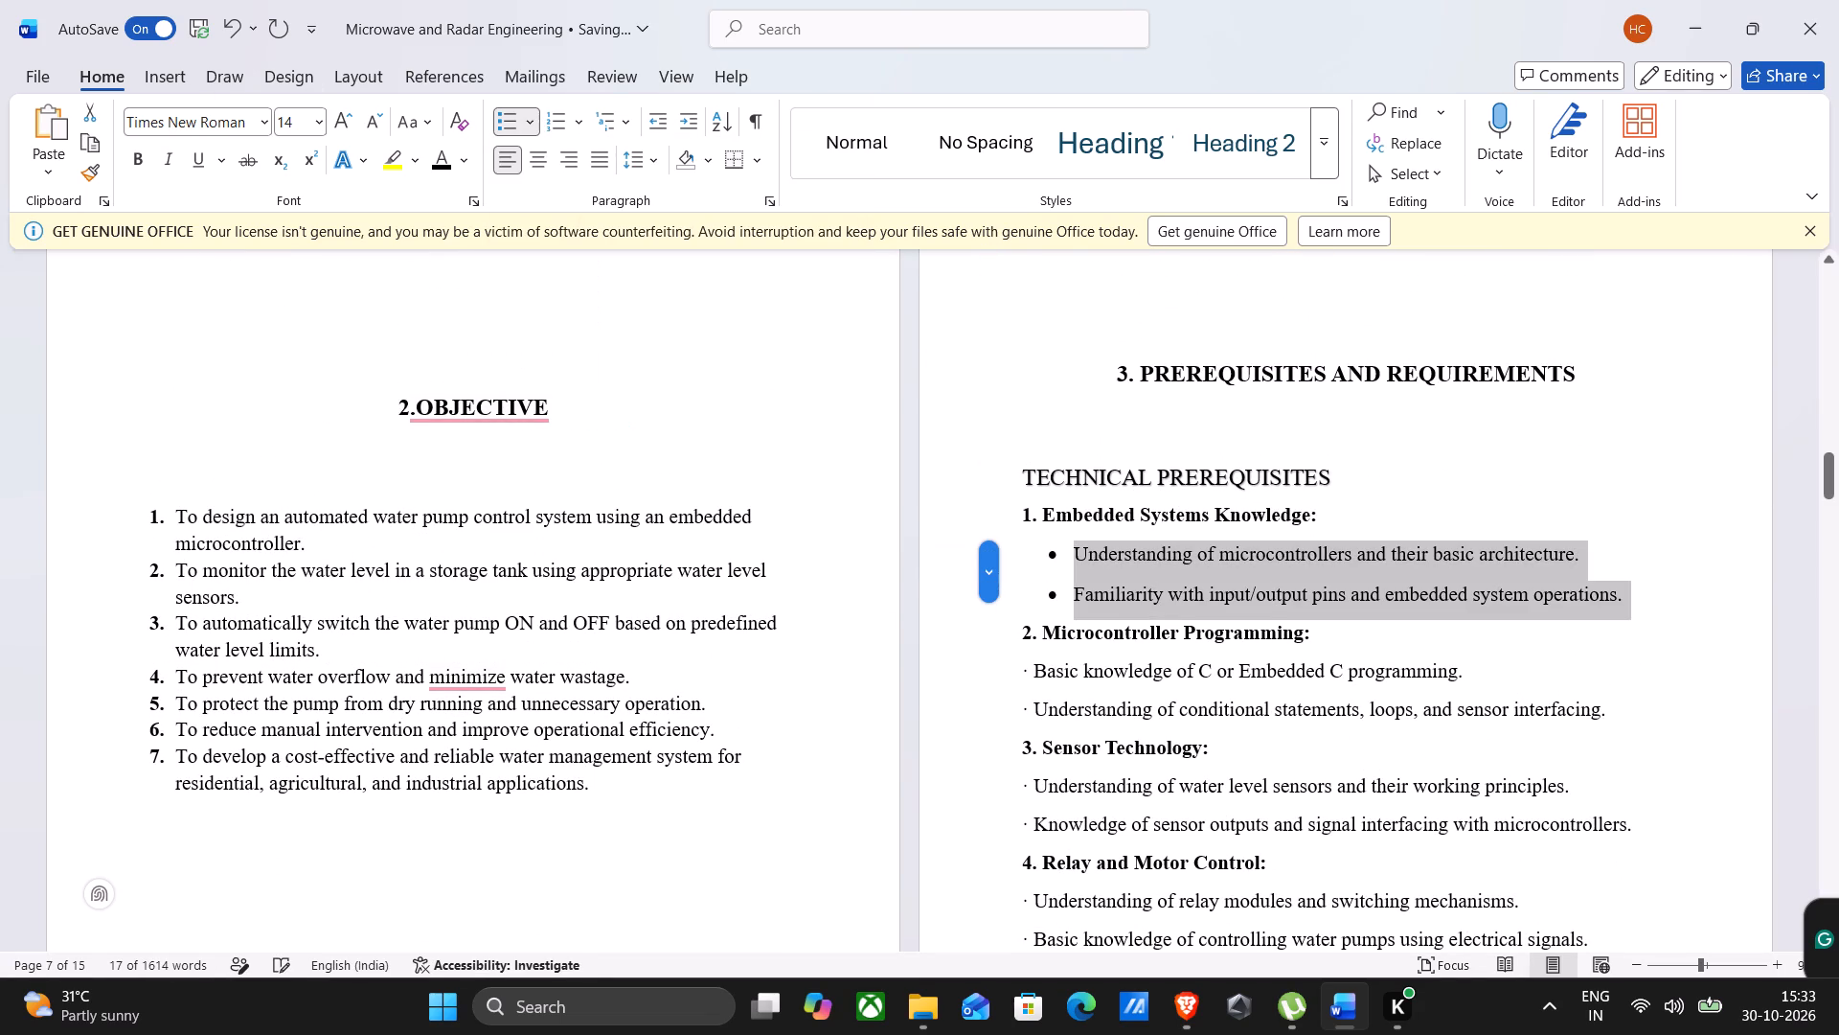
drag(1023, 667, 1604, 706)
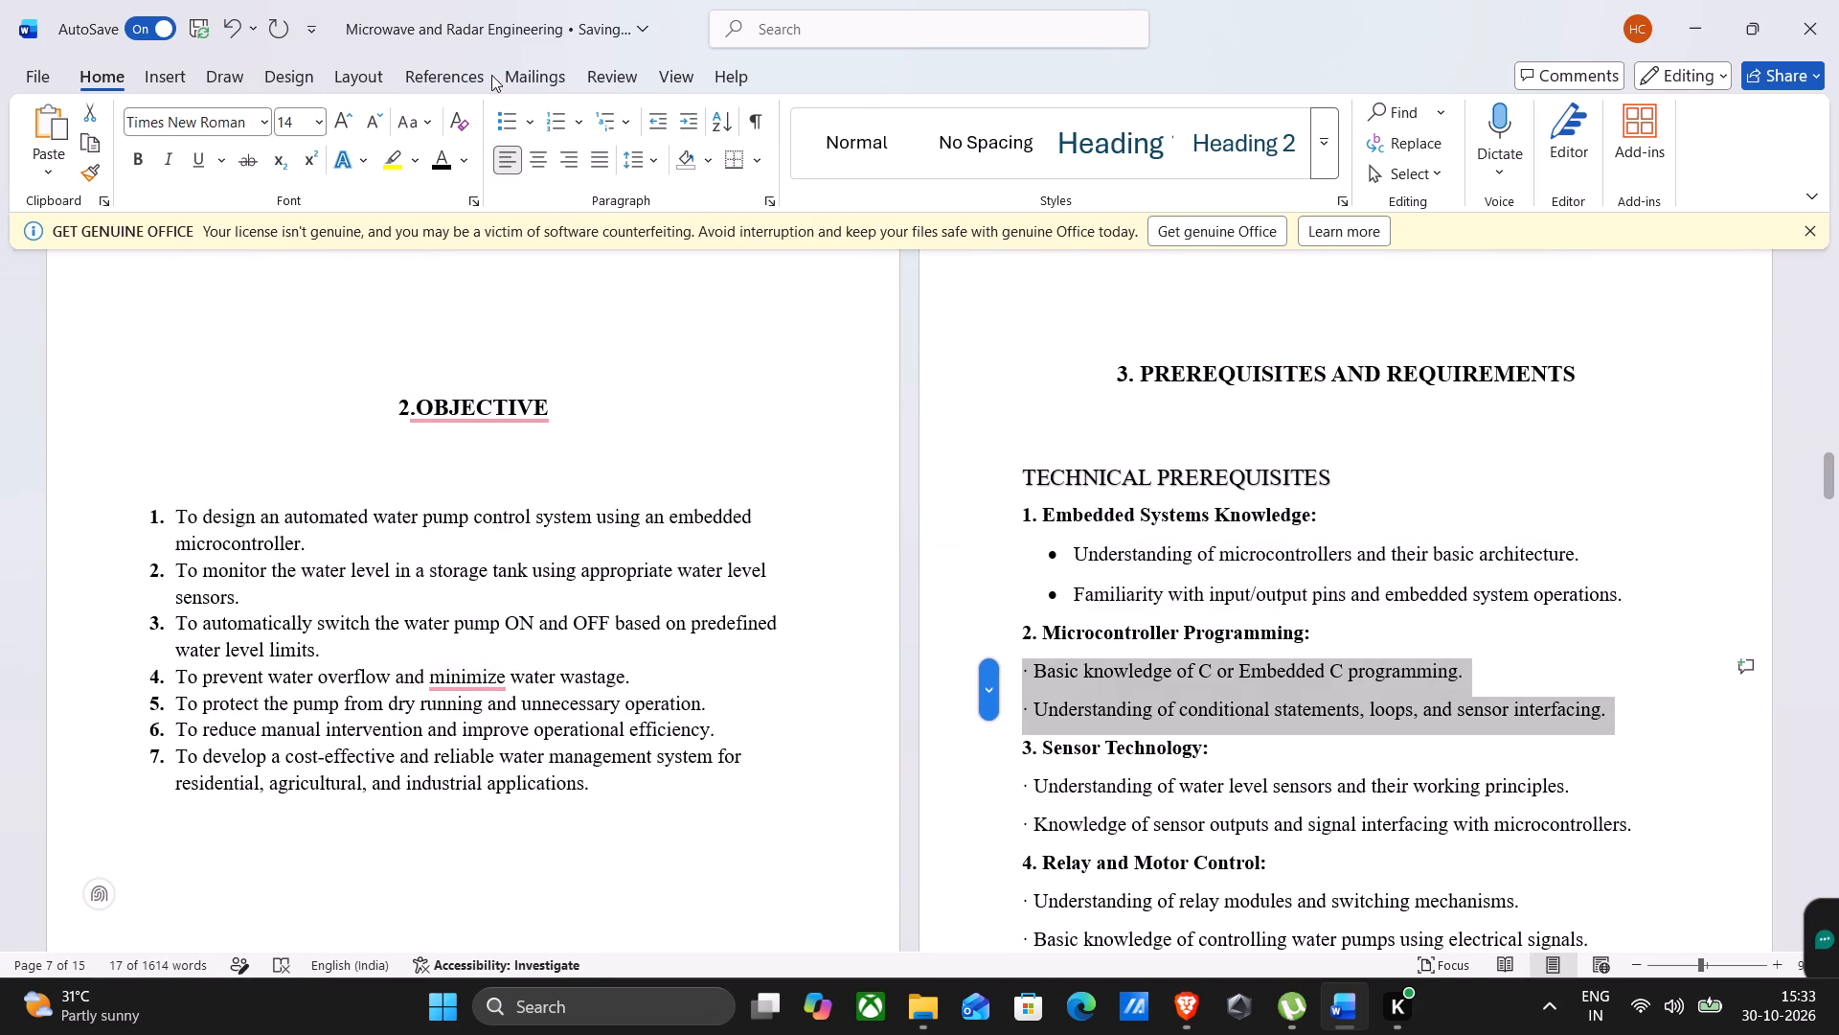
click(532, 113)
click(575, 295)
Apply solid round bullets to the two description lines under 3. Sensor Technology and under 4. Relay and Motor Control.
scroll(1394, 632, down, 6)
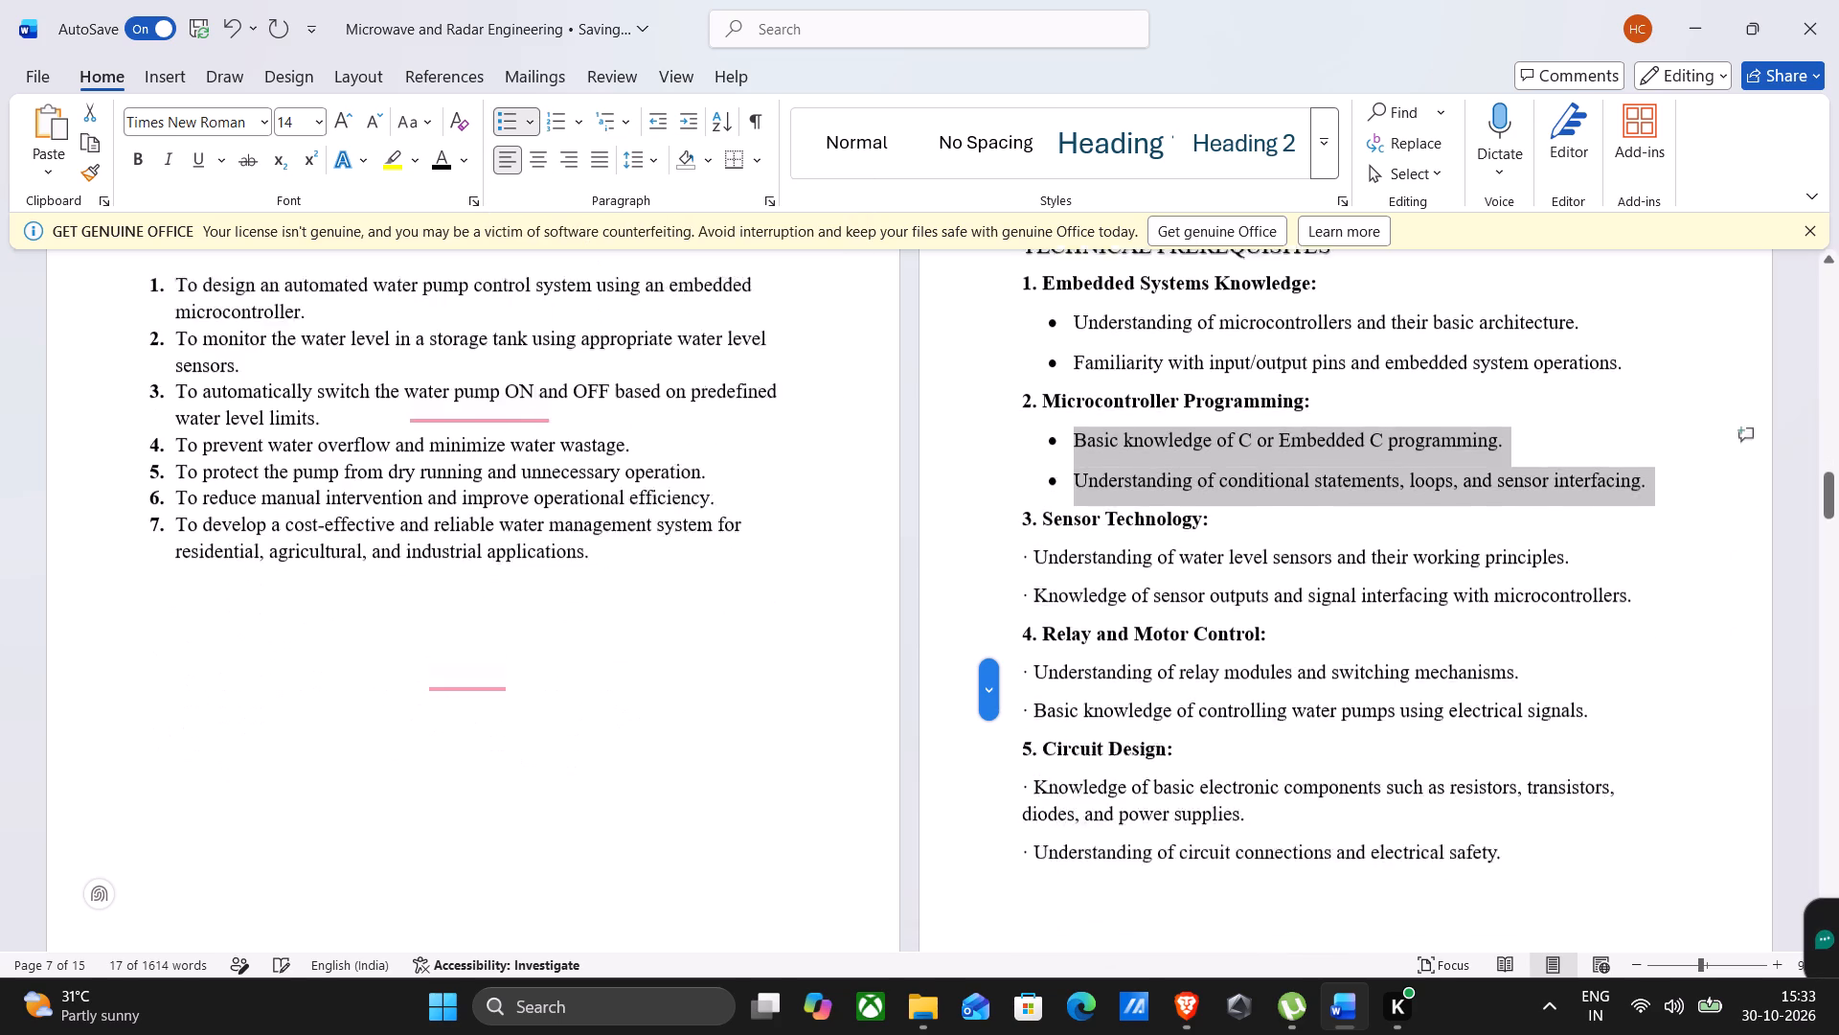
drag(1032, 476, 1657, 516)
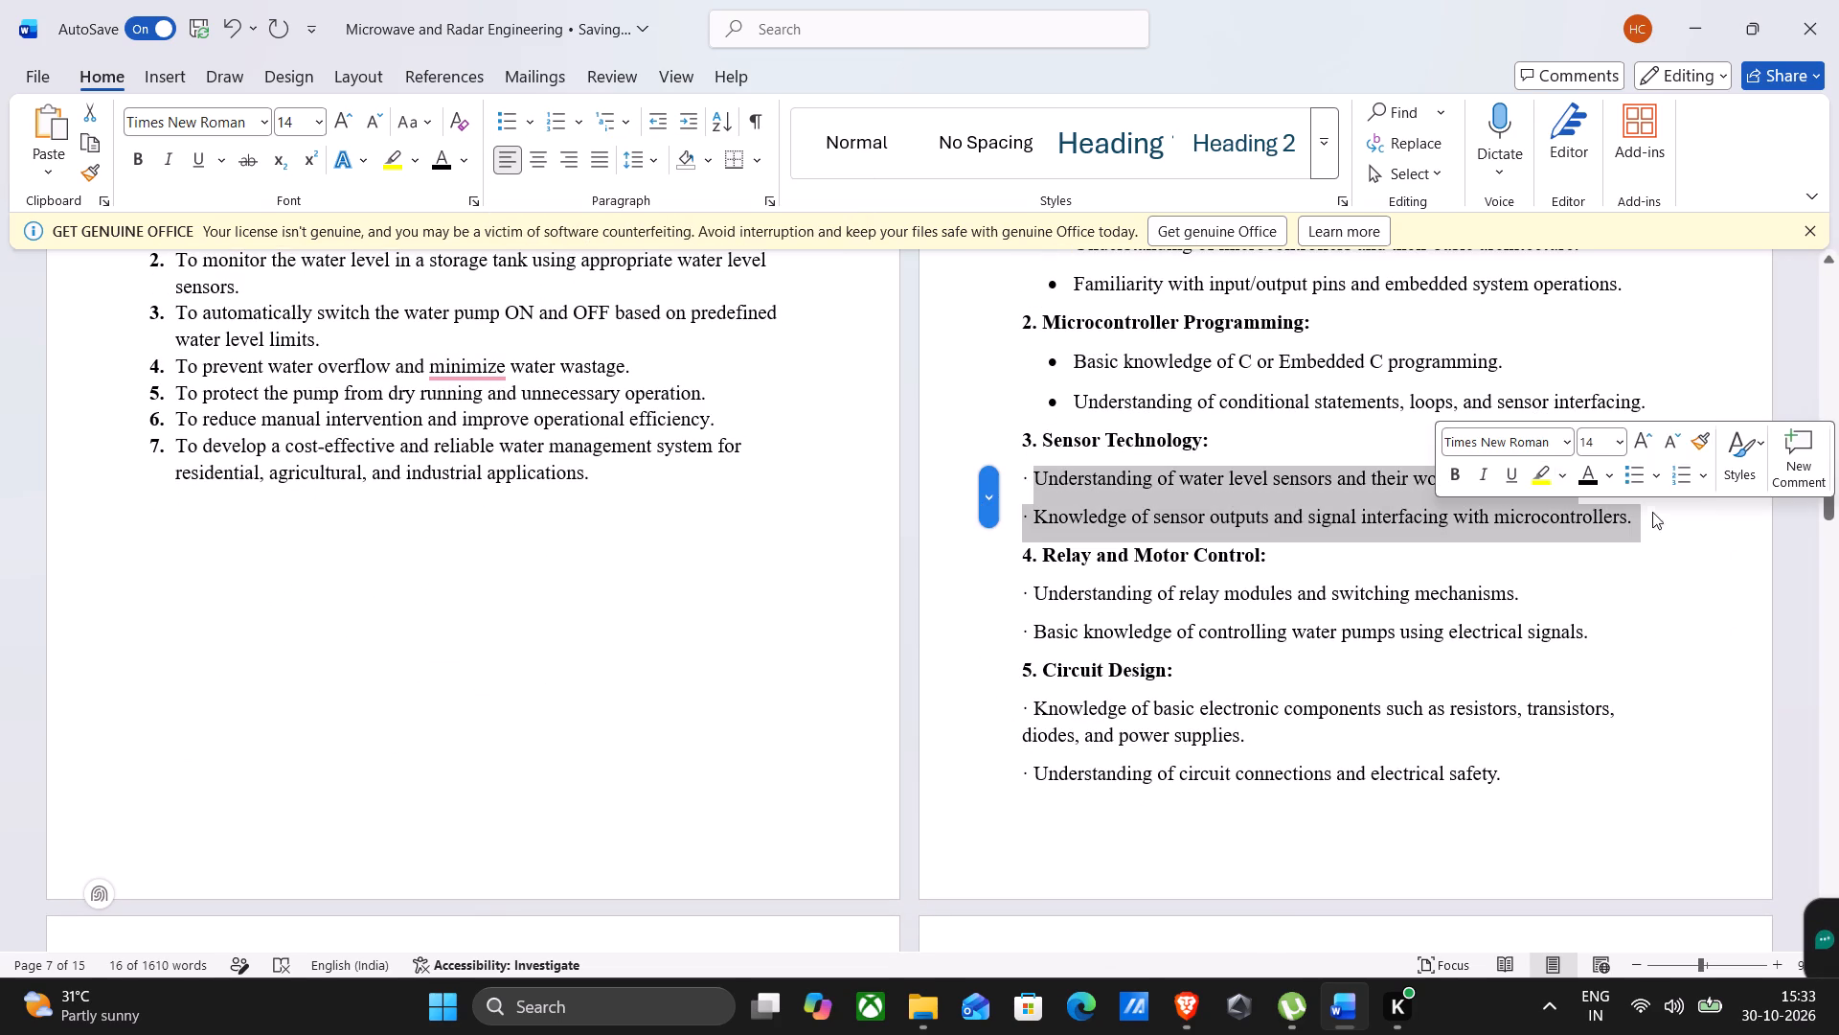
click(1078, 505)
drag(1022, 474, 1478, 513)
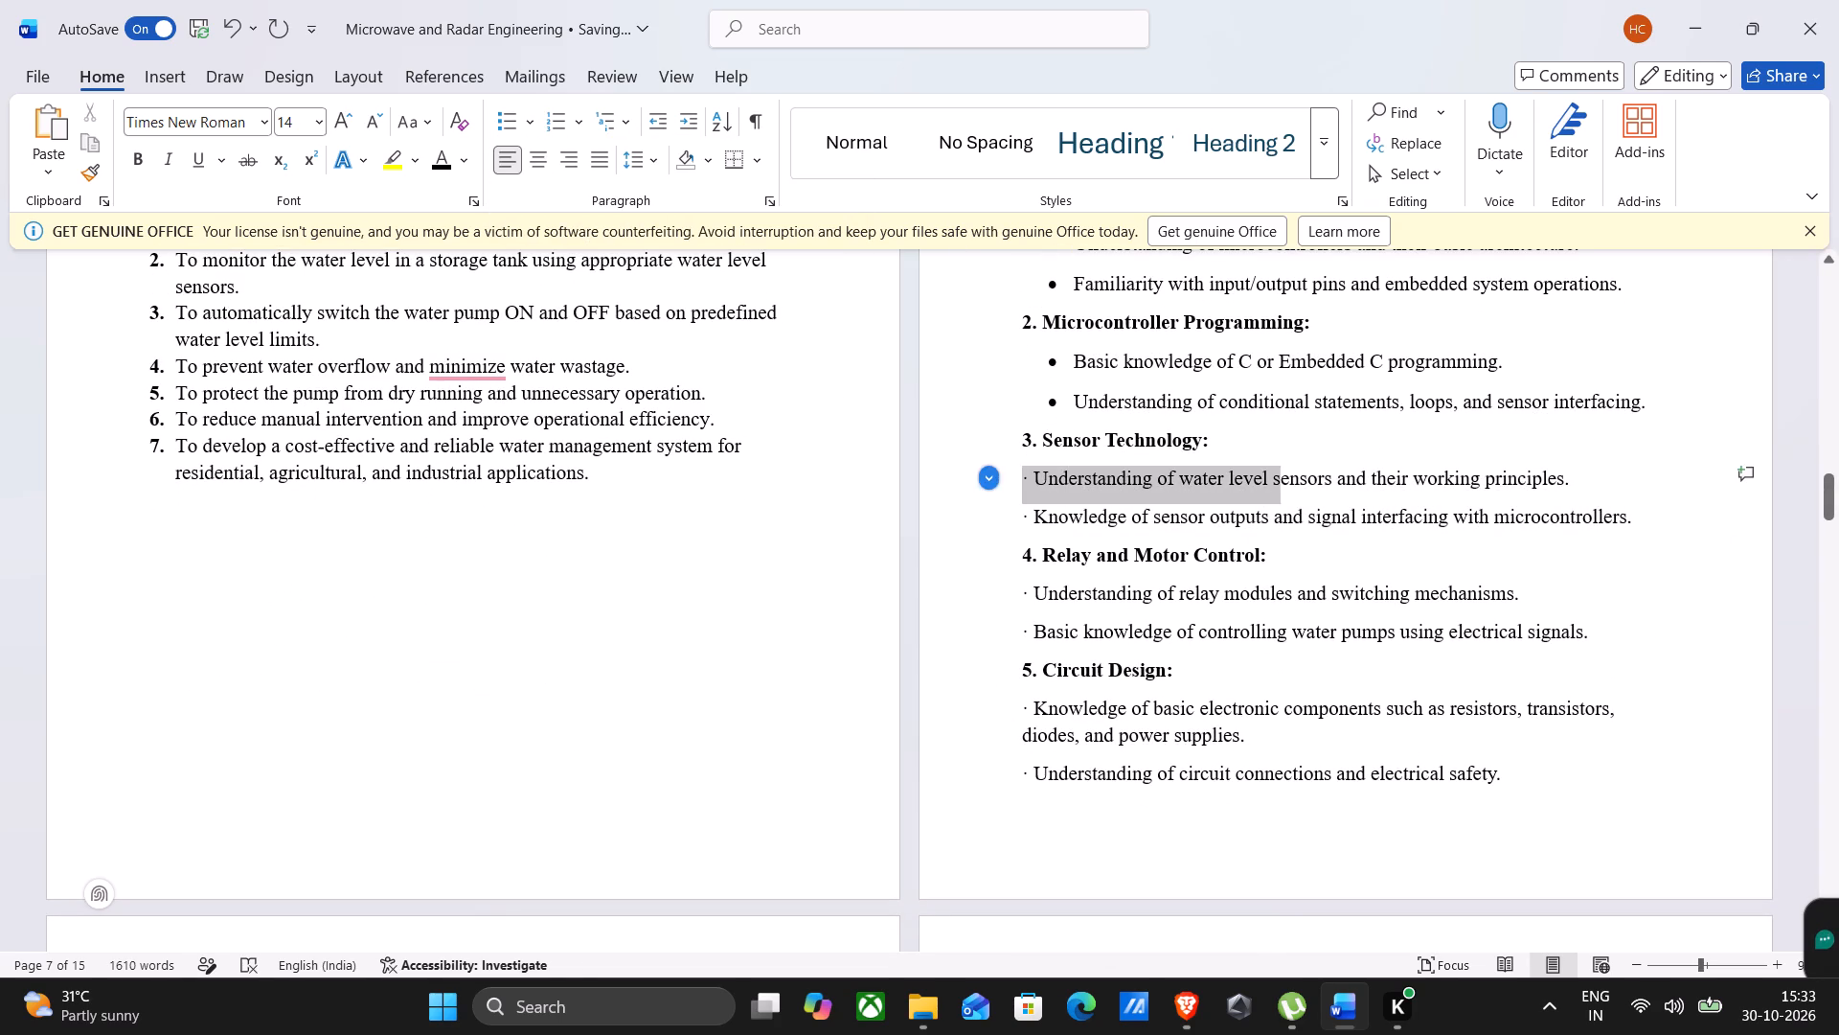
drag(1478, 513, 1789, 532)
click(496, 120)
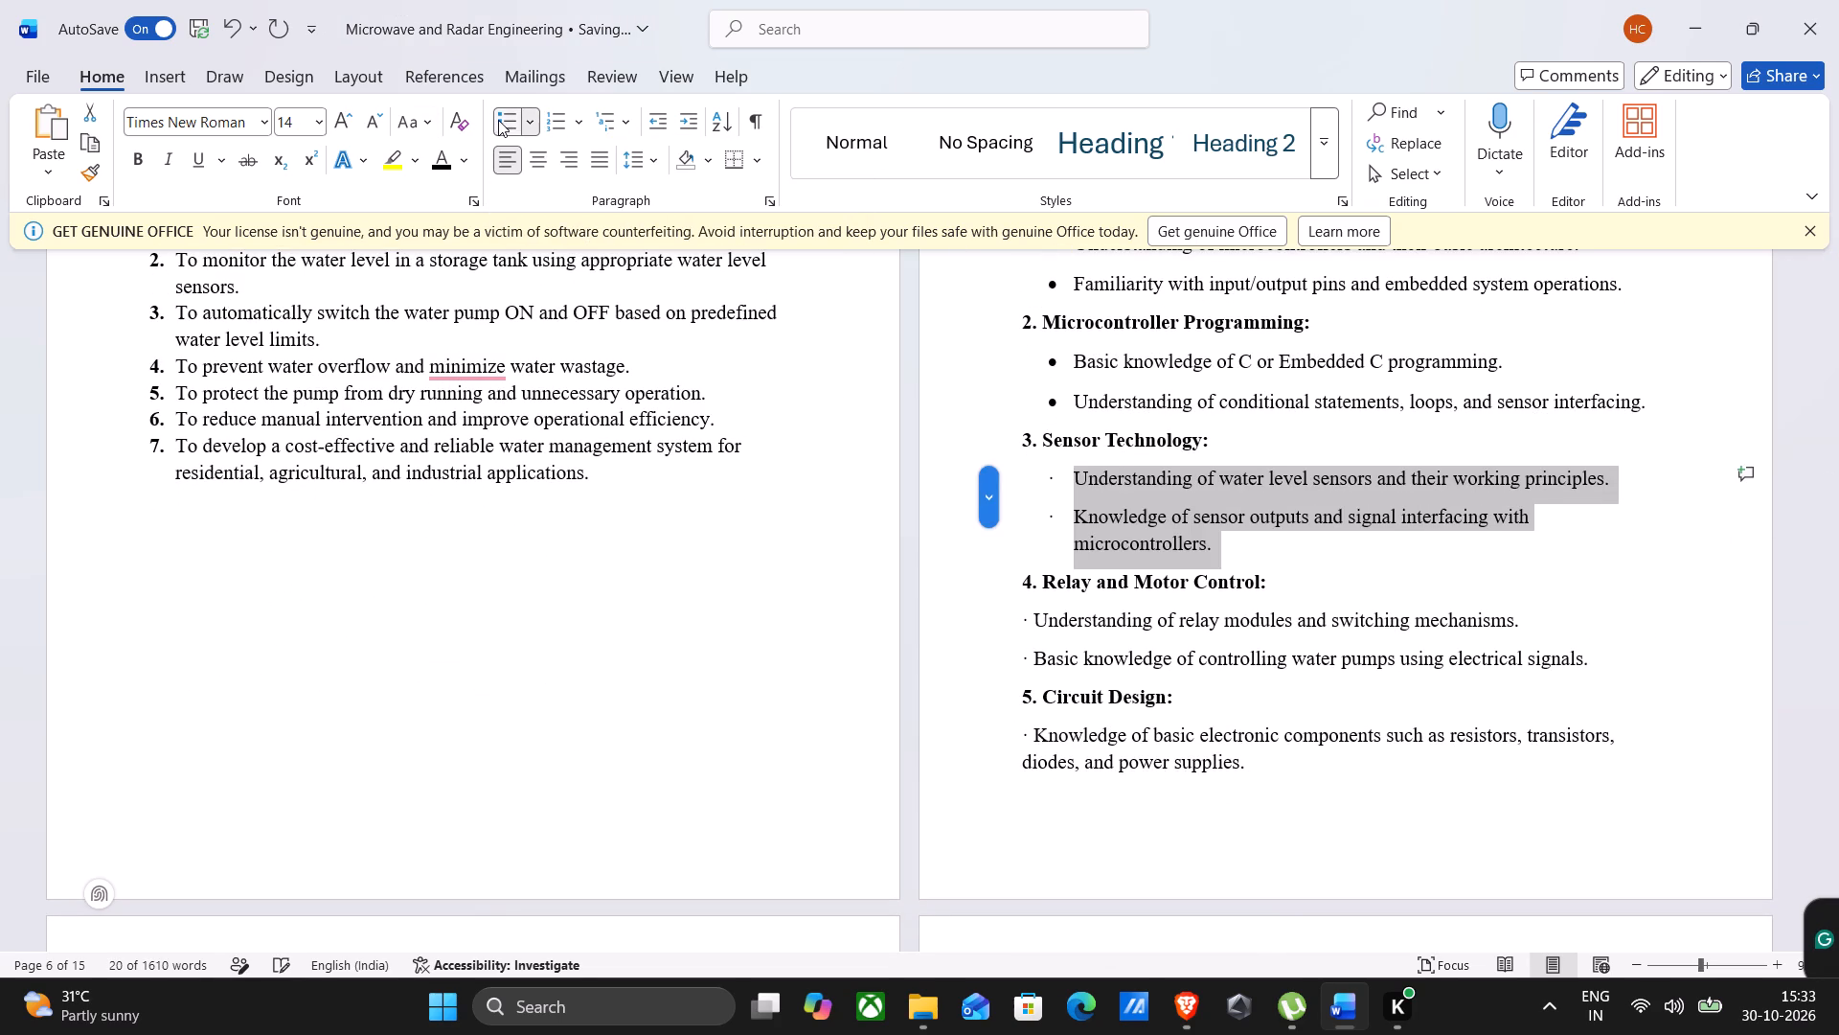
key(ctrl+z)
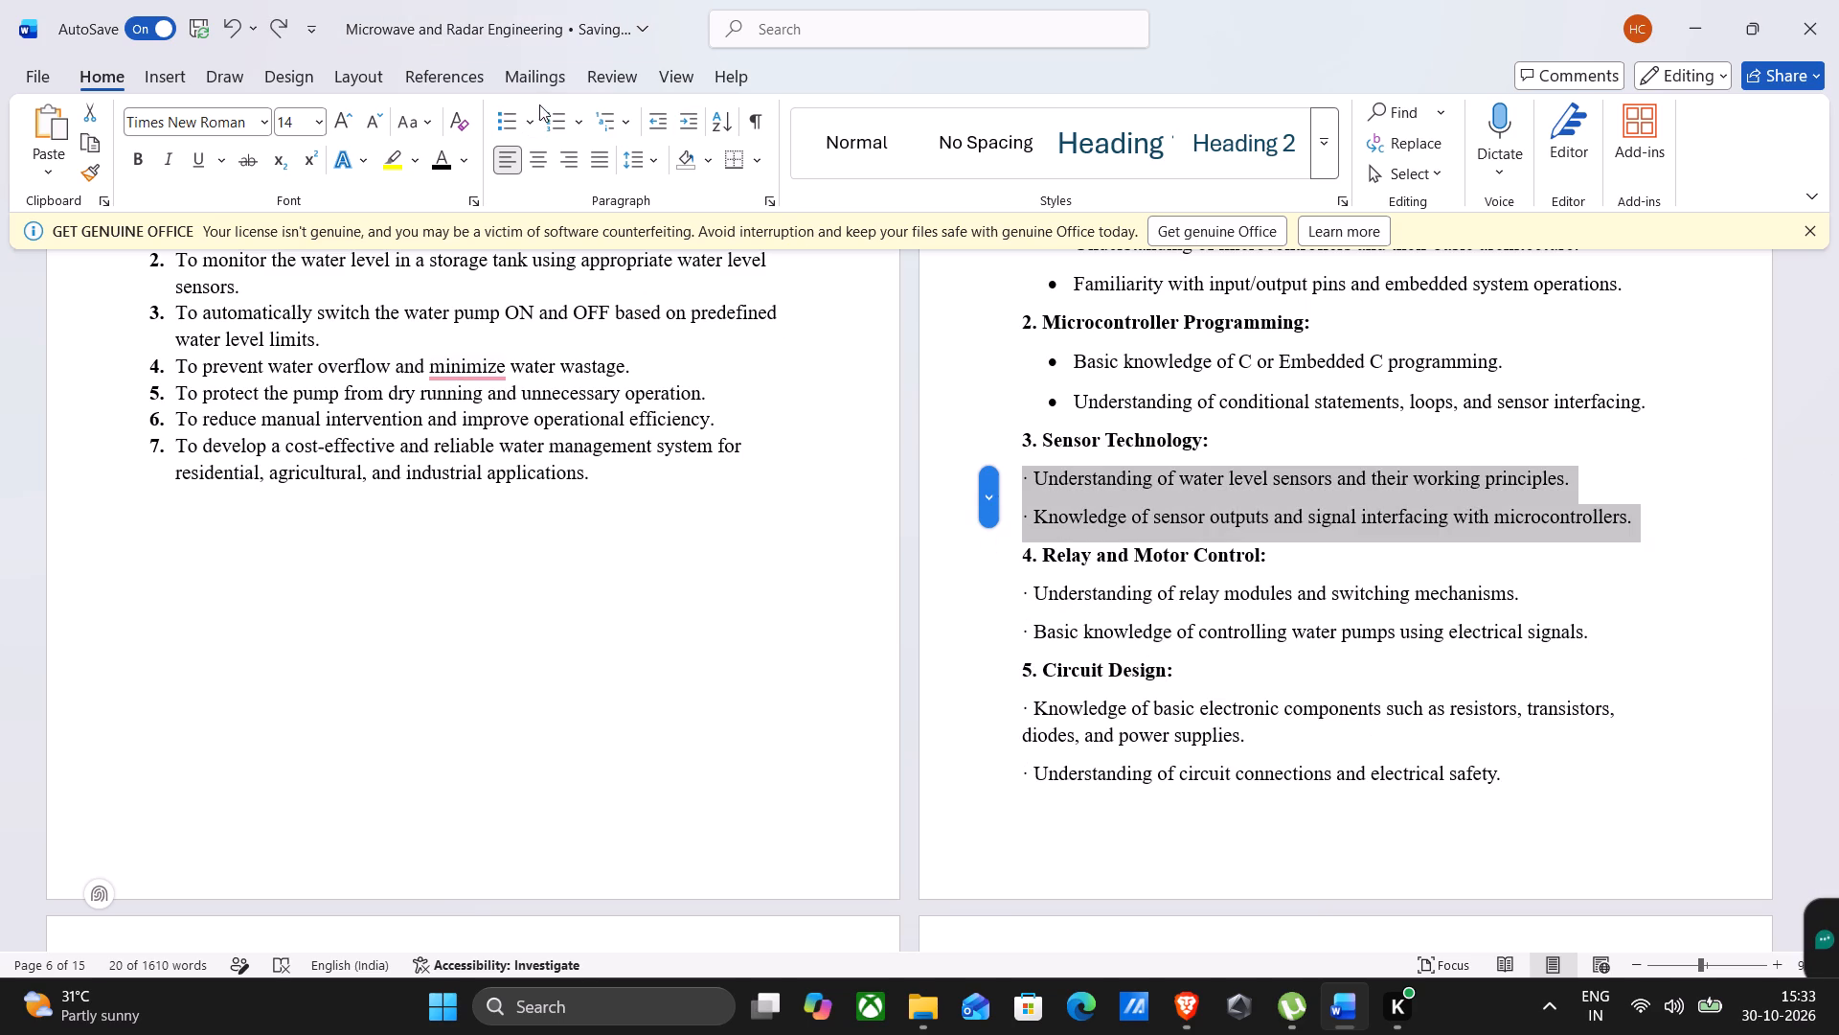
click(523, 116)
click(579, 309)
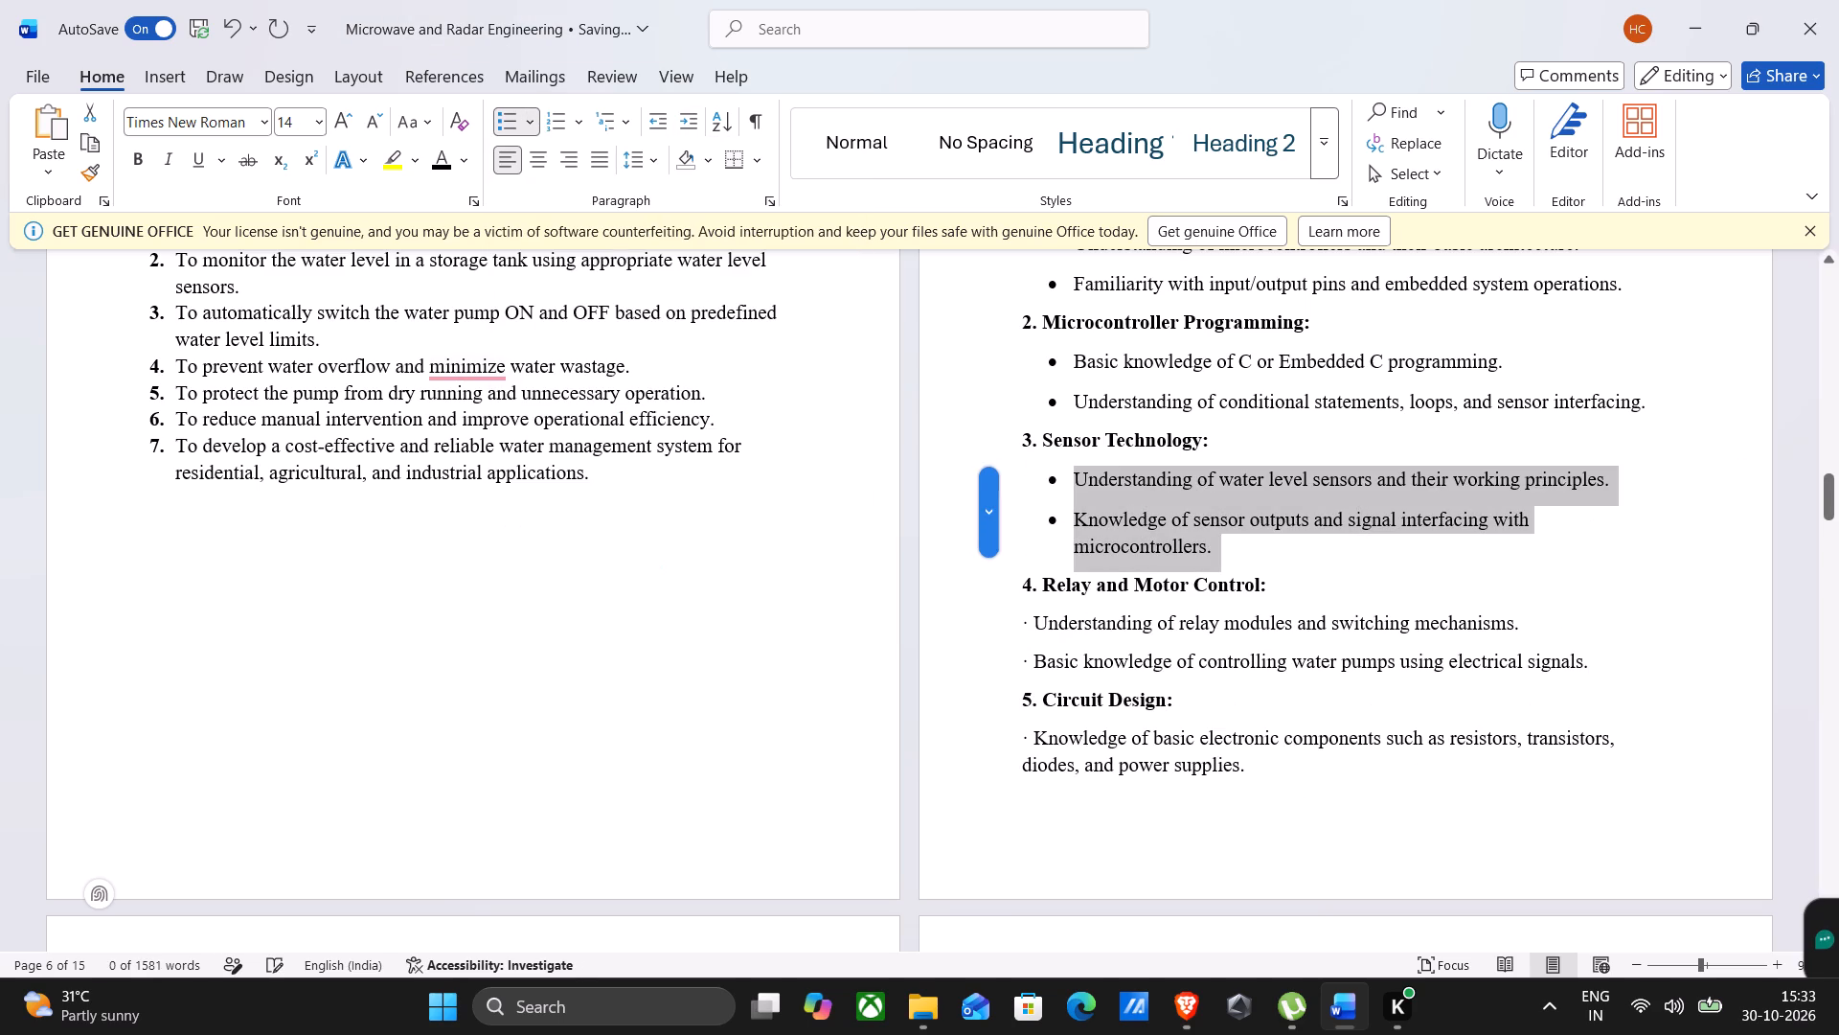
drag(1017, 620, 1651, 668)
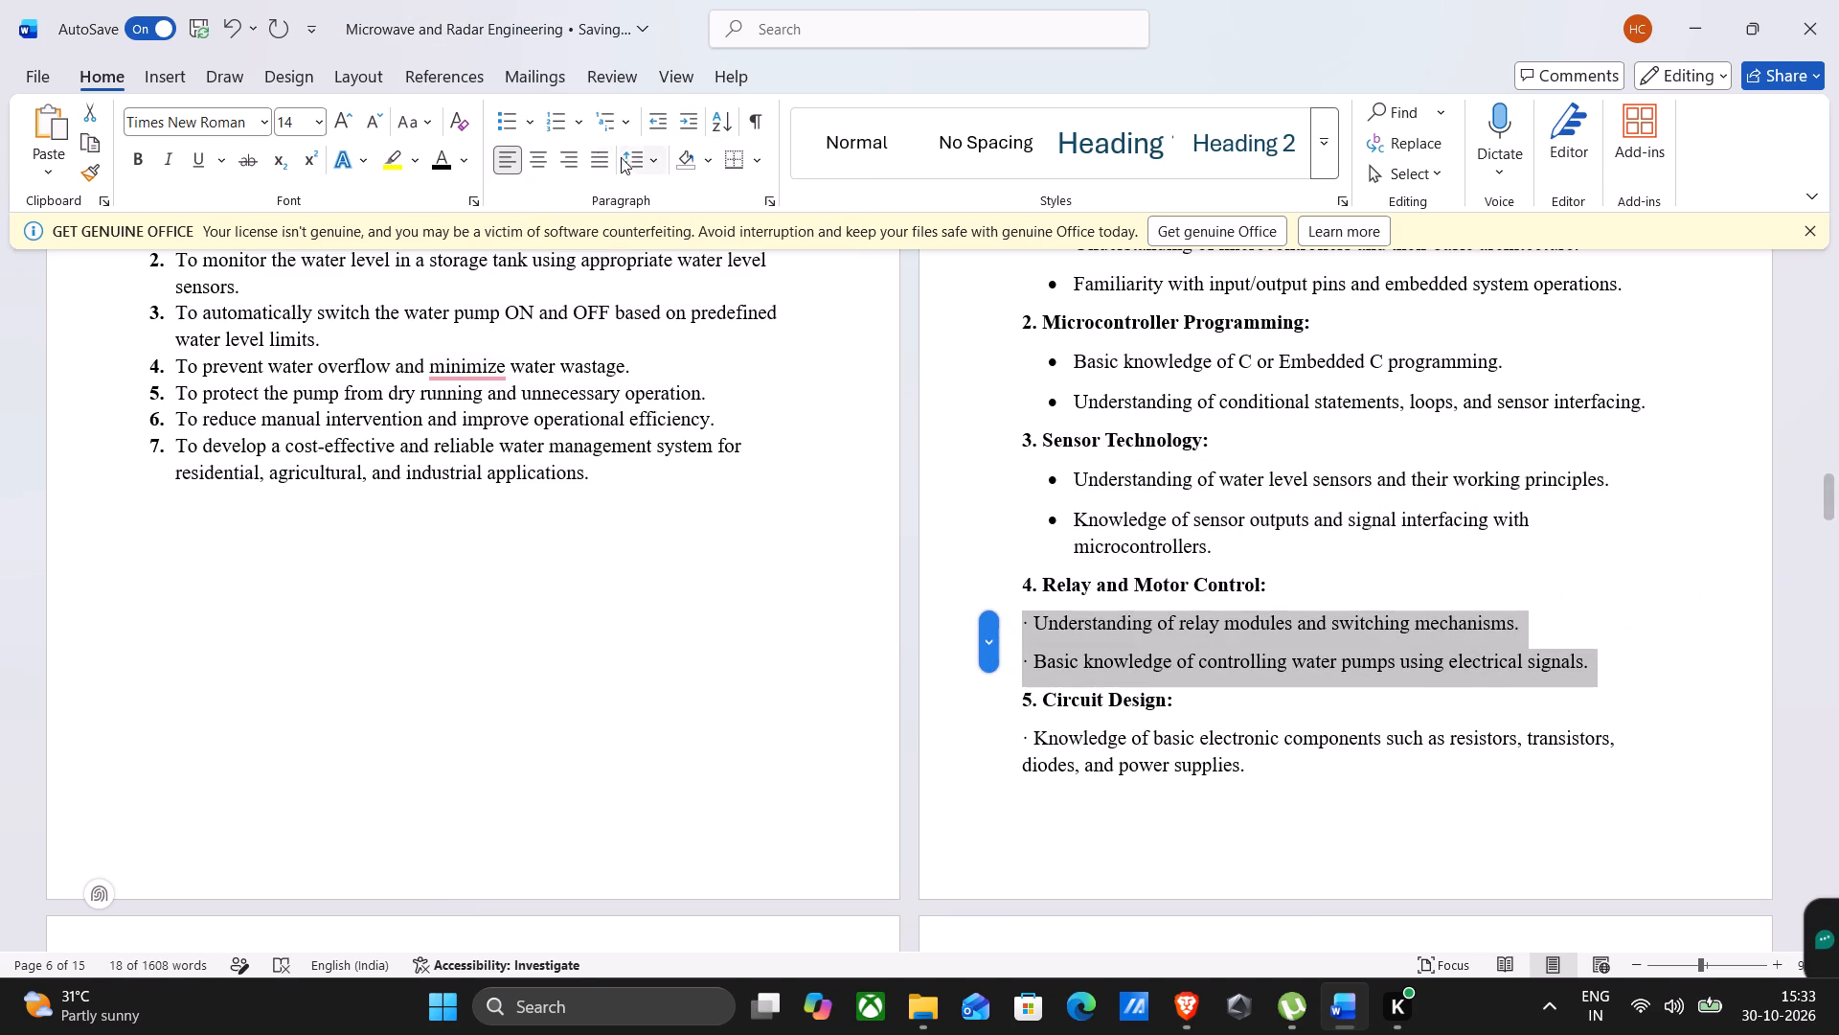
click(530, 126)
click(563, 287)
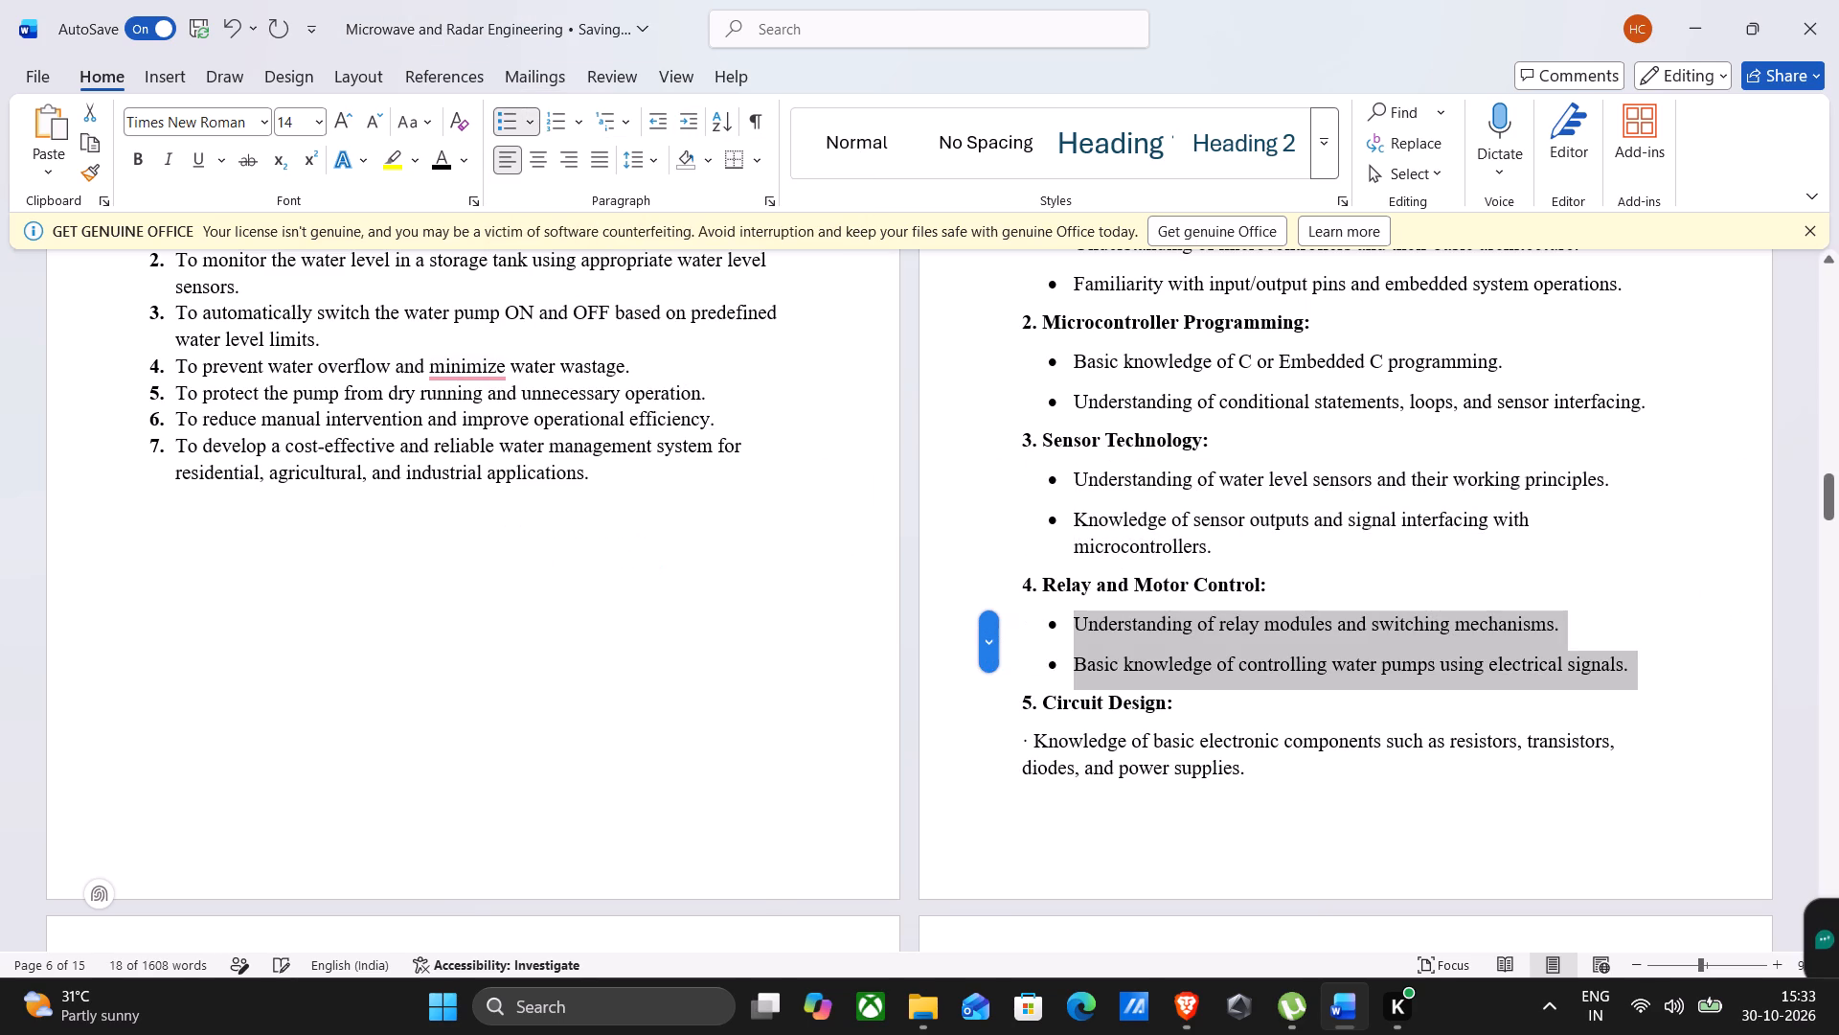
Format the two description lines under 5. Circuit Design as a list with solid round bullets.
drag(1023, 740, 717, 583)
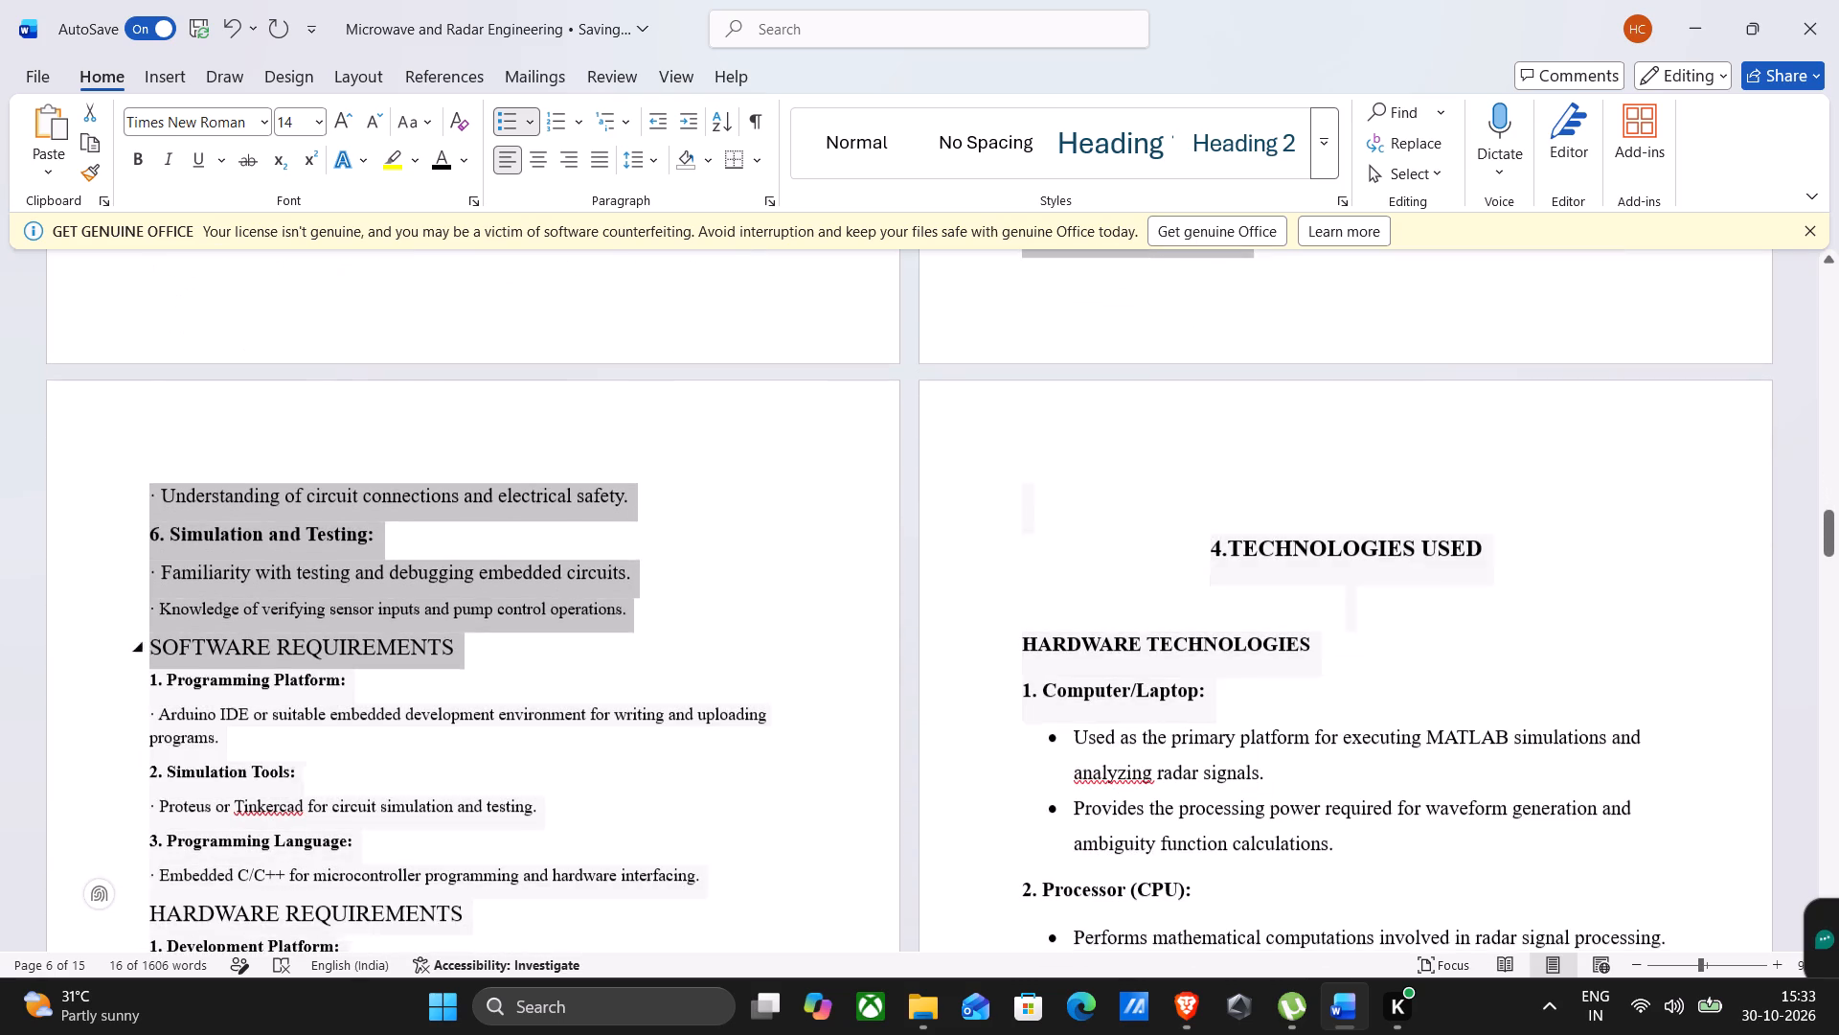
drag(717, 583, 648, 495)
click(532, 123)
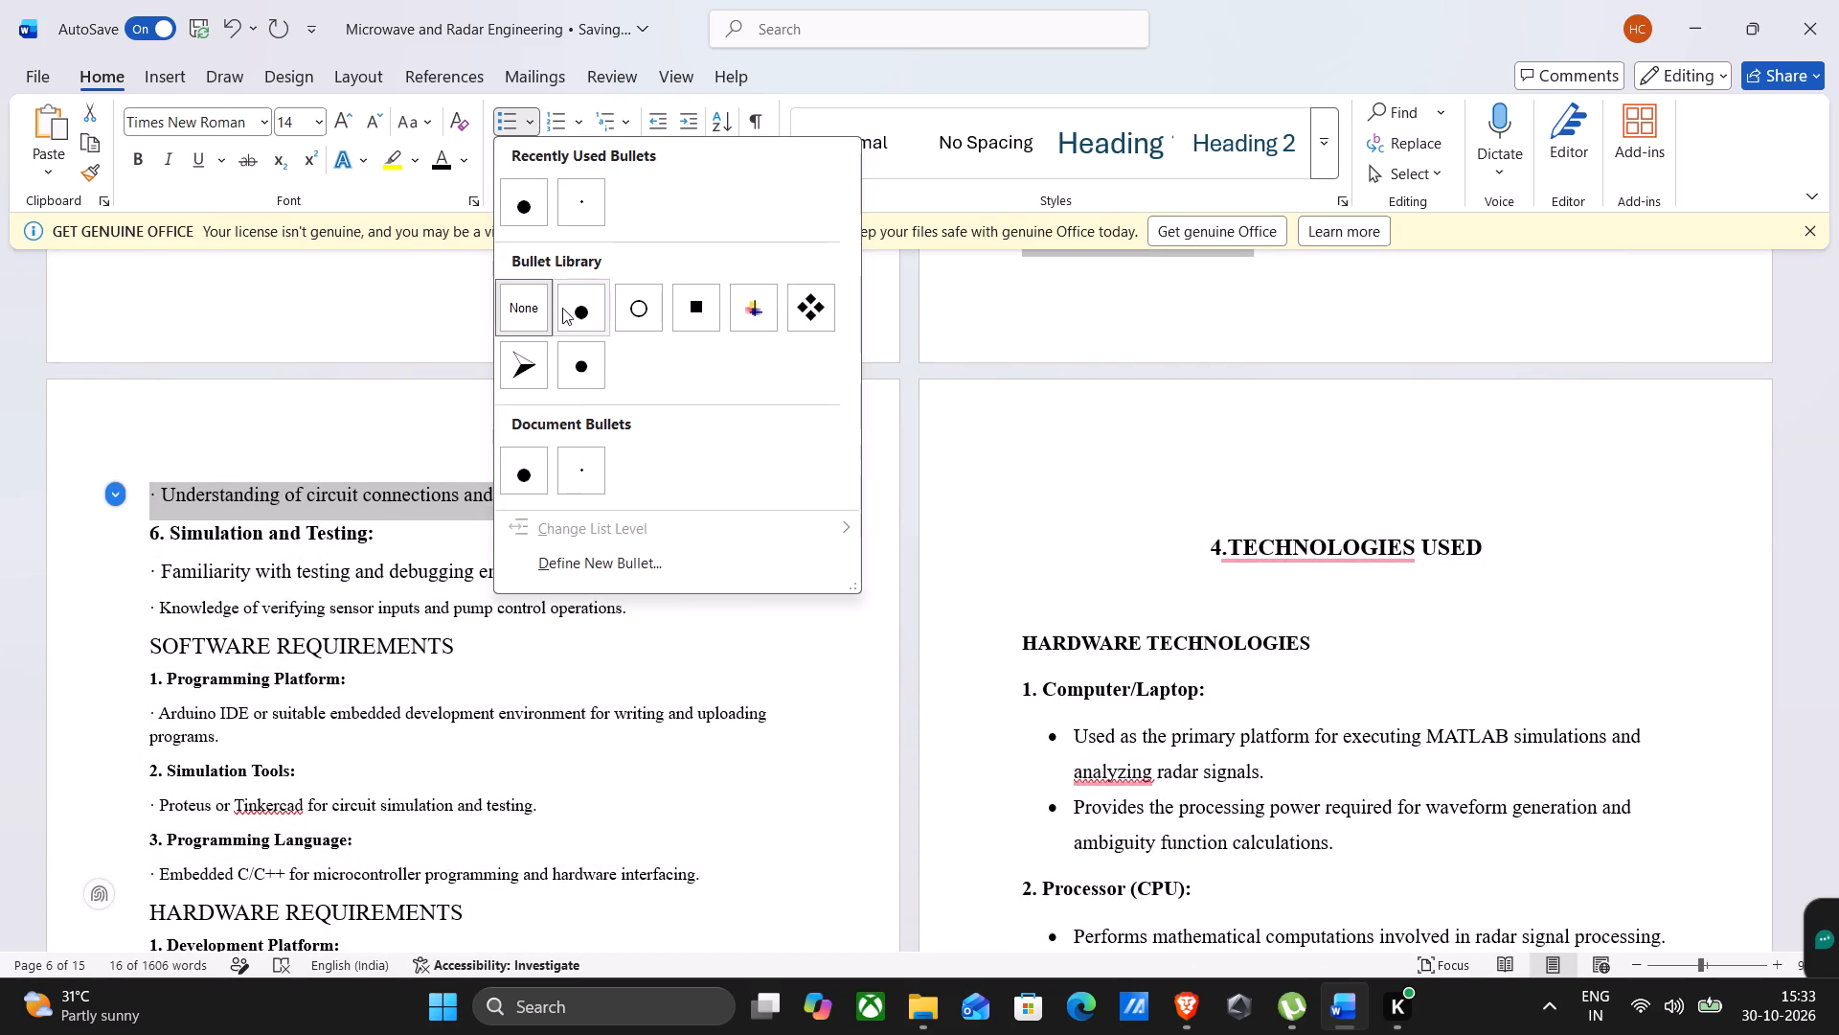
click(566, 314)
scroll(399, 428, up, 6)
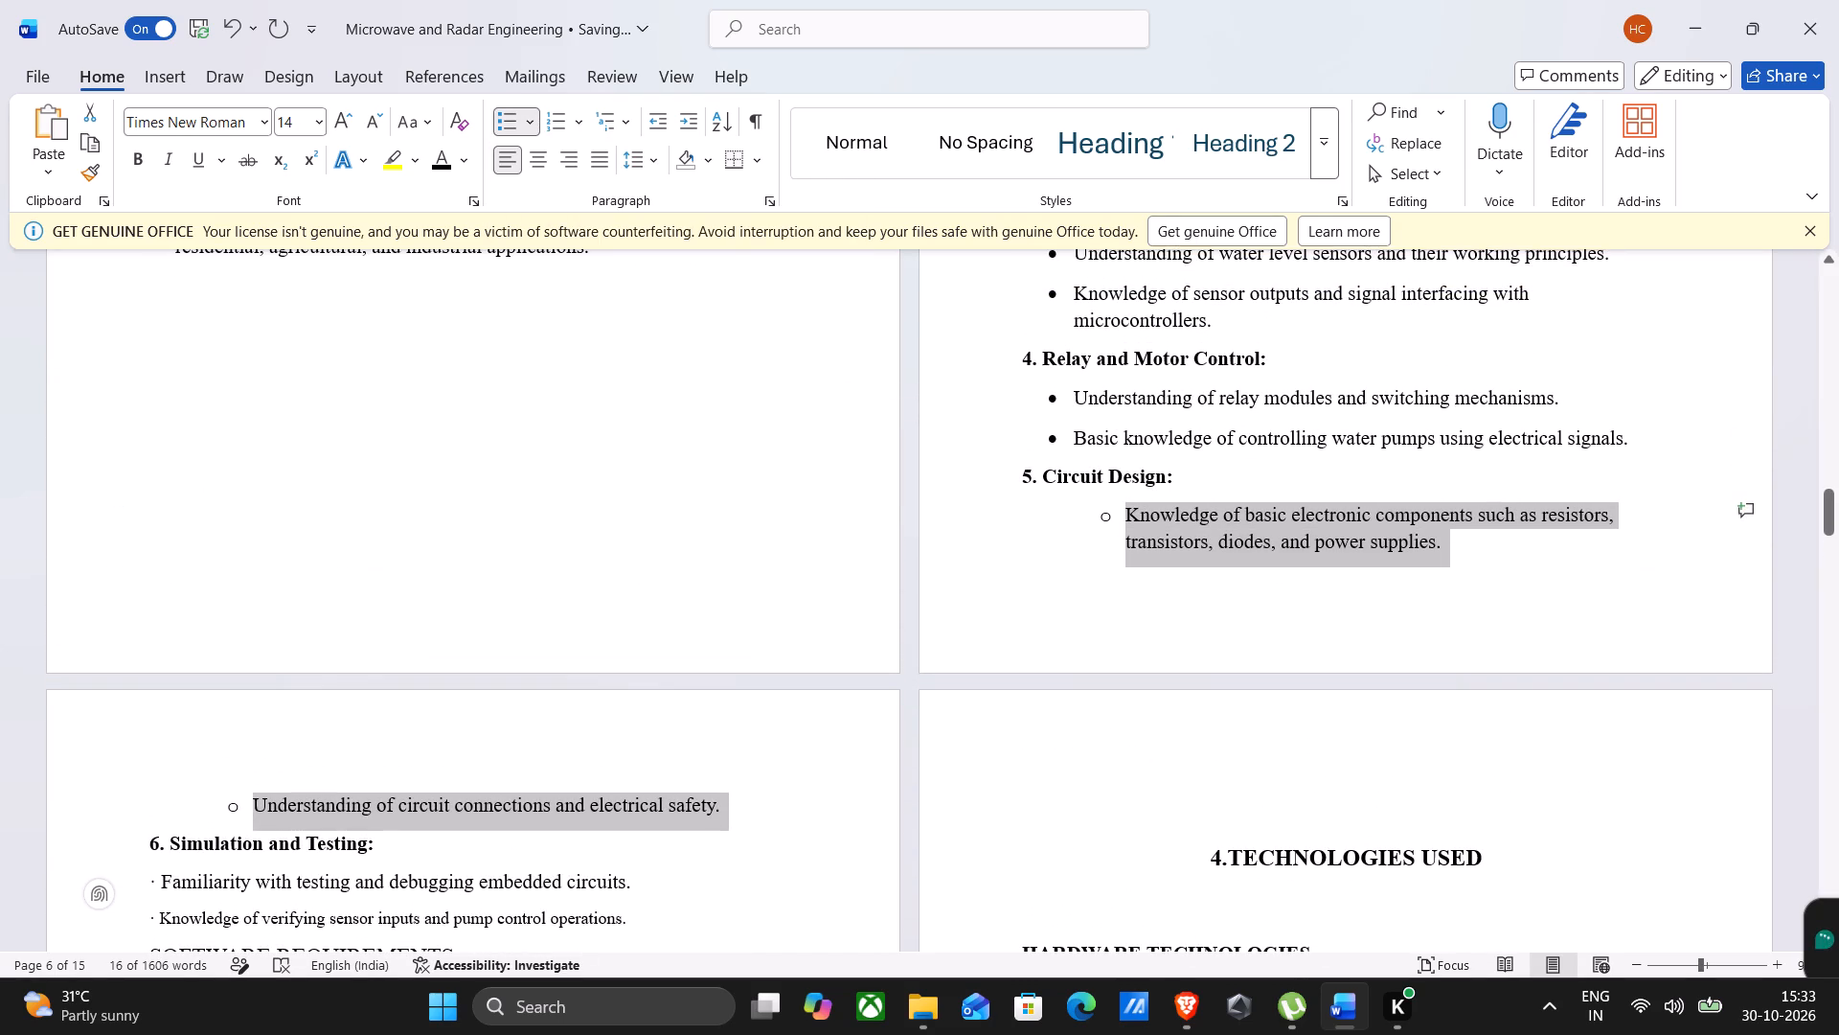
click(529, 124)
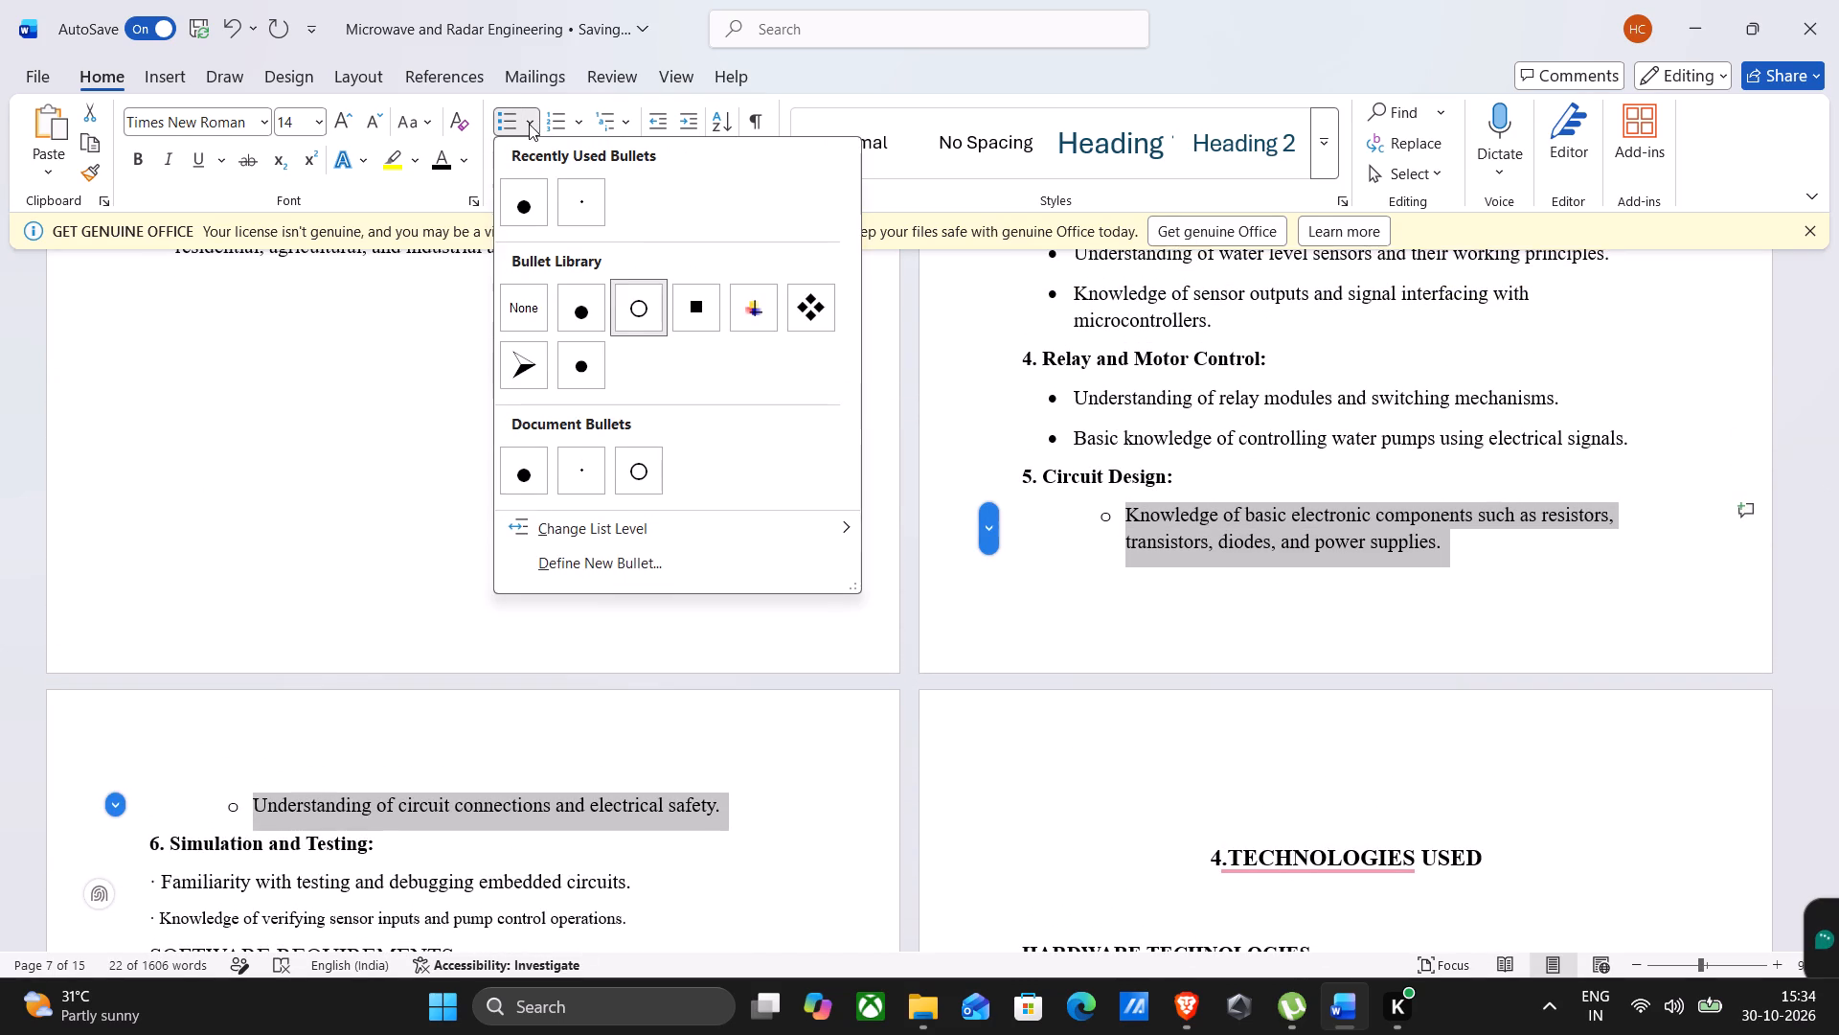
click(576, 308)
Format the two description lines under 6. Simulation and Testing as a list with solid round bullets.
scroll(488, 511, down, 5)
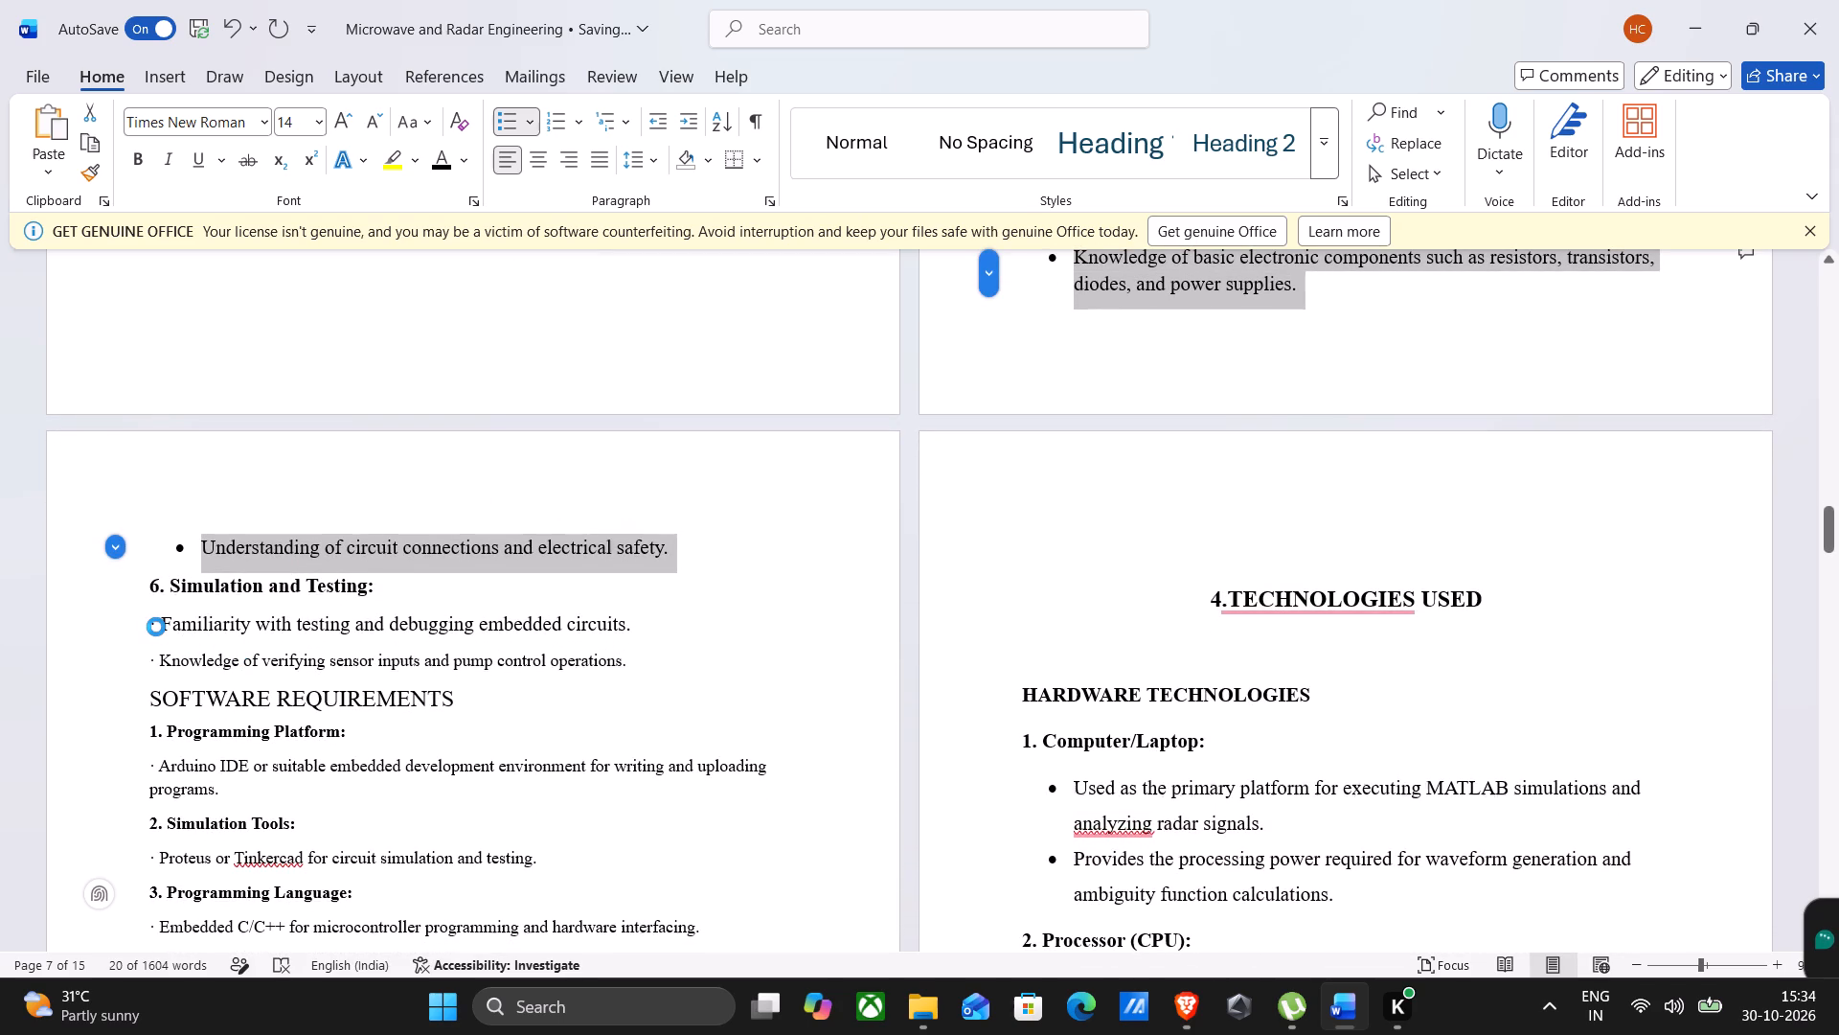
click(156, 627)
click(148, 625)
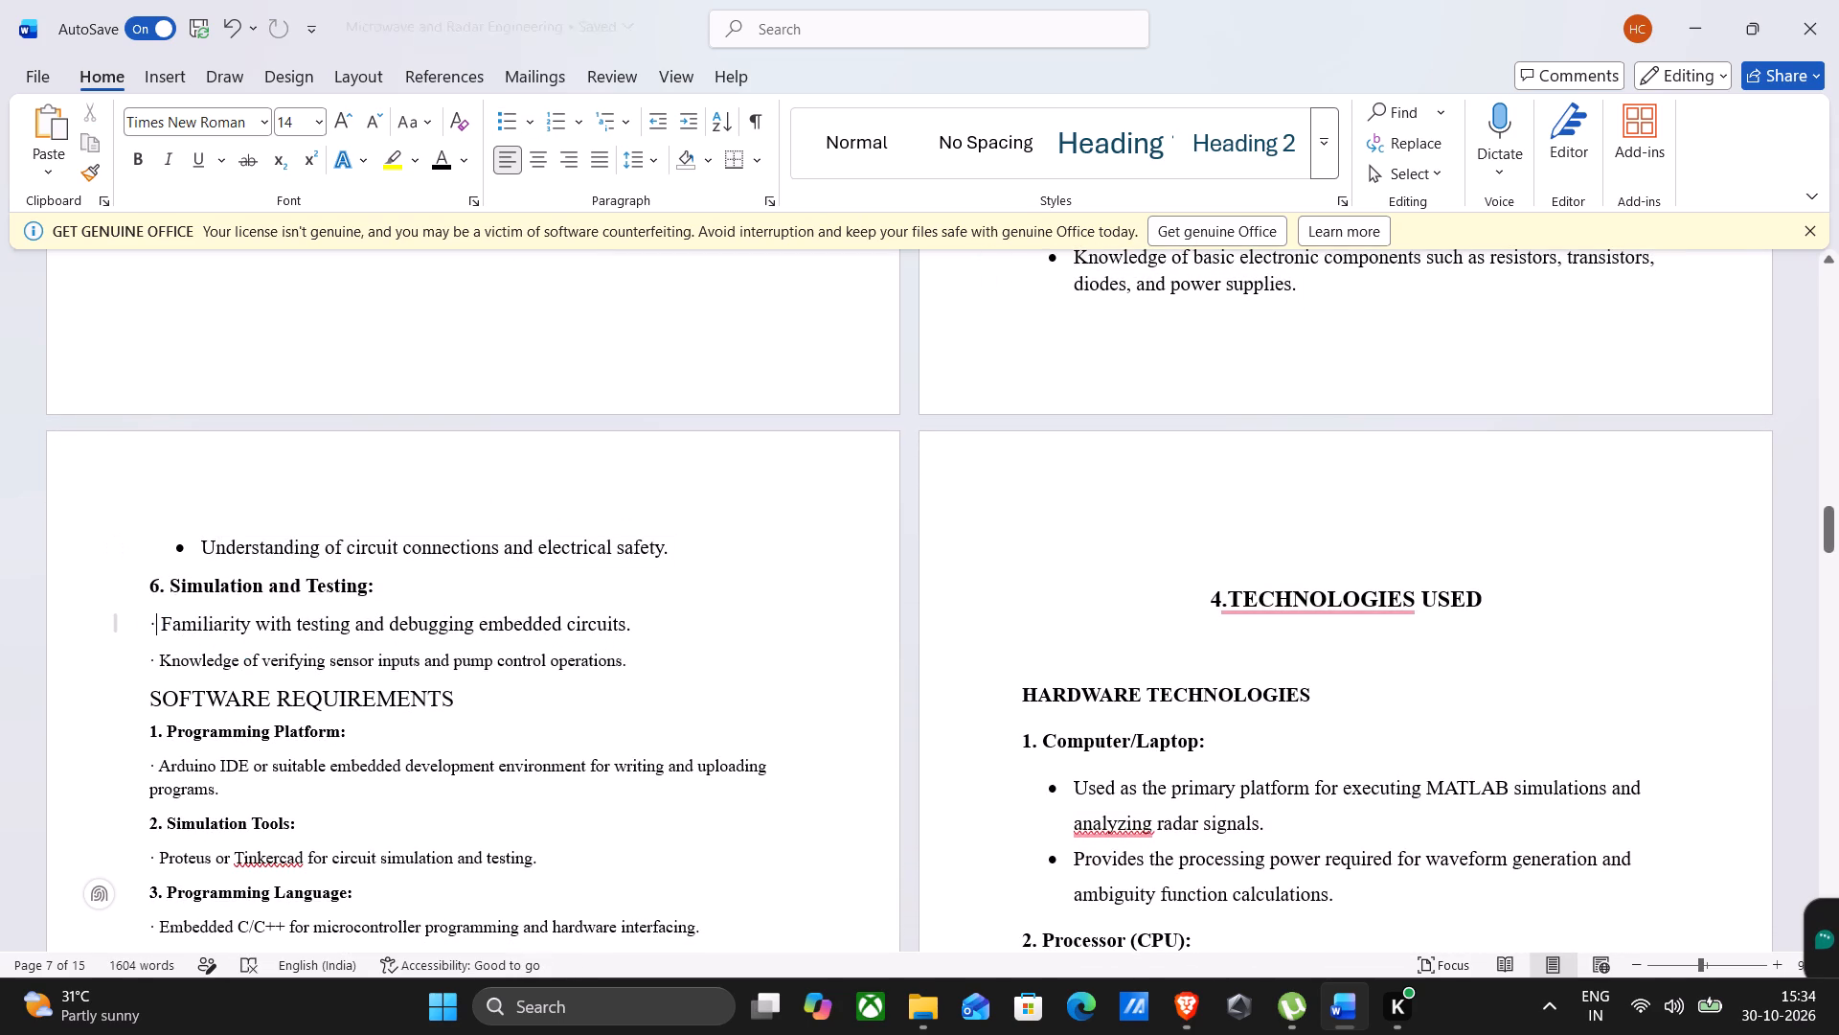
drag(148, 625, 638, 674)
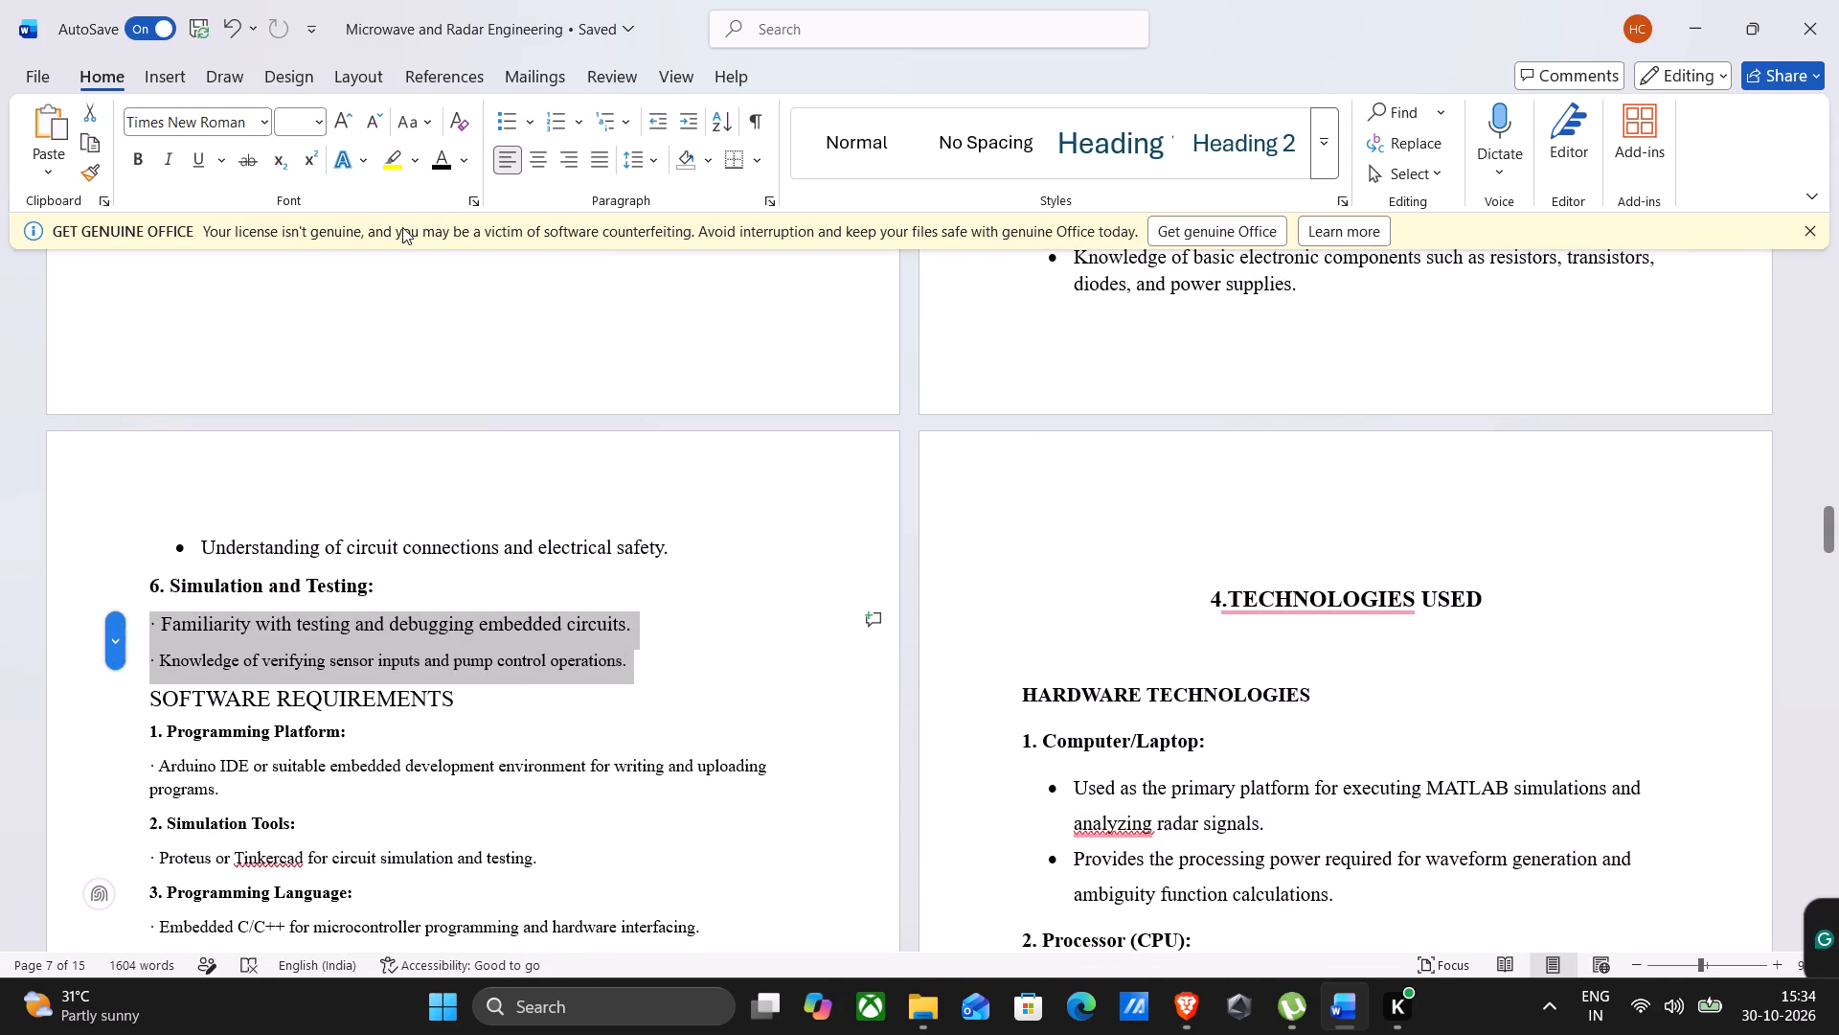
click(522, 124)
click(529, 124)
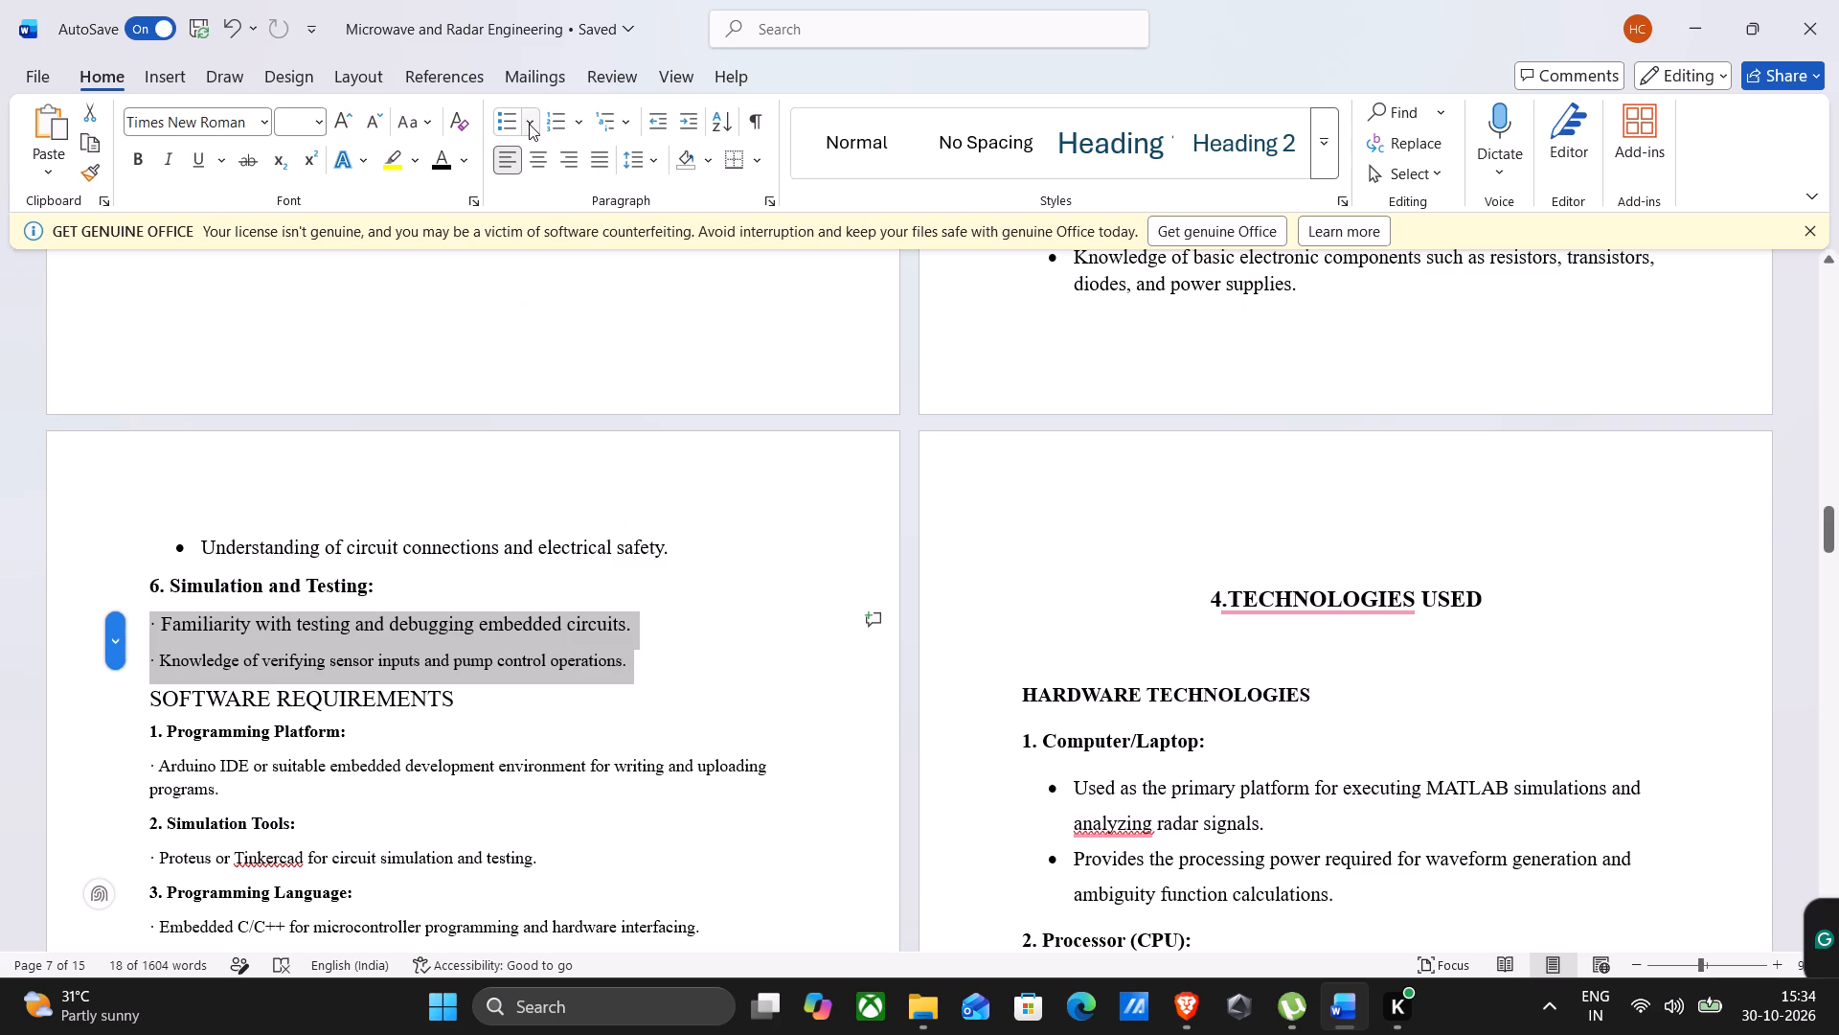
click(532, 124)
click(574, 306)
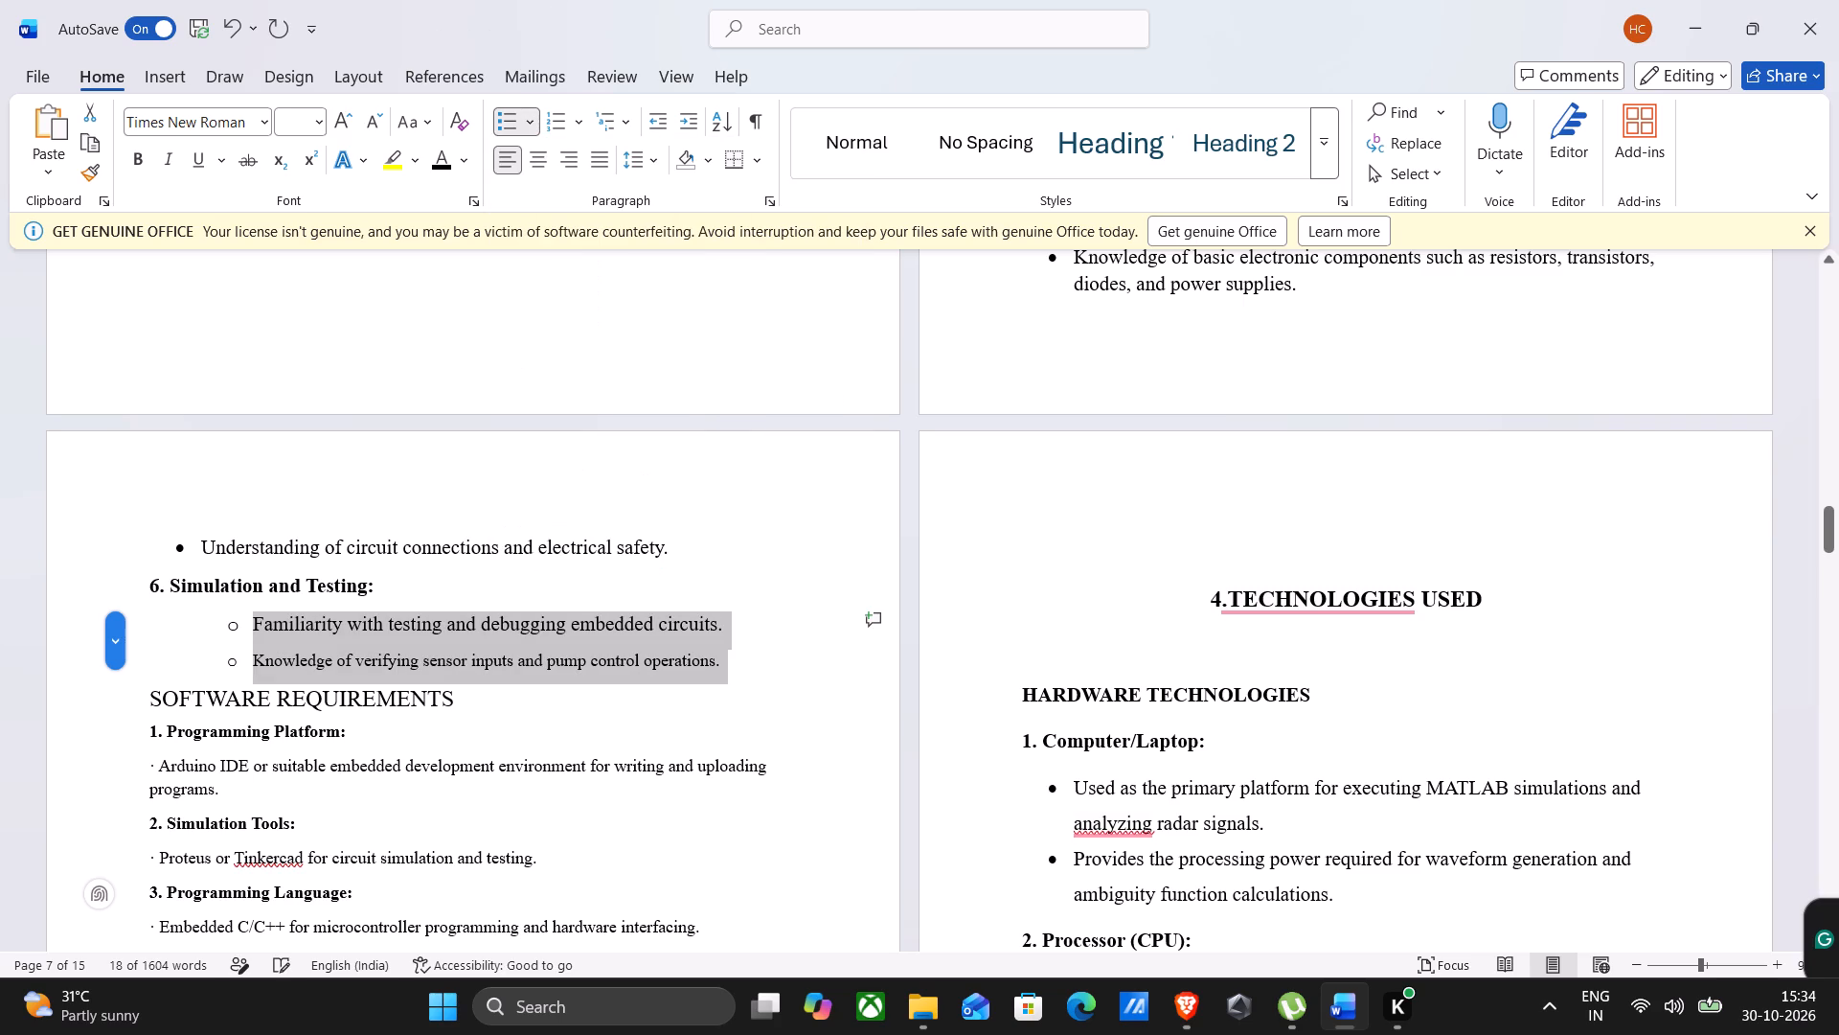
double_click(544, 111)
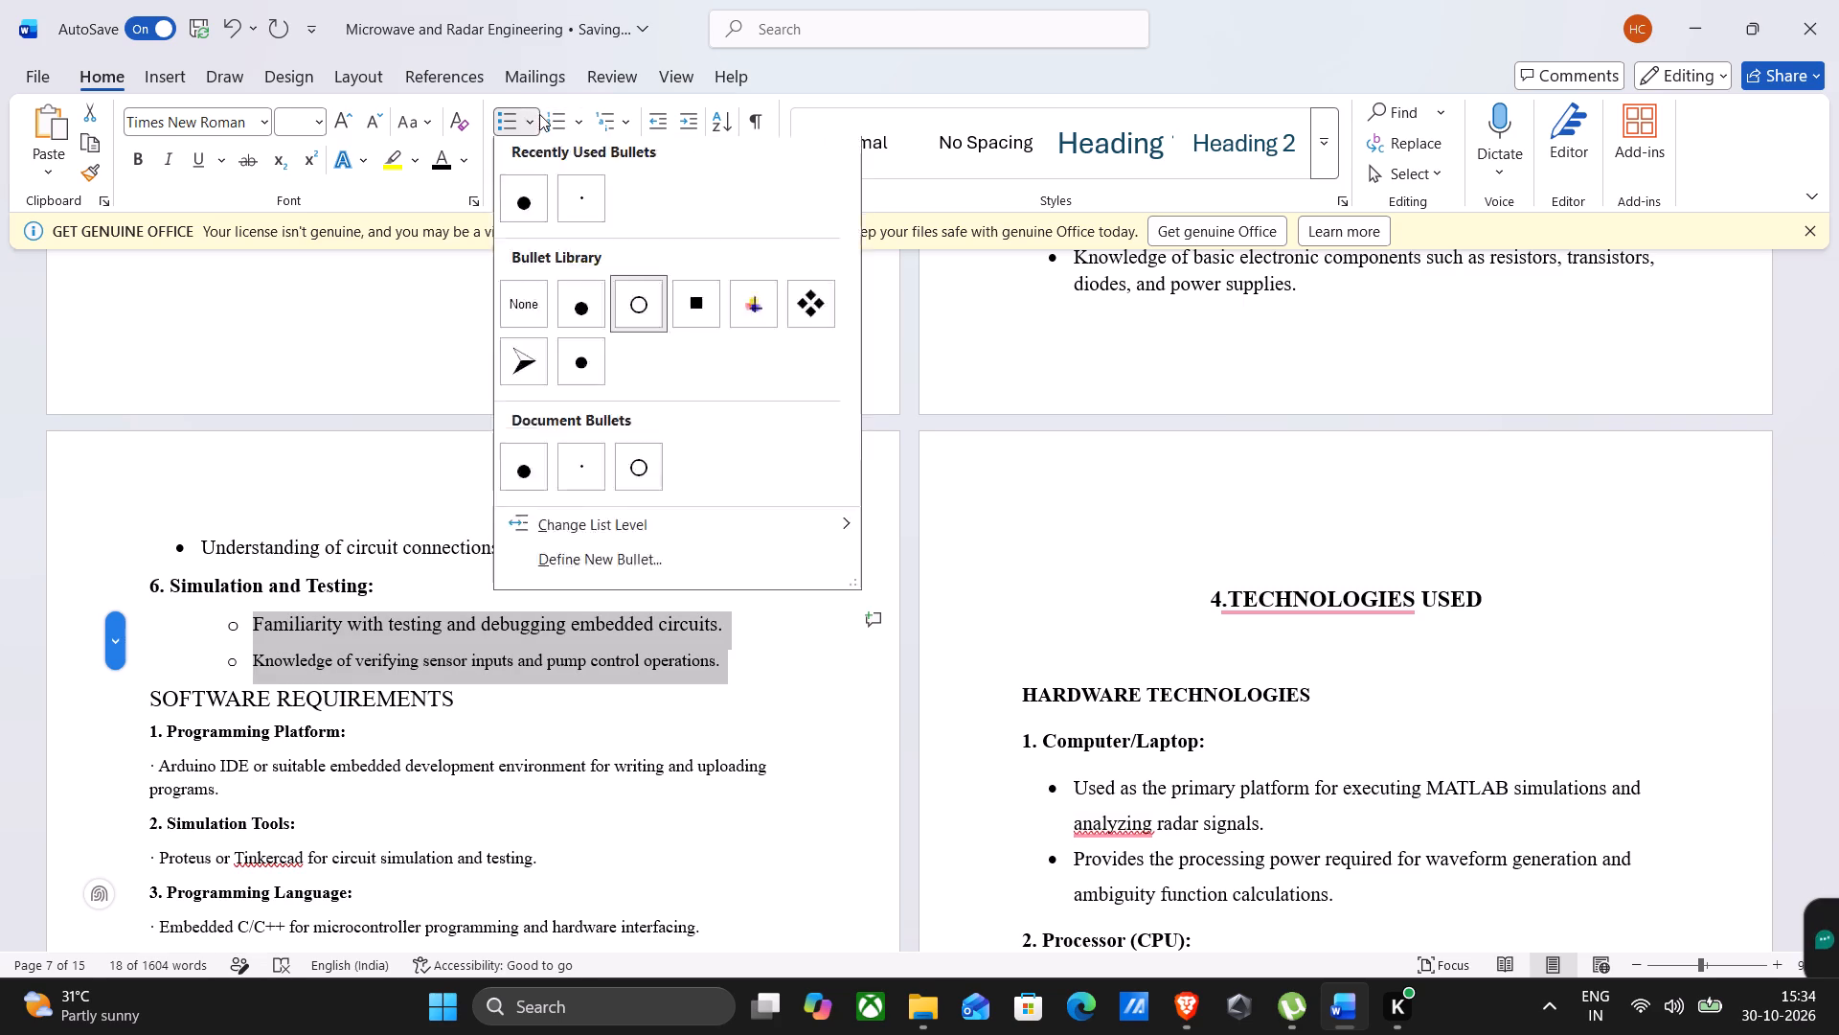
click(564, 318)
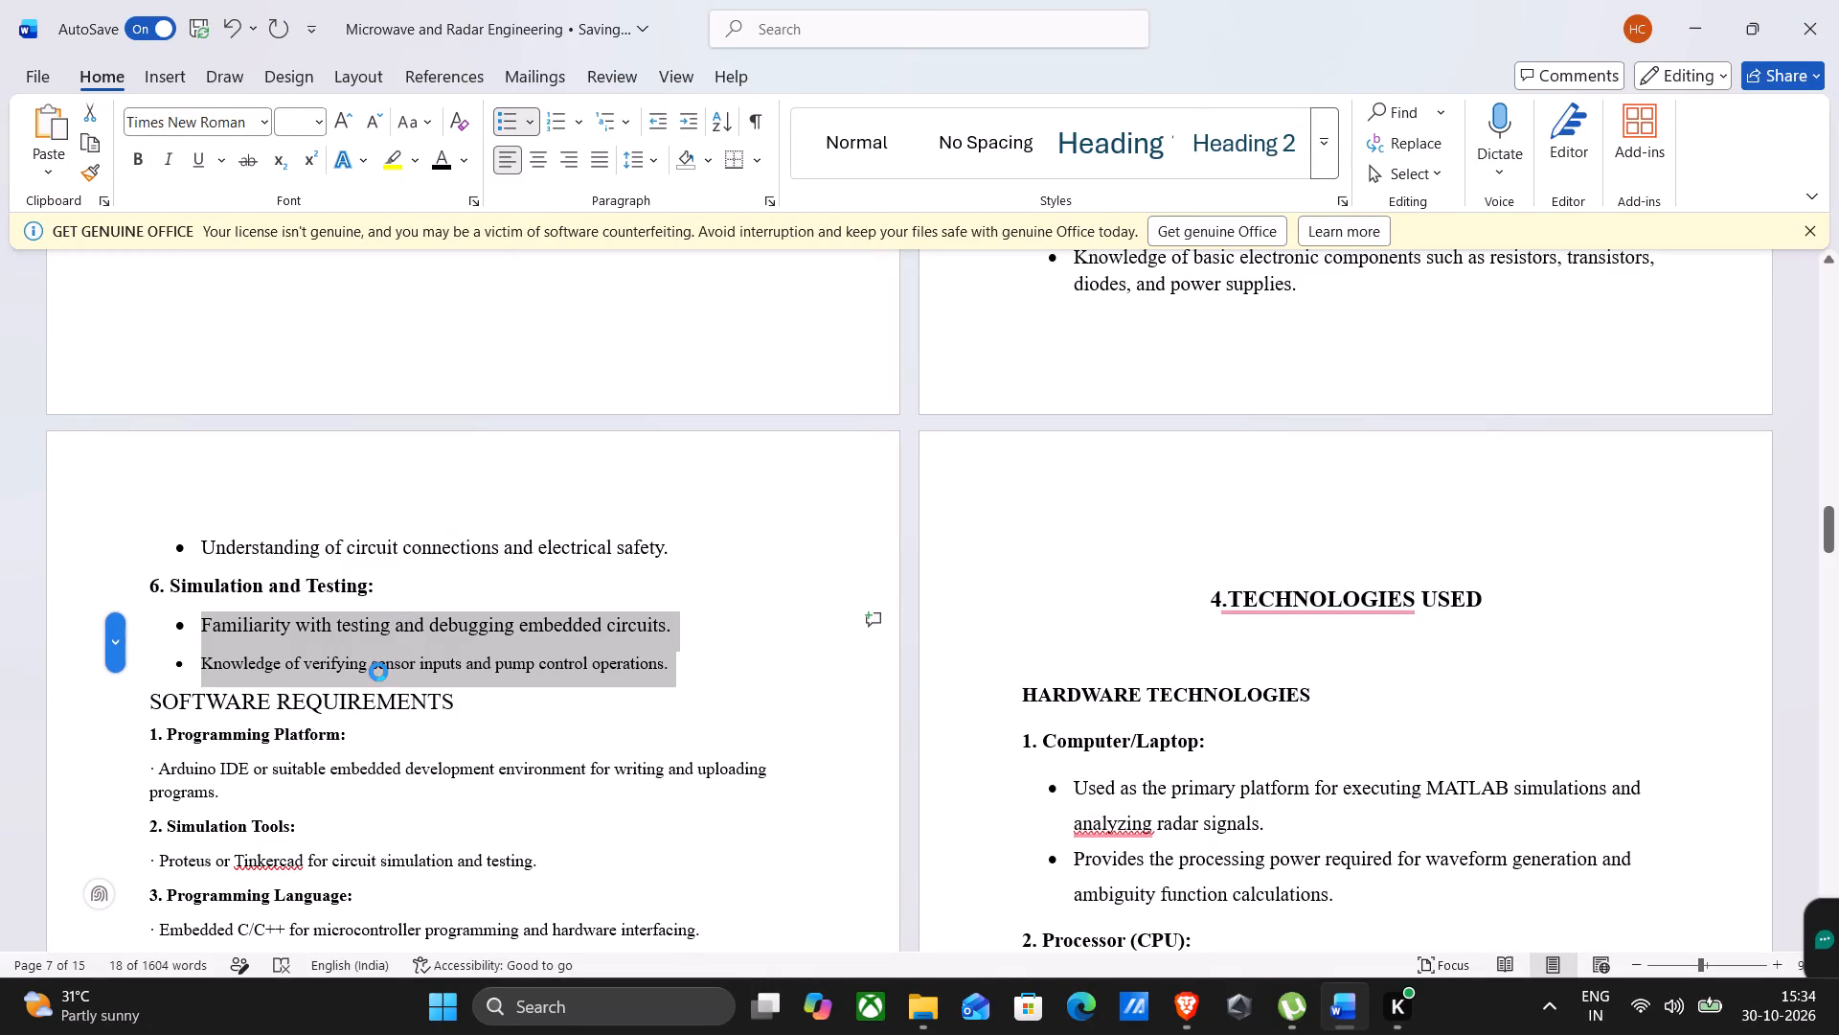
Set the bullet about verifying sensor inputs and pump control operations to font size 14.
click(378, 672)
double_click(378, 672)
click(321, 125)
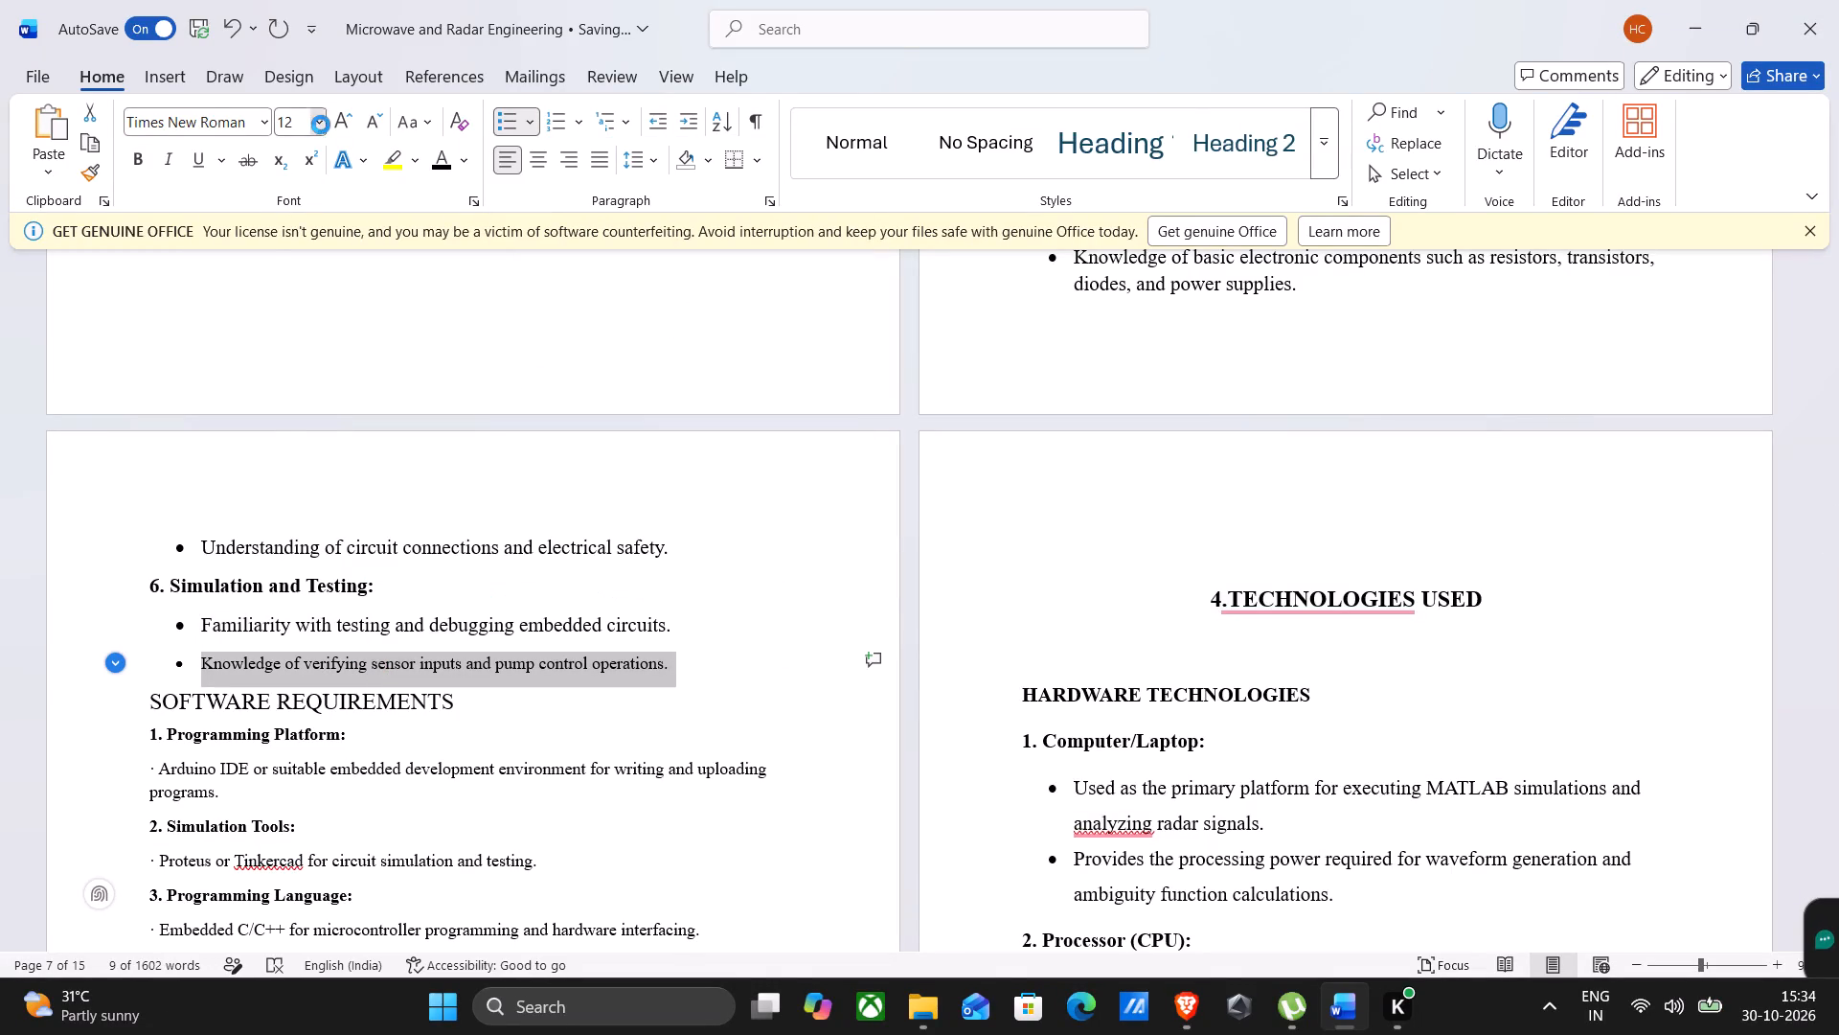
click(304, 293)
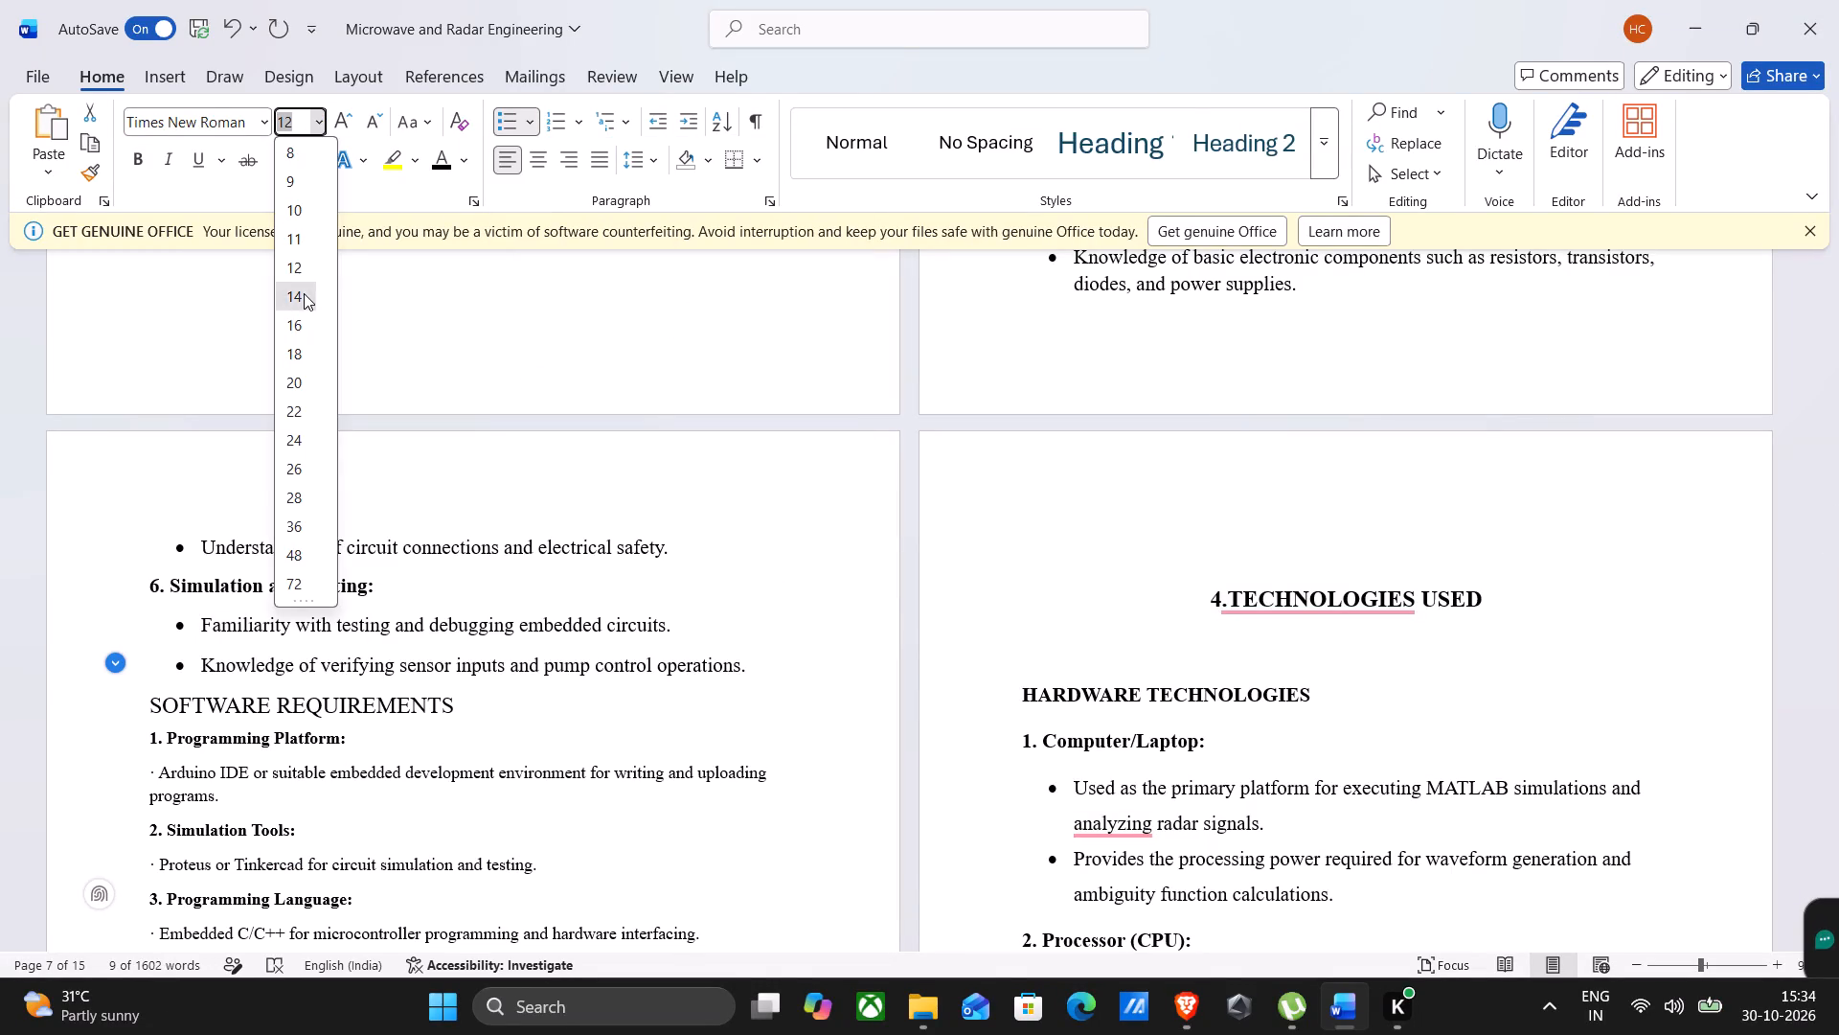
Set all text under SOFTWARE REQUIREMENTS, from 1. Programming Platform through the Embedded C/C++ line, to font size 14.
scroll(374, 592, down, 7)
click(191, 388)
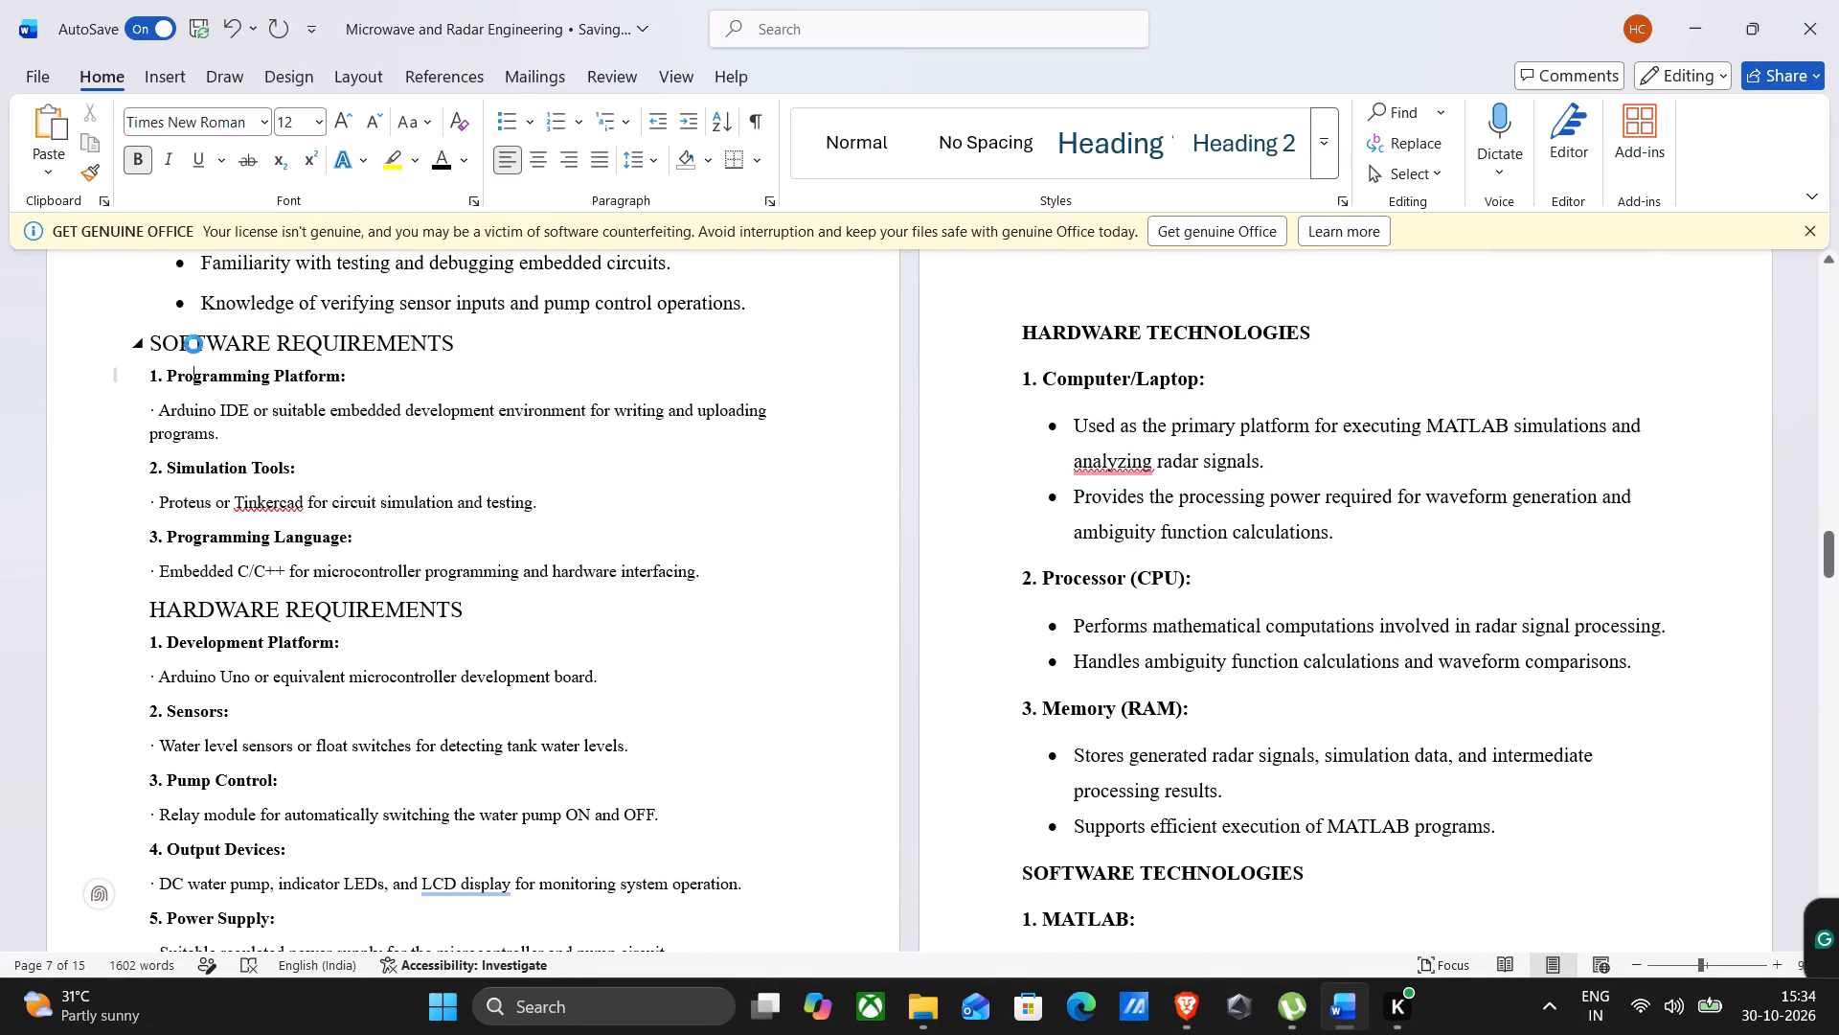
click(193, 344)
drag(145, 378, 487, 549)
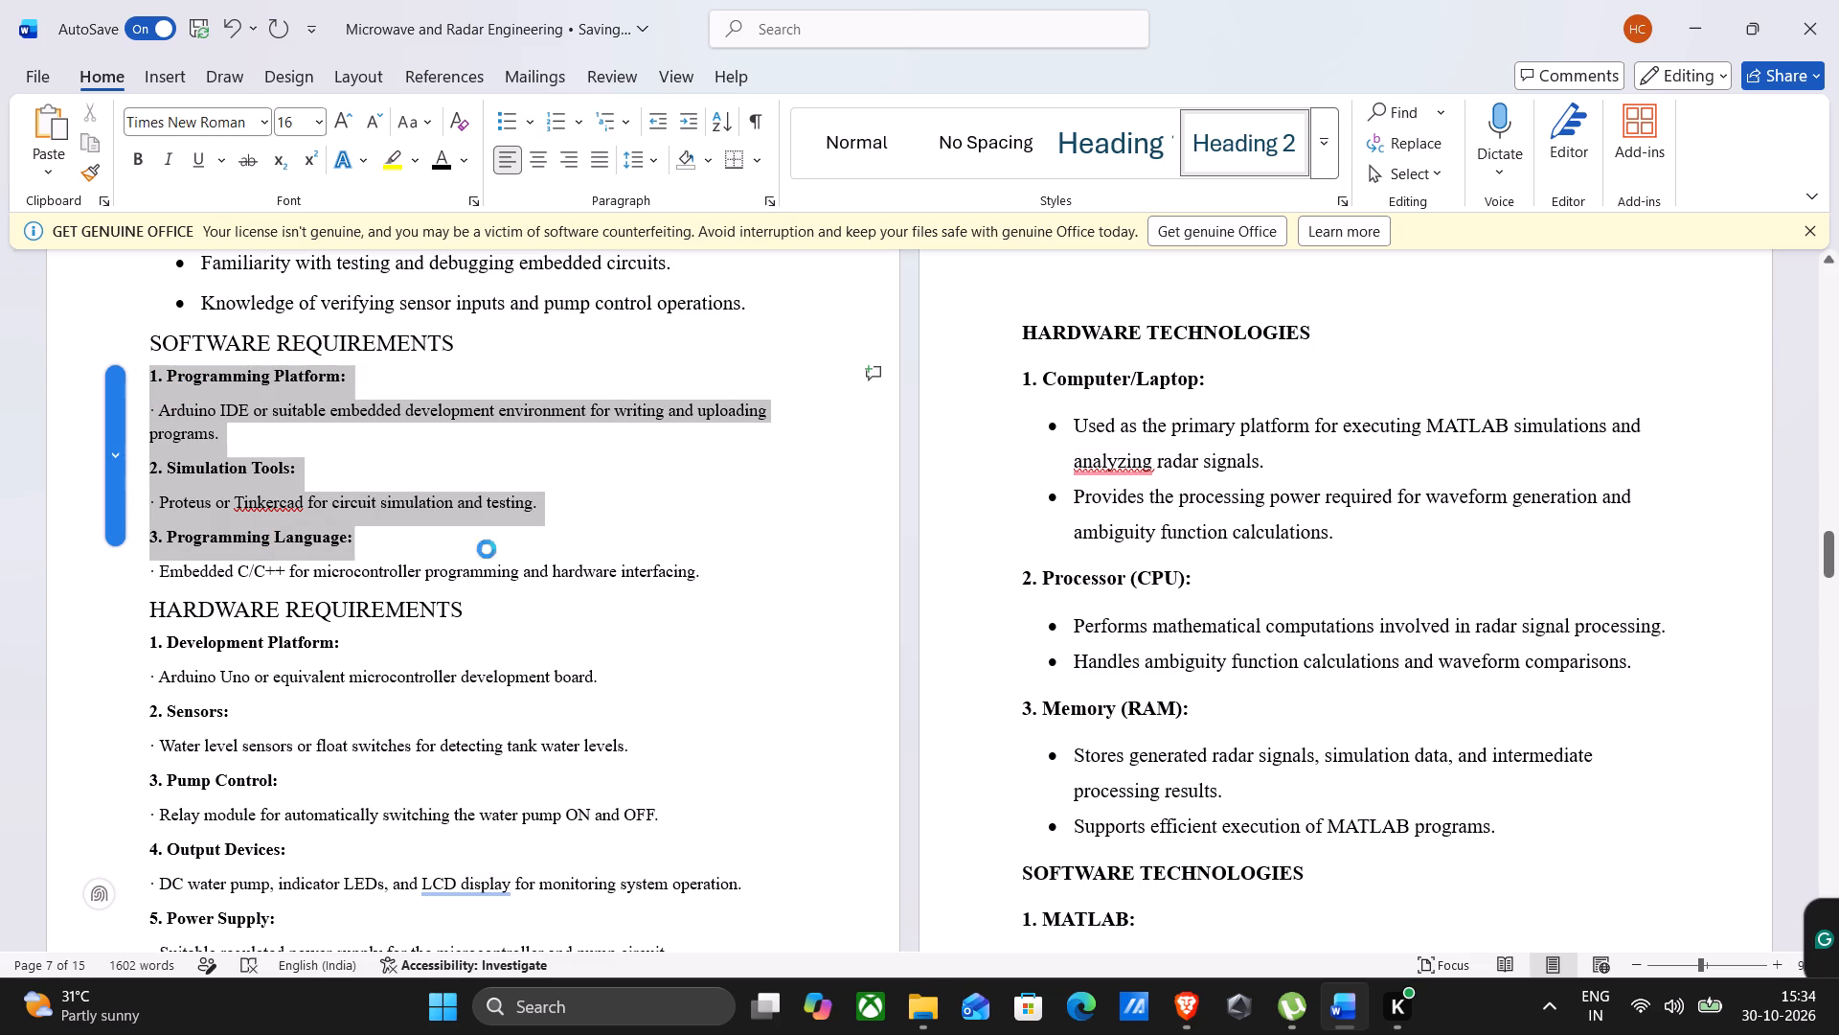
drag(487, 549, 698, 577)
click(316, 115)
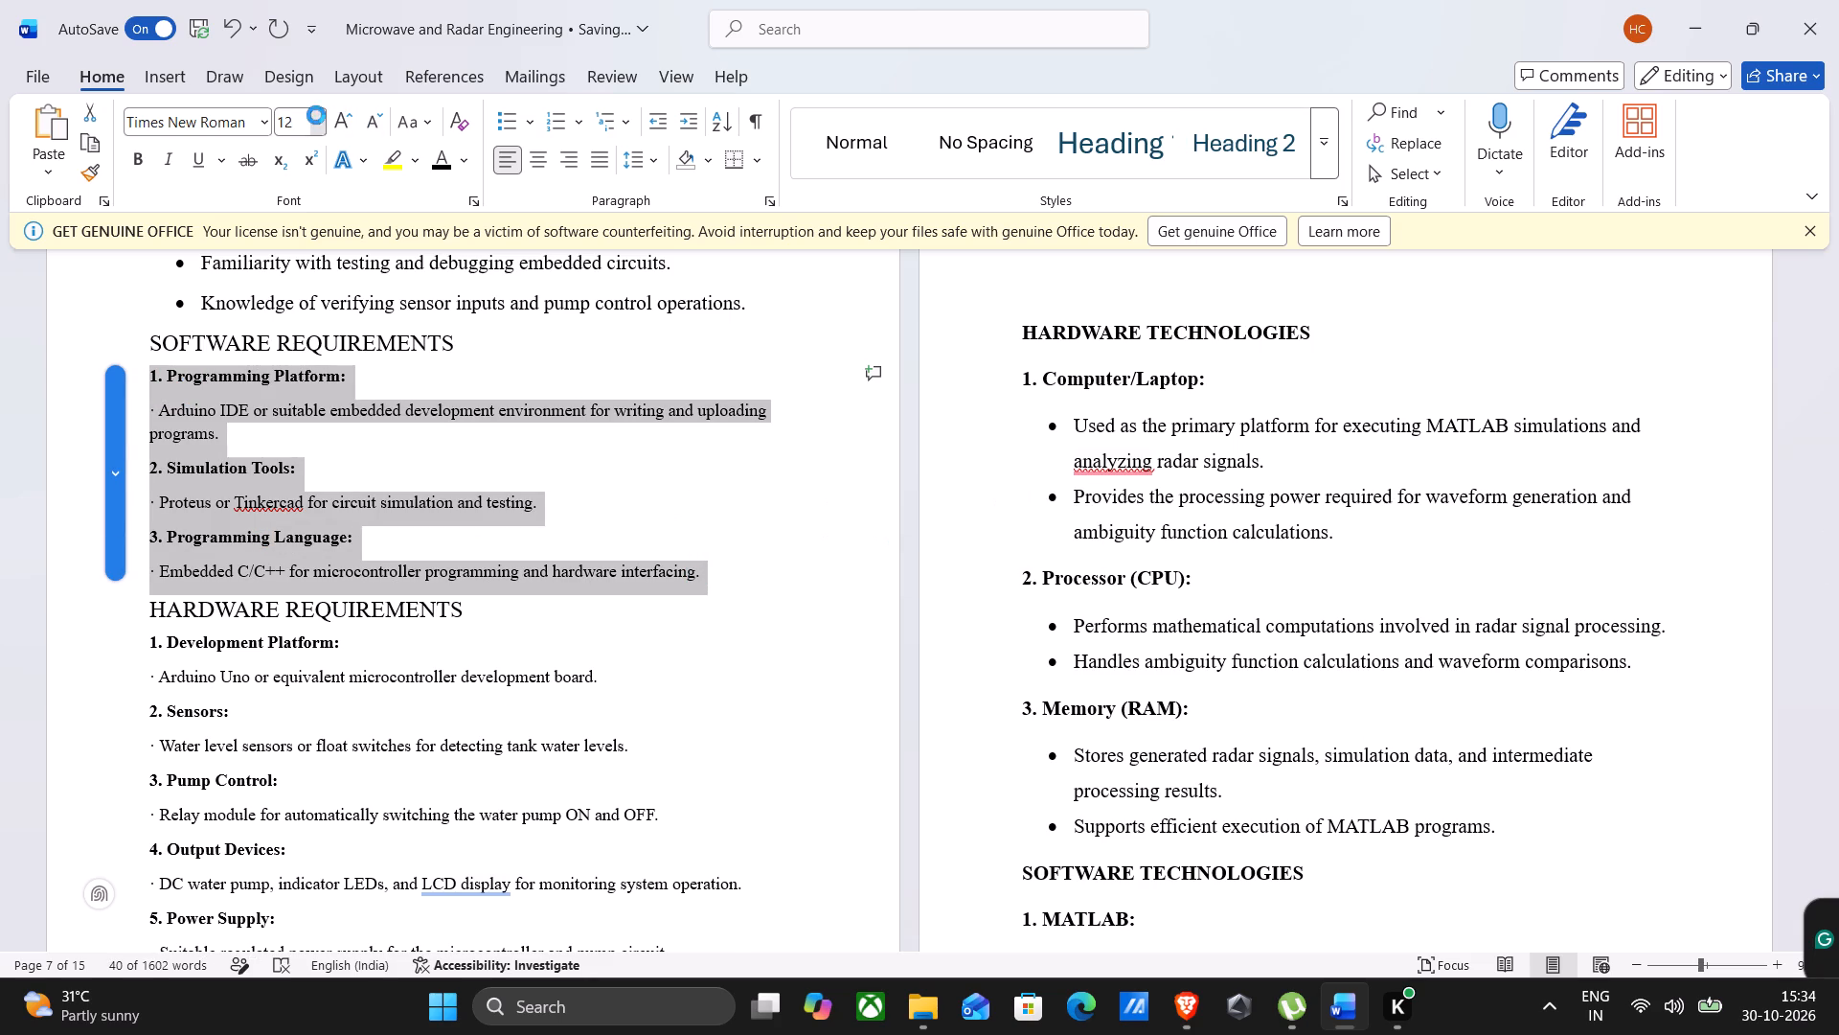
click(302, 304)
Set all text under HARDWARE REQUIREMENTS, from 1. Development Platform through the breadboard and connecting wires line, to font size 14.
scroll(301, 312, down, 5)
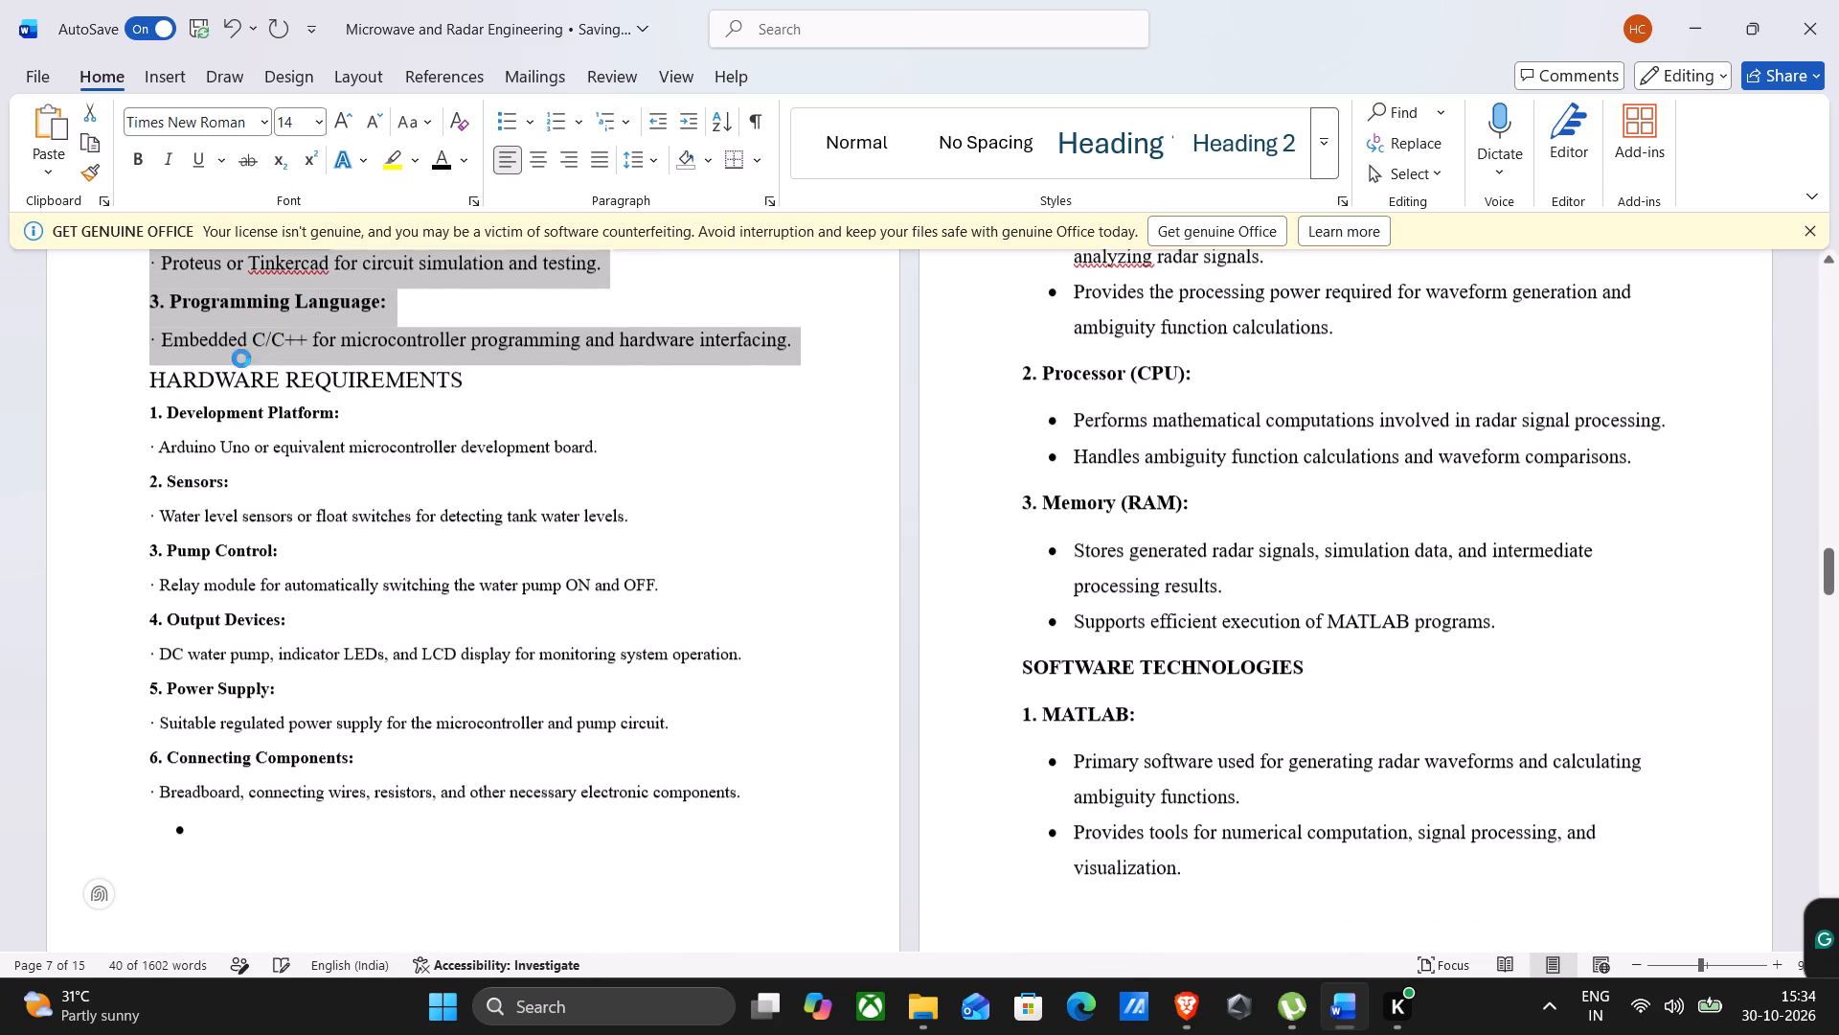
drag(148, 411, 636, 780)
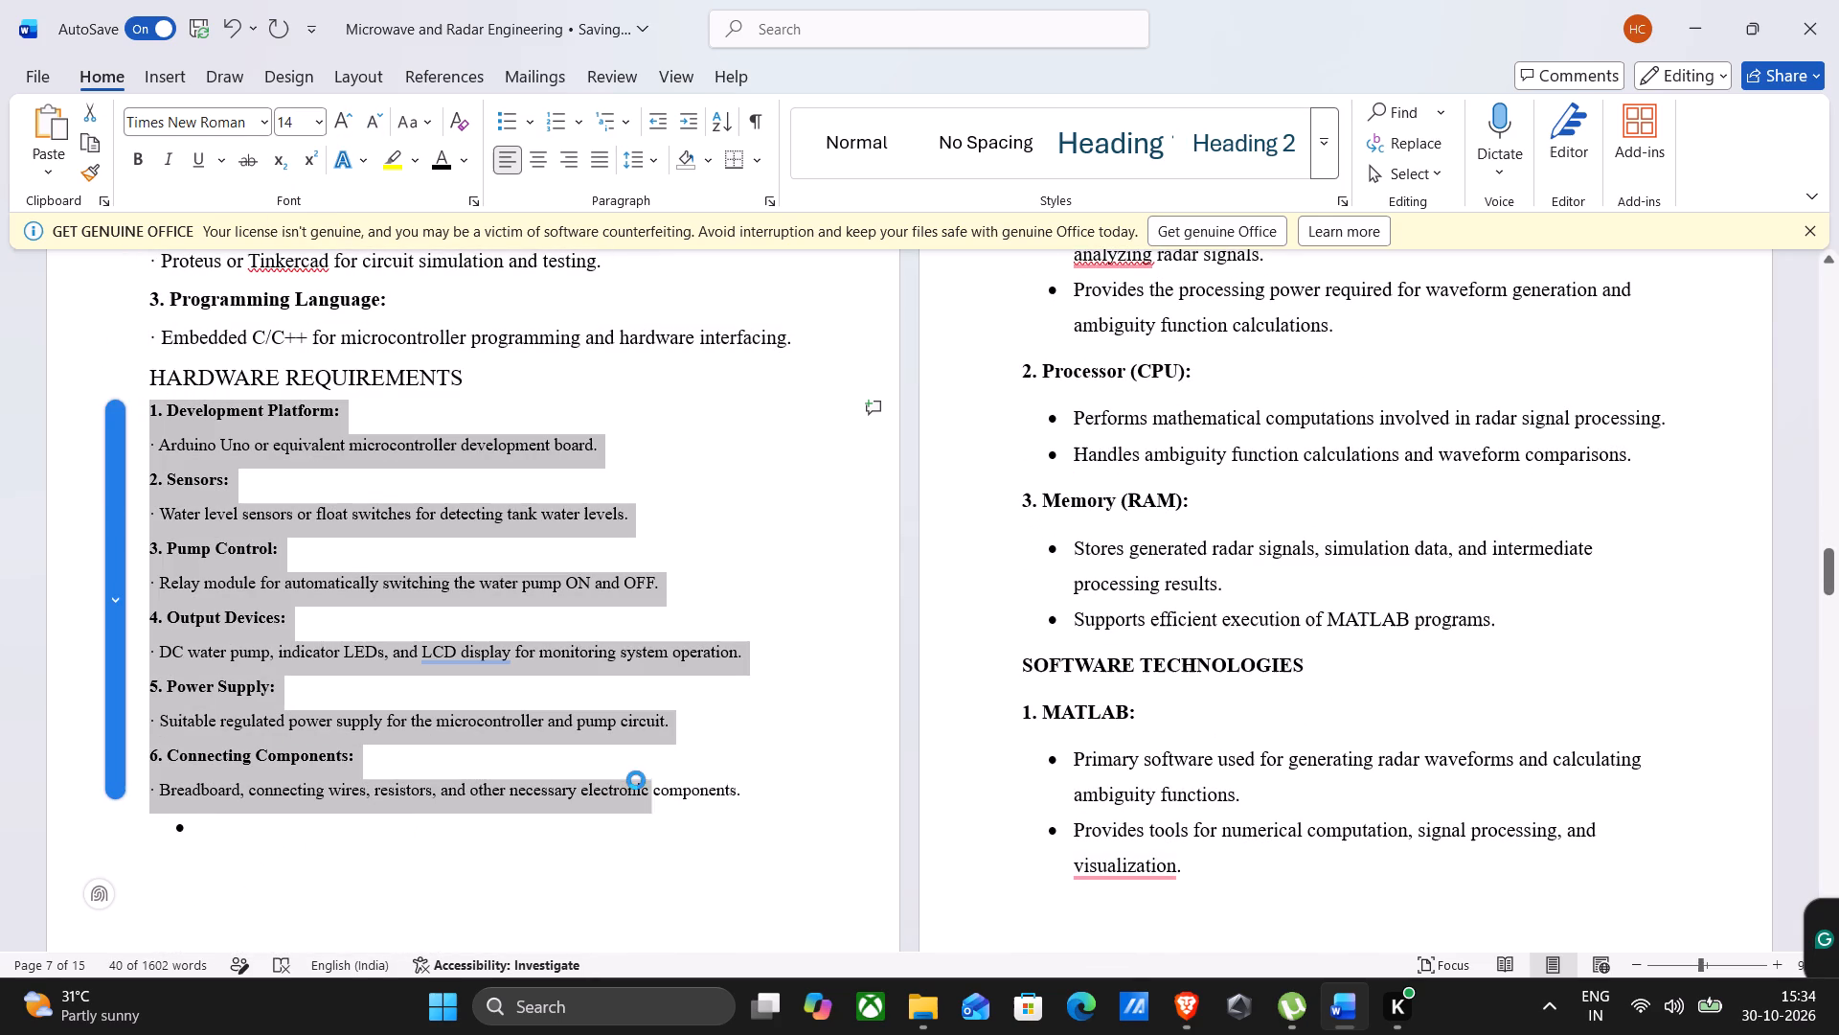
drag(636, 780, 748, 797)
scroll(665, 676, down, 7)
scroll(648, 646, up, 12)
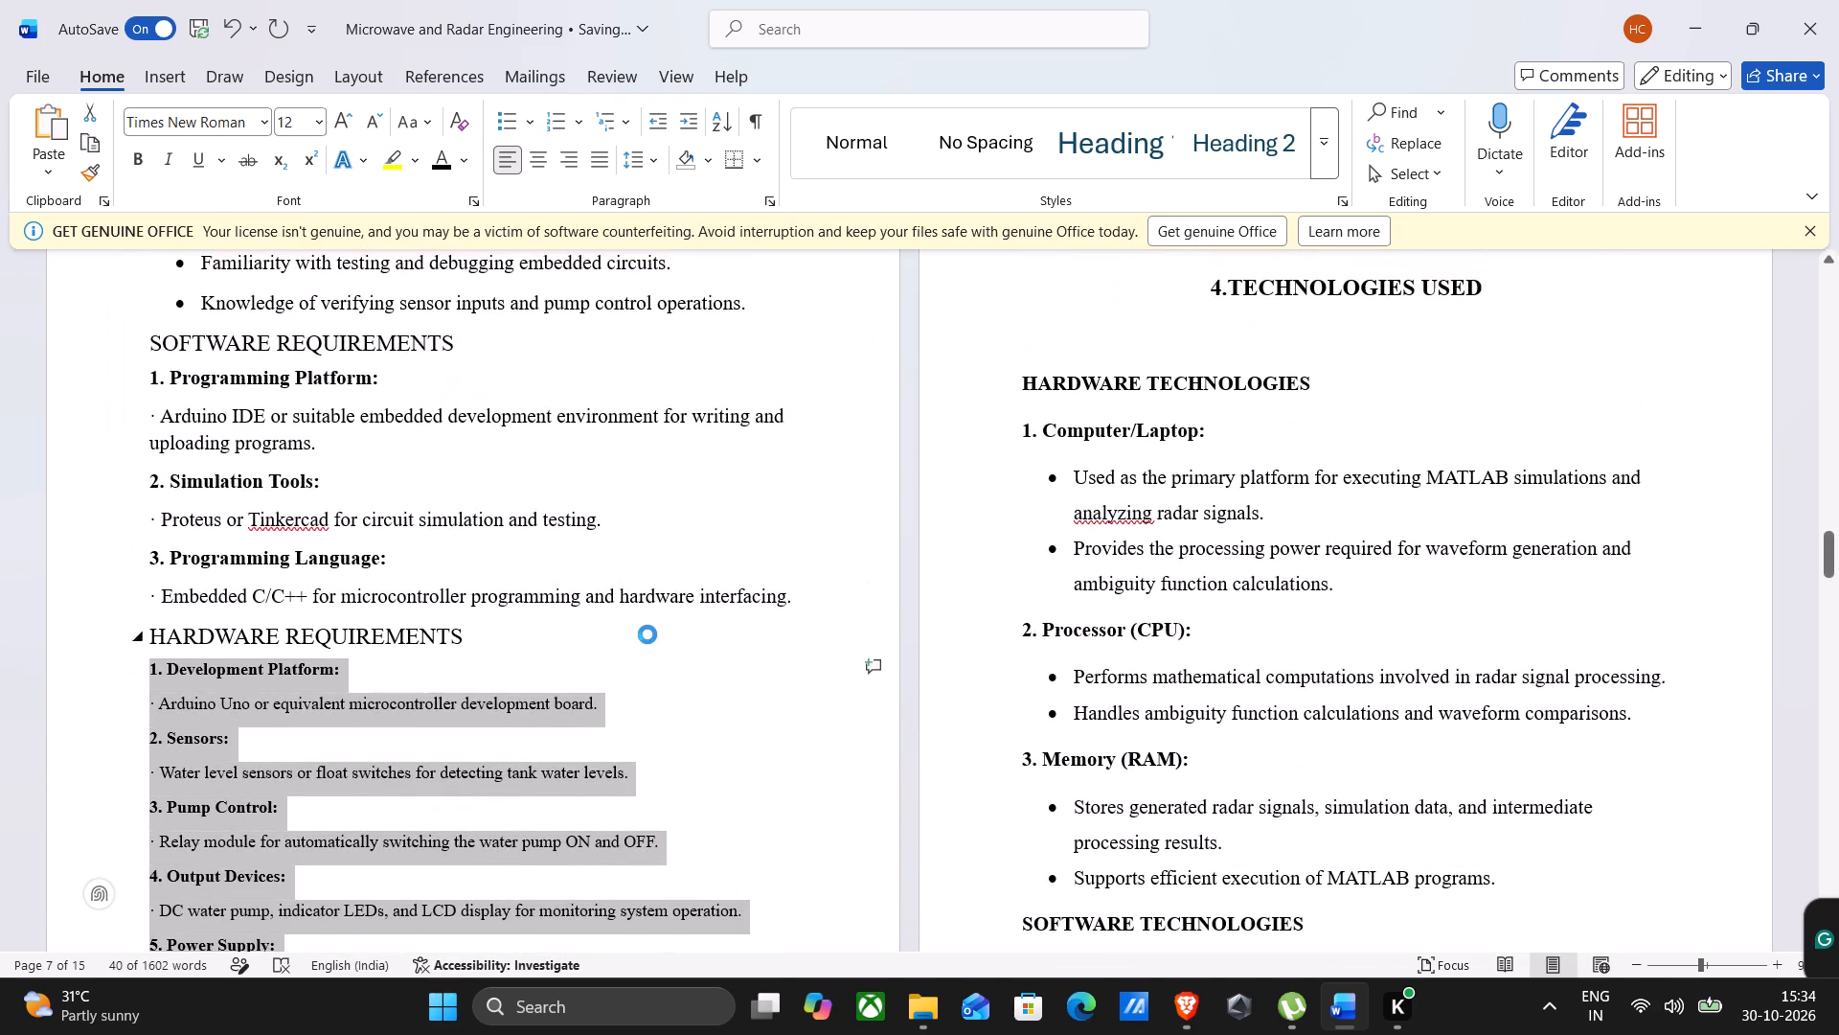
scroll(647, 634, up, 3)
scroll(427, 276, up, 1)
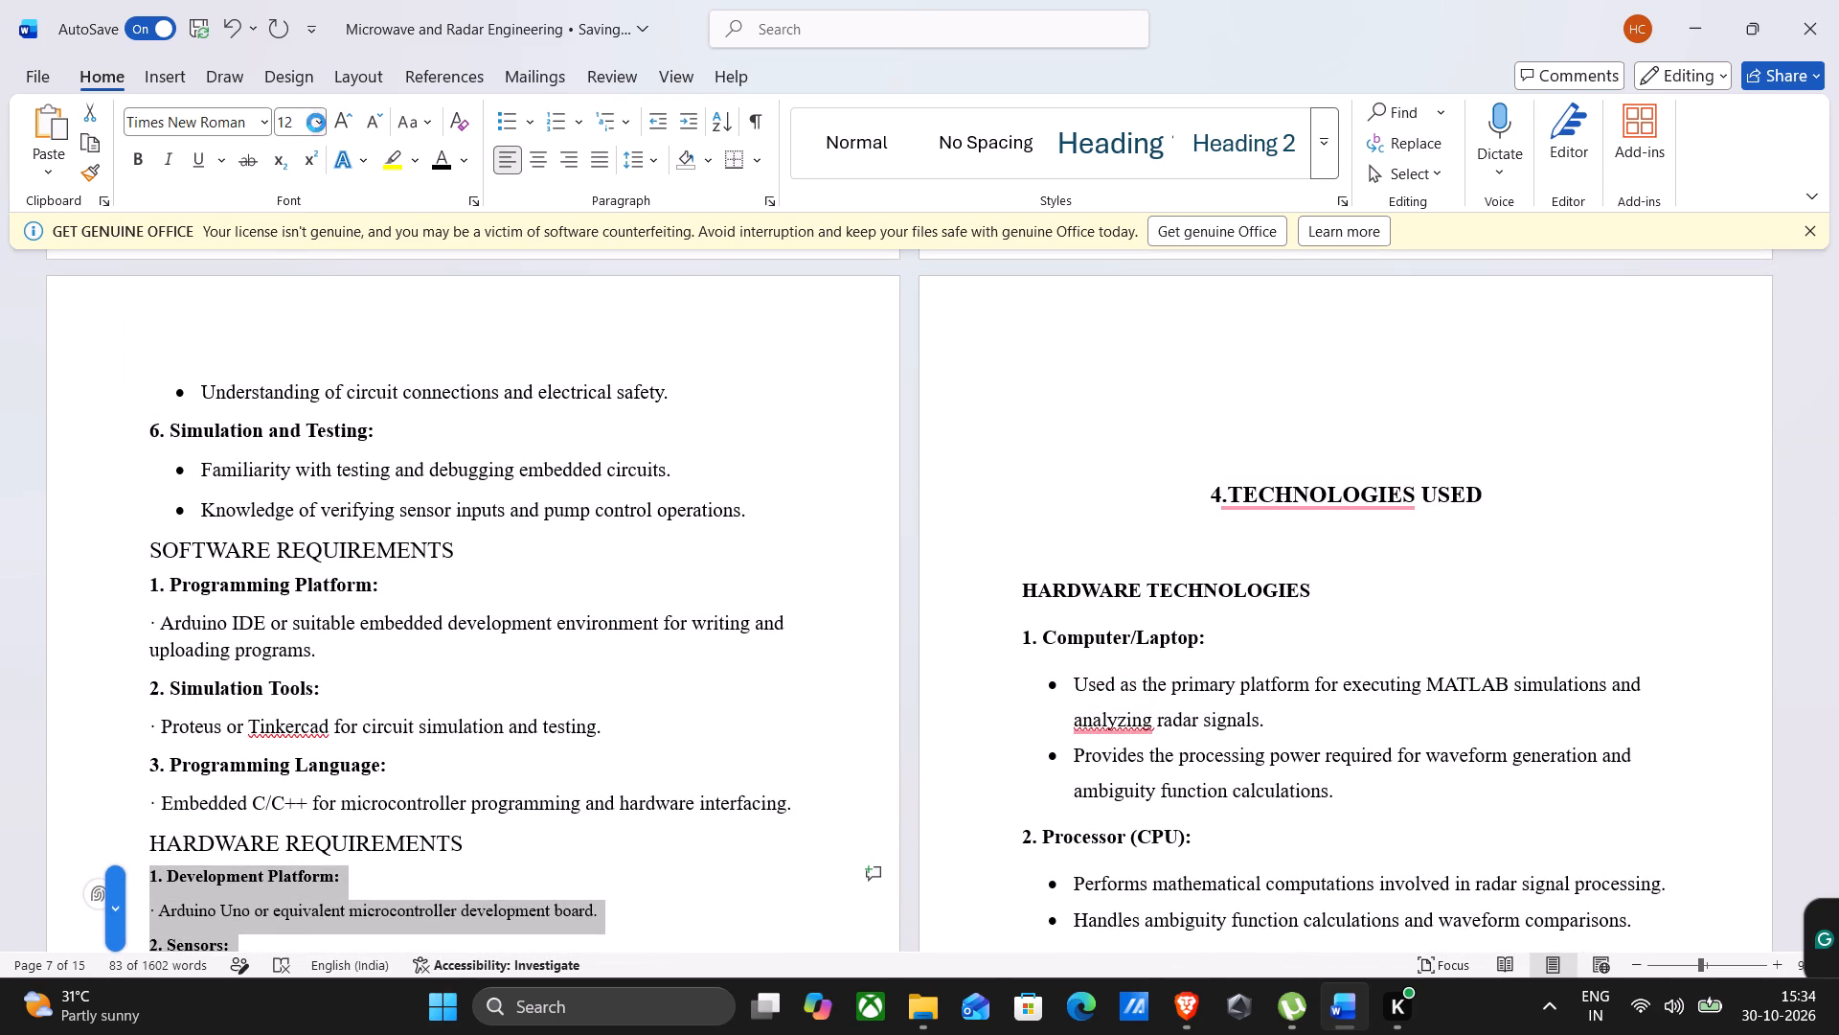
click(316, 123)
click(301, 292)
scroll(301, 311, down, 13)
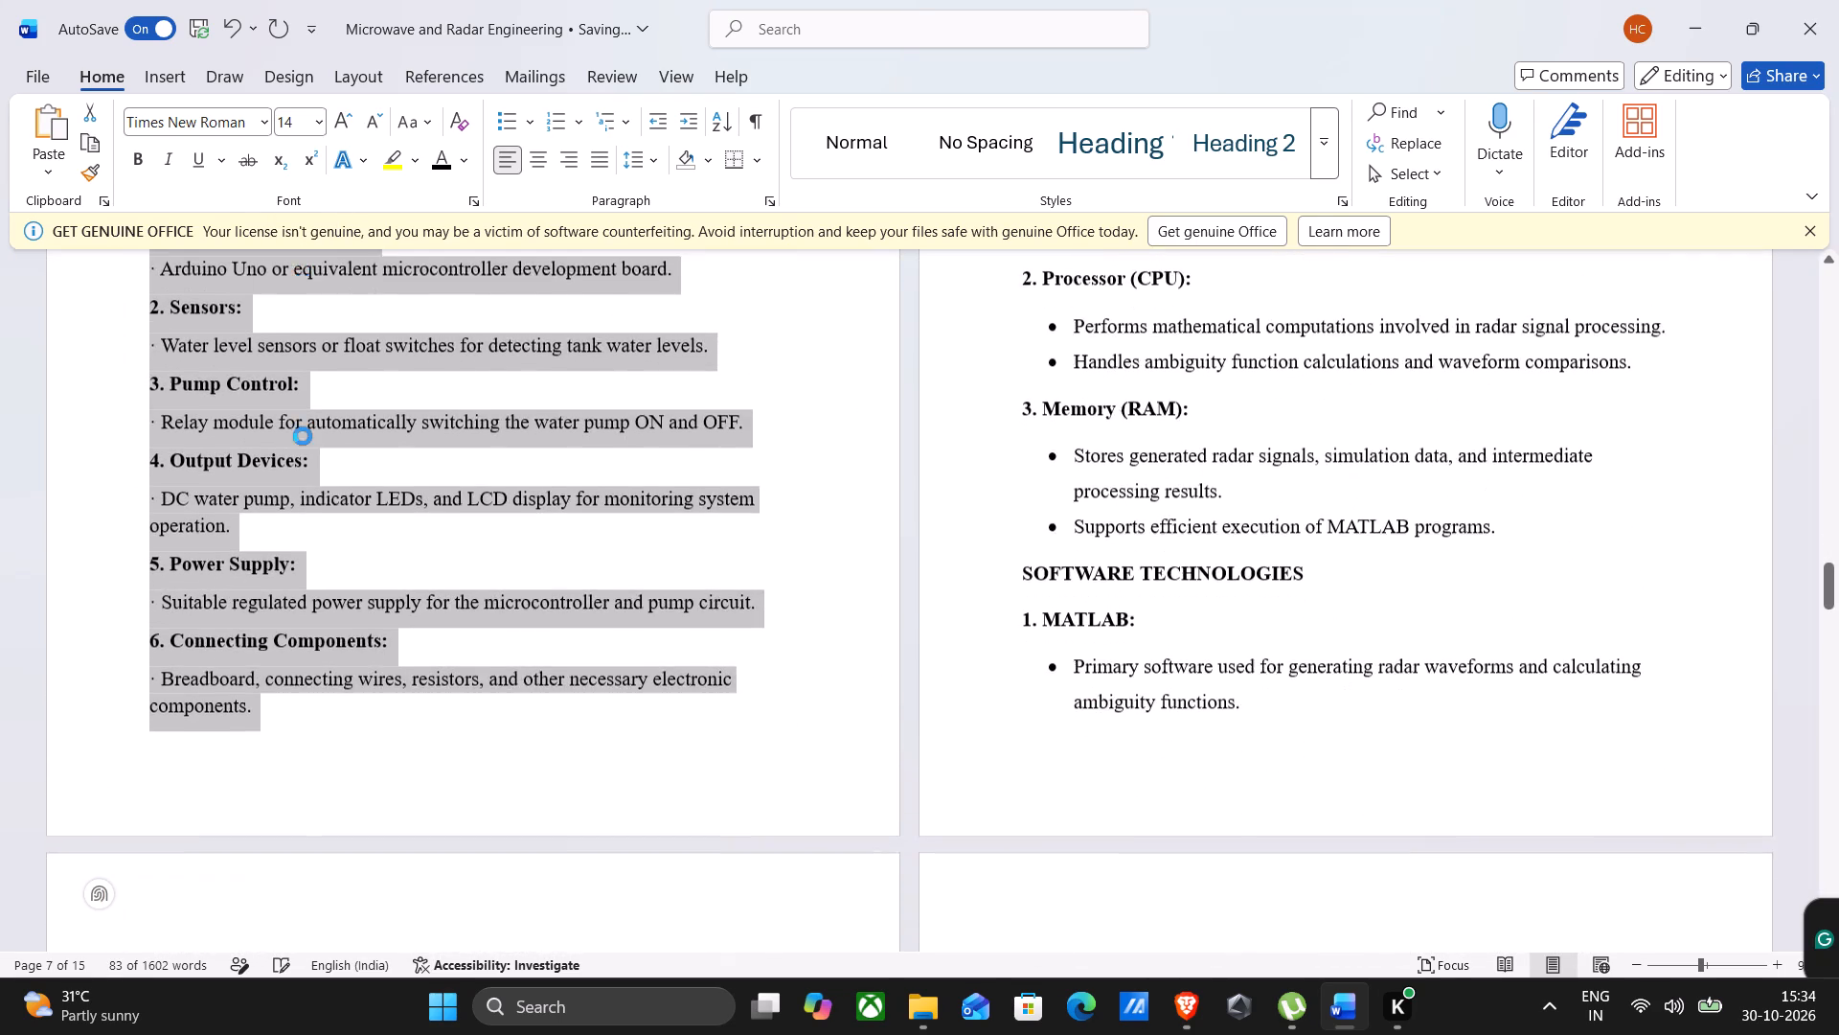
scroll(248, 704, down, 4)
click(244, 758)
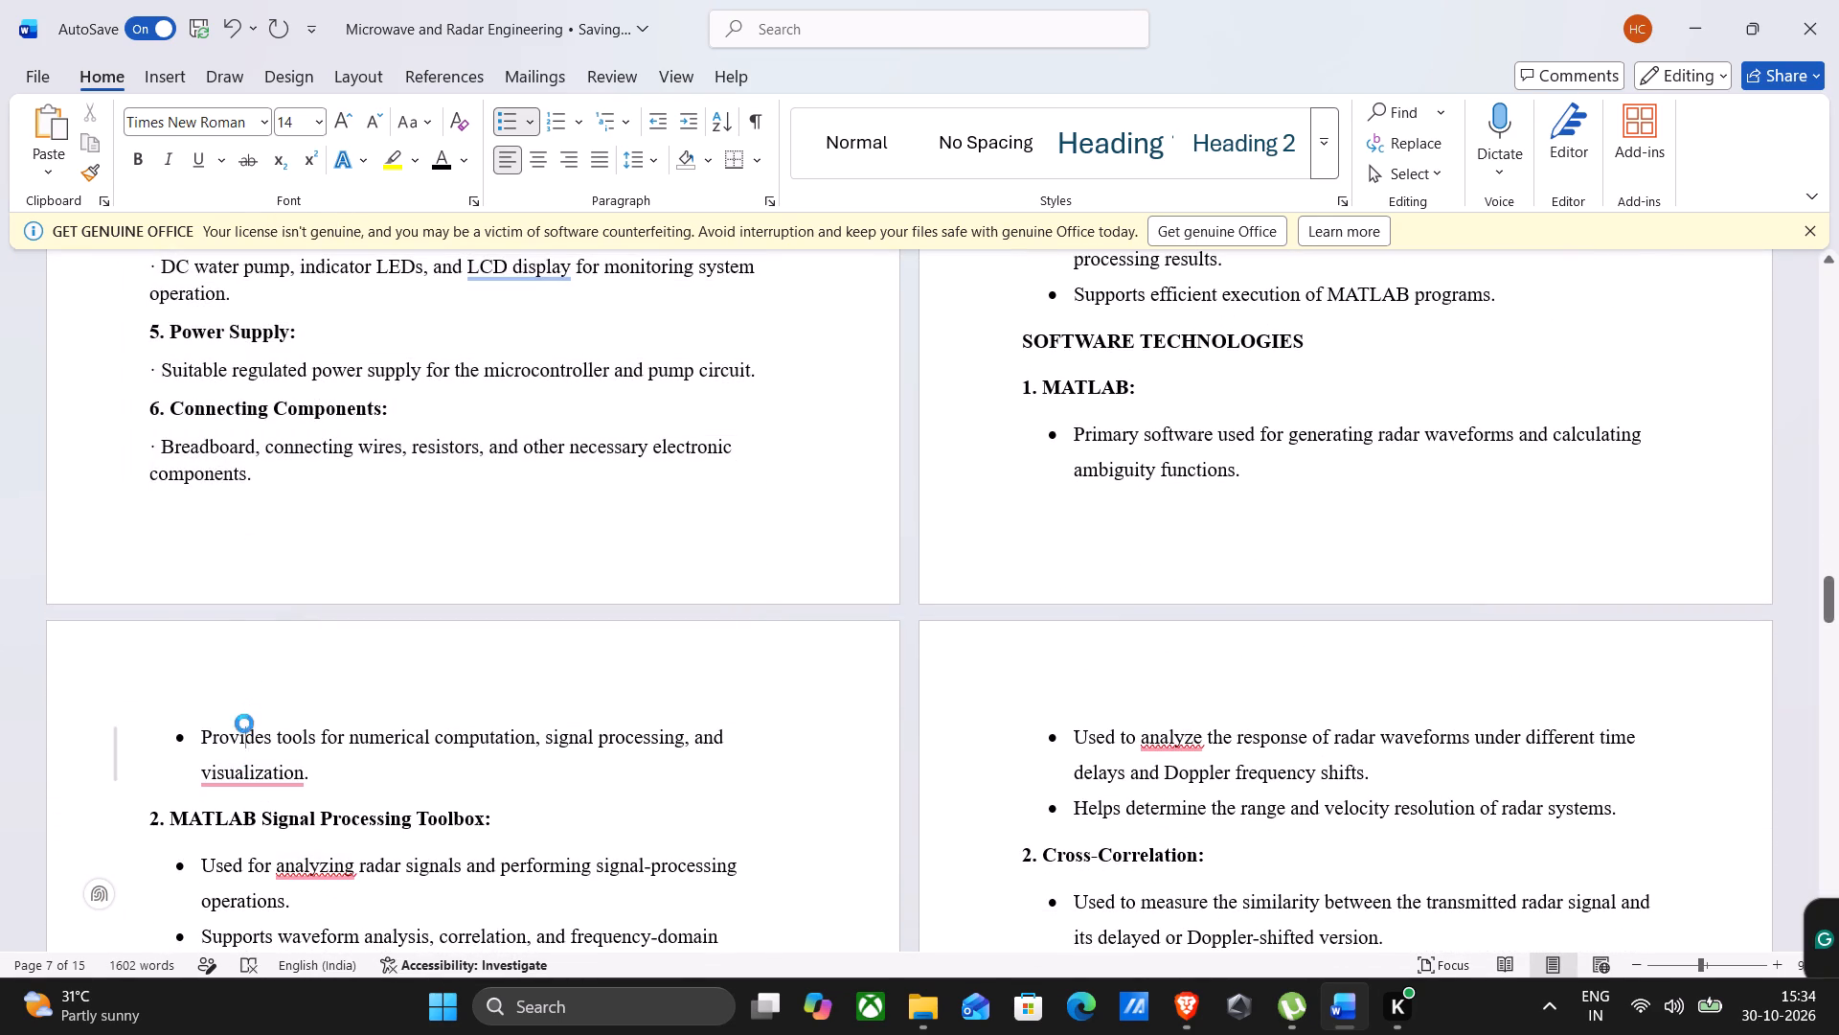
Remove the empty bullet and blank lines above the 4.TECHNOLOGIES USED heading.
scroll(244, 719, up, 16)
drag(1141, 385, 1036, 337)
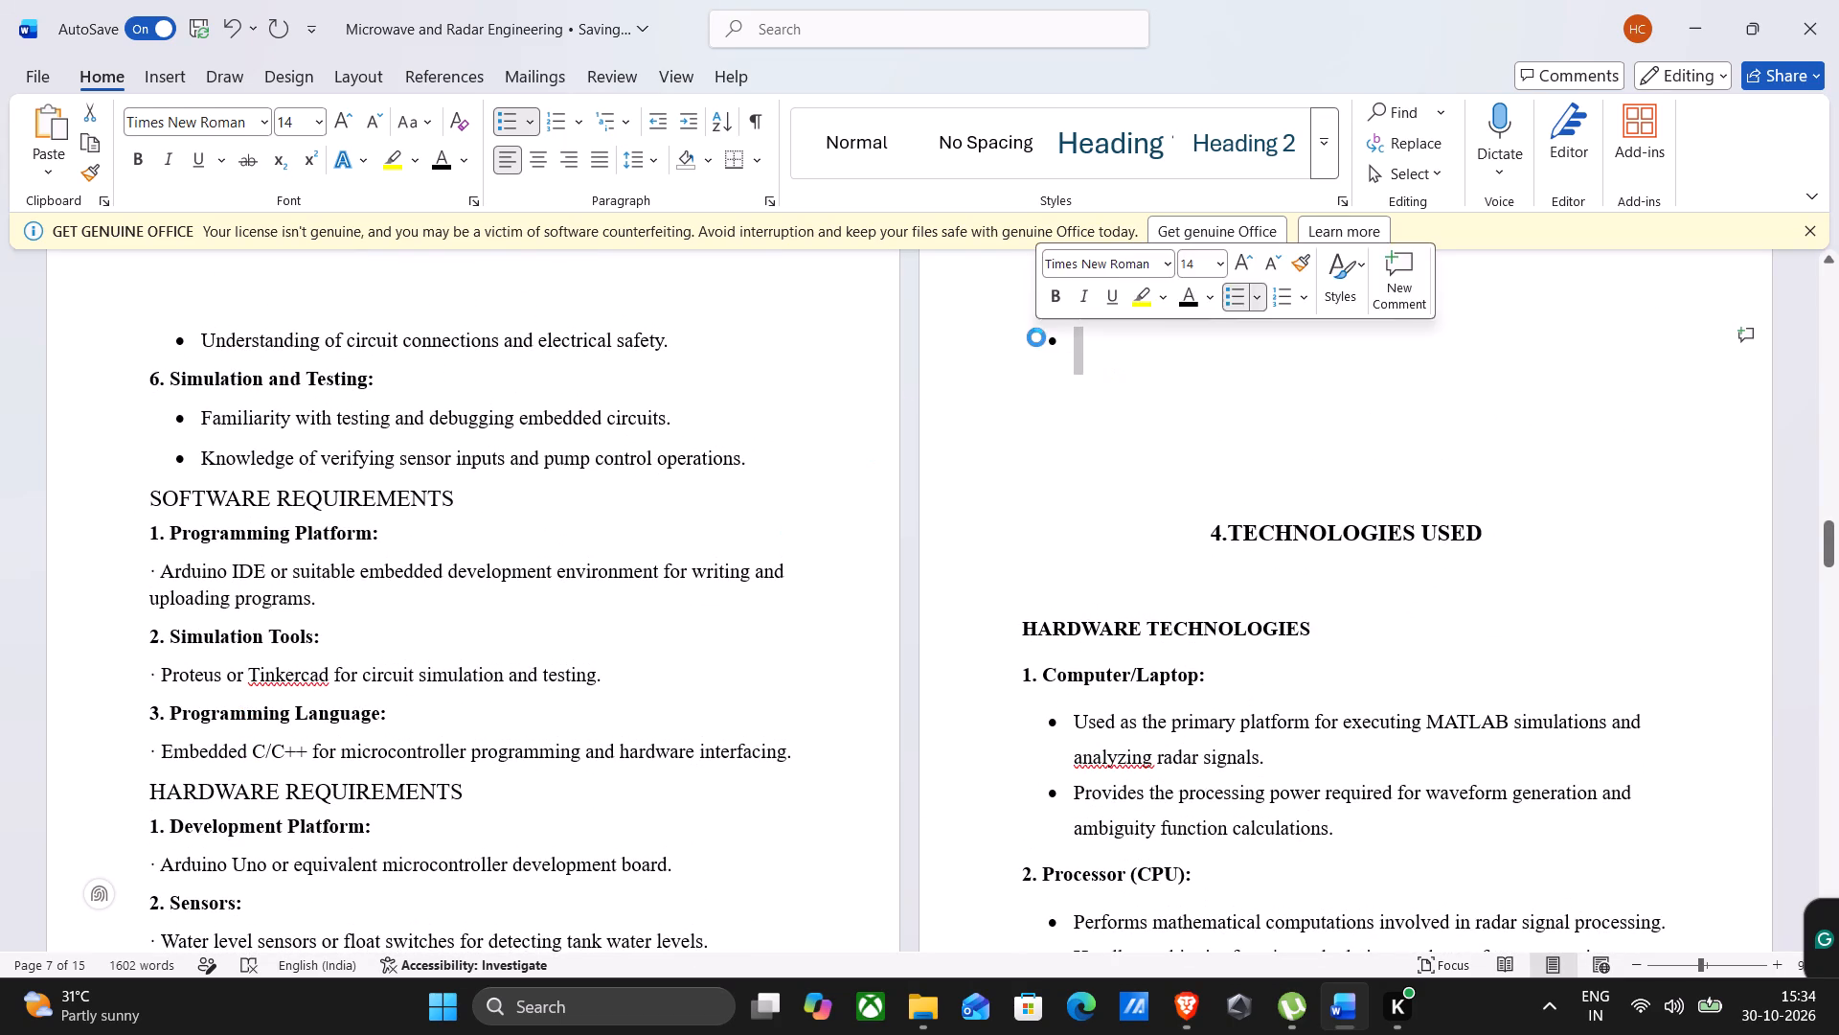
key(Down)
key(Down)
key(Down)
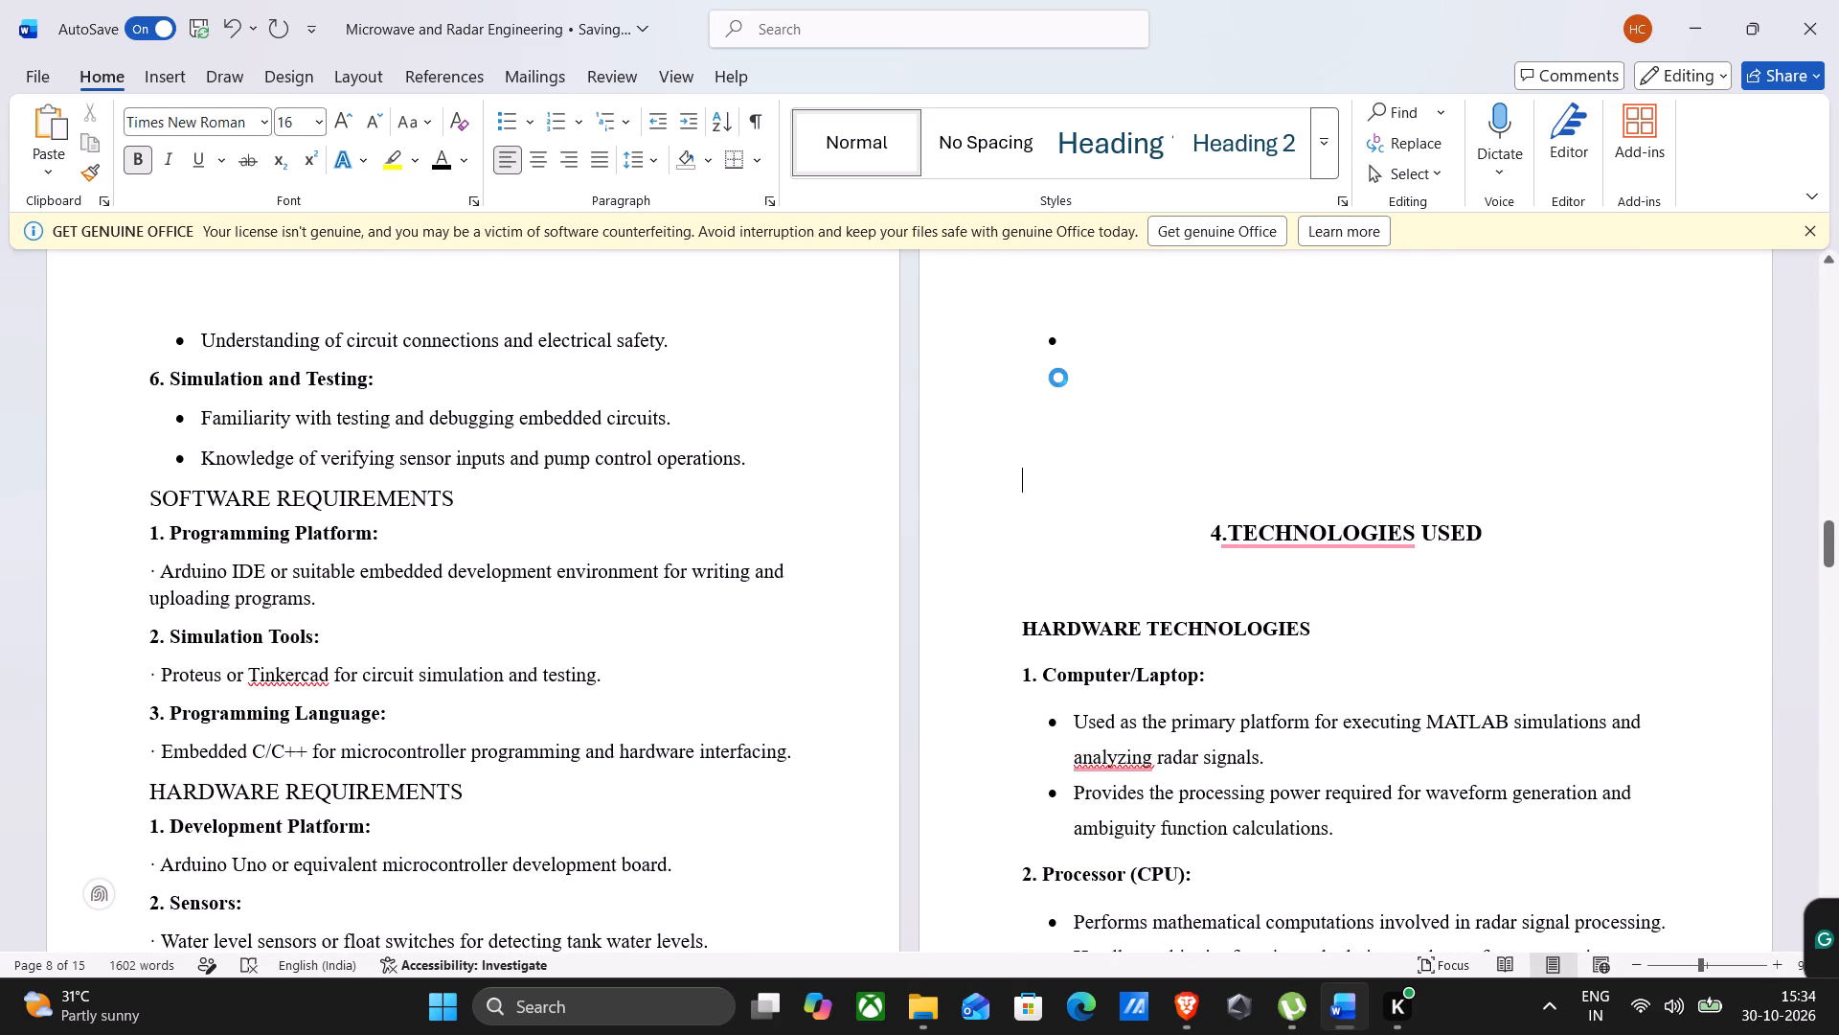
key(BackSpace)
key(BackSpace)
key(BackSpace)
key(BackSpace)
key(BackSpace)
key(BackSpace)
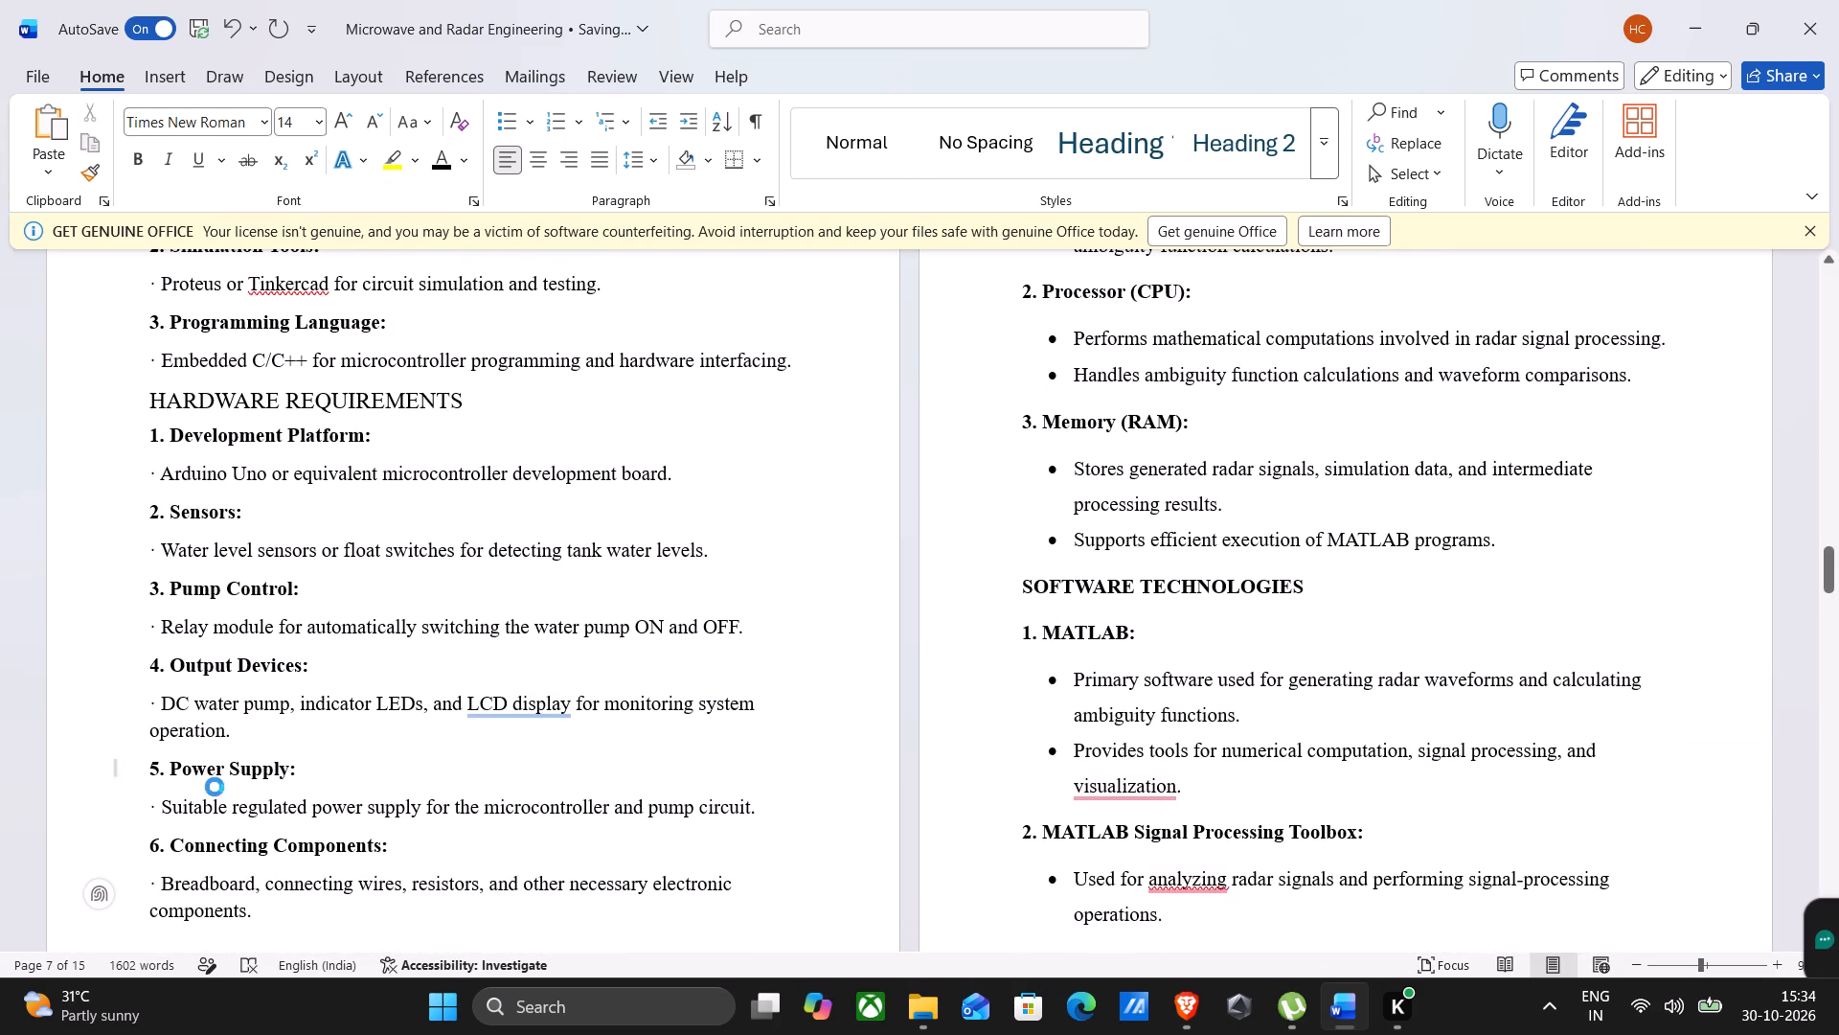
Format the regulated power supply line under 5. Power Supply as a solid round bullet.
triple_click(214, 816)
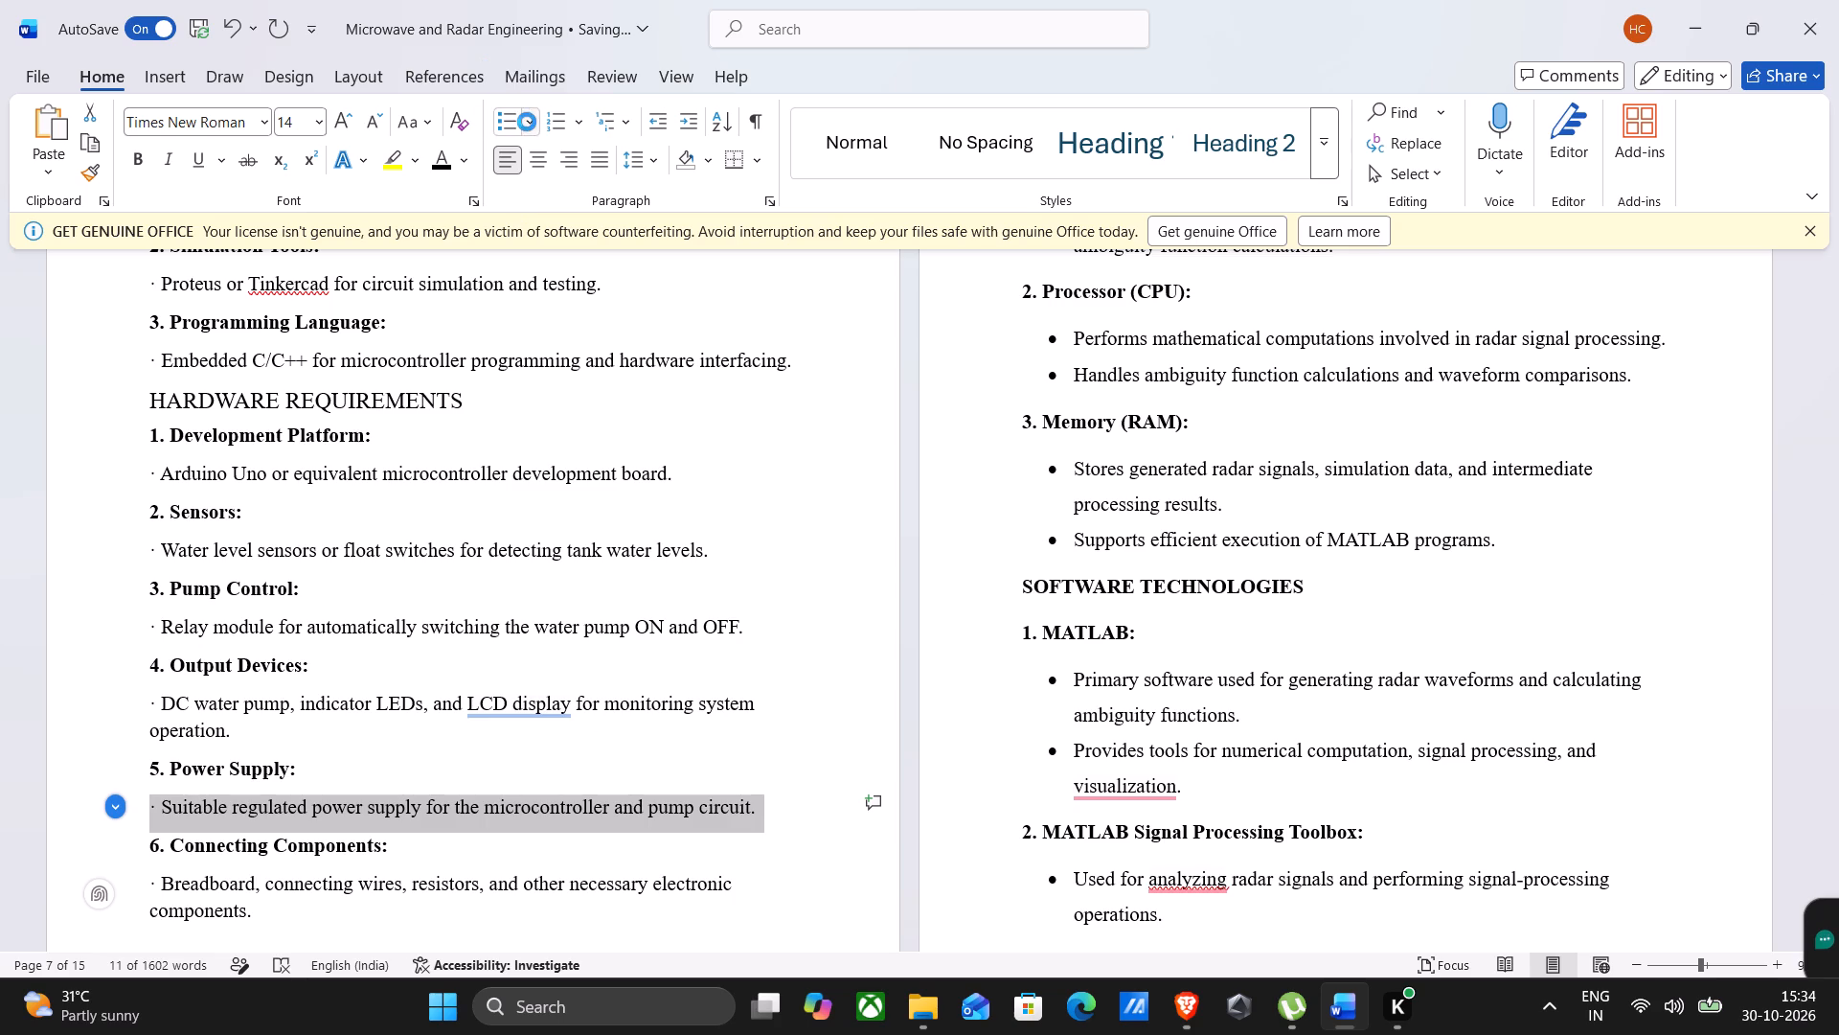
click(539, 125)
click(580, 311)
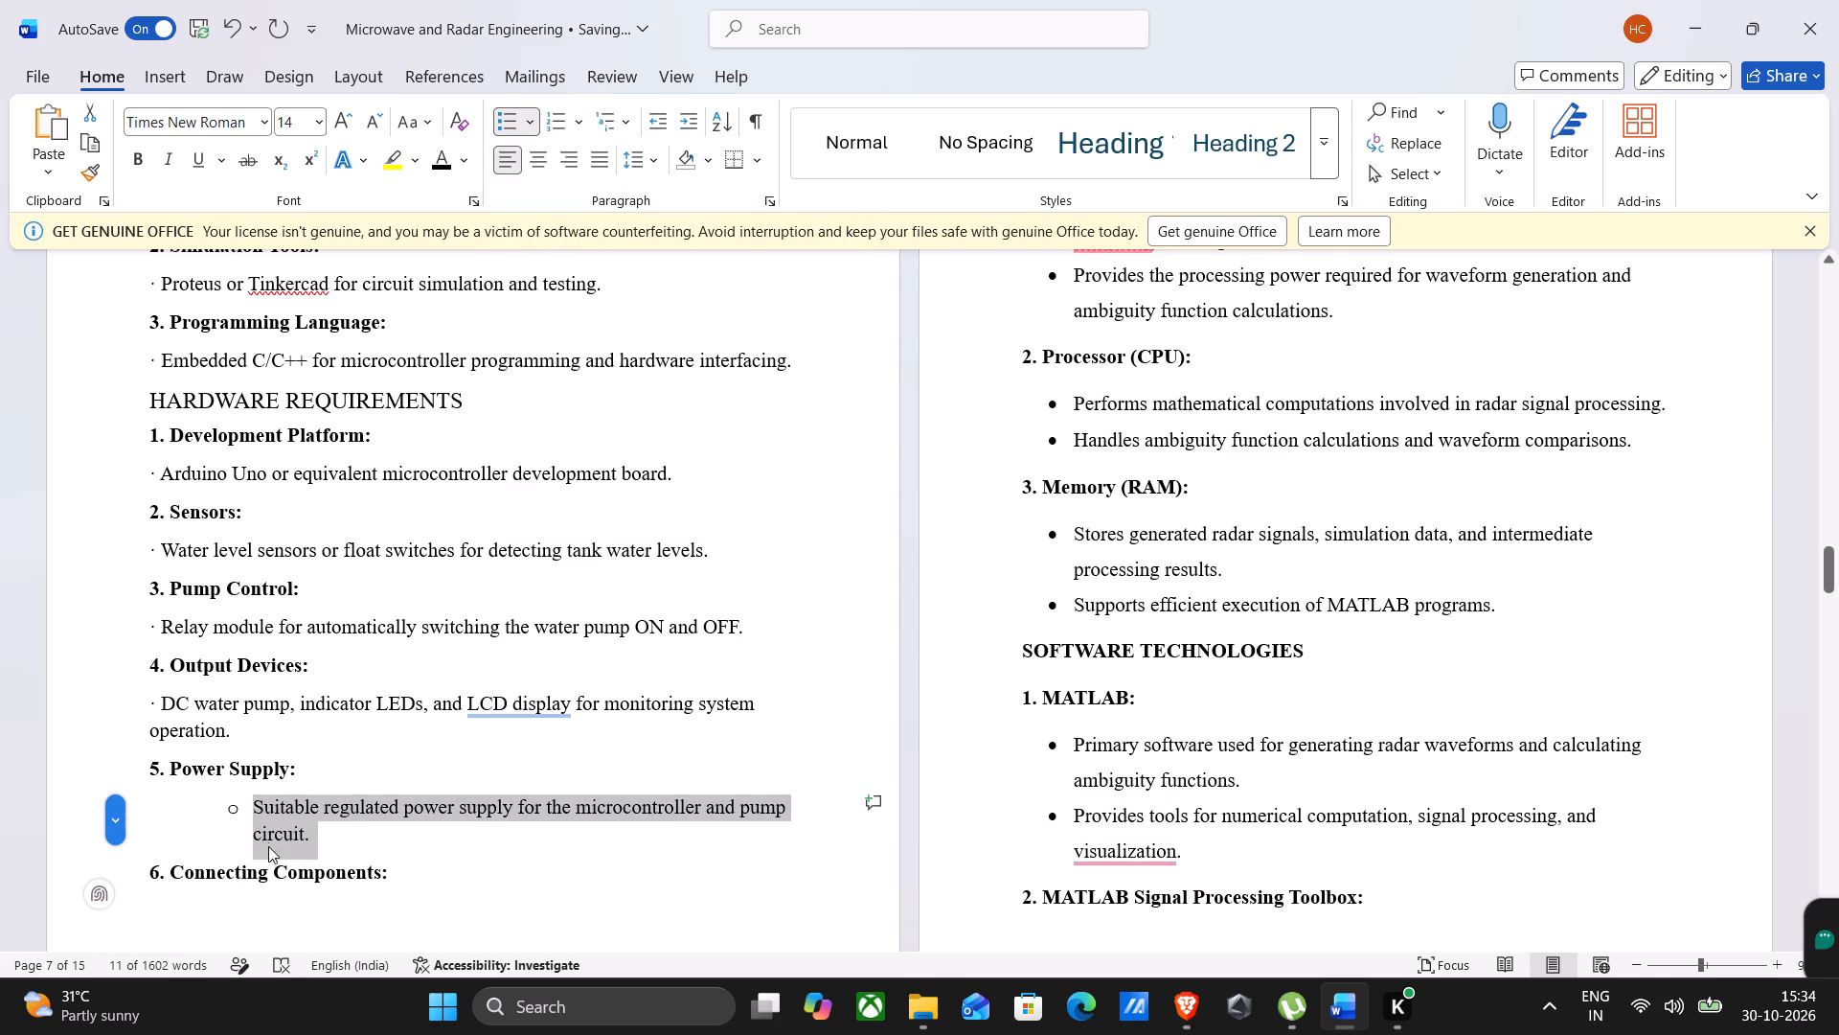
click(529, 118)
click(575, 320)
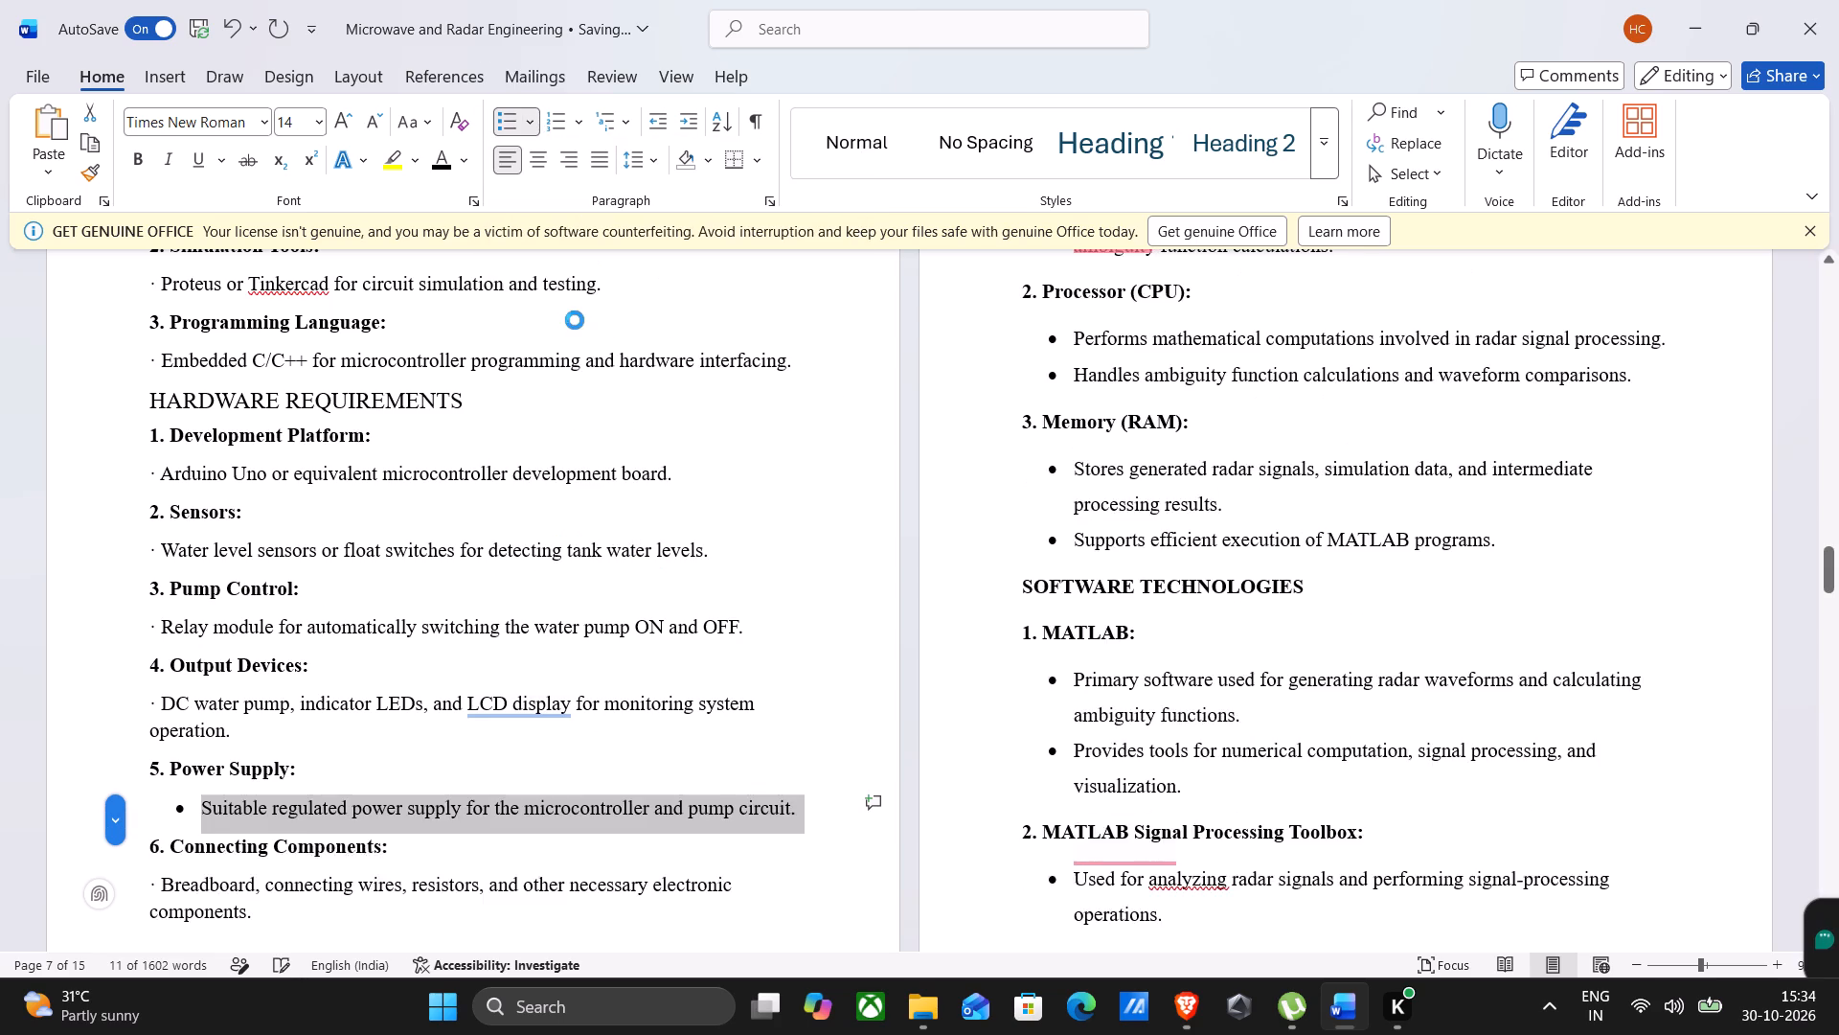
Format the breadboard and connecting wires line under 6. Connecting Components as a solid round bullet.
scroll(551, 397, down, 3)
triple_click(233, 743)
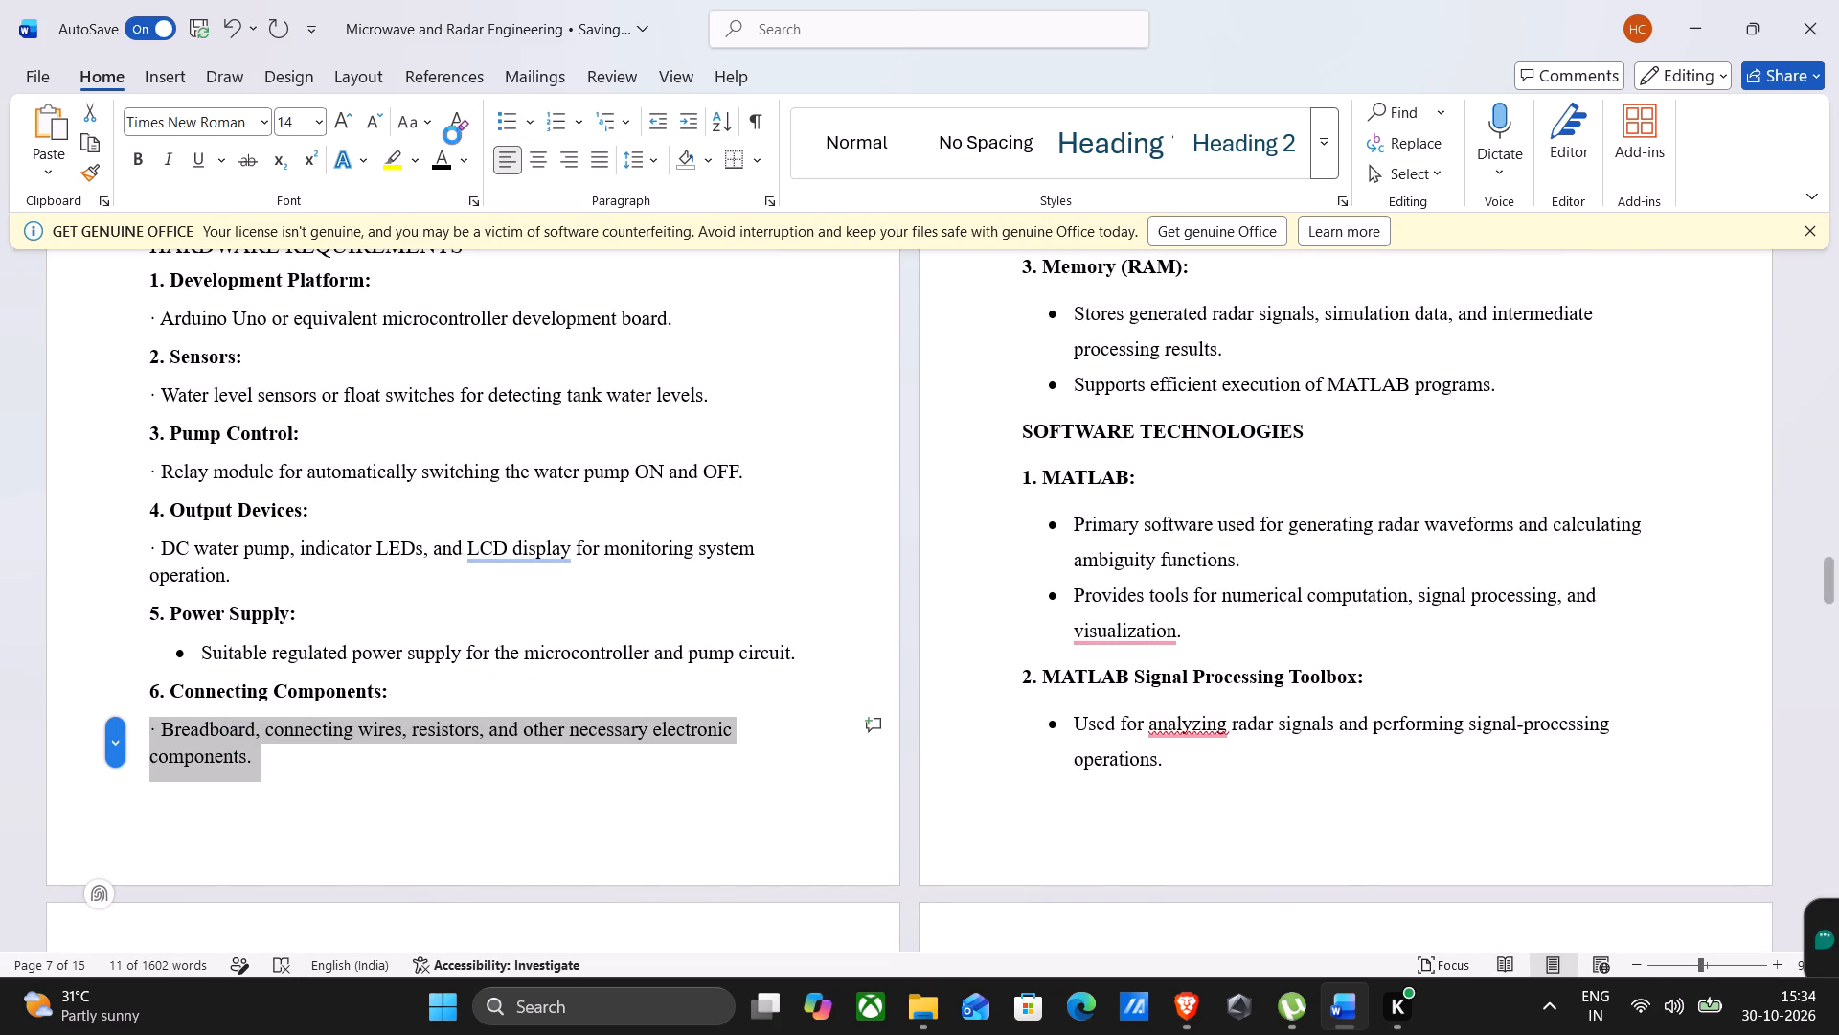
click(531, 111)
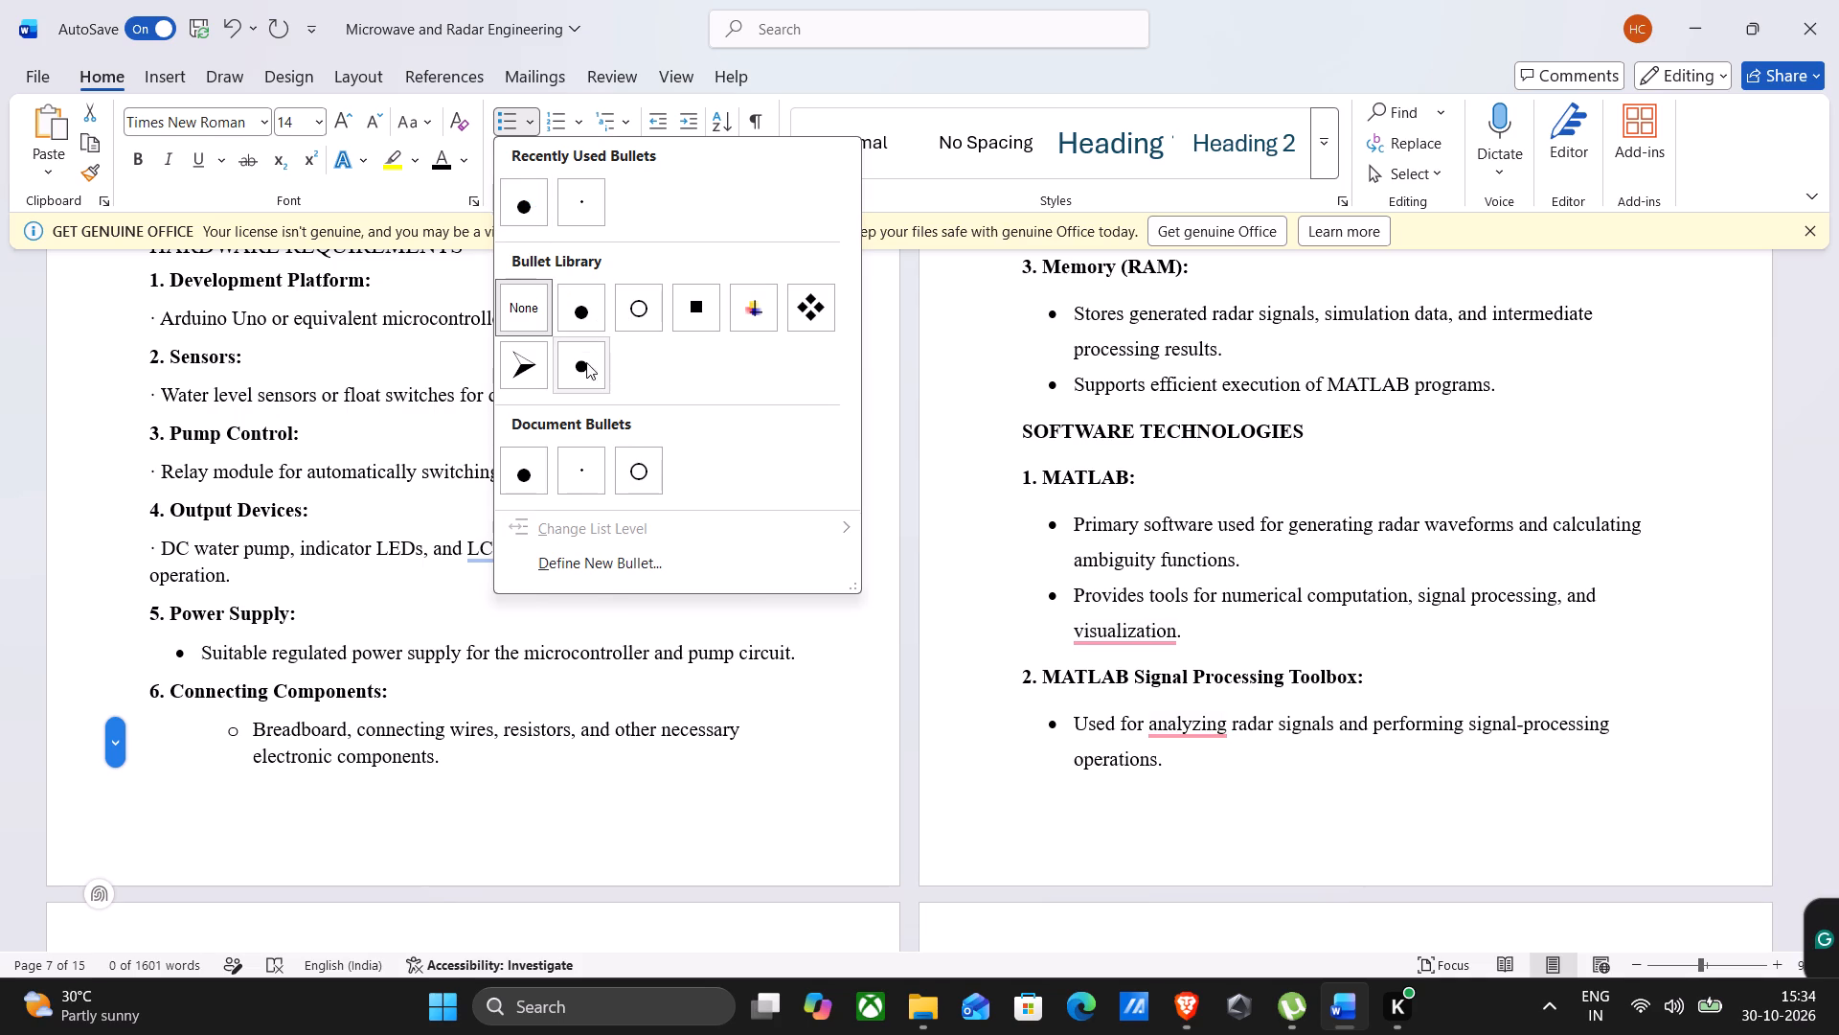
click(577, 306)
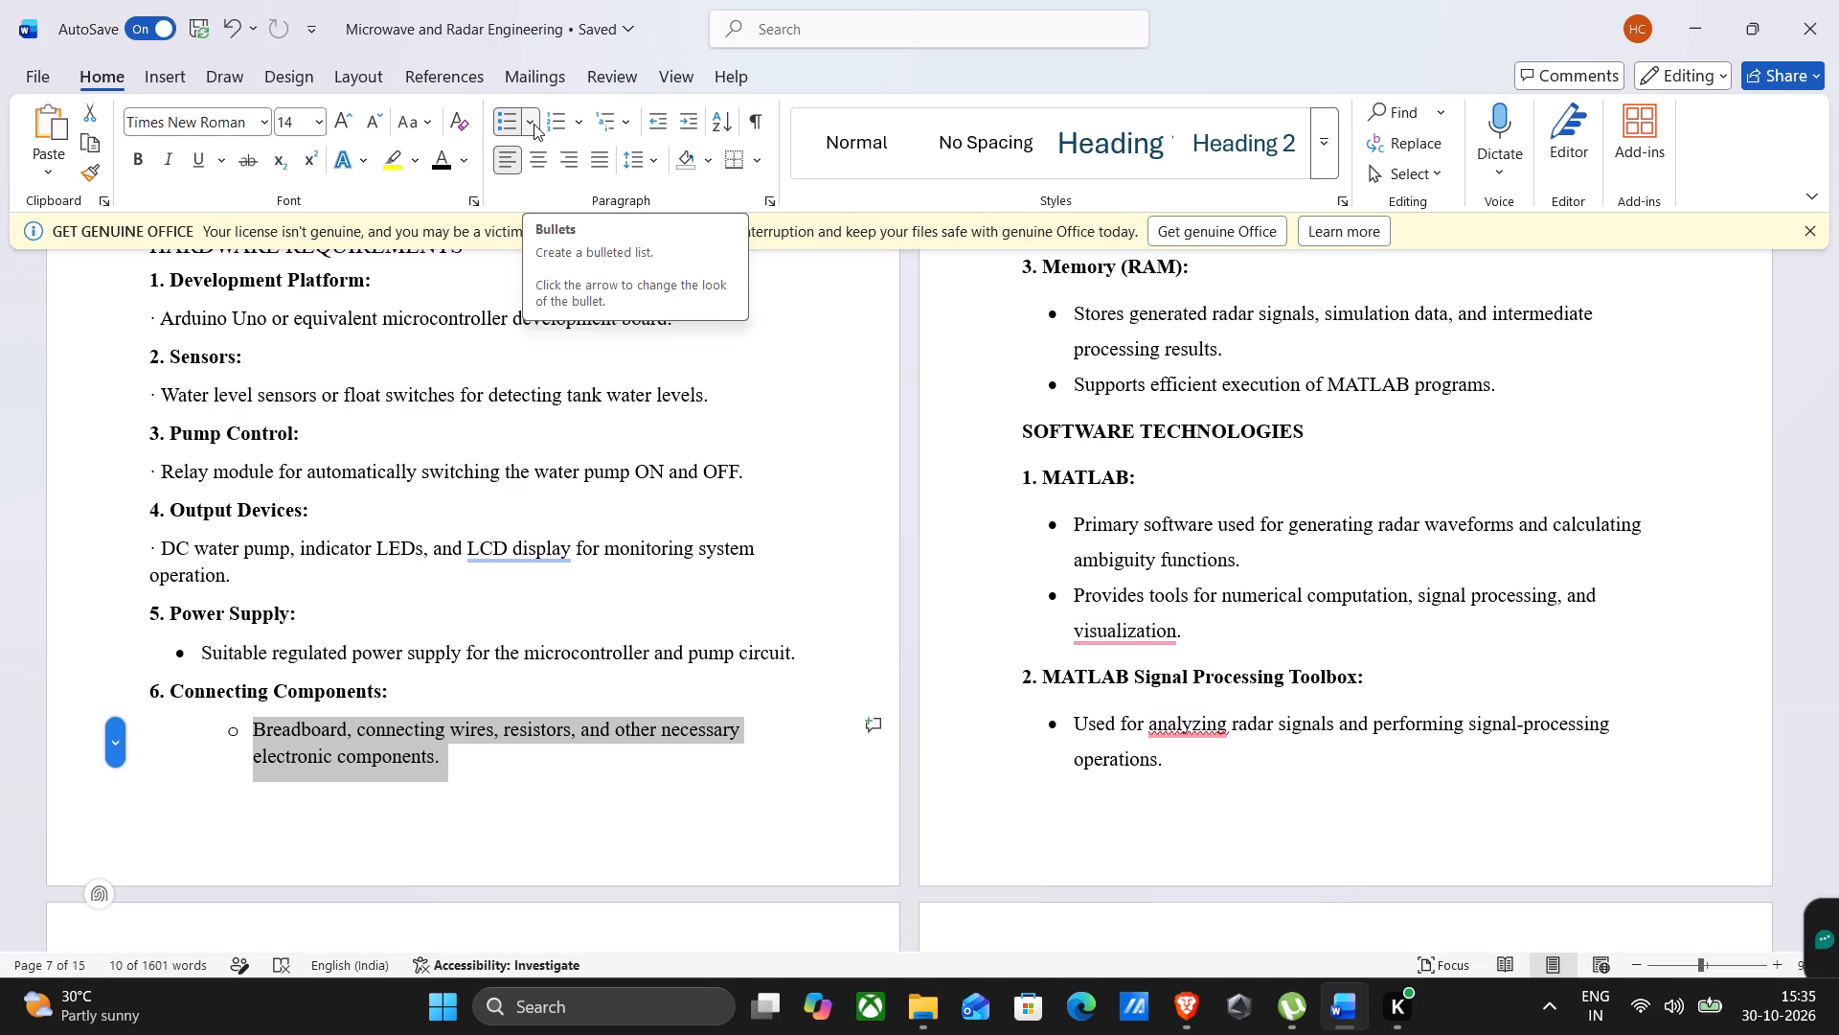
click(534, 124)
click(568, 310)
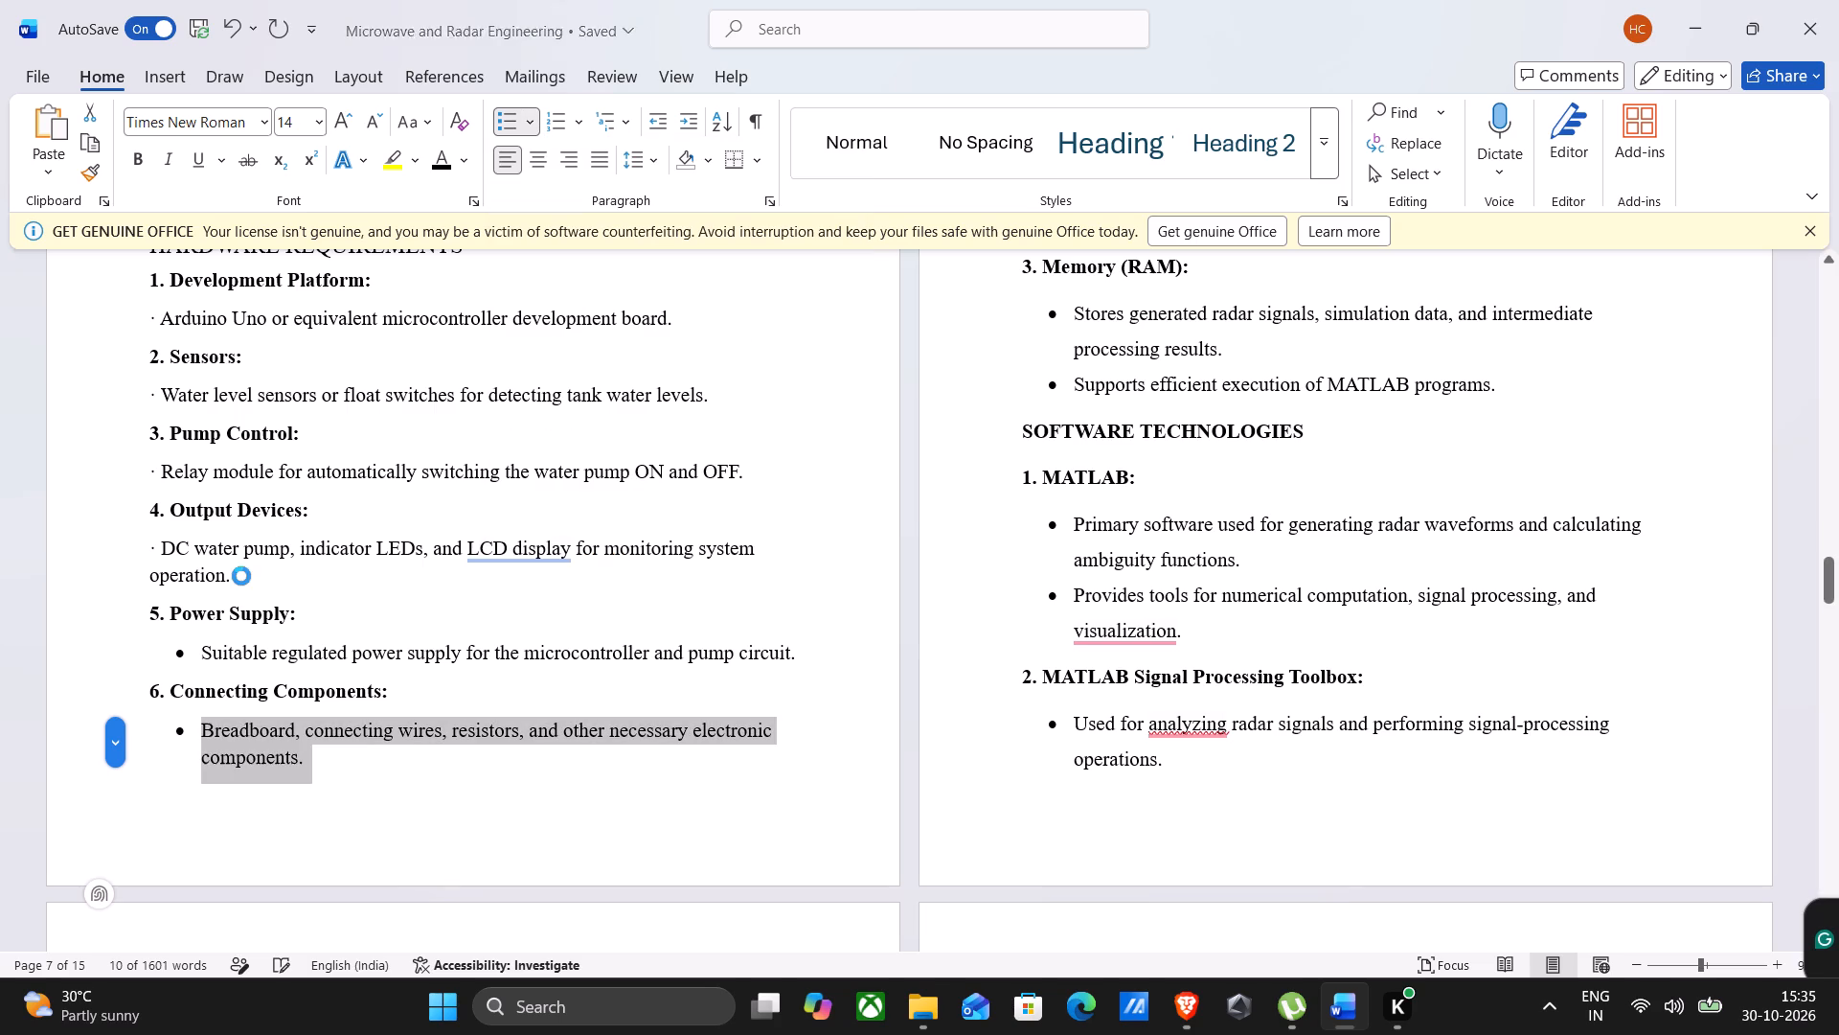
Format the DC water pump, LEDs and LCD line under 4. Output Devices as a solid round bullet.
triple_click(240, 563)
click(532, 127)
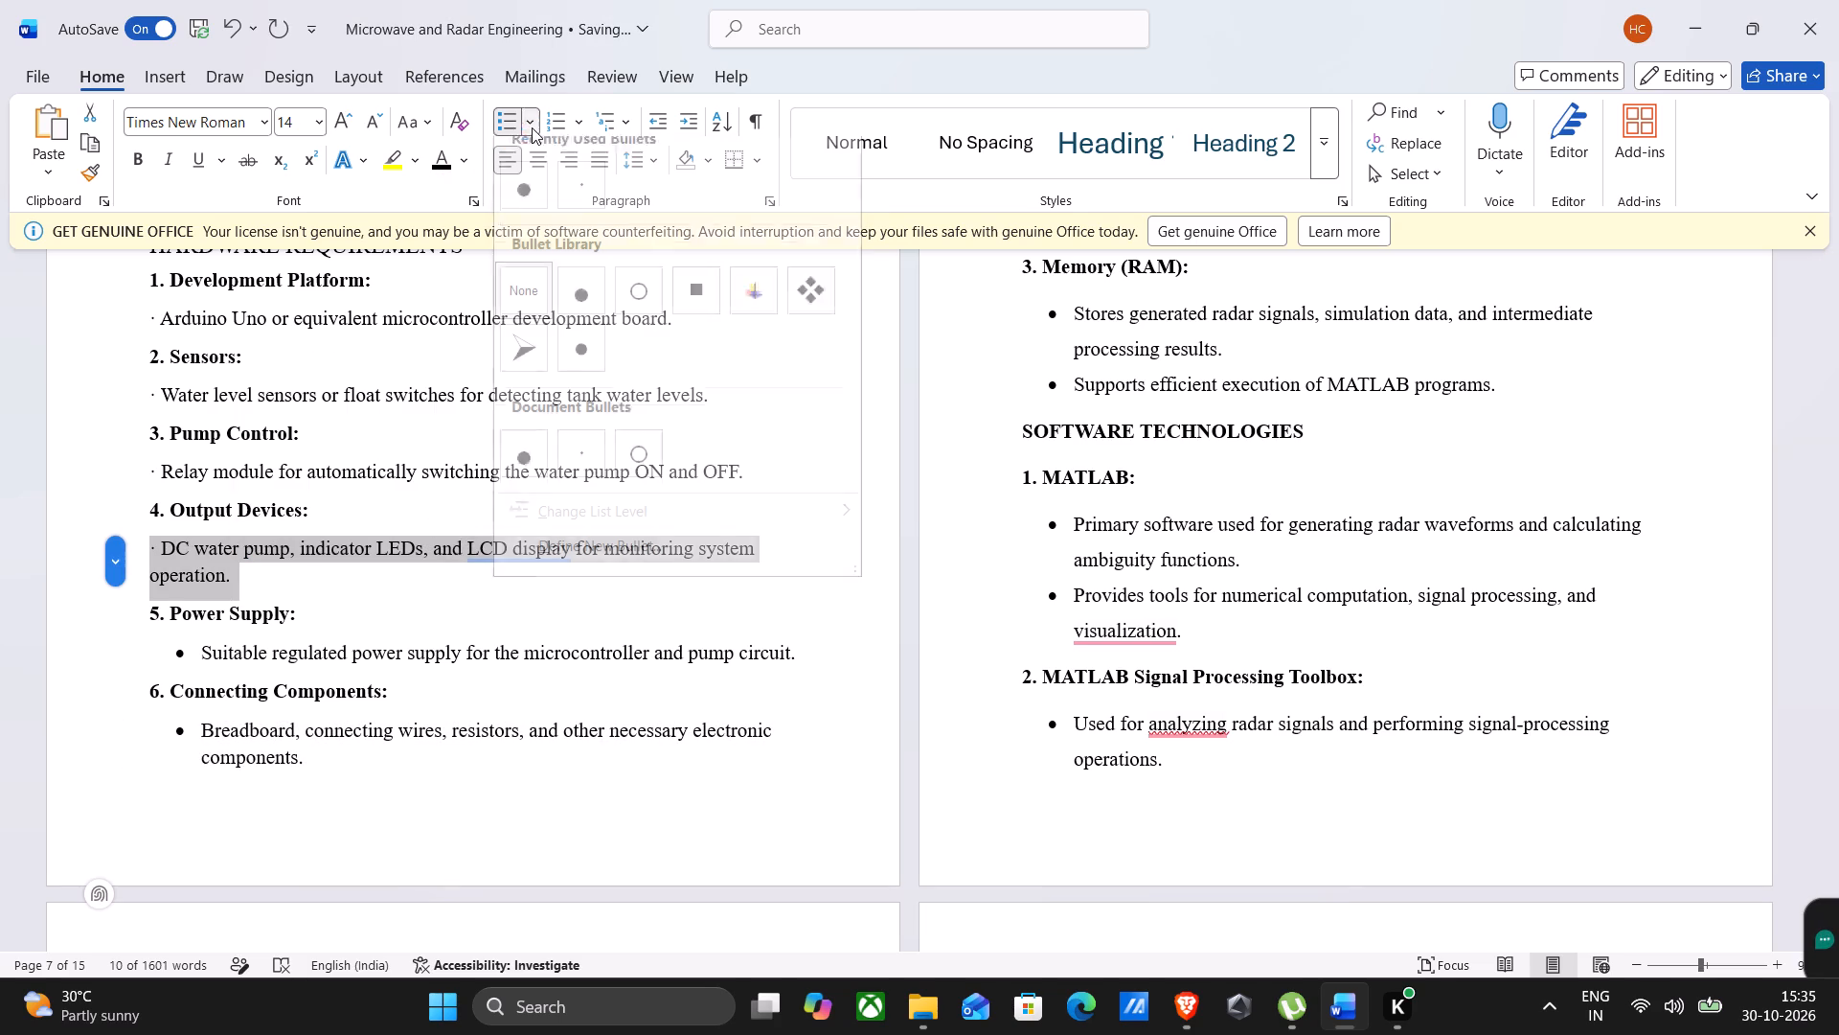
click(589, 292)
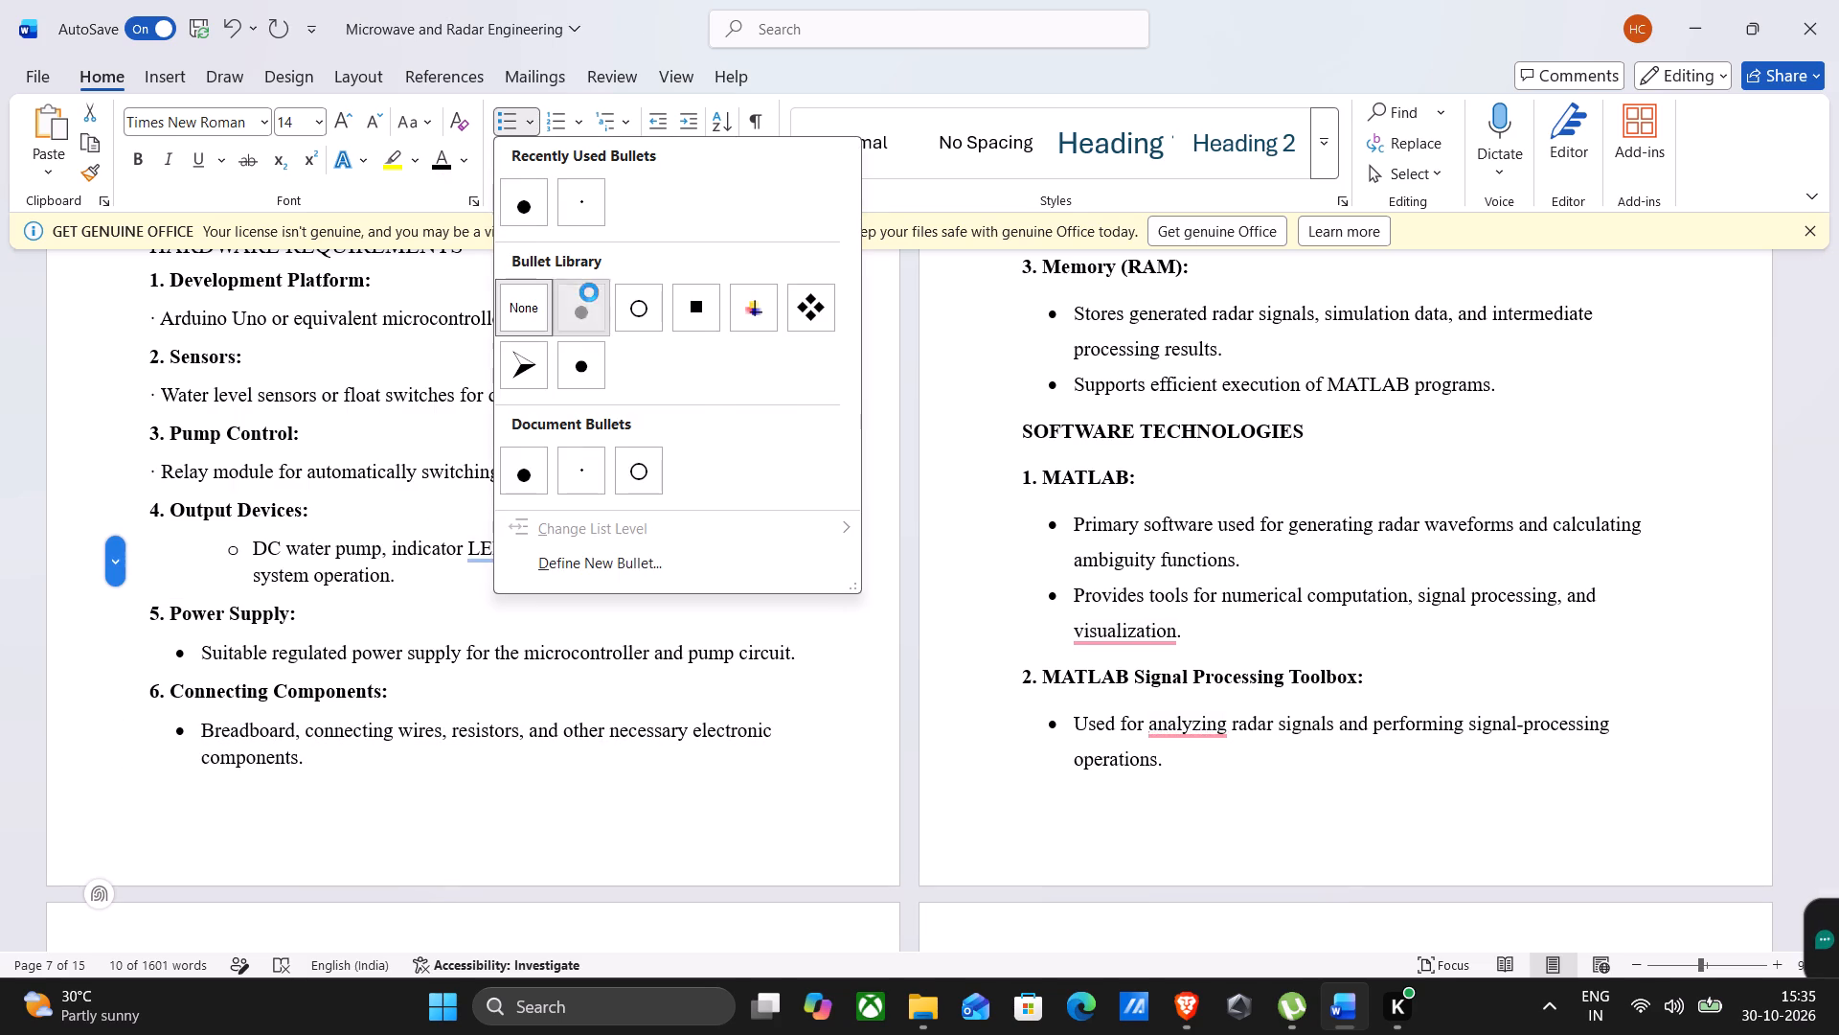
click(534, 111)
click(582, 290)
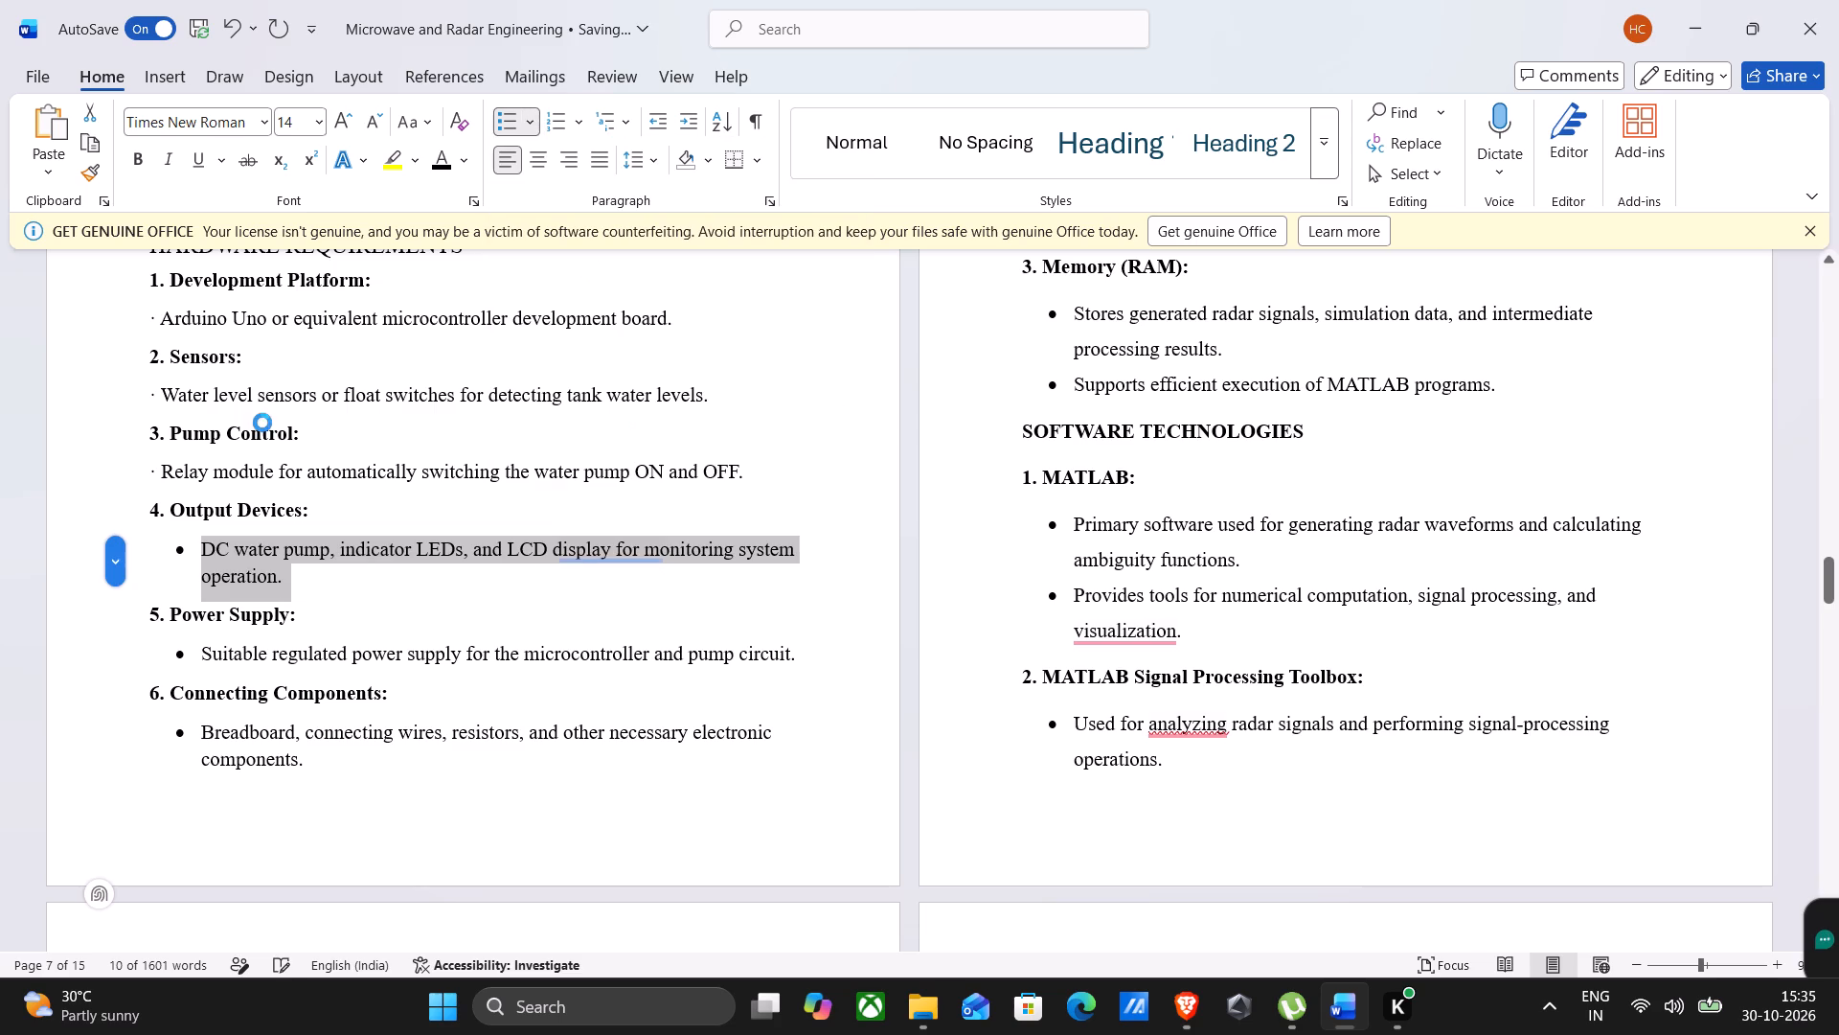
Format the relay module line under 3. Pump Control as a solid round bullet.
triple_click(246, 472)
click(532, 127)
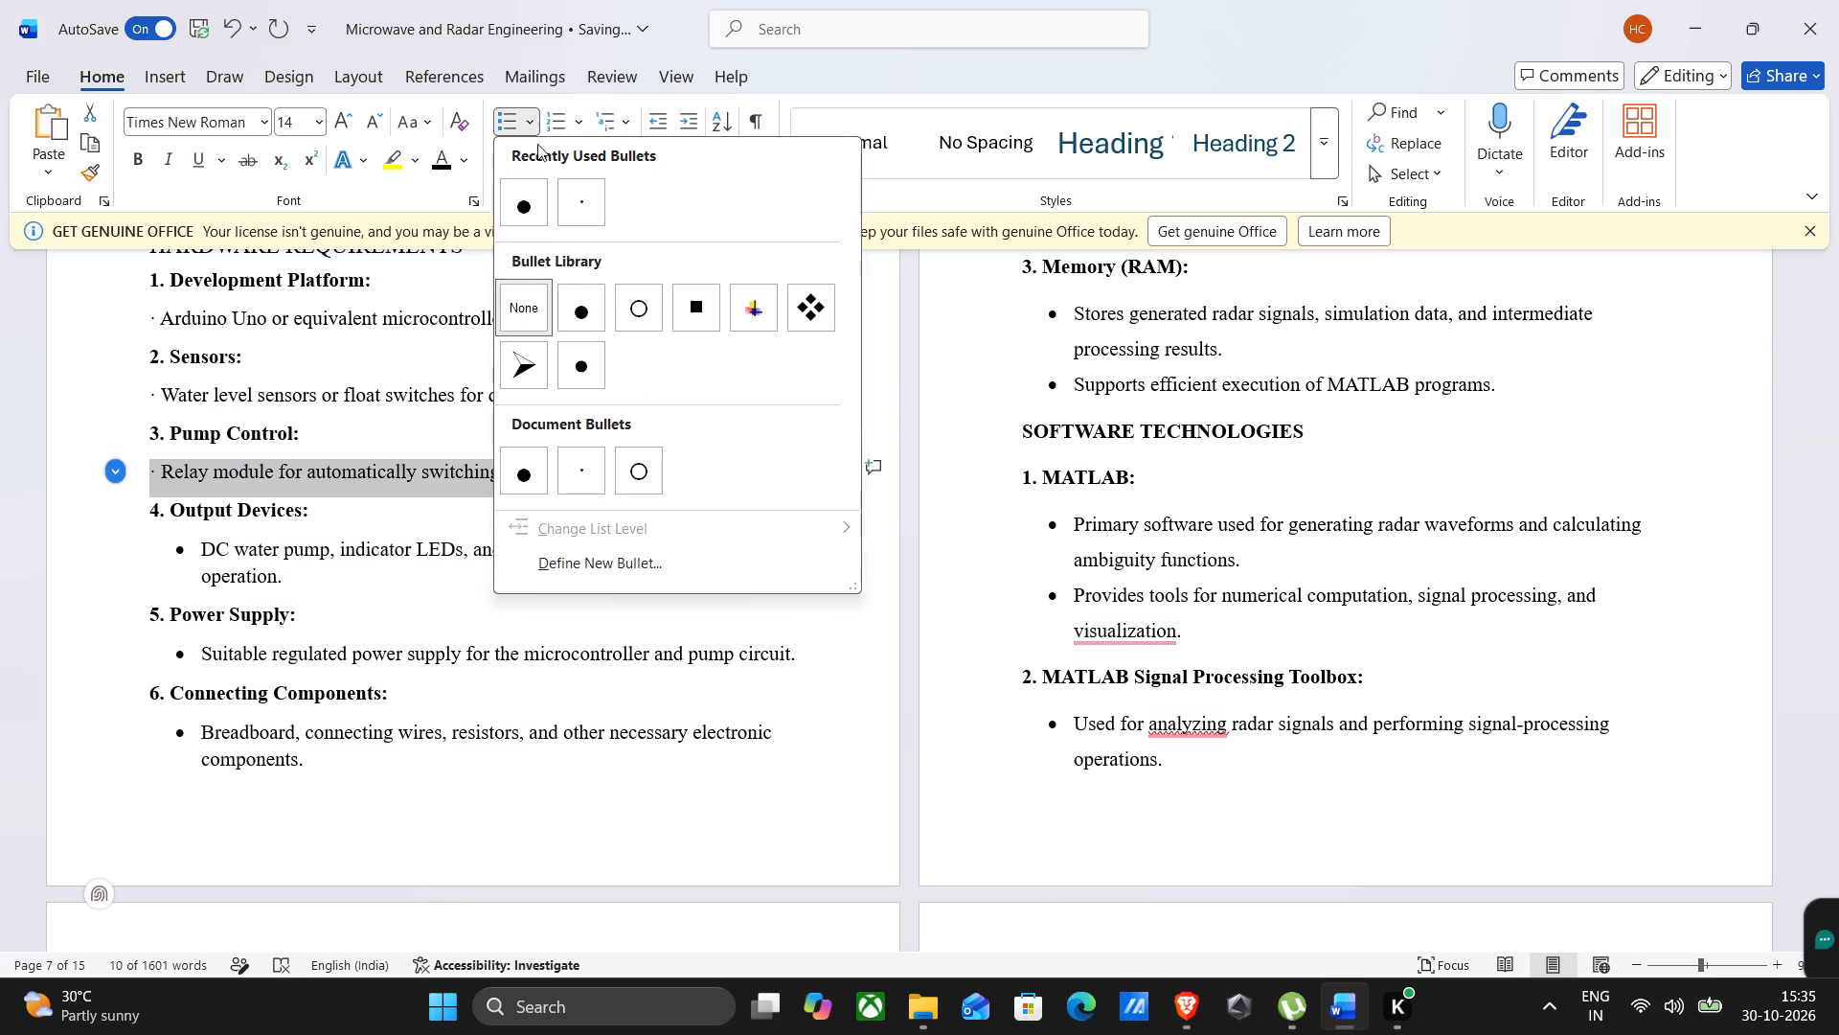
click(565, 306)
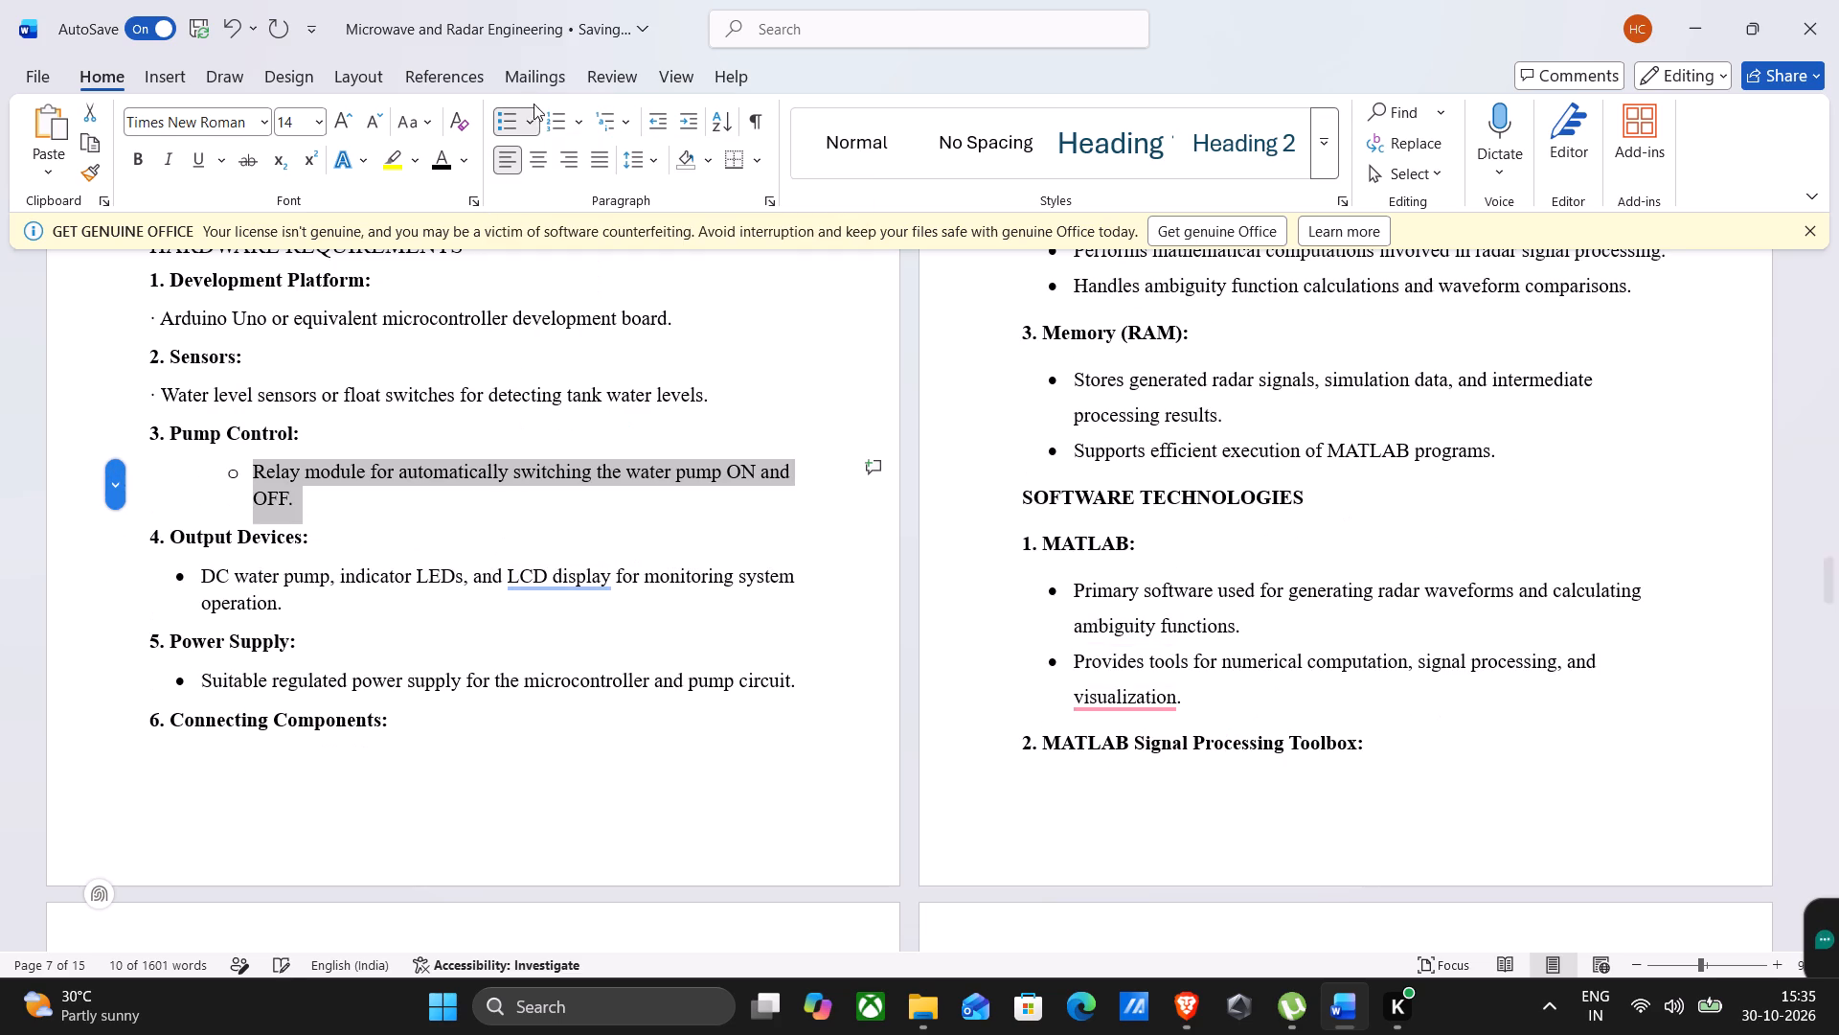
click(543, 119)
click(532, 124)
click(556, 308)
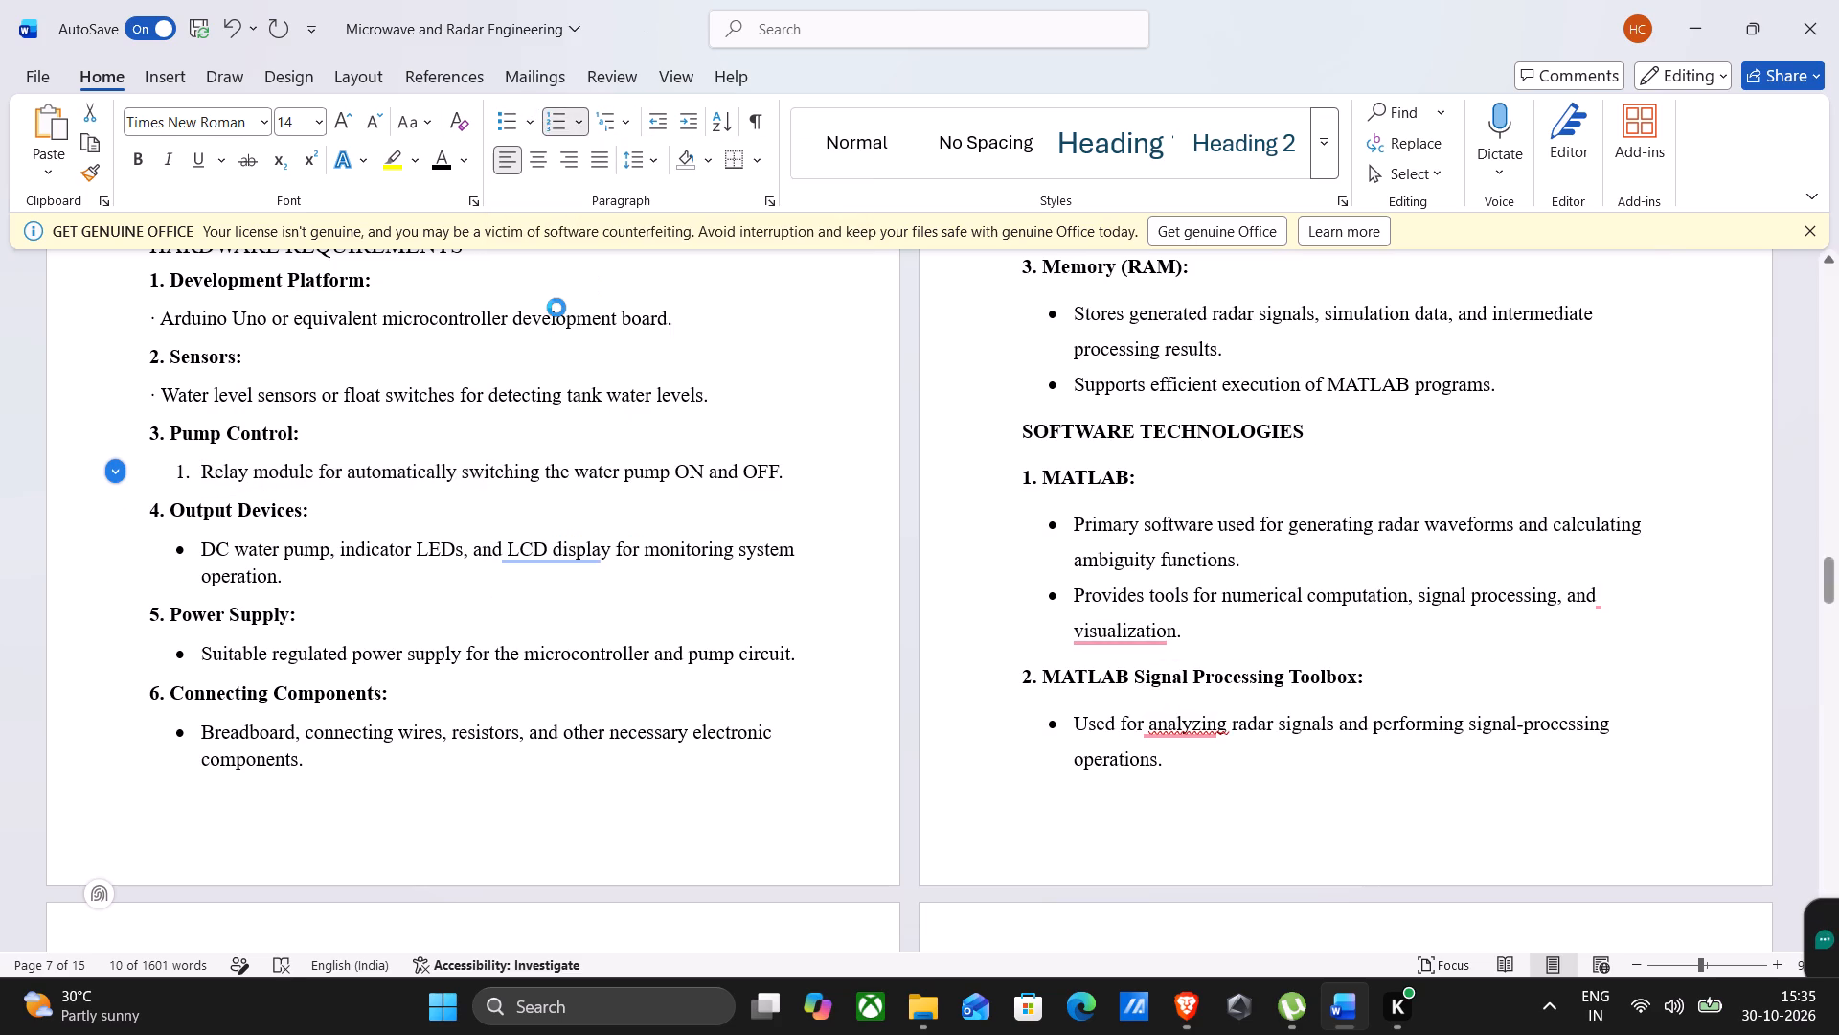
Format the water level sensors line under 2. Sensors as a solid round bullet.
triple_click(350, 384)
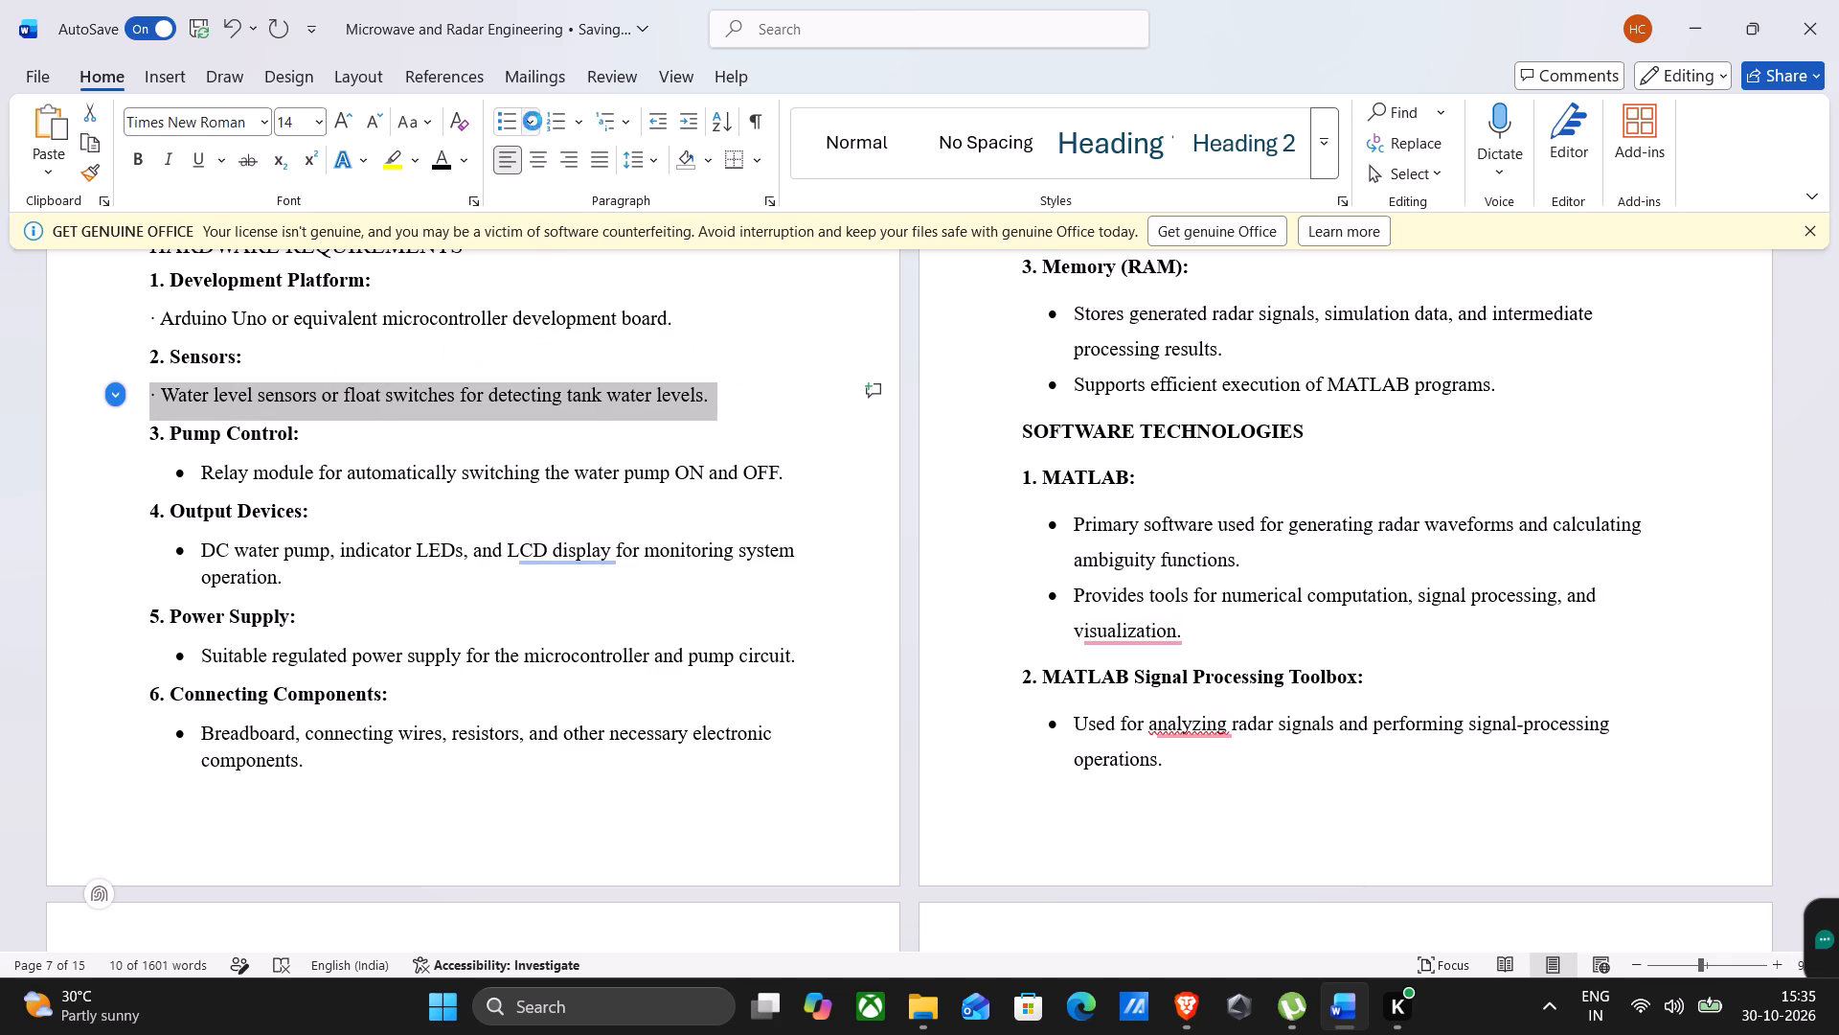
click(533, 121)
click(569, 288)
click(538, 121)
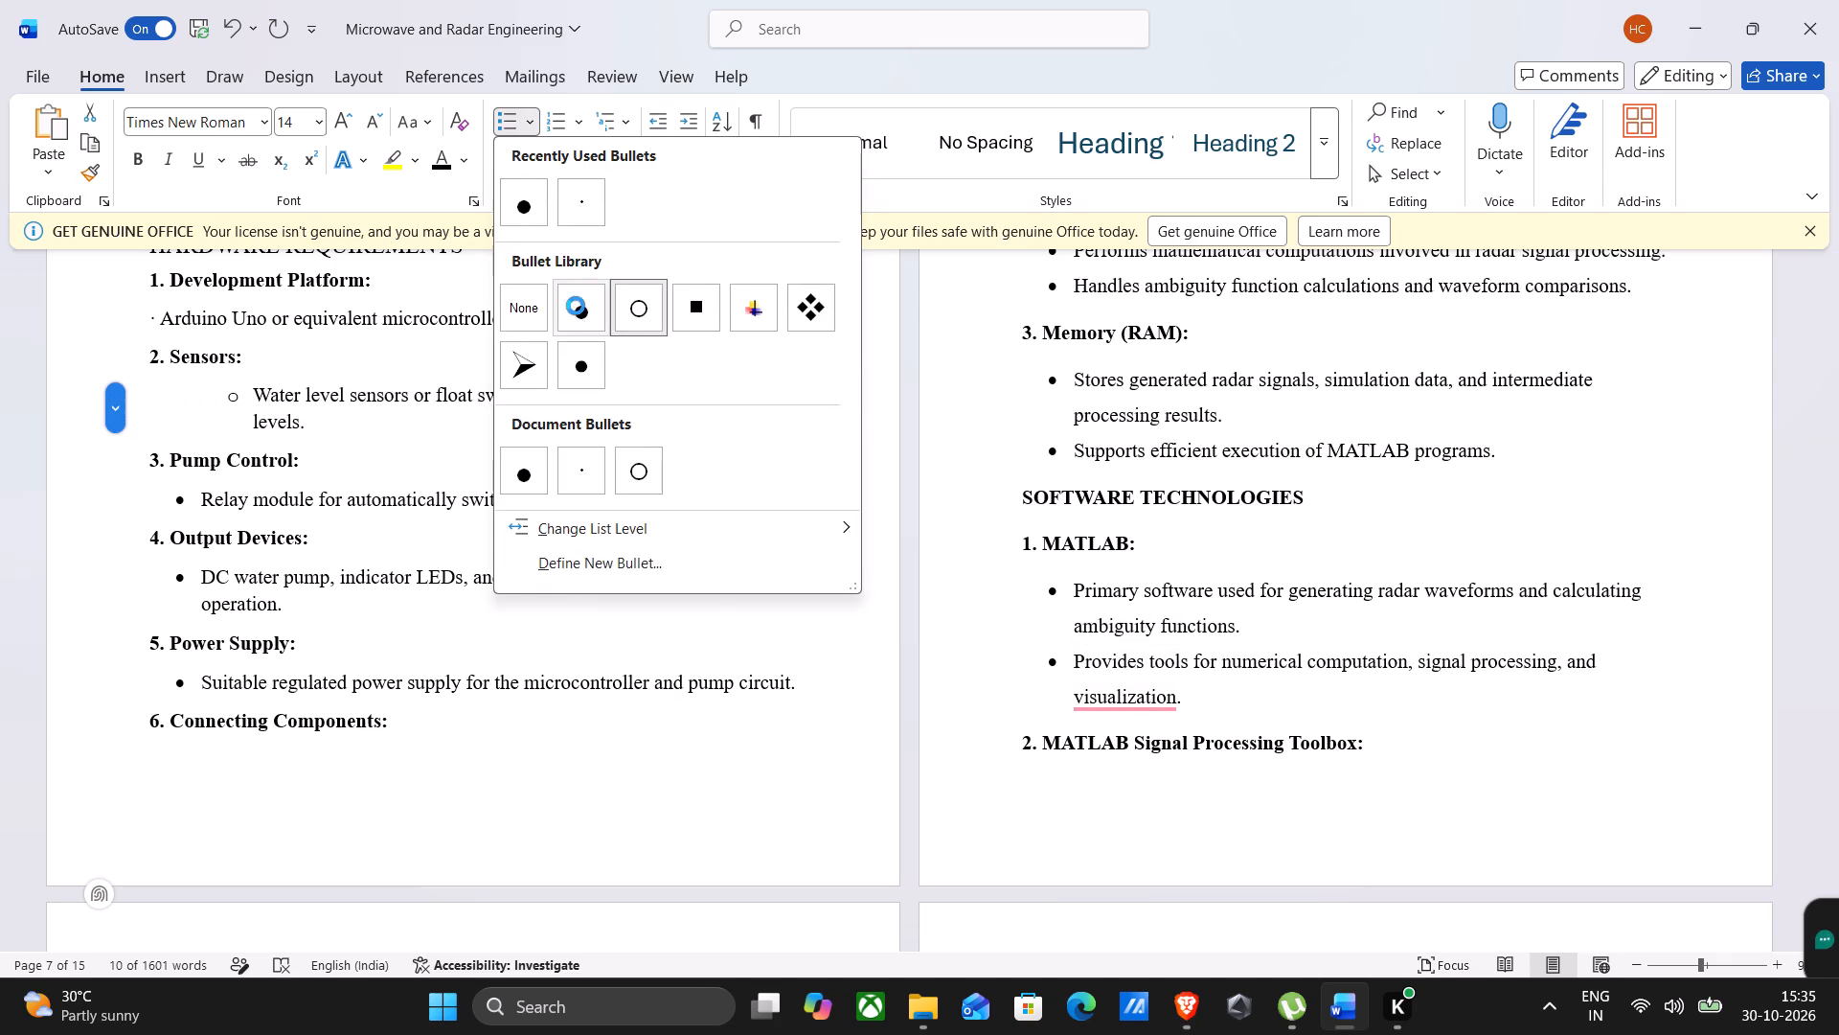
click(576, 306)
Format the Arduino Uno line under 1. Development Platform as a solid round bullet.
triple_click(388, 313)
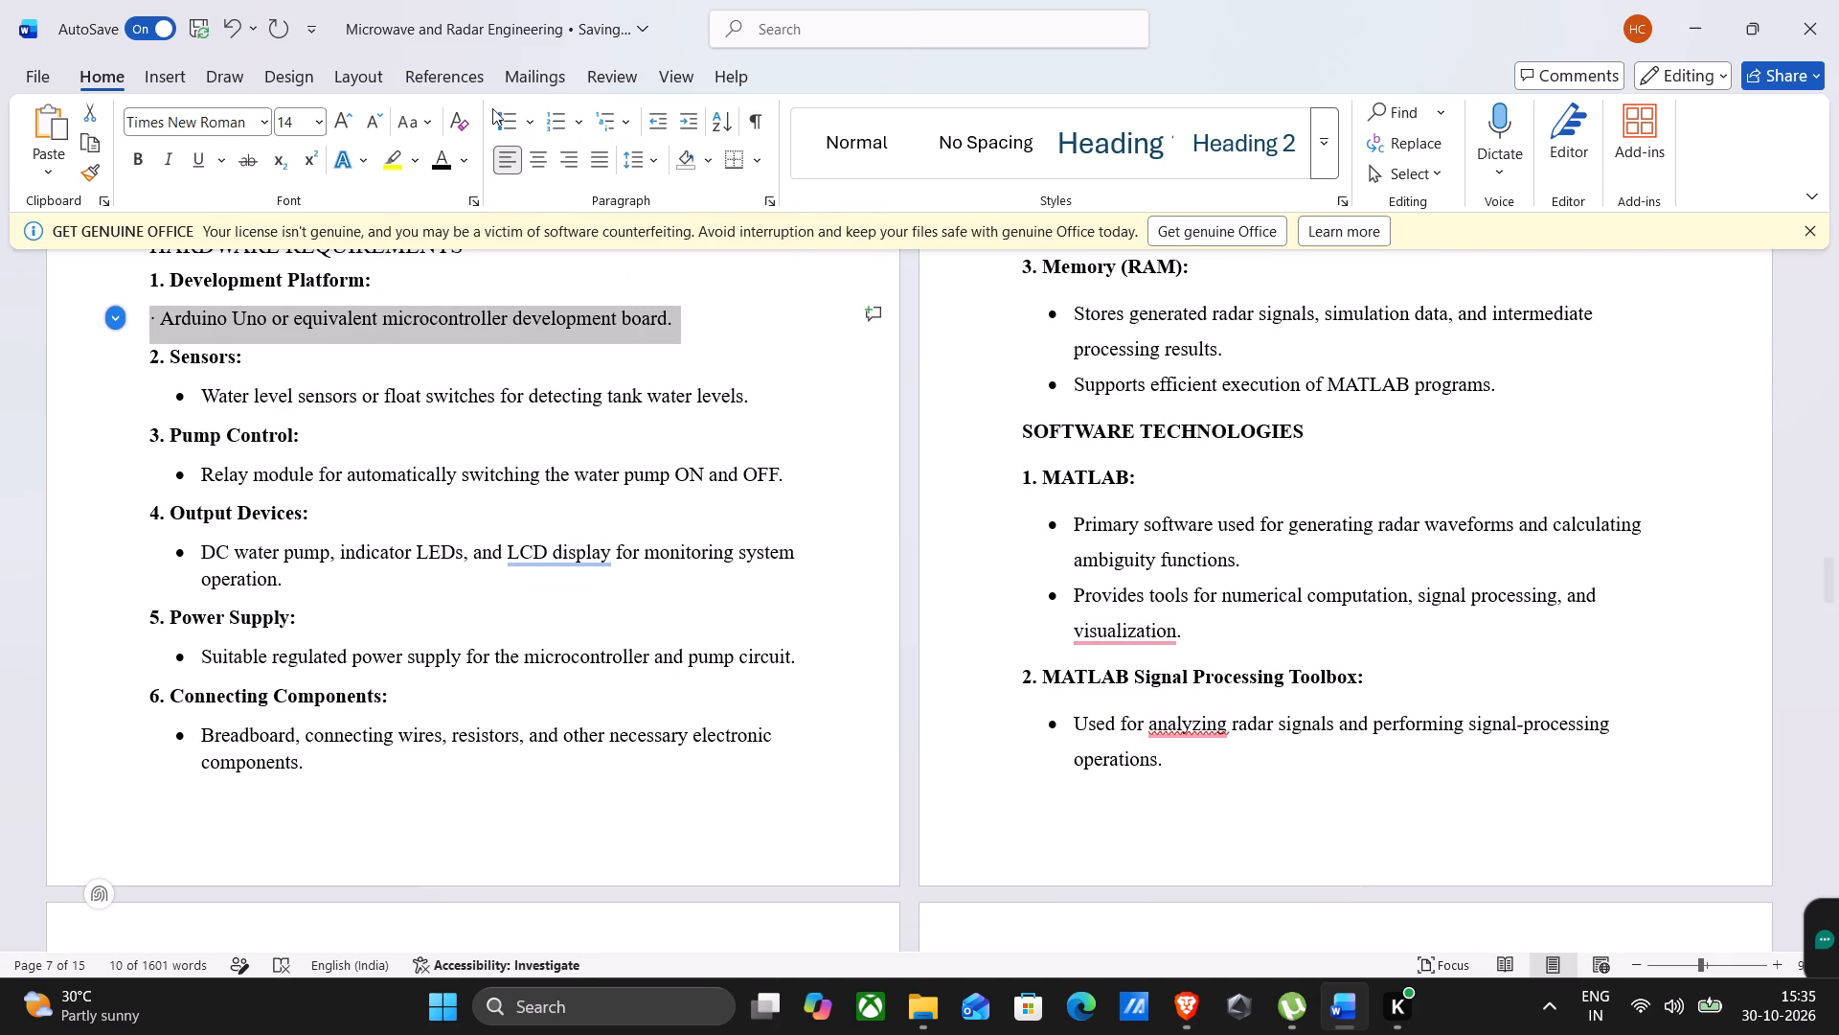
click(528, 122)
click(579, 293)
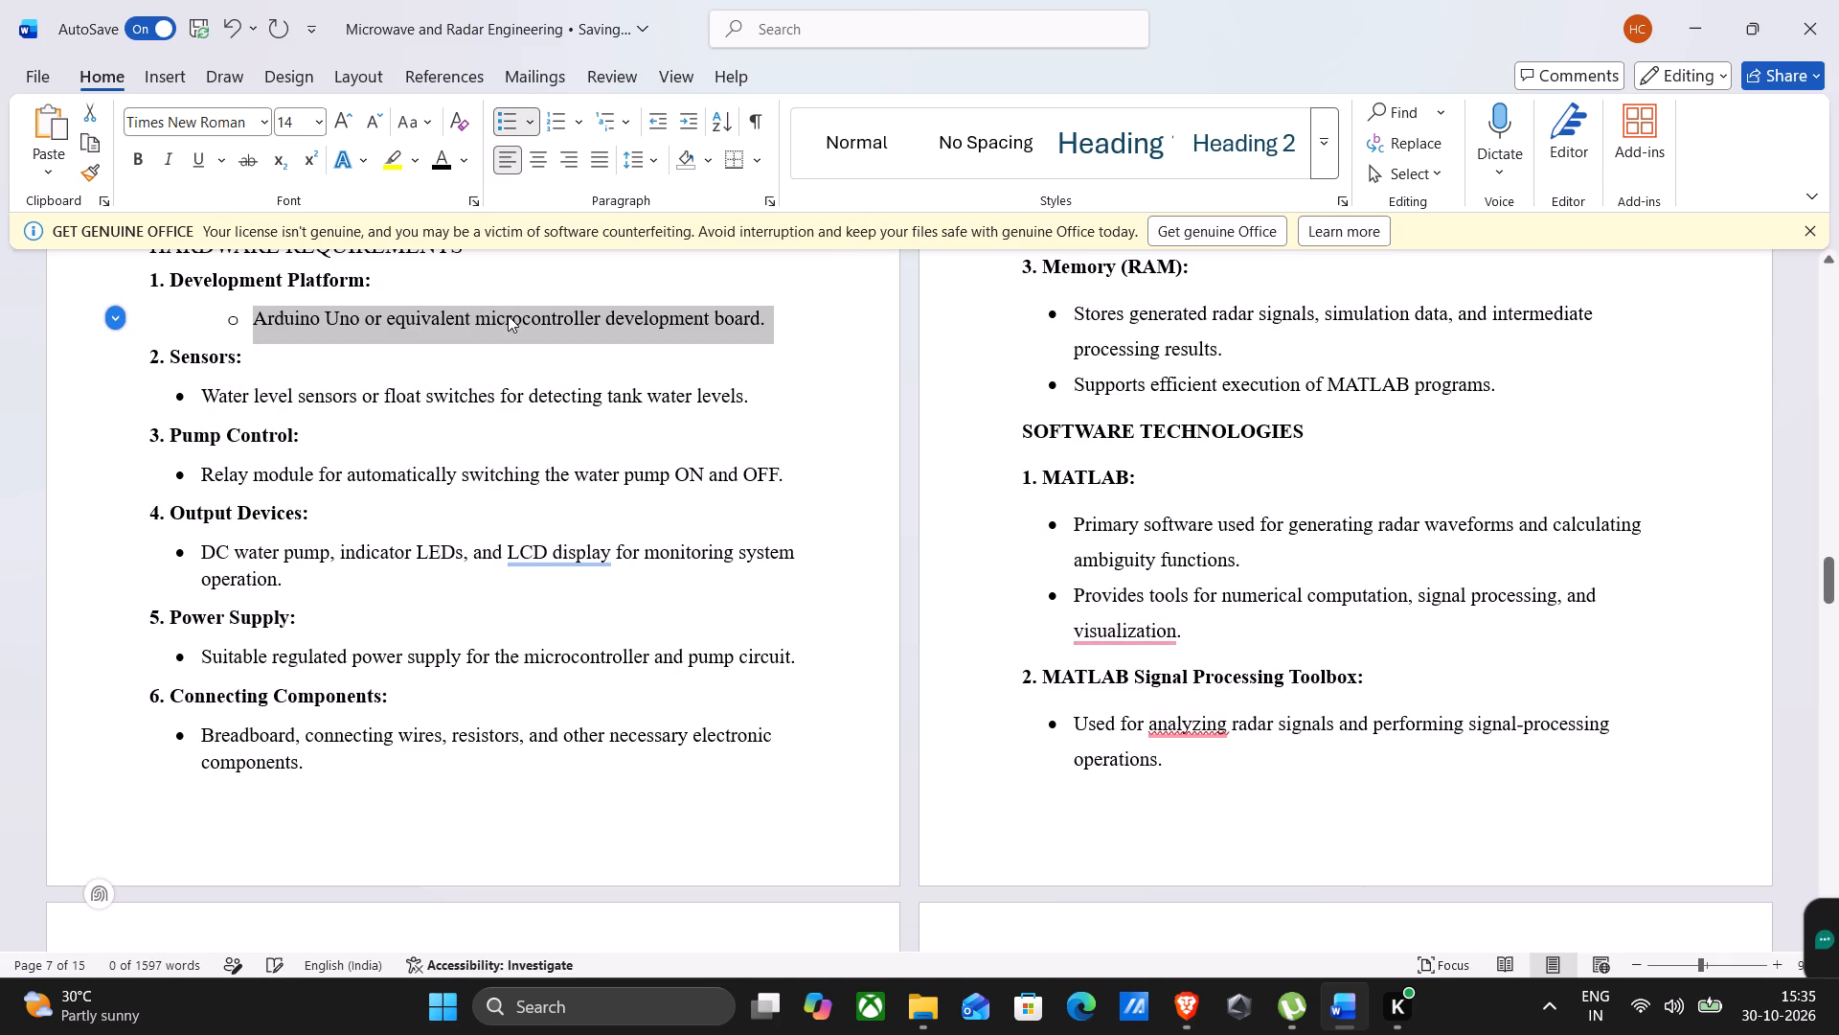
triple_click(508, 315)
click(533, 114)
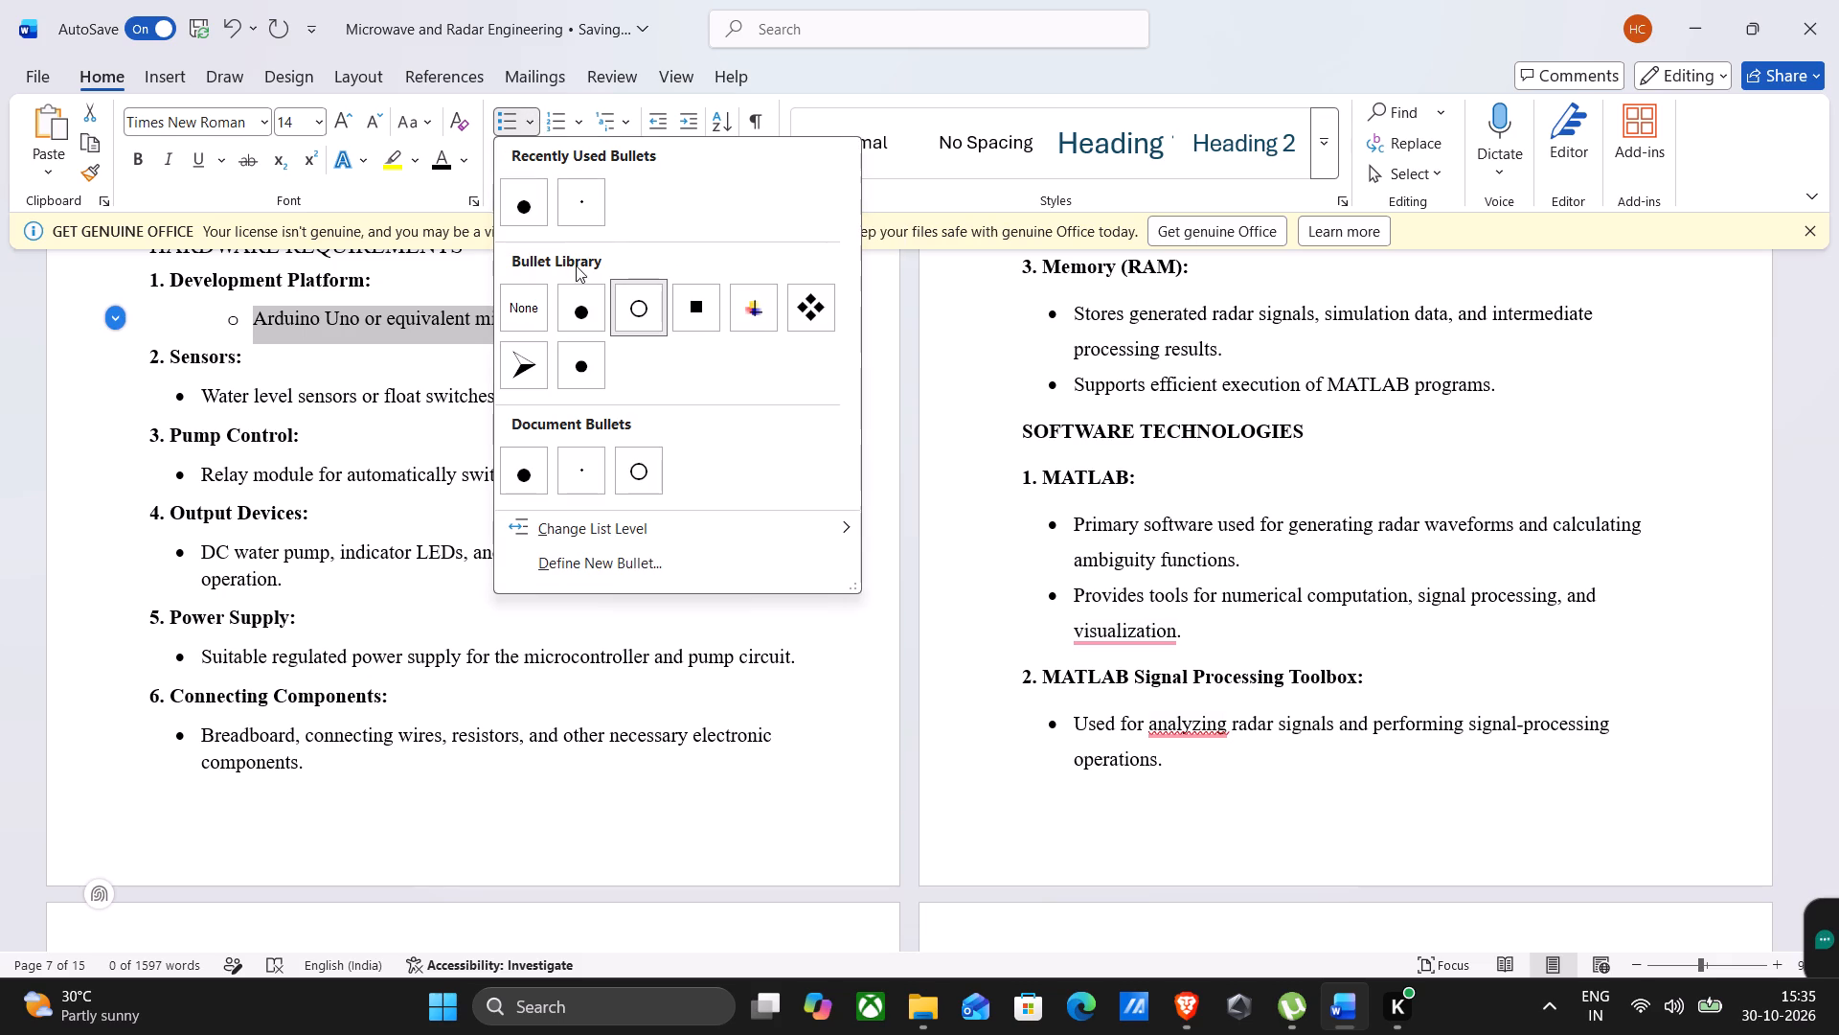
click(574, 287)
Format the Embedded C/C++ line under 3. Programming Language in SOFTWARE REQUIREMENTS as a solid round bullet.
scroll(359, 348, up, 8)
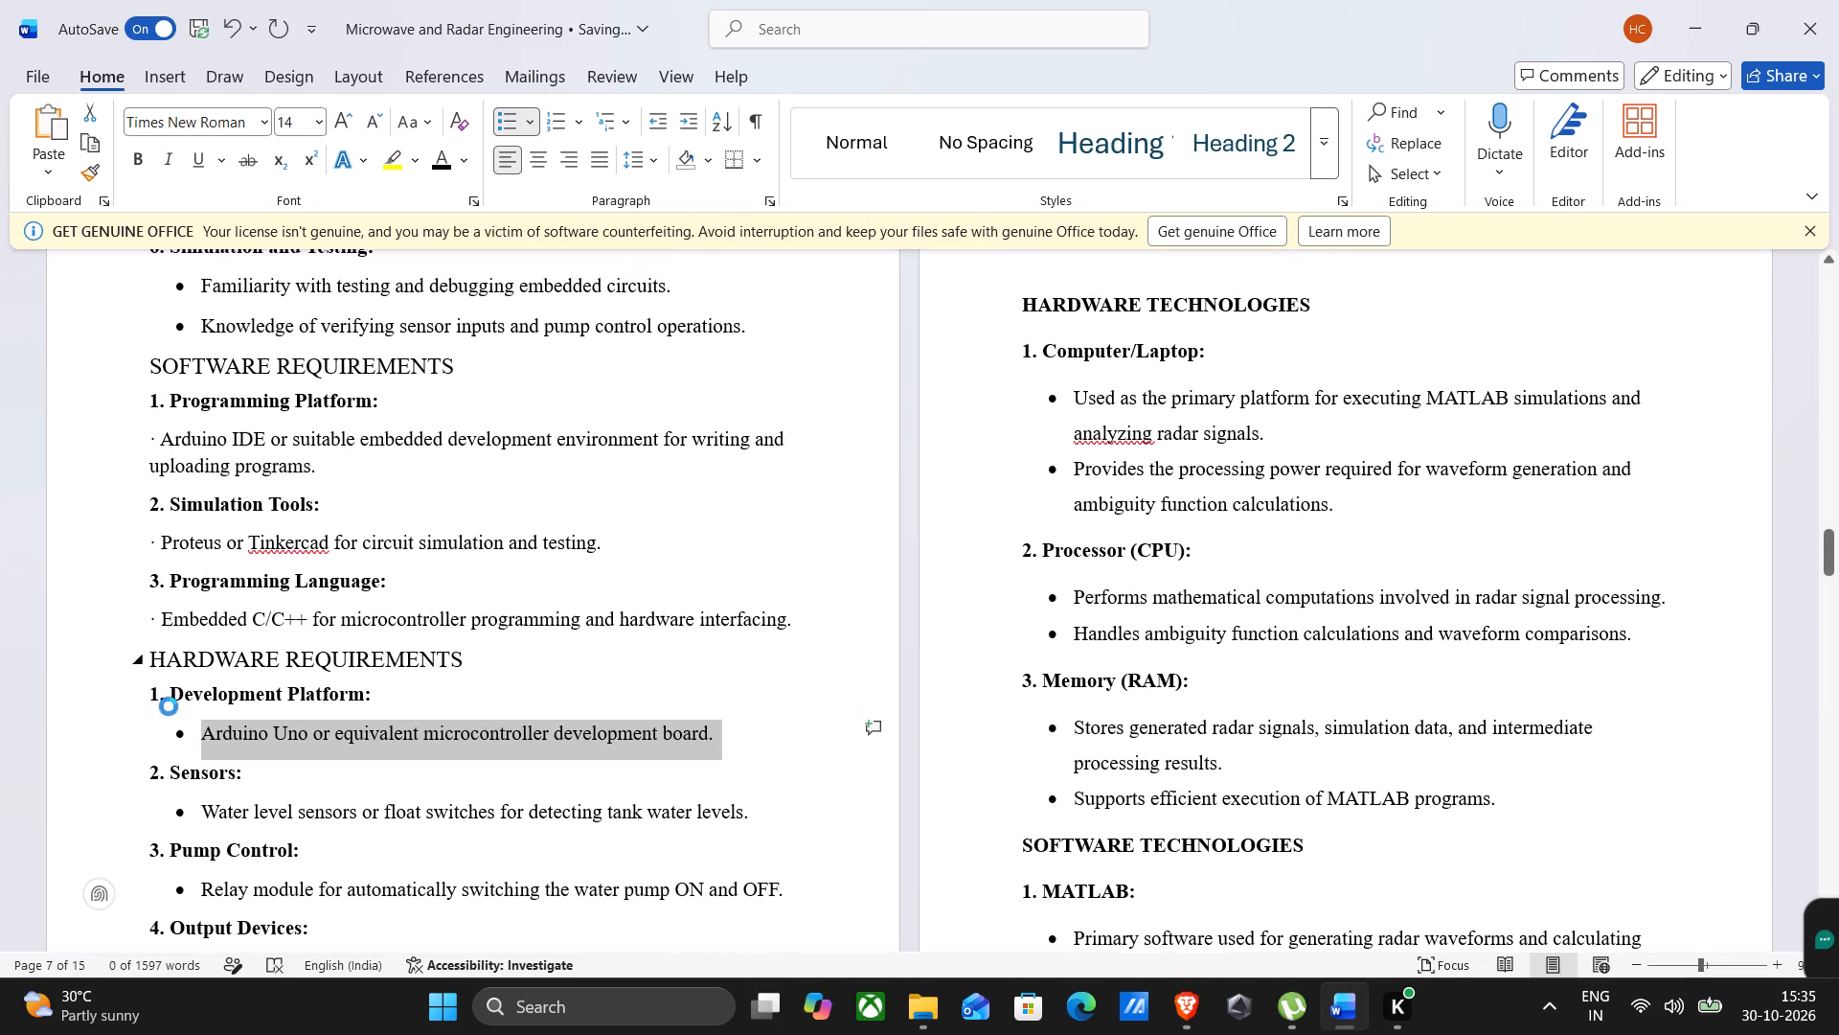
triple_click(232, 612)
click(539, 115)
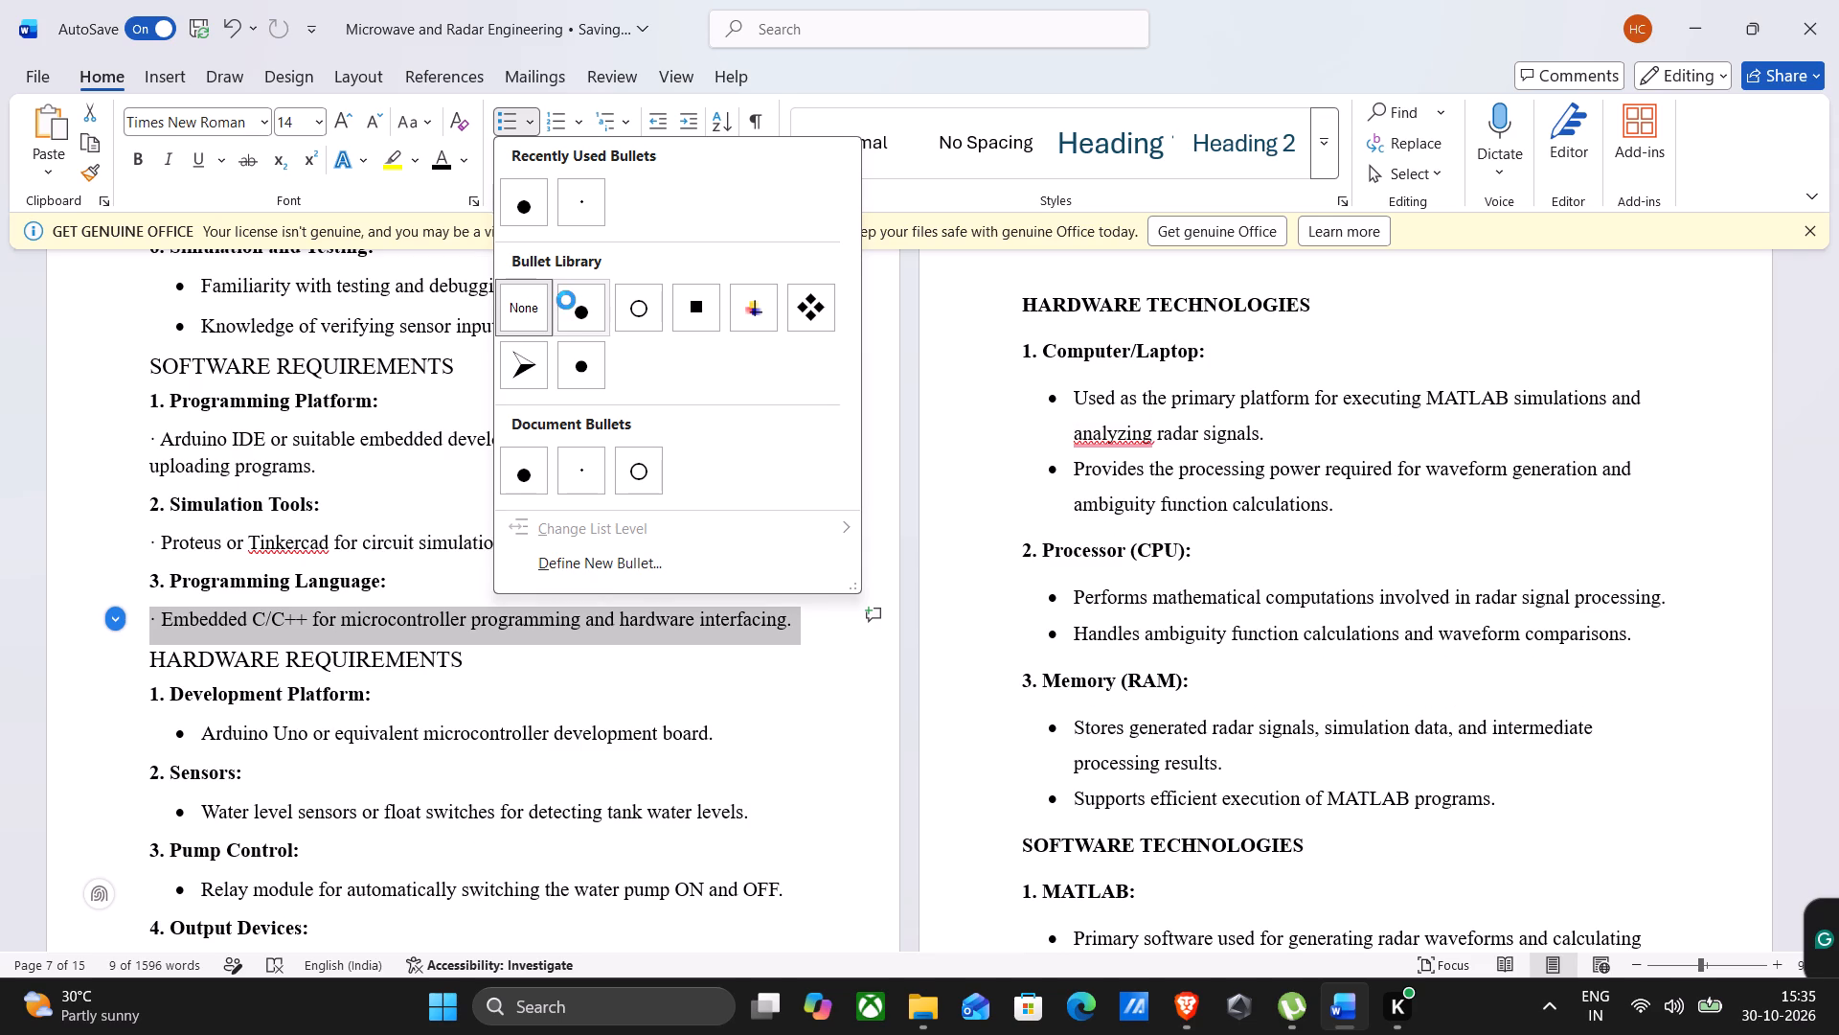
click(566, 300)
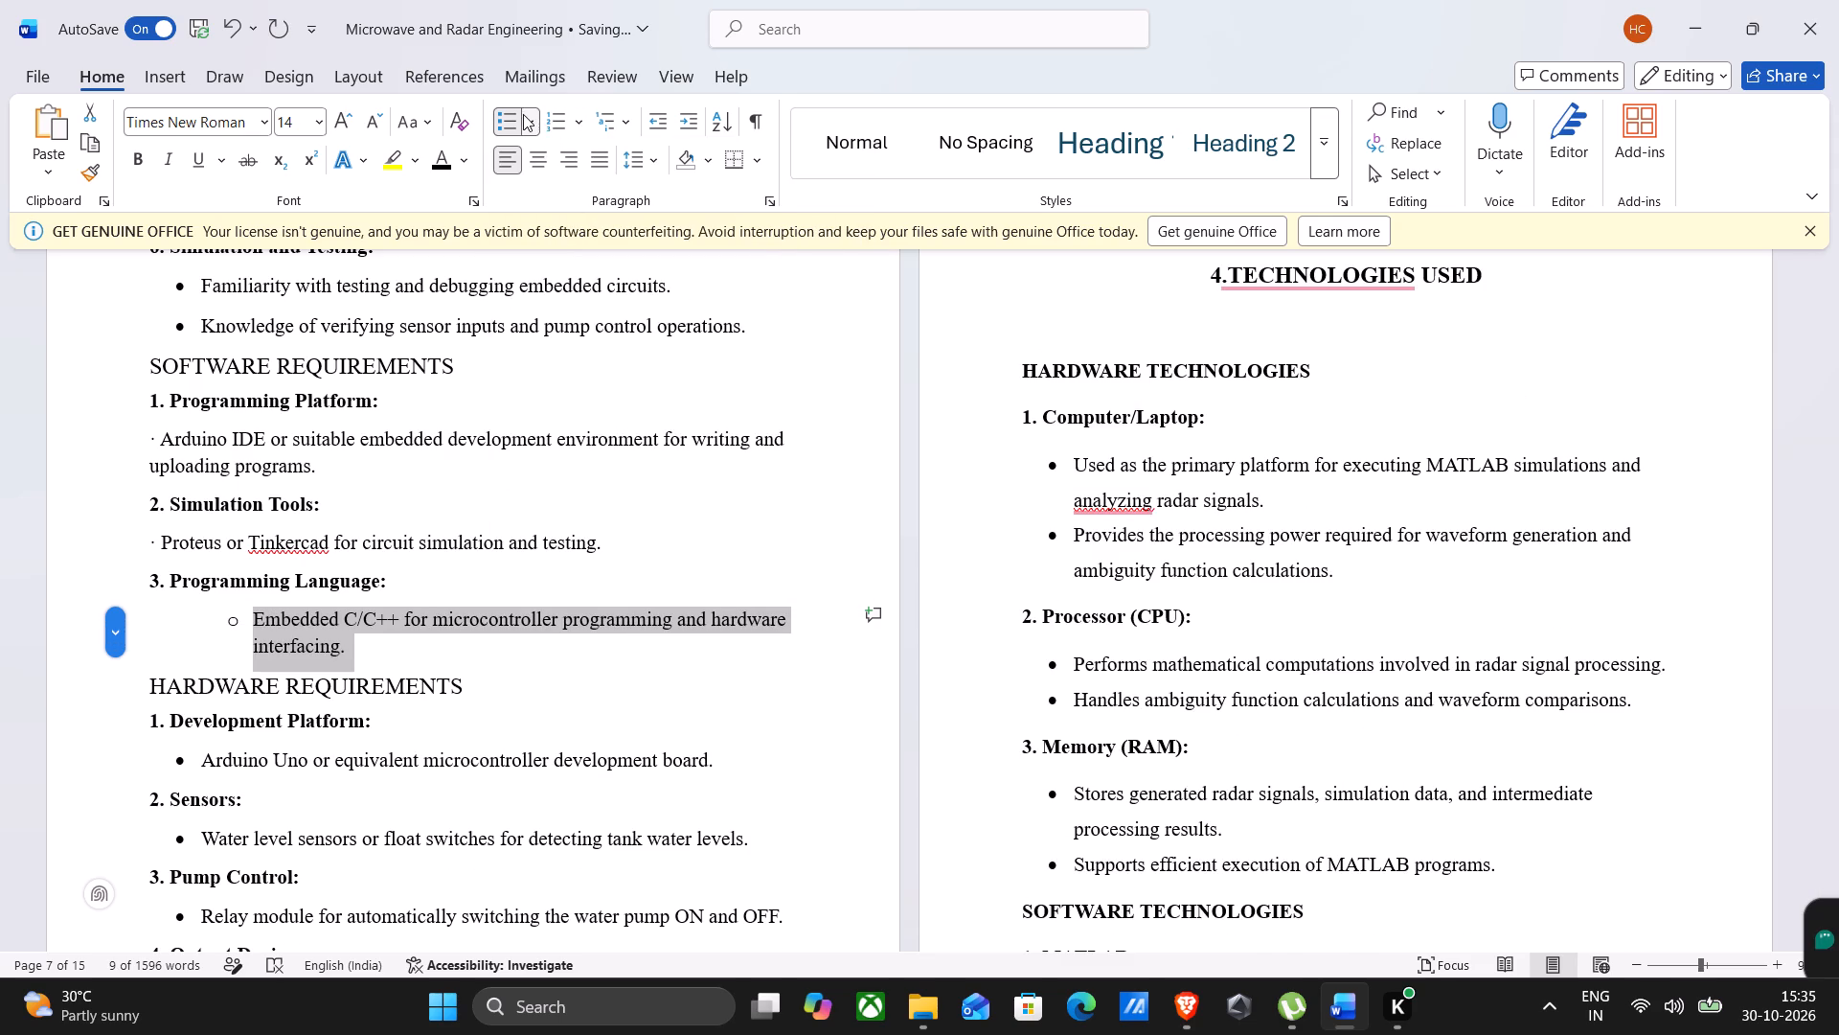
click(523, 114)
click(569, 306)
Format the Proteus or Tinkercad line under 2. Simulation Tools as a solid round bullet.
triple_click(294, 546)
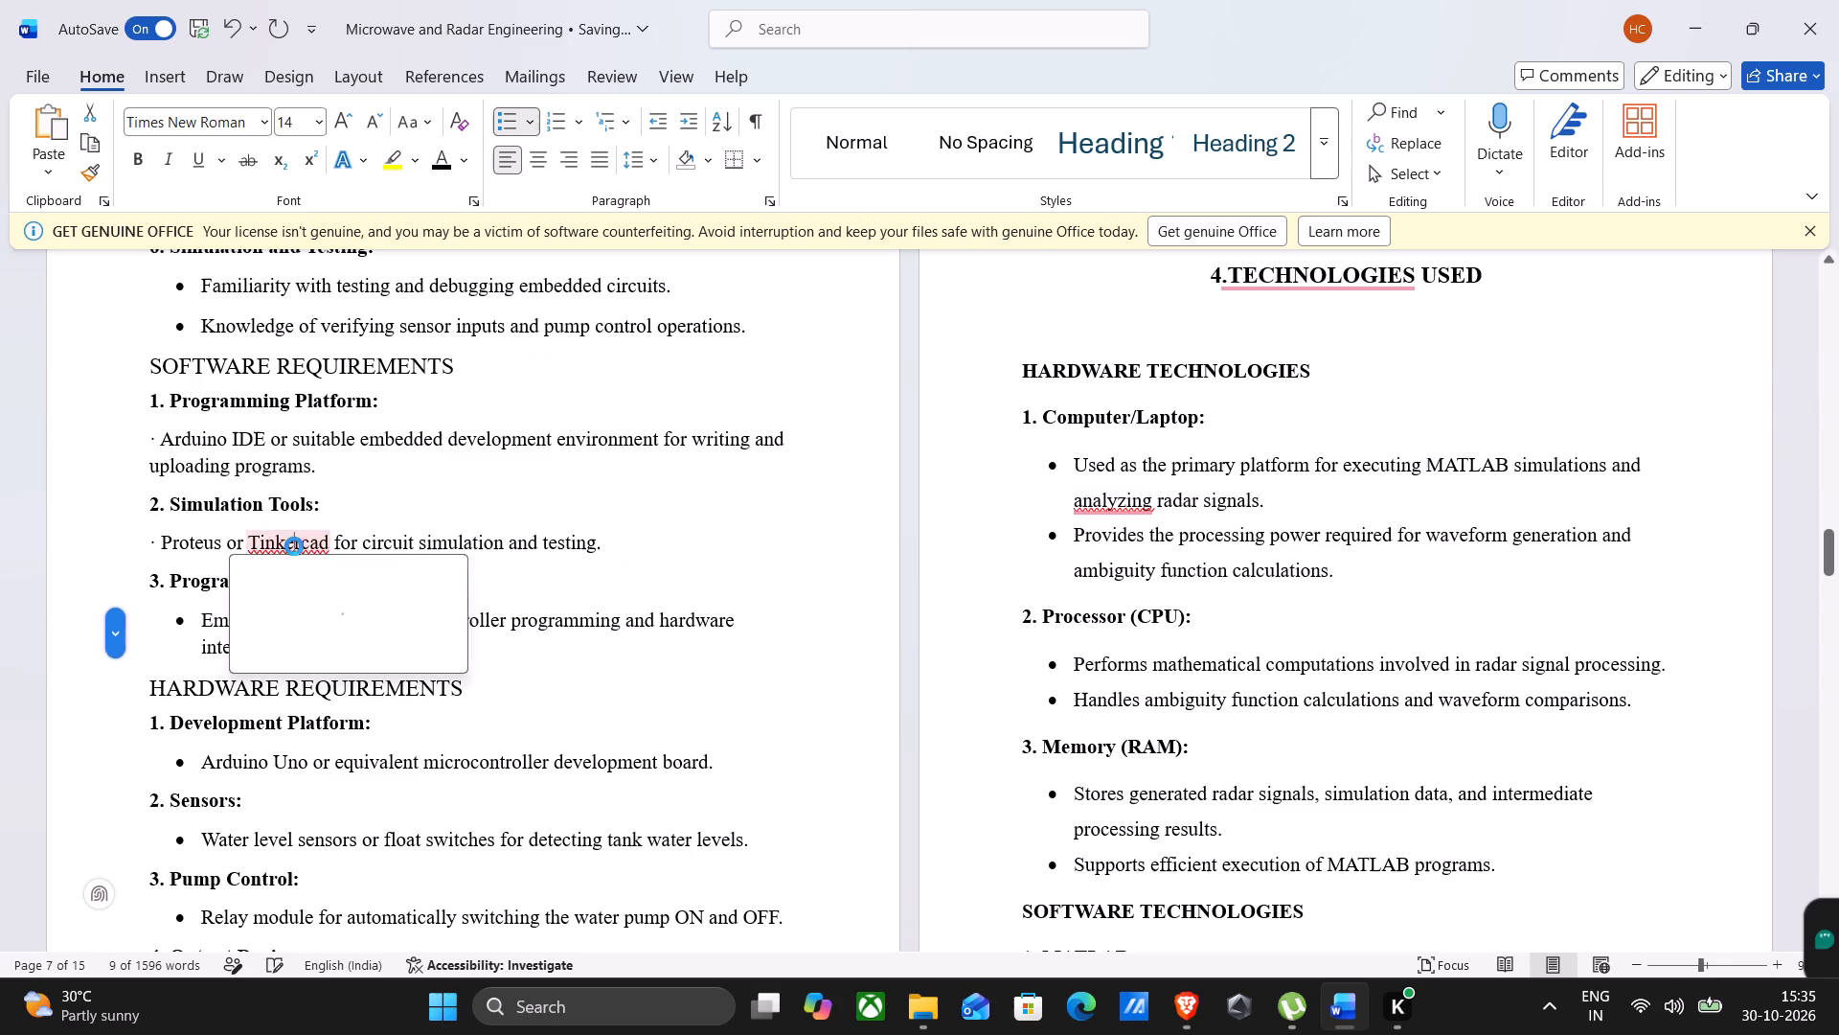
click(536, 121)
click(565, 305)
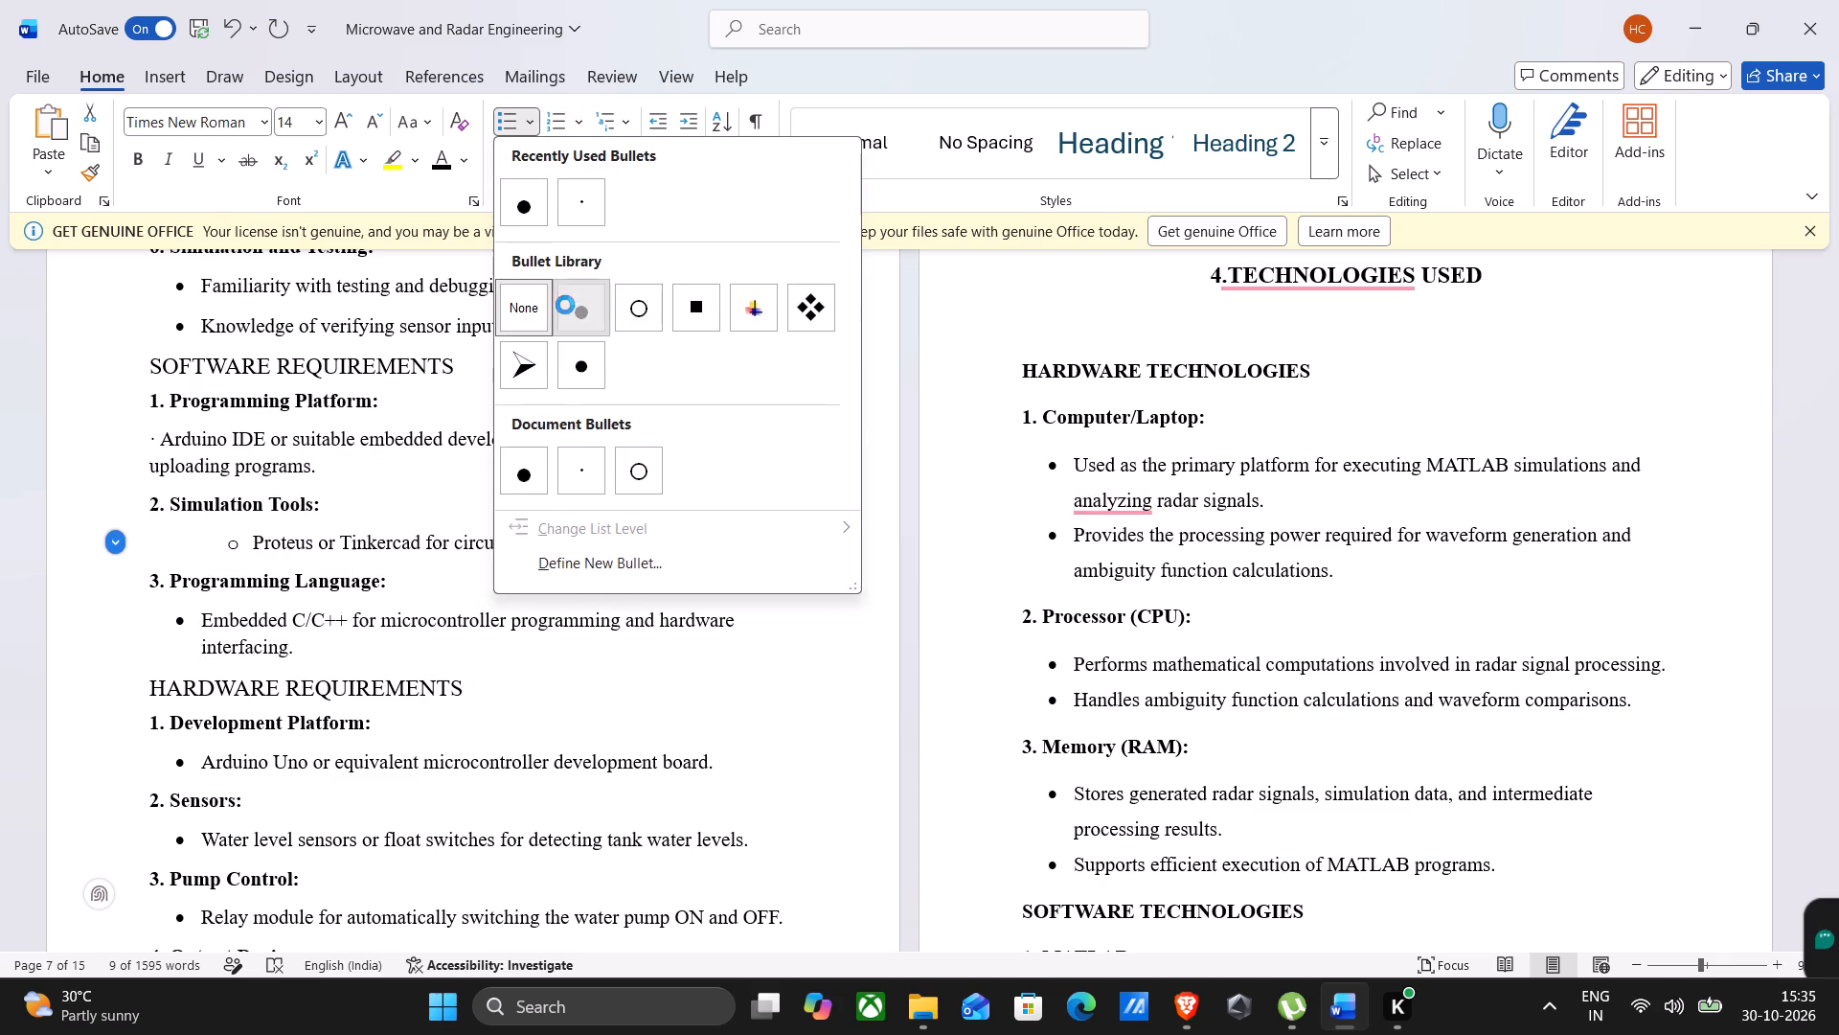
click(537, 130)
click(588, 296)
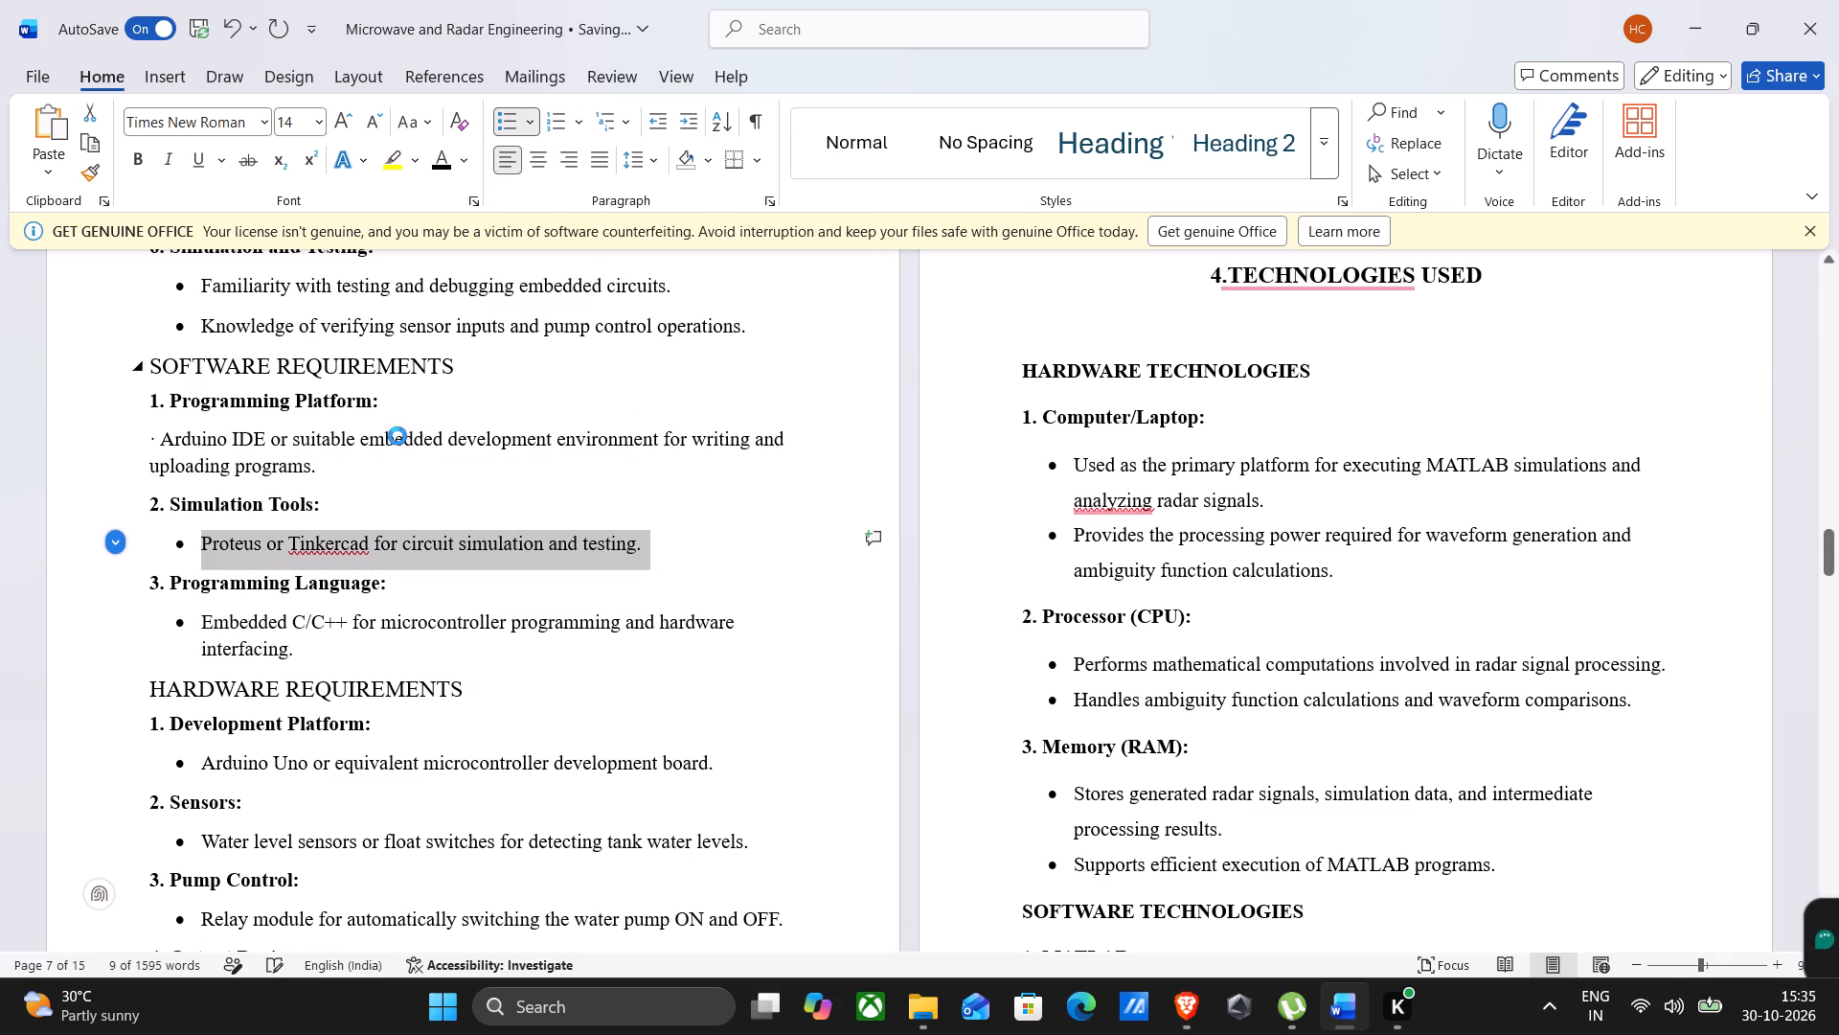
Format the Arduino IDE line under 1. Programming Platform as a solid round bullet.
triple_click(371, 435)
click(534, 124)
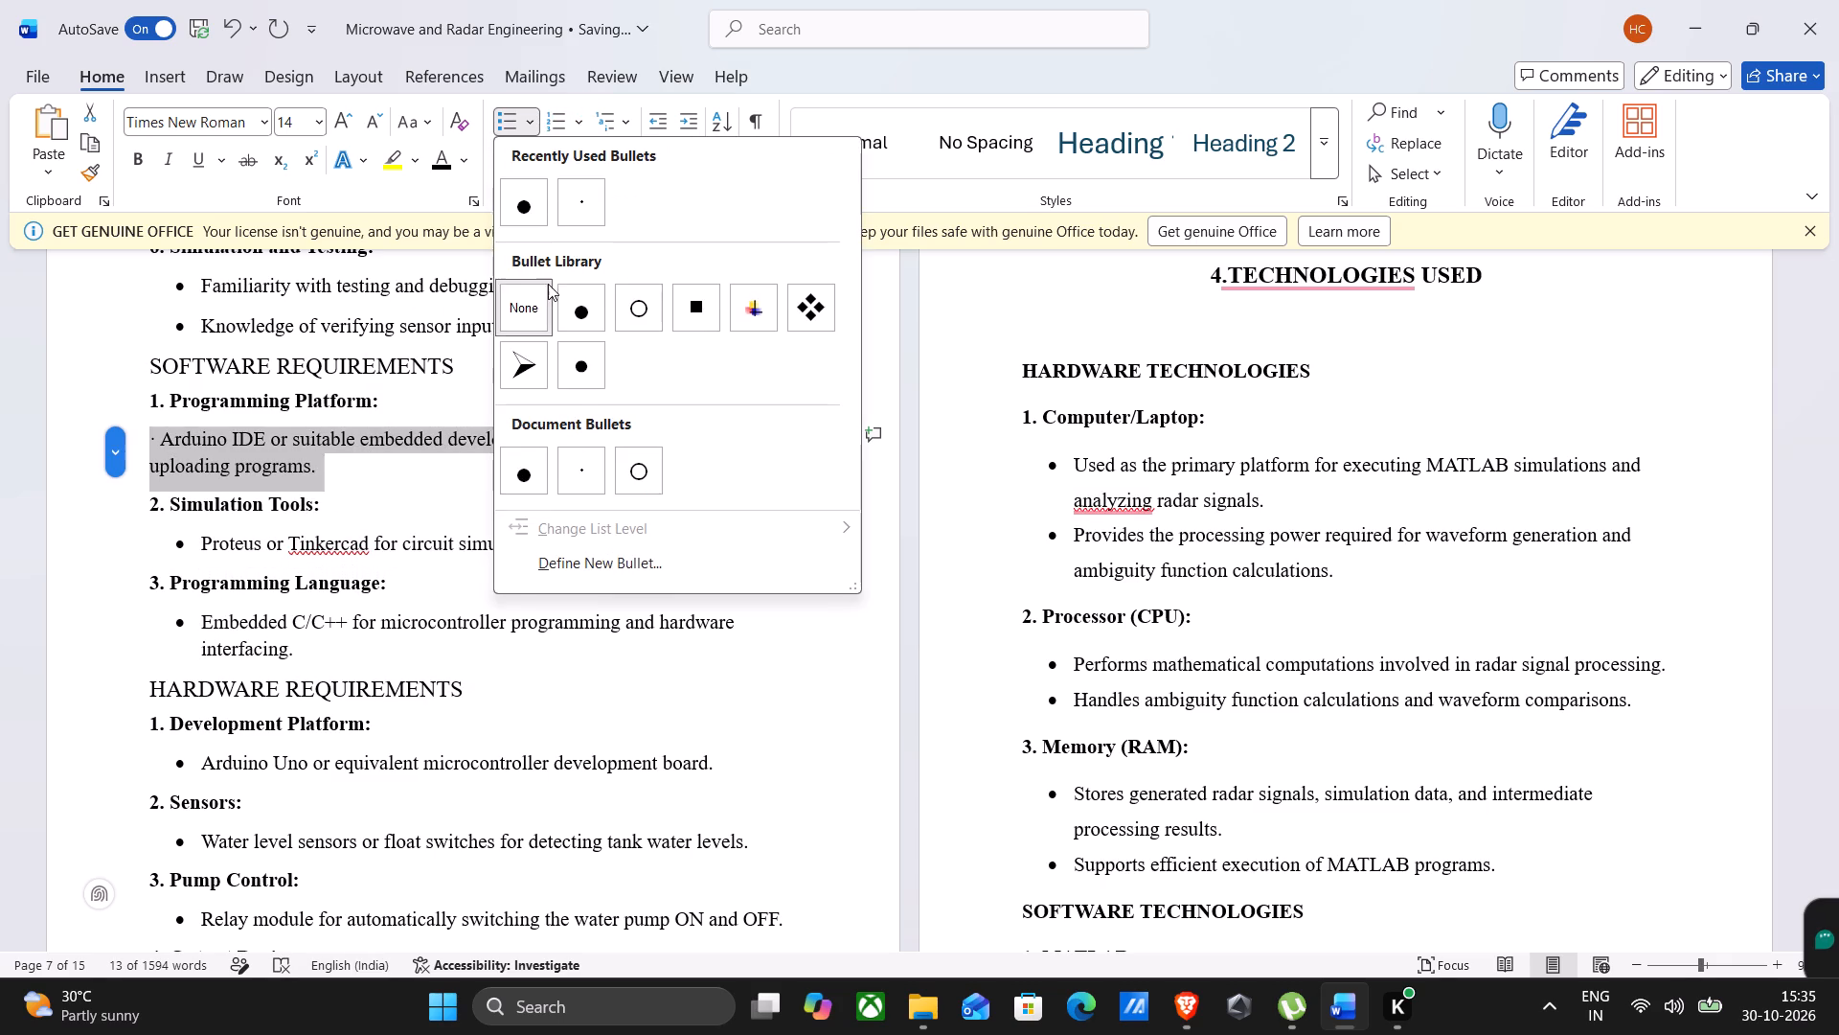
click(577, 312)
click(536, 119)
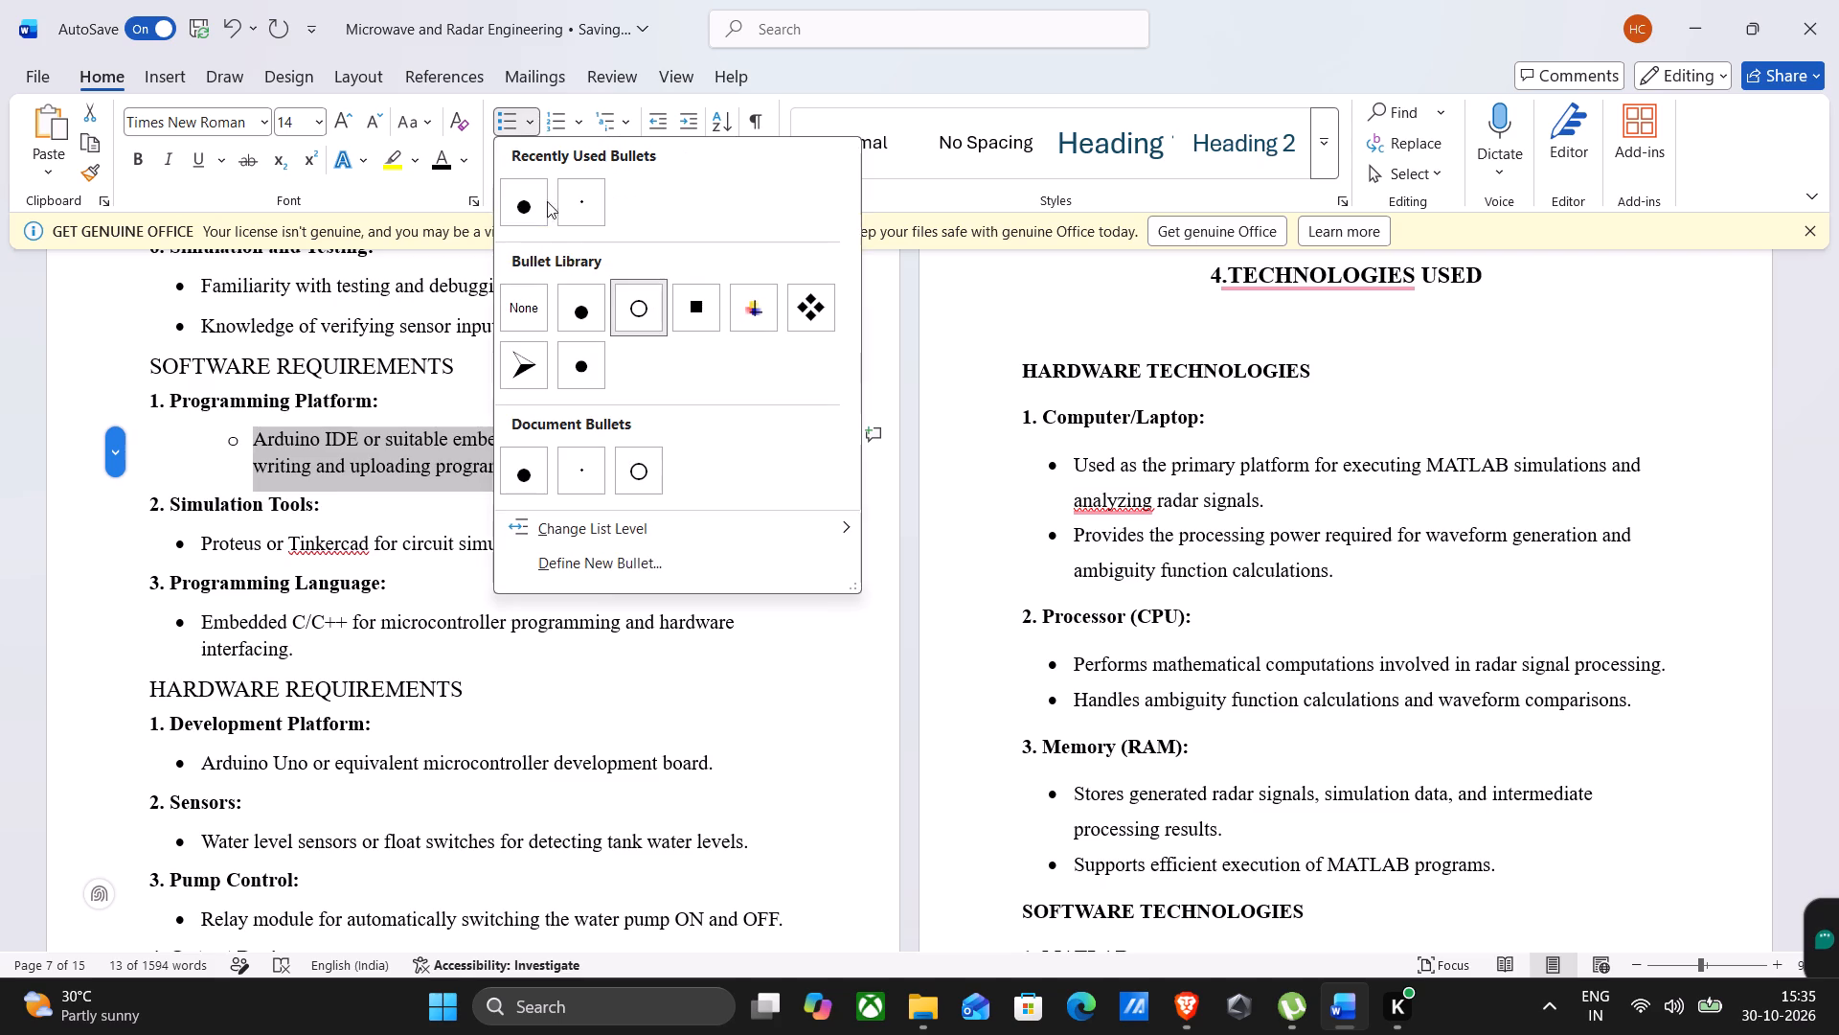
click(580, 297)
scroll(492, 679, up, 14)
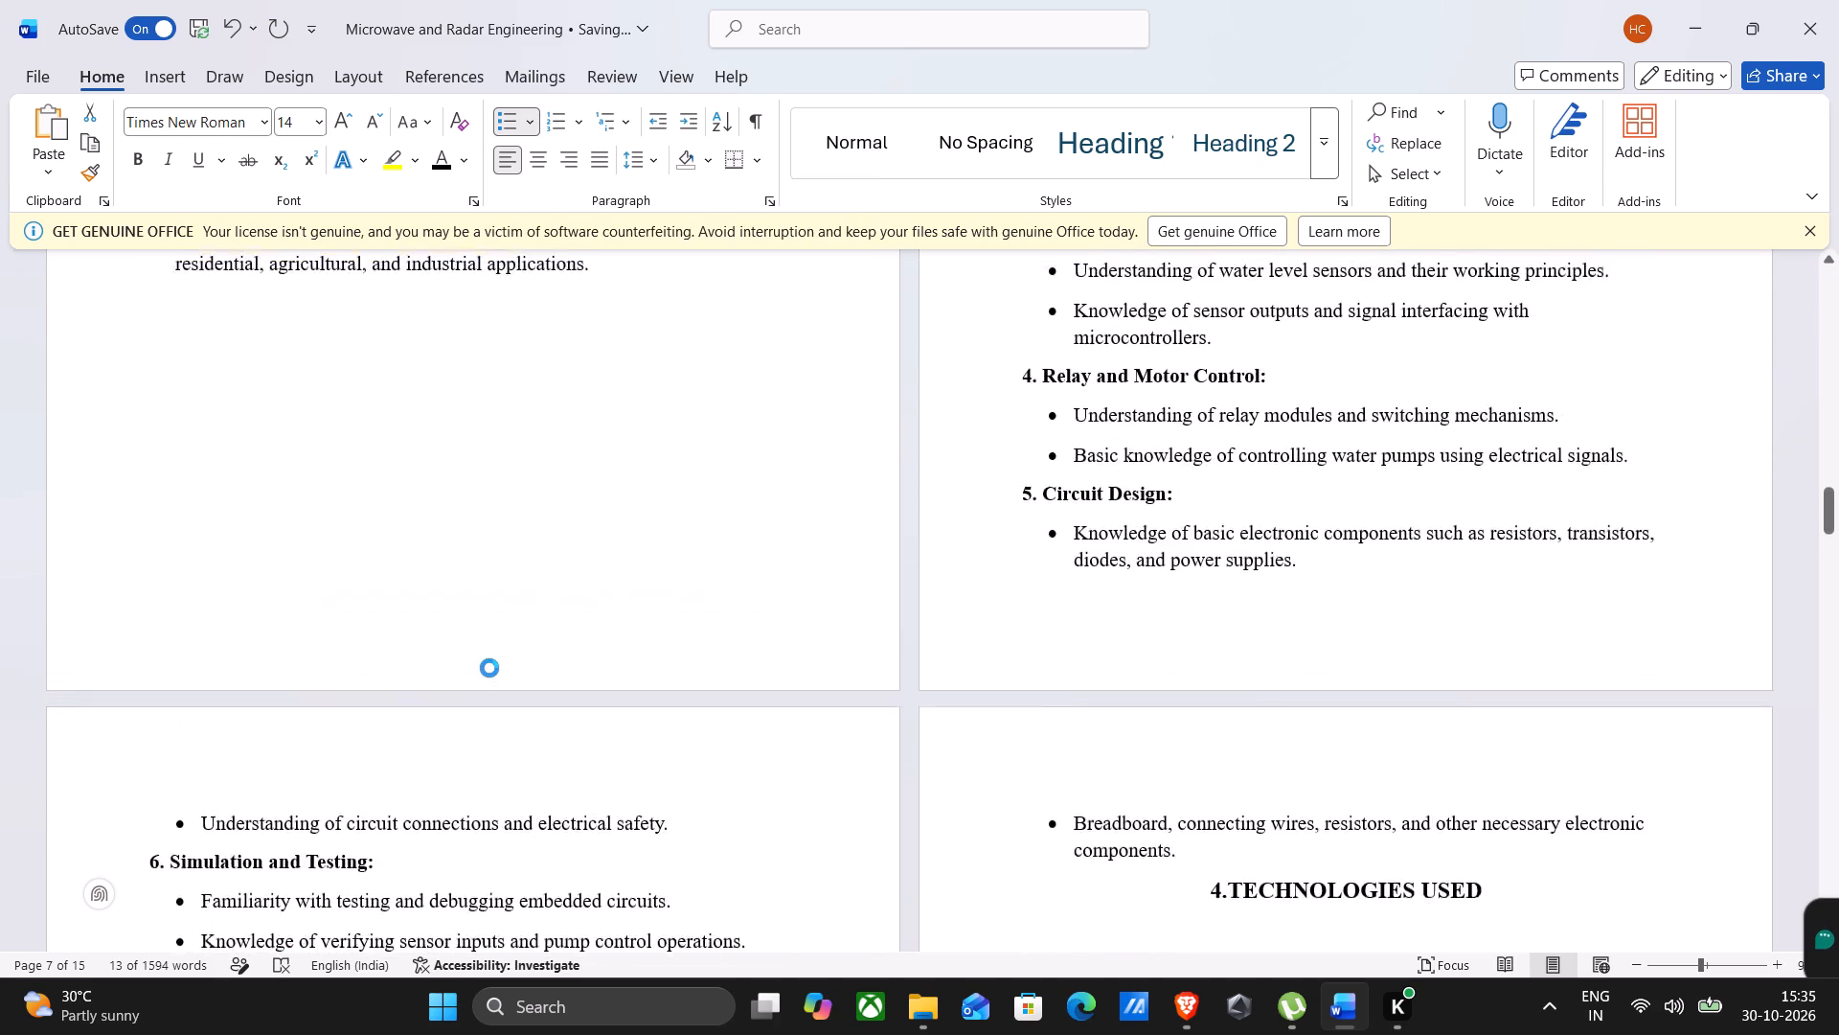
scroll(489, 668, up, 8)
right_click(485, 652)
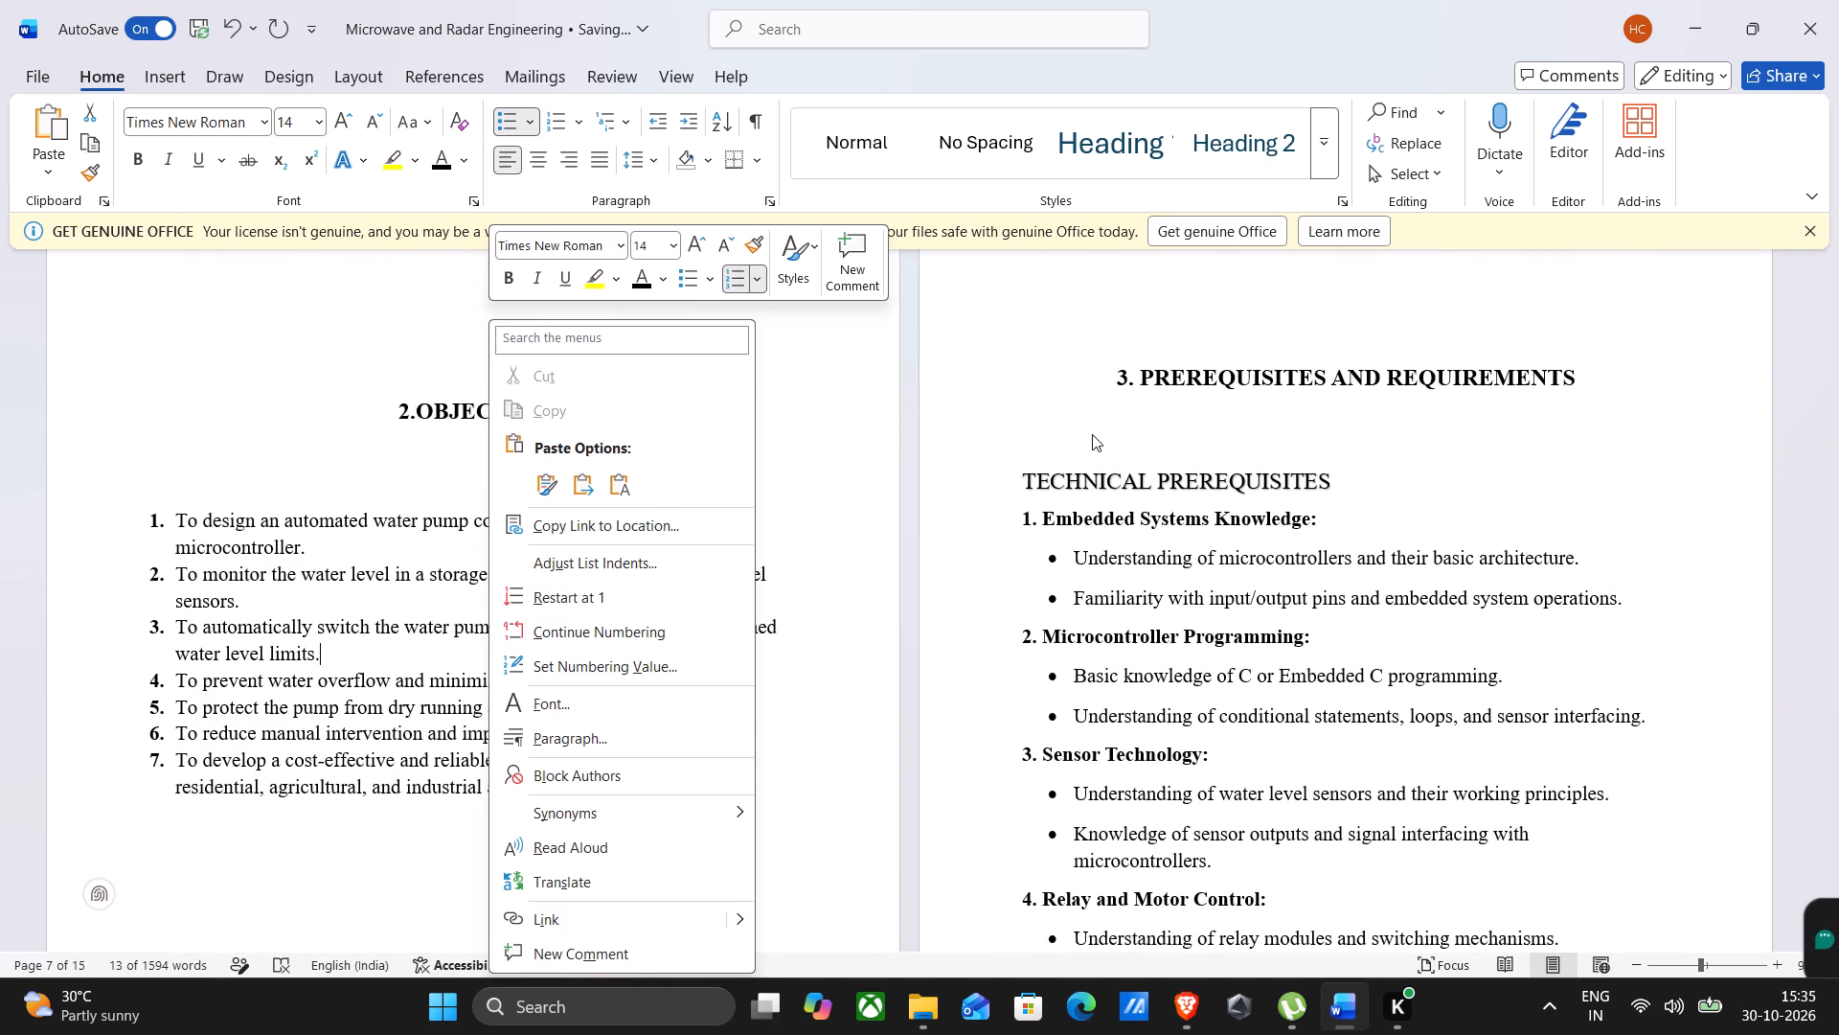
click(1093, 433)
Copy the radar text from HARDWARE TECHNOLOGIES through SOFTWARE TECHNOLOGIES item 5, Simulation and Analysis Tools, in section 4.TECHNOLOGIES USED.
scroll(1008, 391, down, 20)
scroll(1008, 391, down, 2)
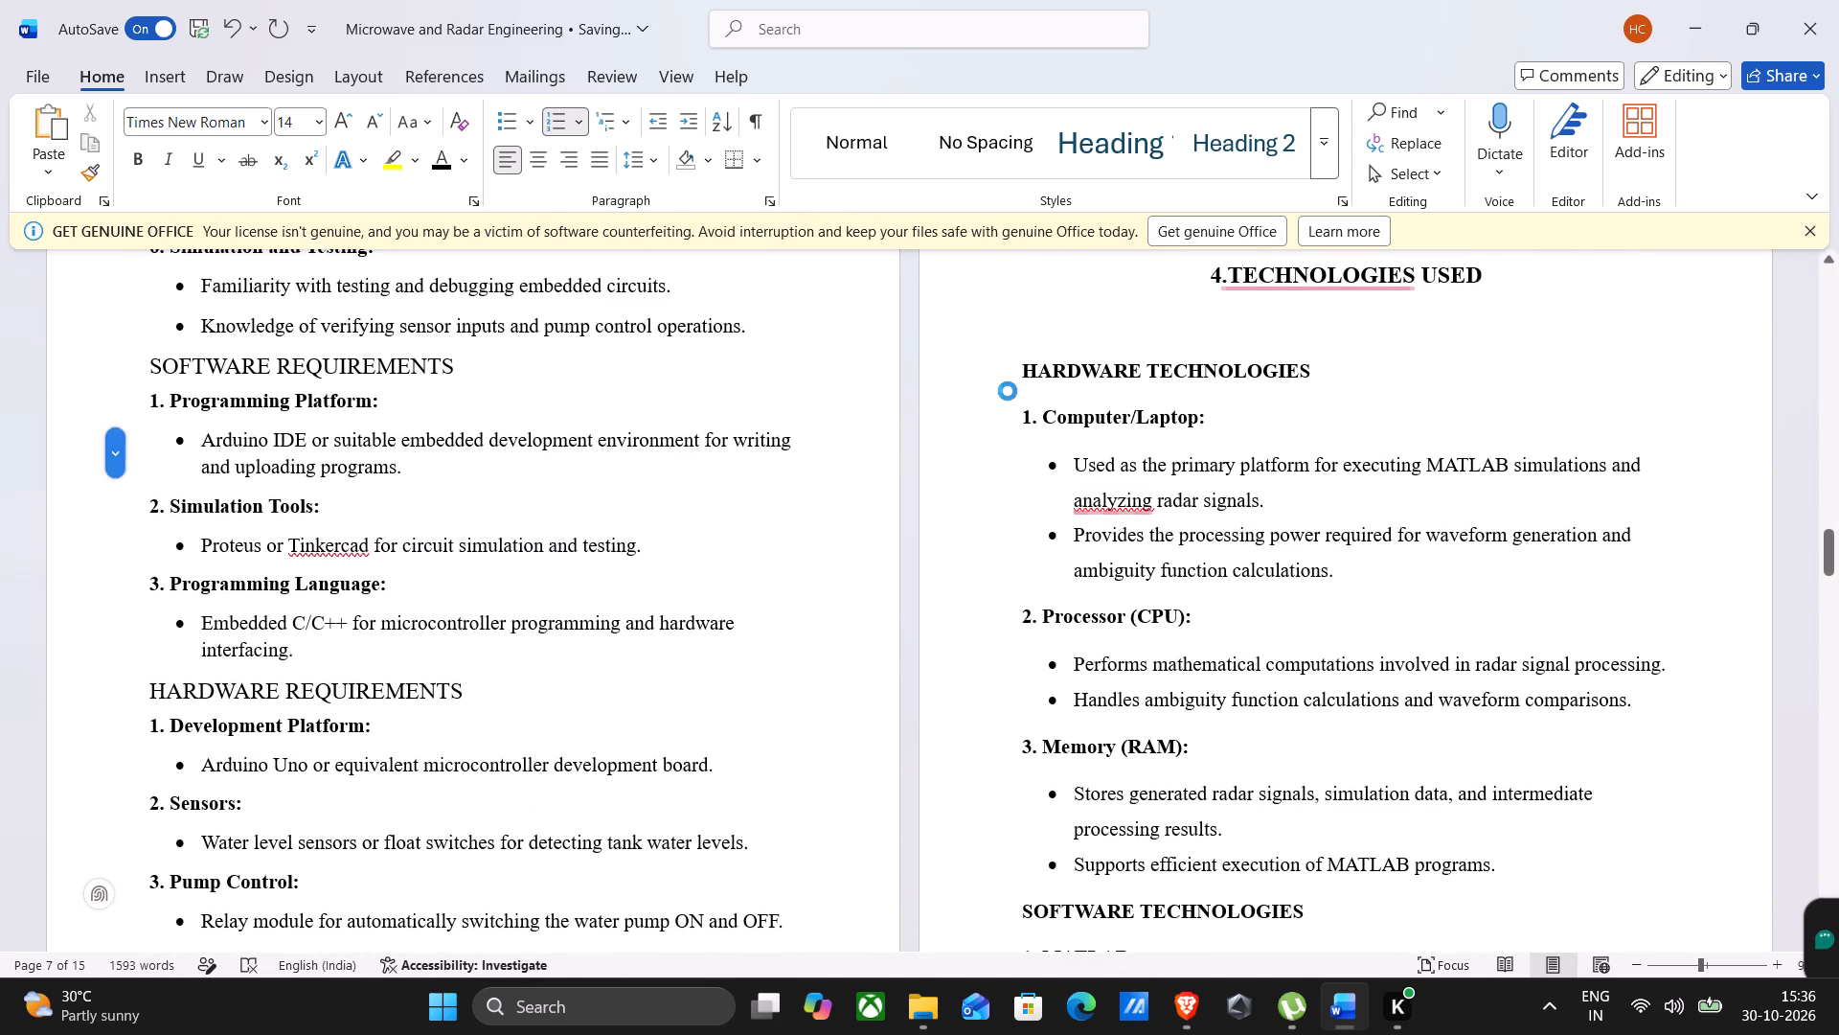
drag(1020, 370, 1326, 1034)
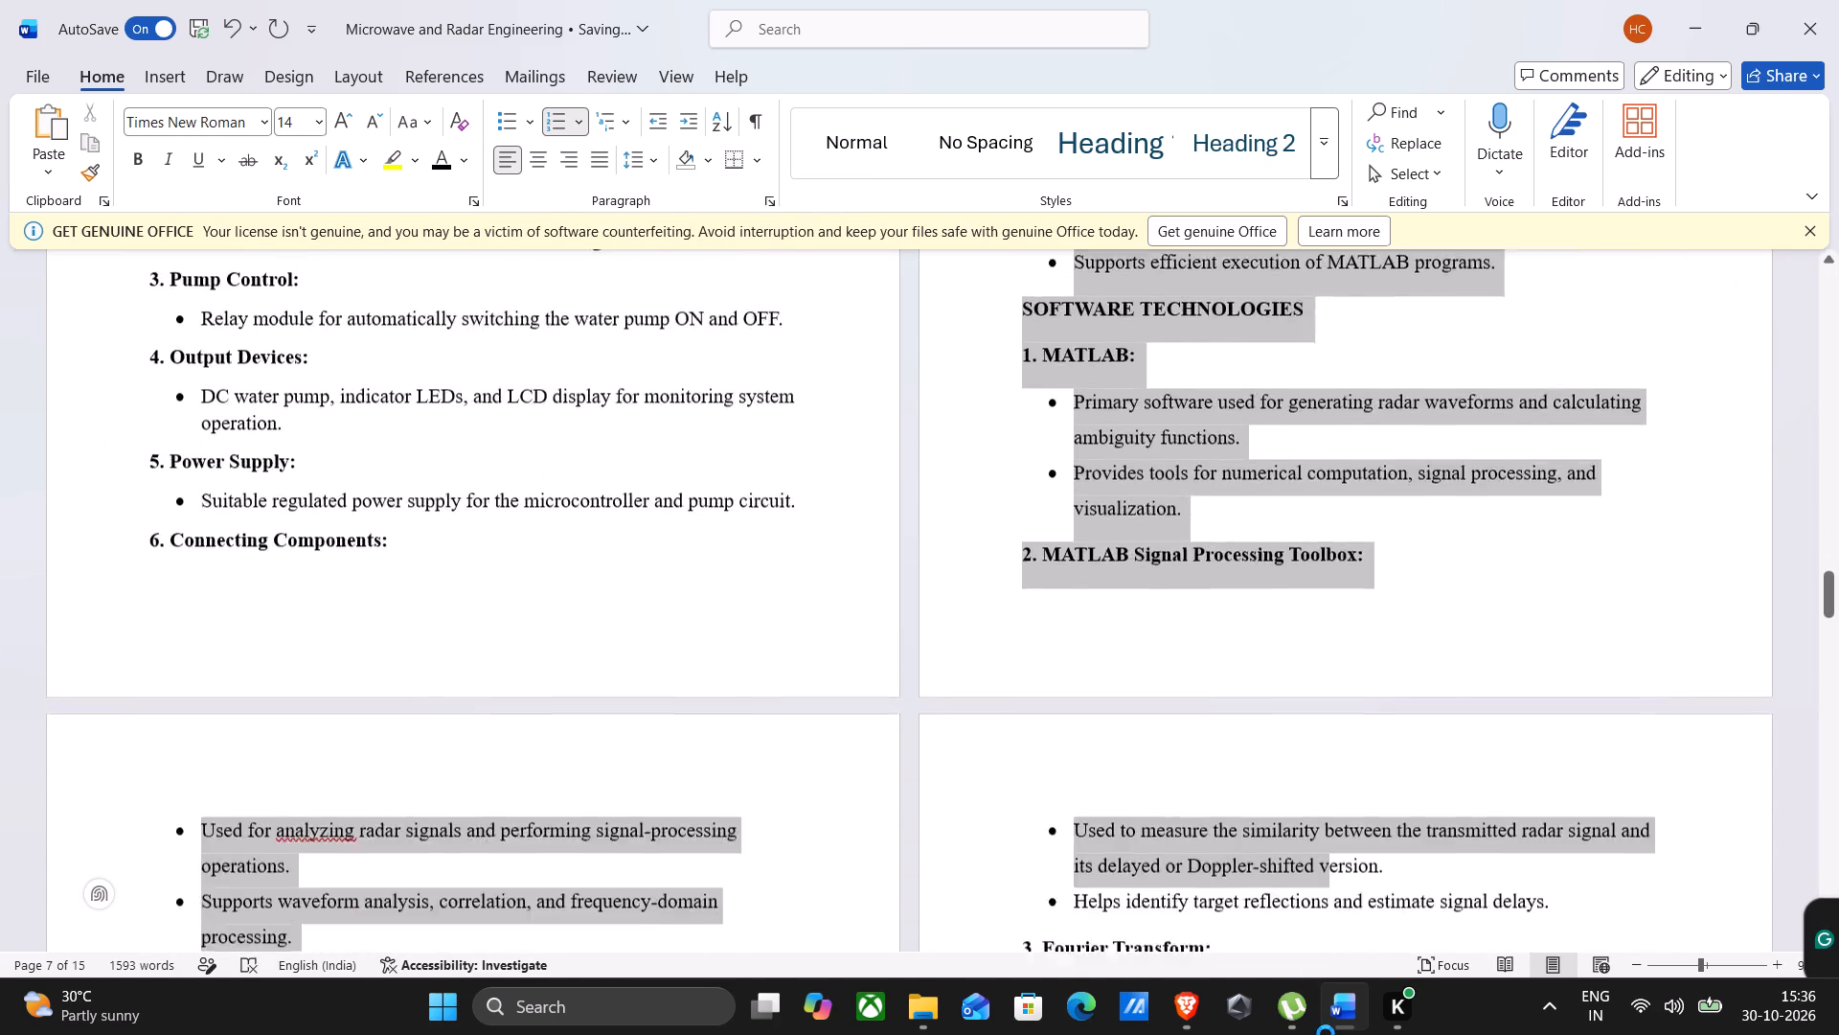
drag(1326, 1034, 771, 712)
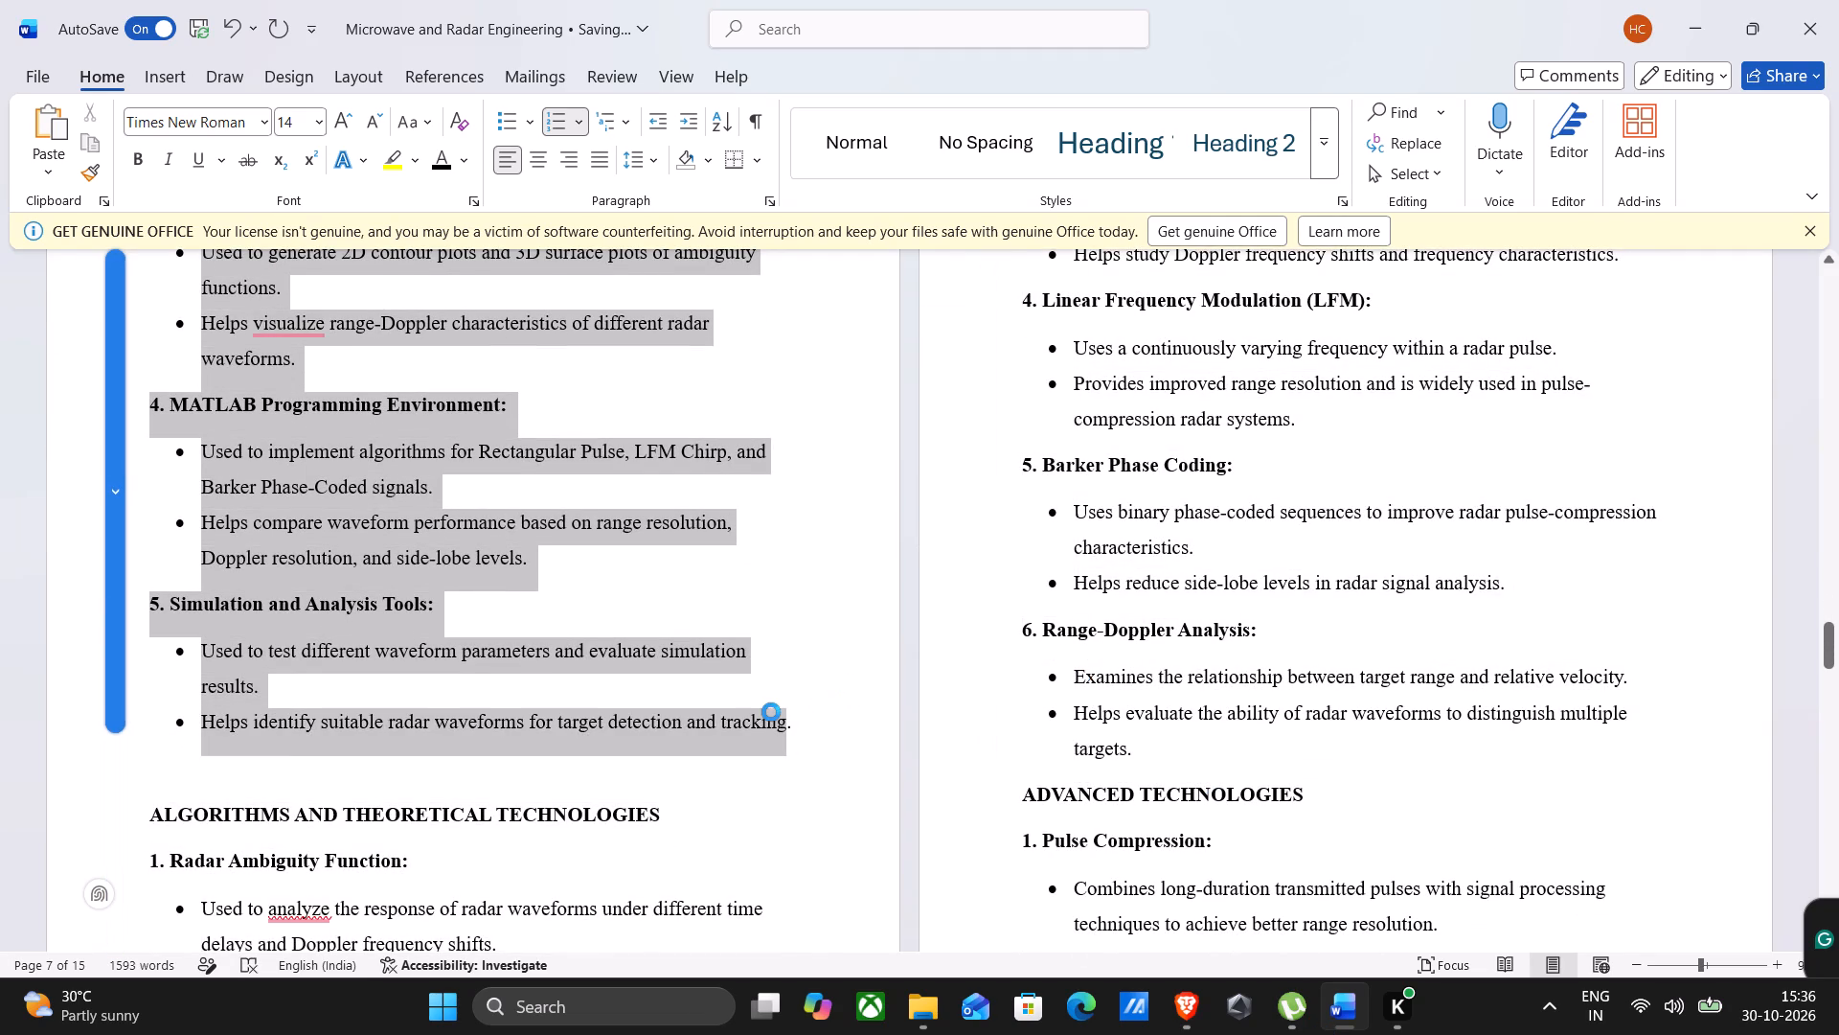
drag(771, 712, 769, 711)
scroll(771, 712, up, 14)
scroll(777, 709, down, 6)
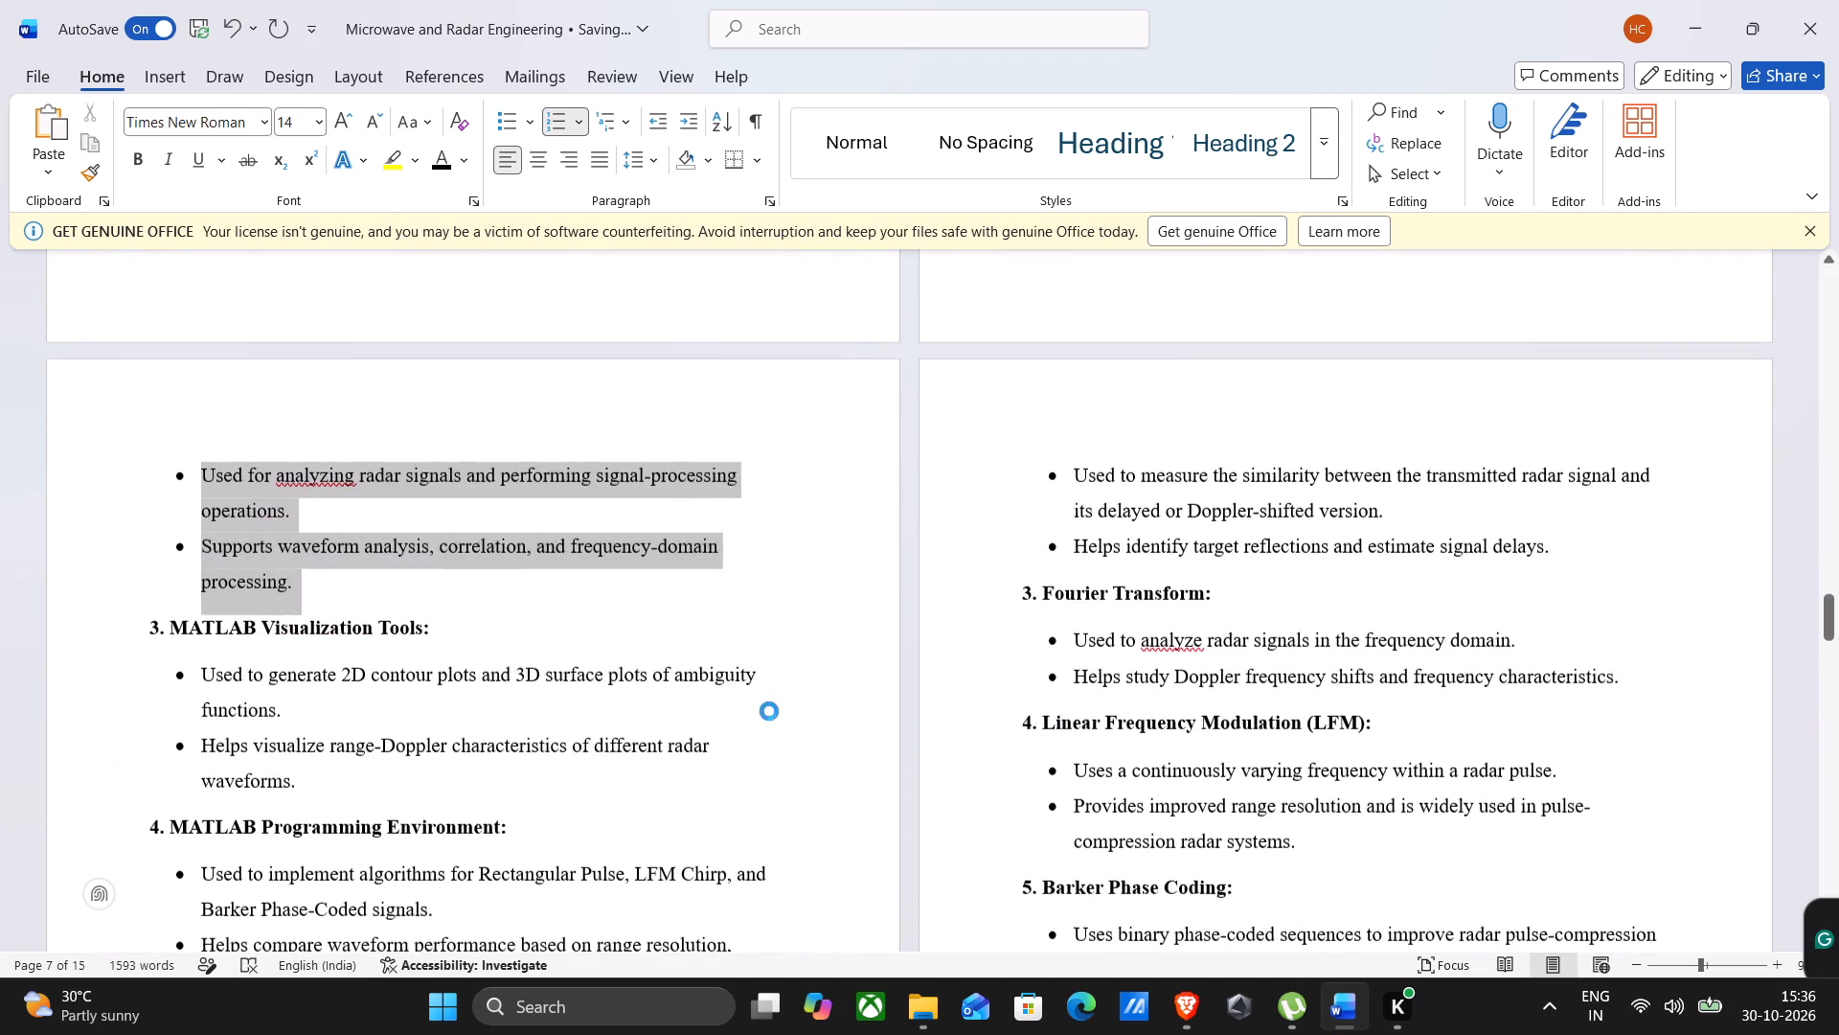
drag(769, 711, 777, 844)
scroll(716, 839, down, 6)
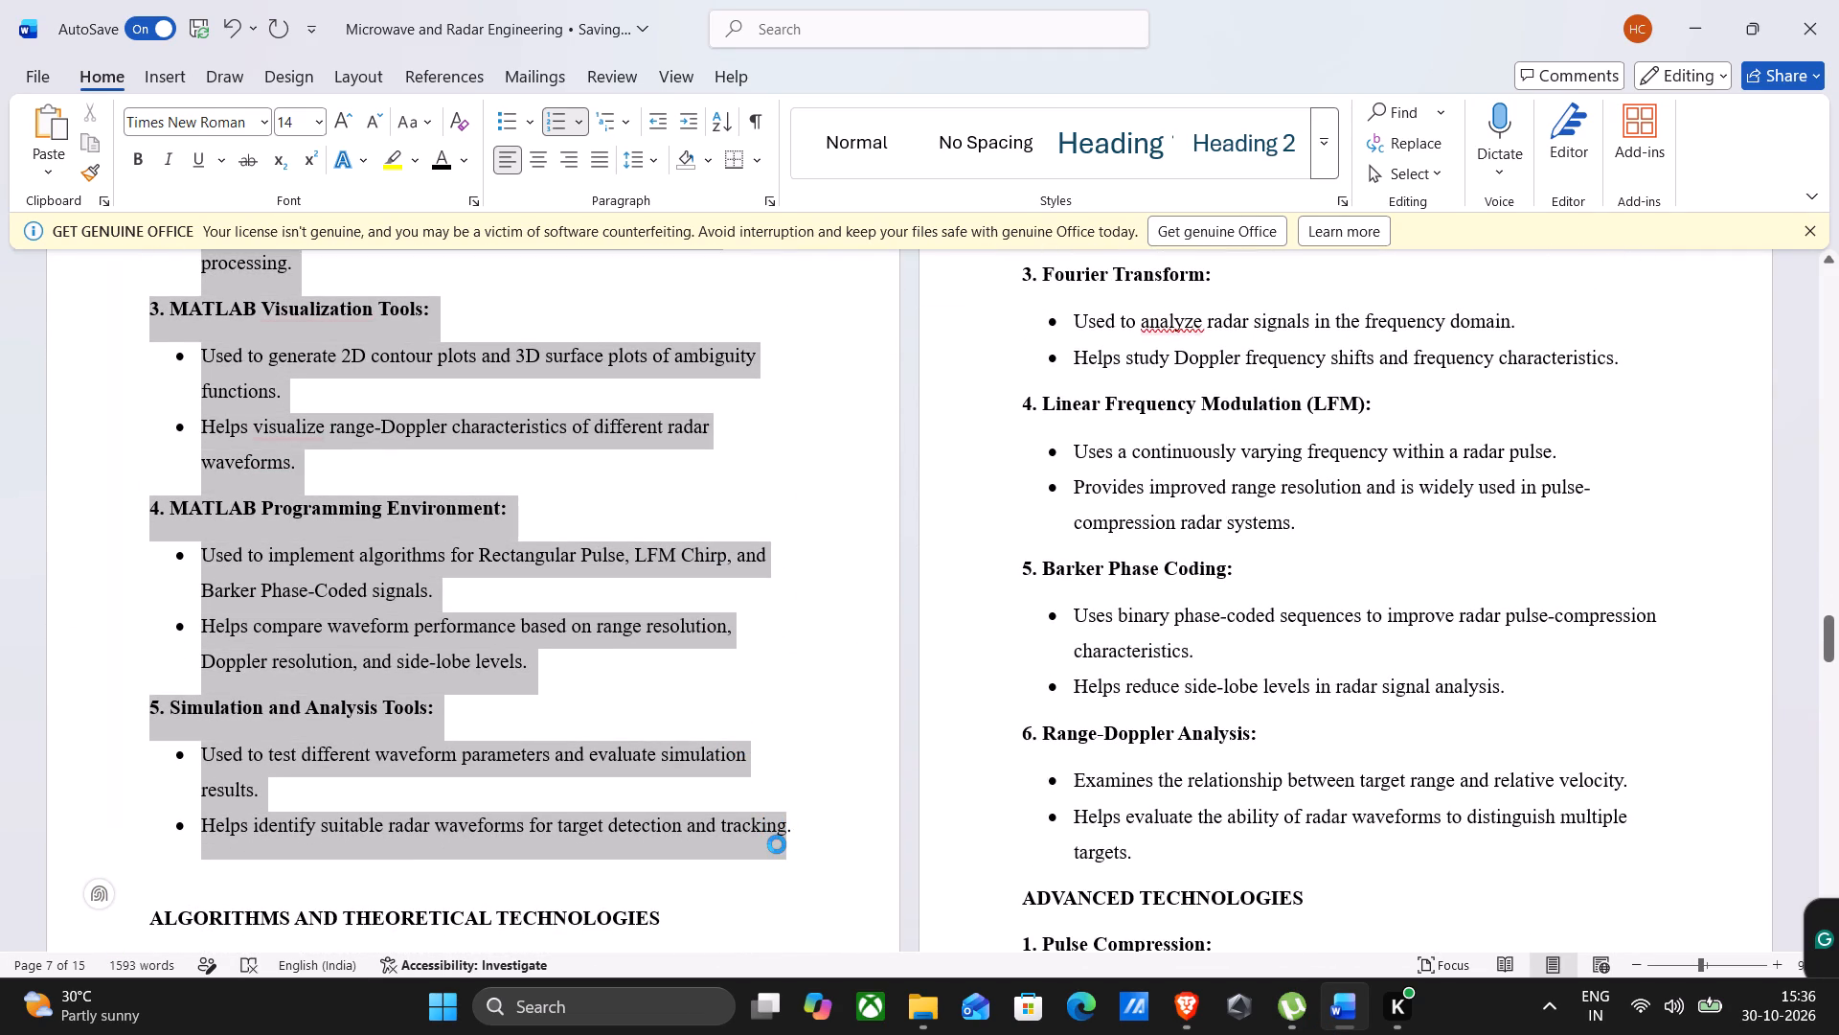
drag(777, 844, 800, 844)
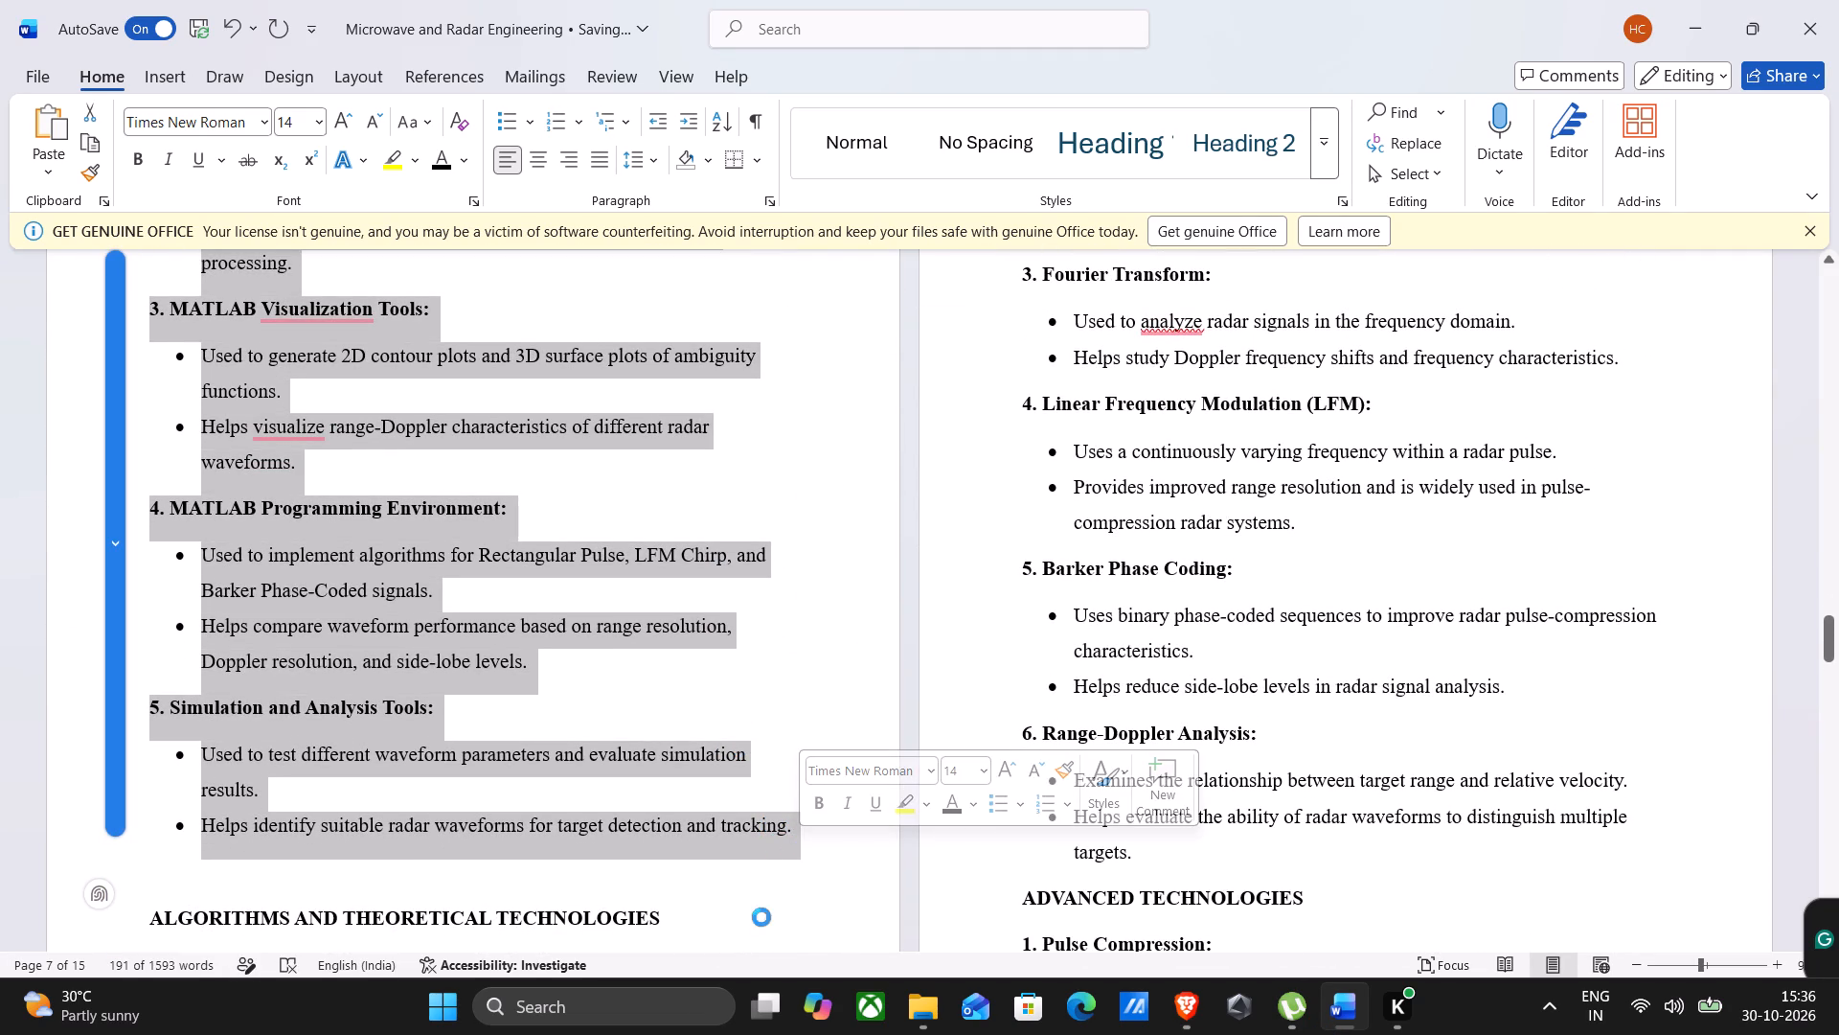
key(ctrl+c)
scroll(1220, 767, up, 20)
scroll(1220, 767, up, 8)
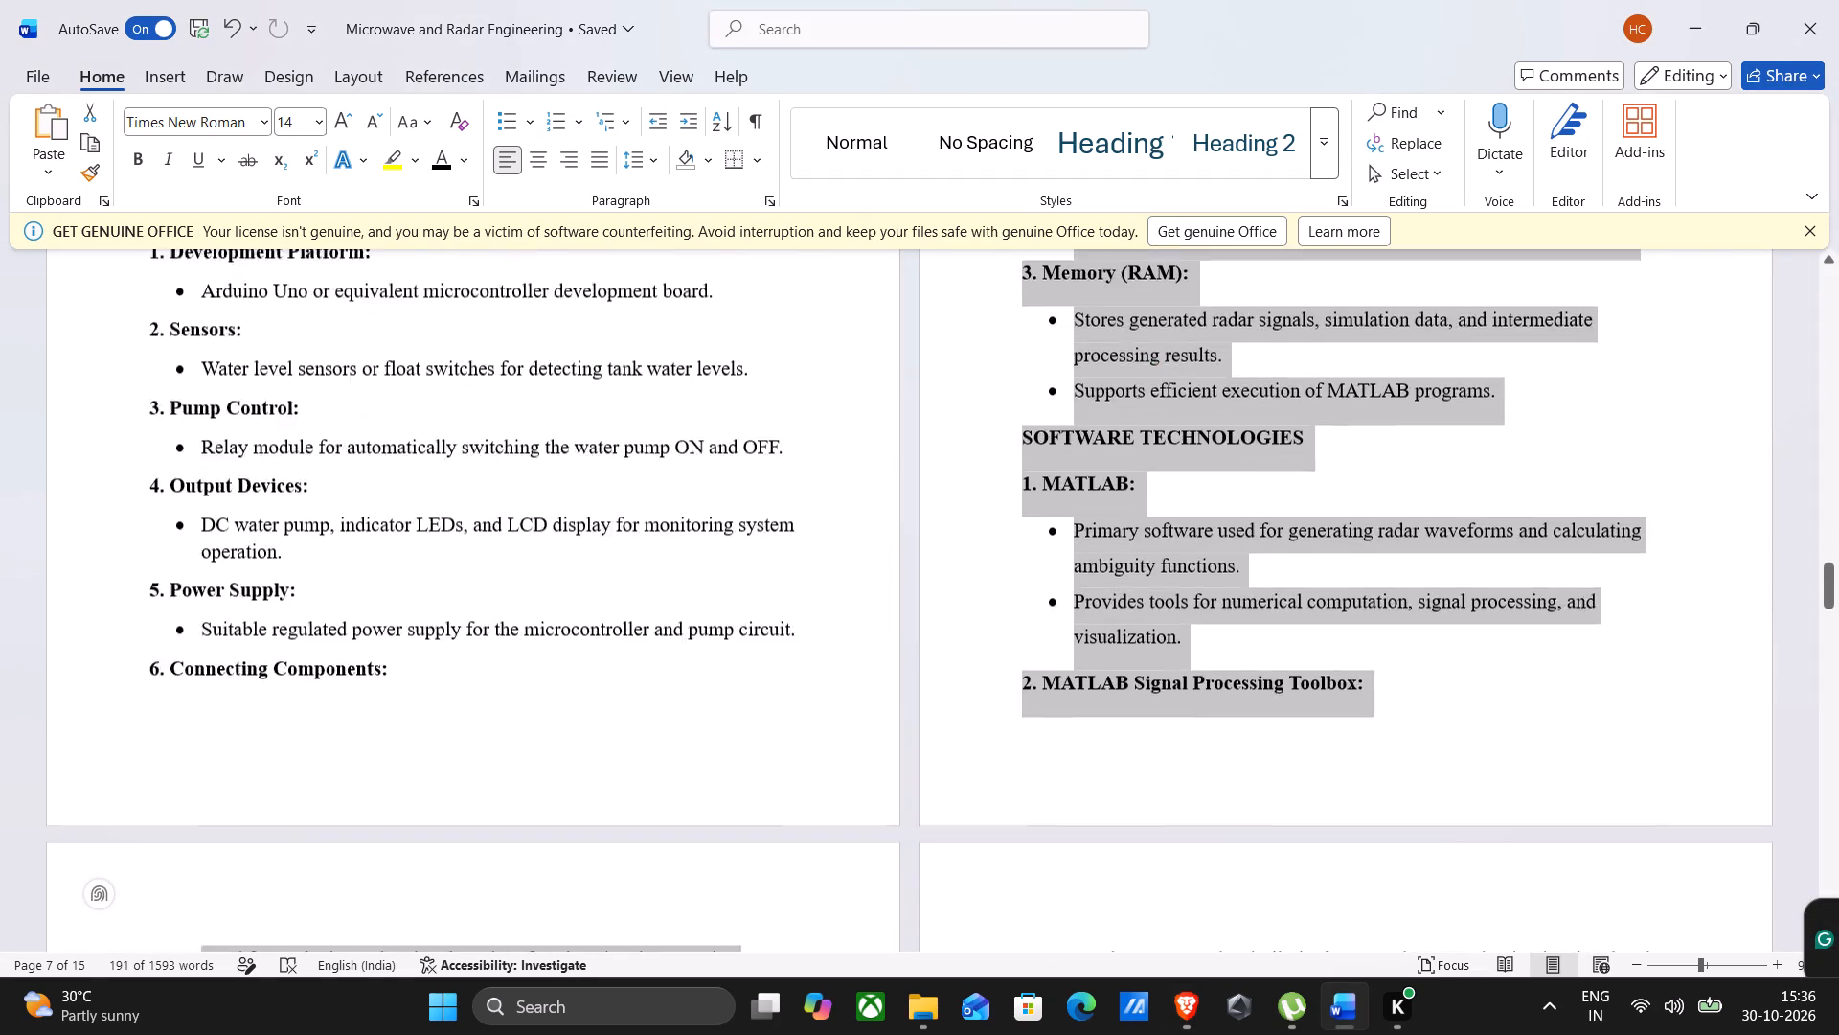
scroll(990, 520, down, 20)
scroll(521, 463, up, 6)
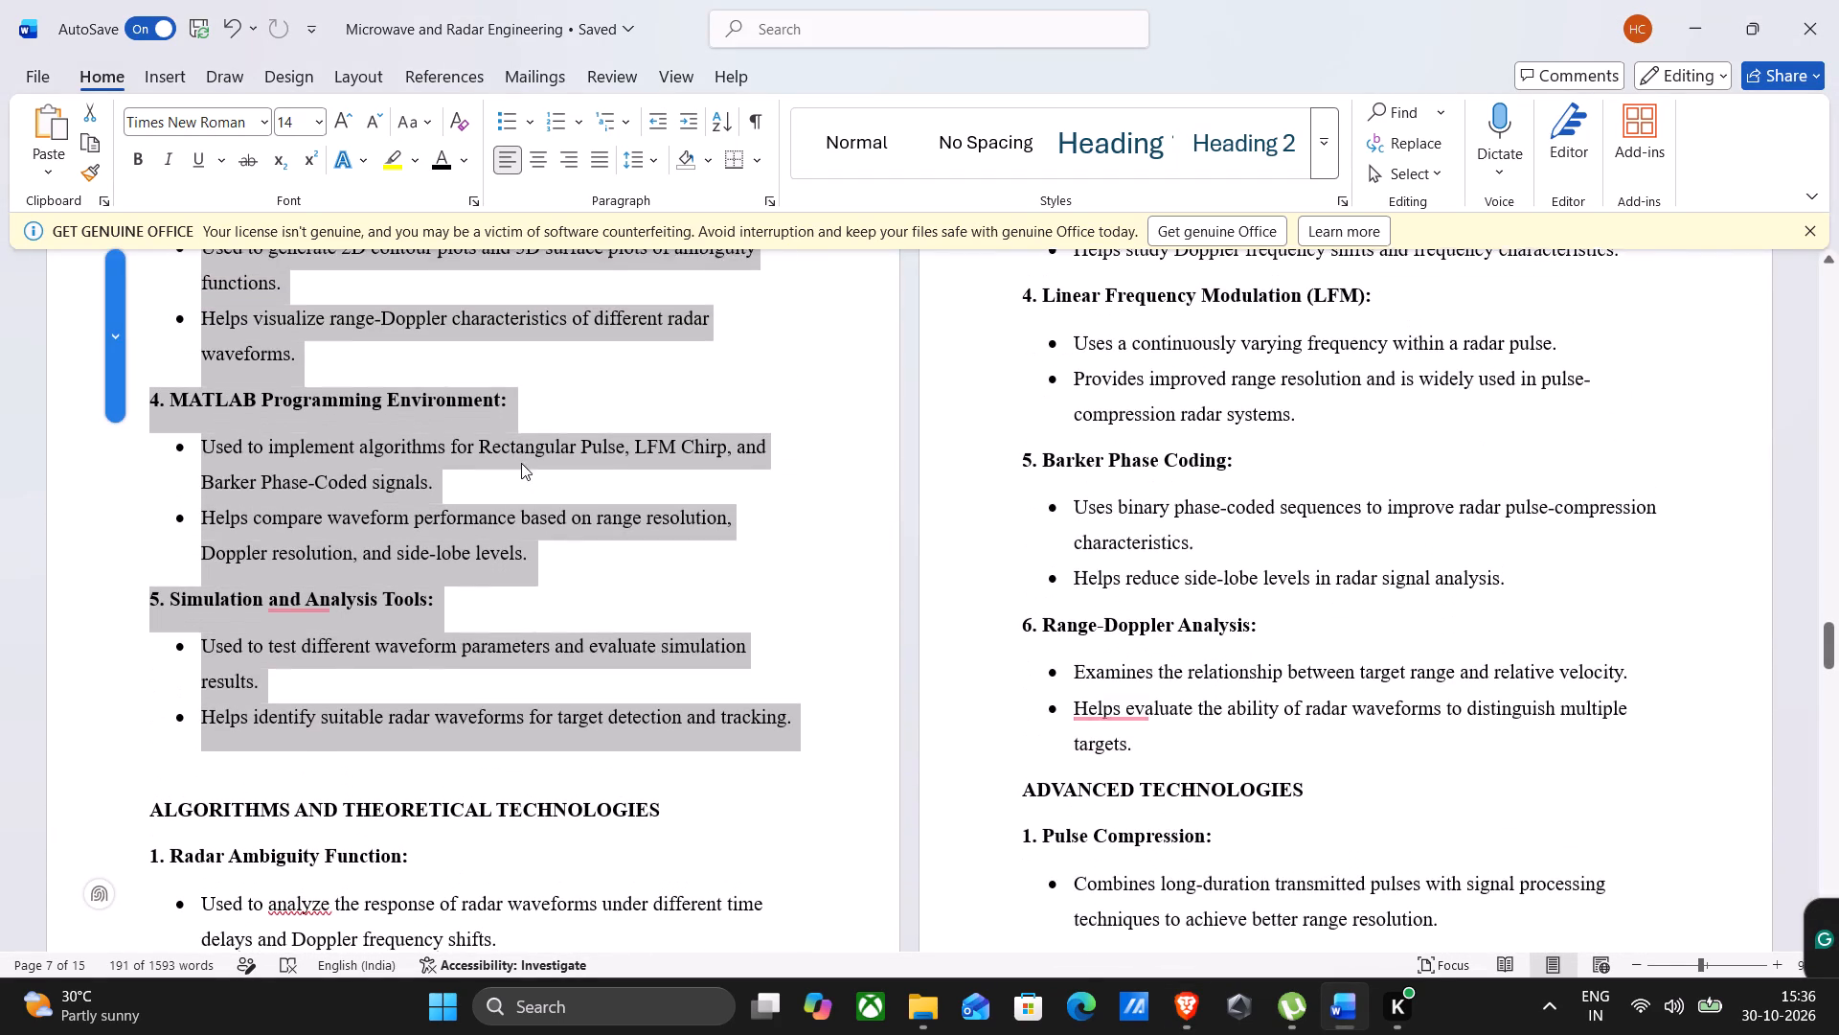
key(ctrl+v)
Remove bold from the two lines under 1. Microcontroller (Arduino Uno) and format them as solid round bullets.
scroll(579, 534, up, 19)
scroll(579, 536, up, 7)
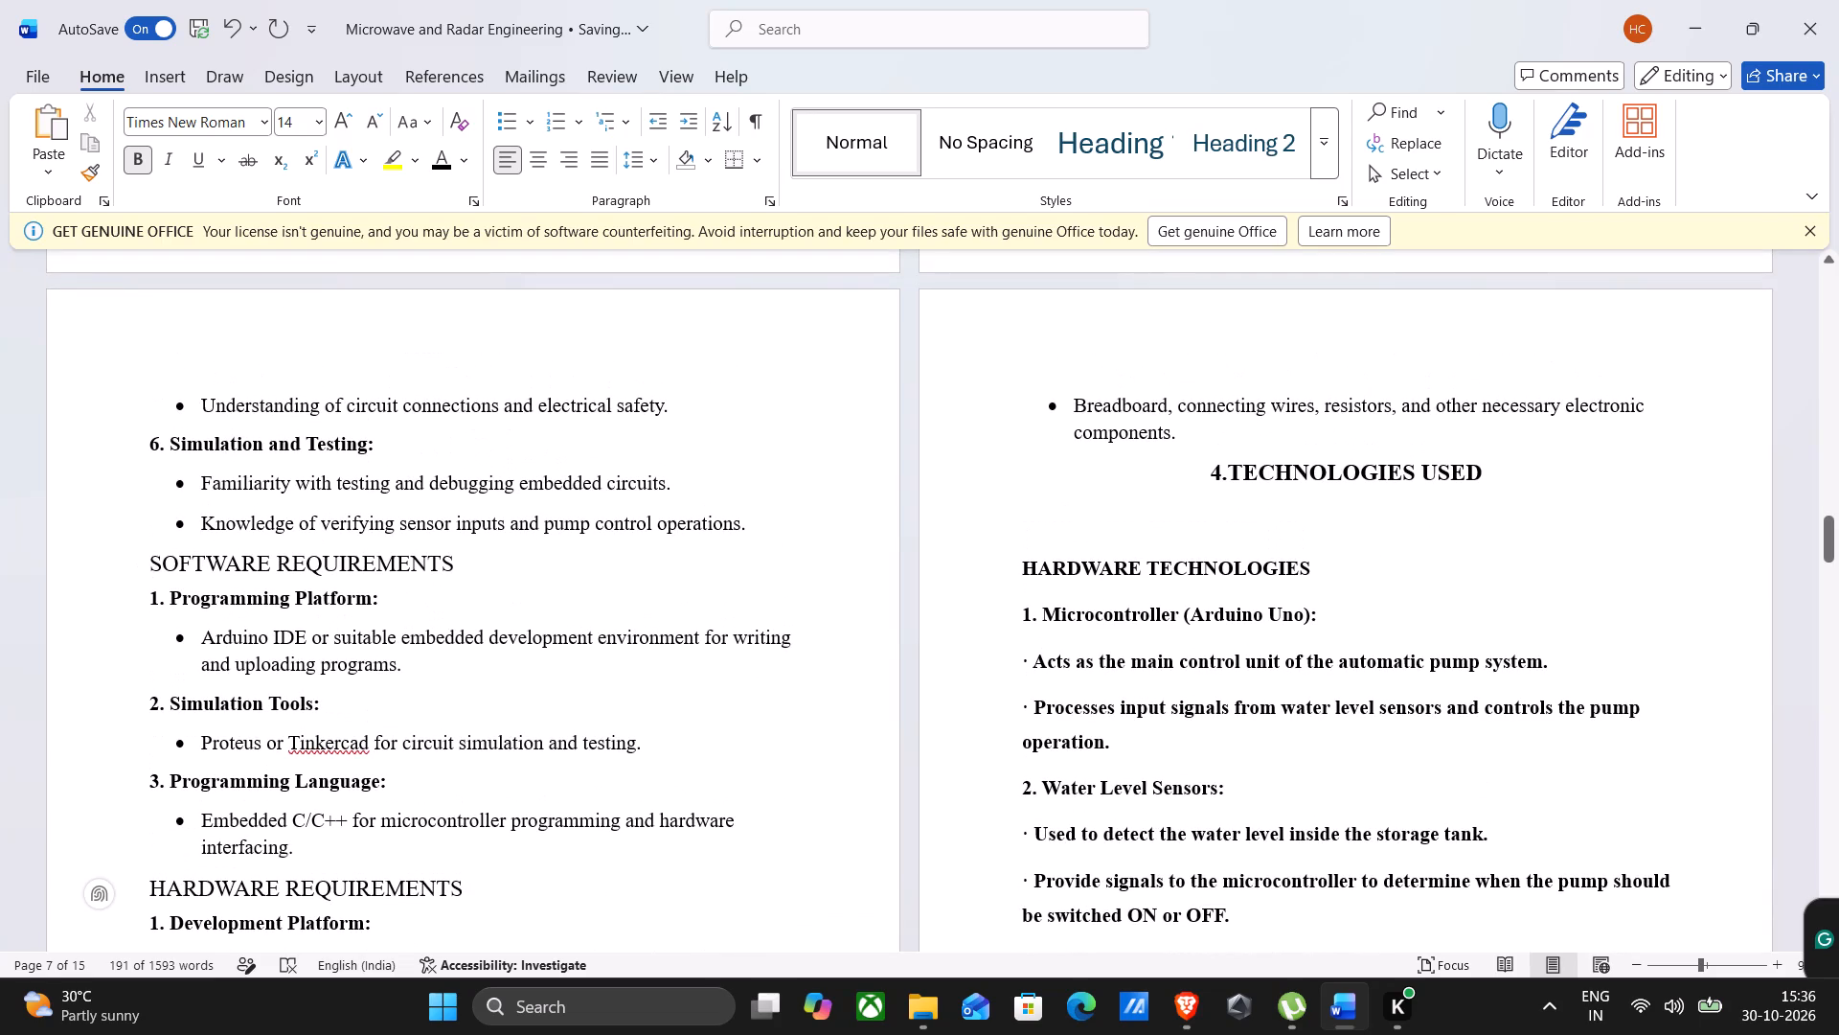
drag(1022, 655, 1131, 752)
key(ctrl+b)
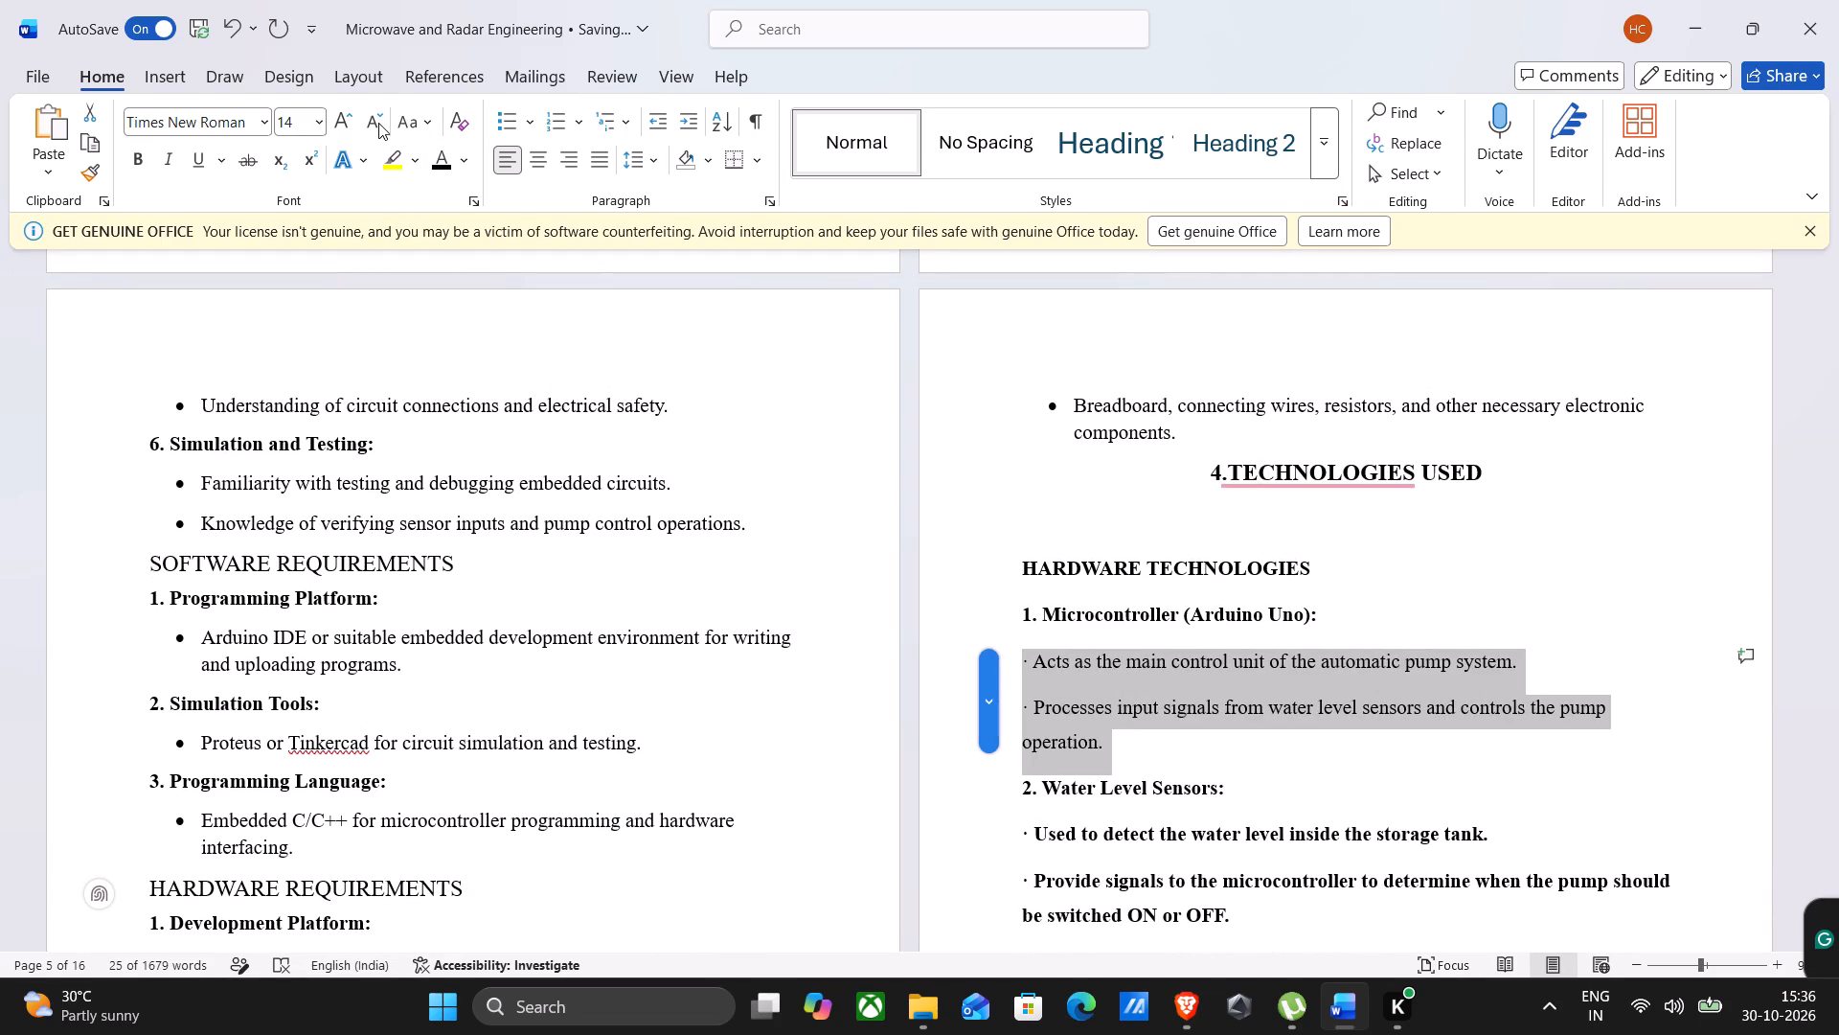
click(530, 122)
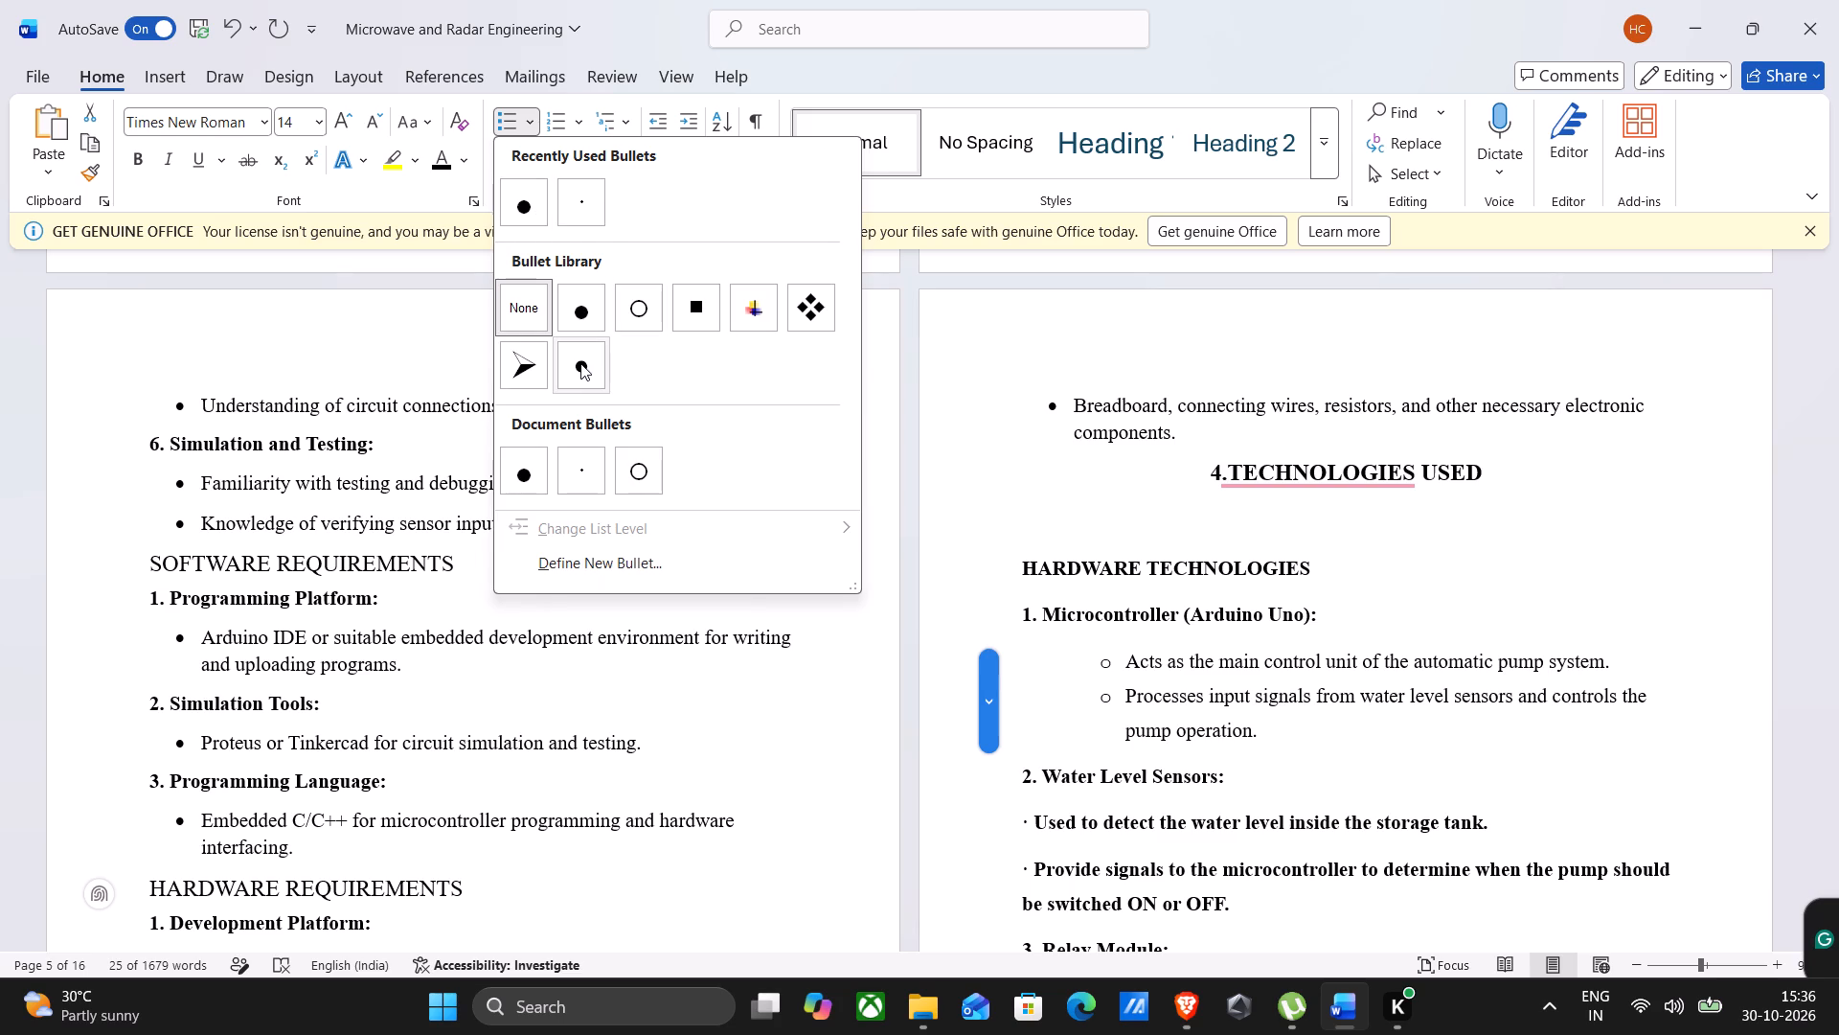
click(577, 315)
click(531, 117)
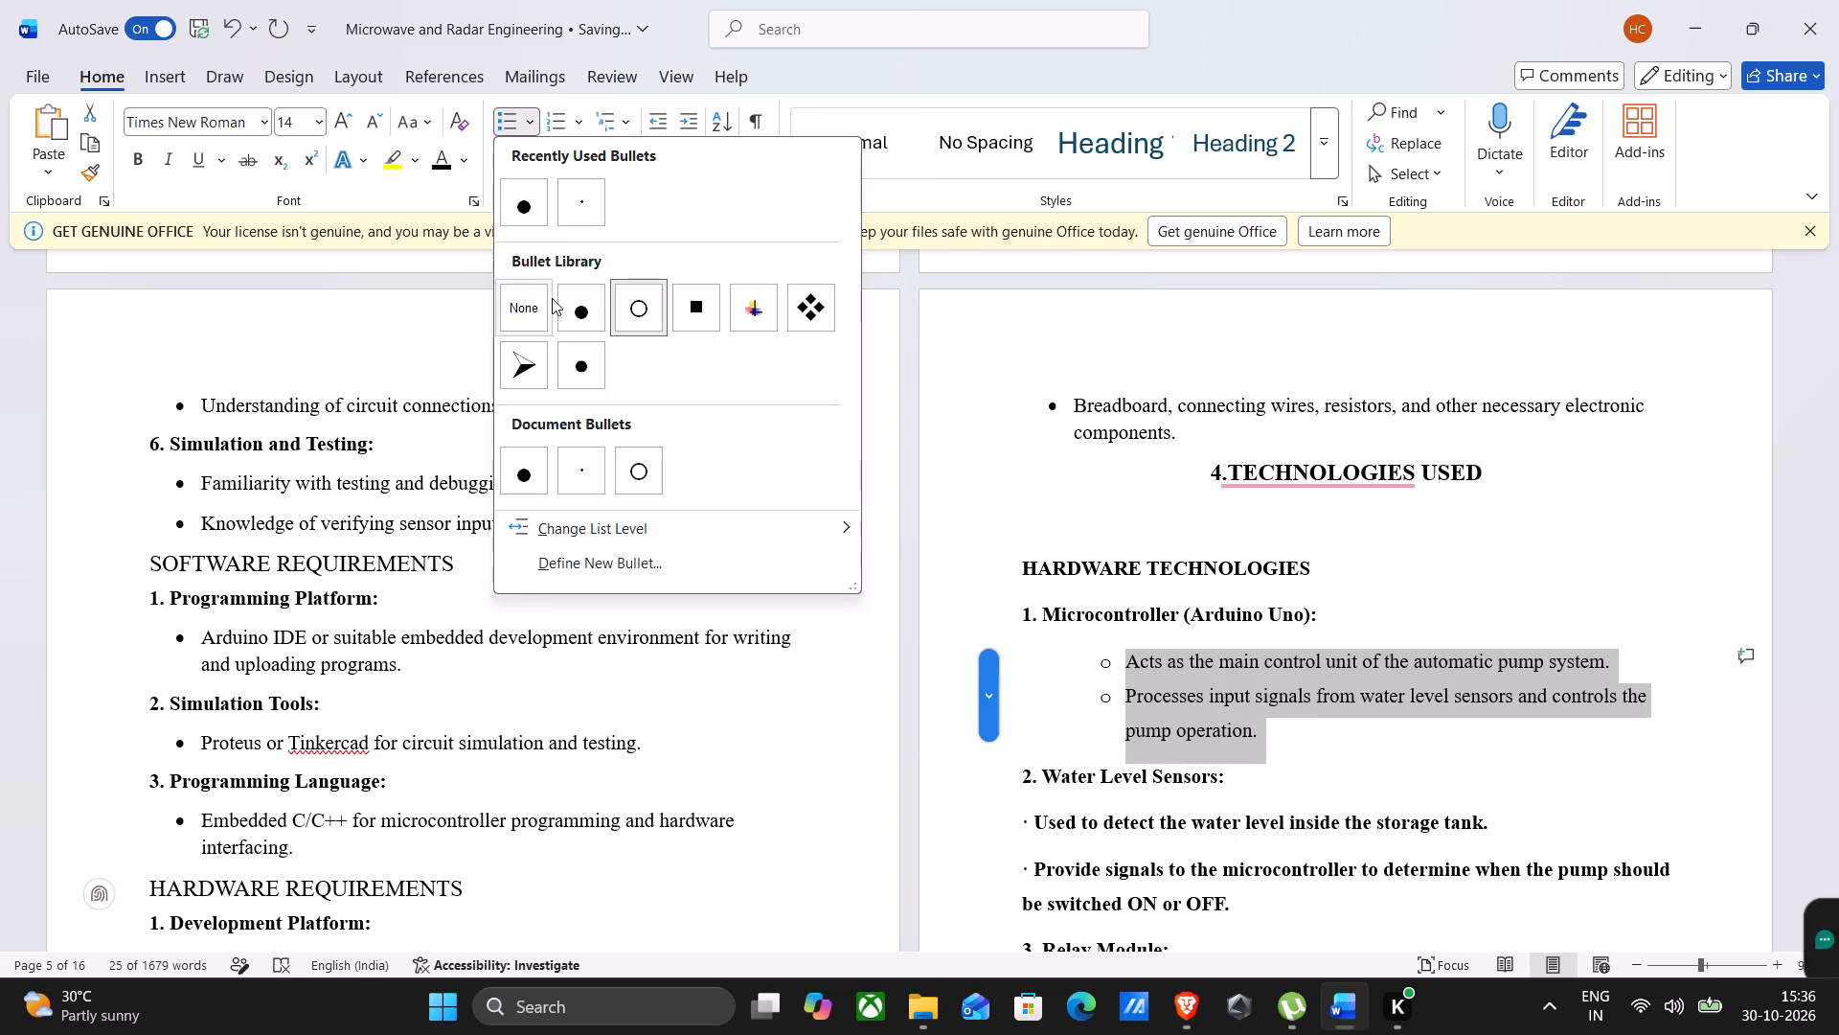
click(569, 303)
Format the two lines under 2. Water Level Sensors as solid round bullets and remove their bold.
scroll(1404, 706, down, 4)
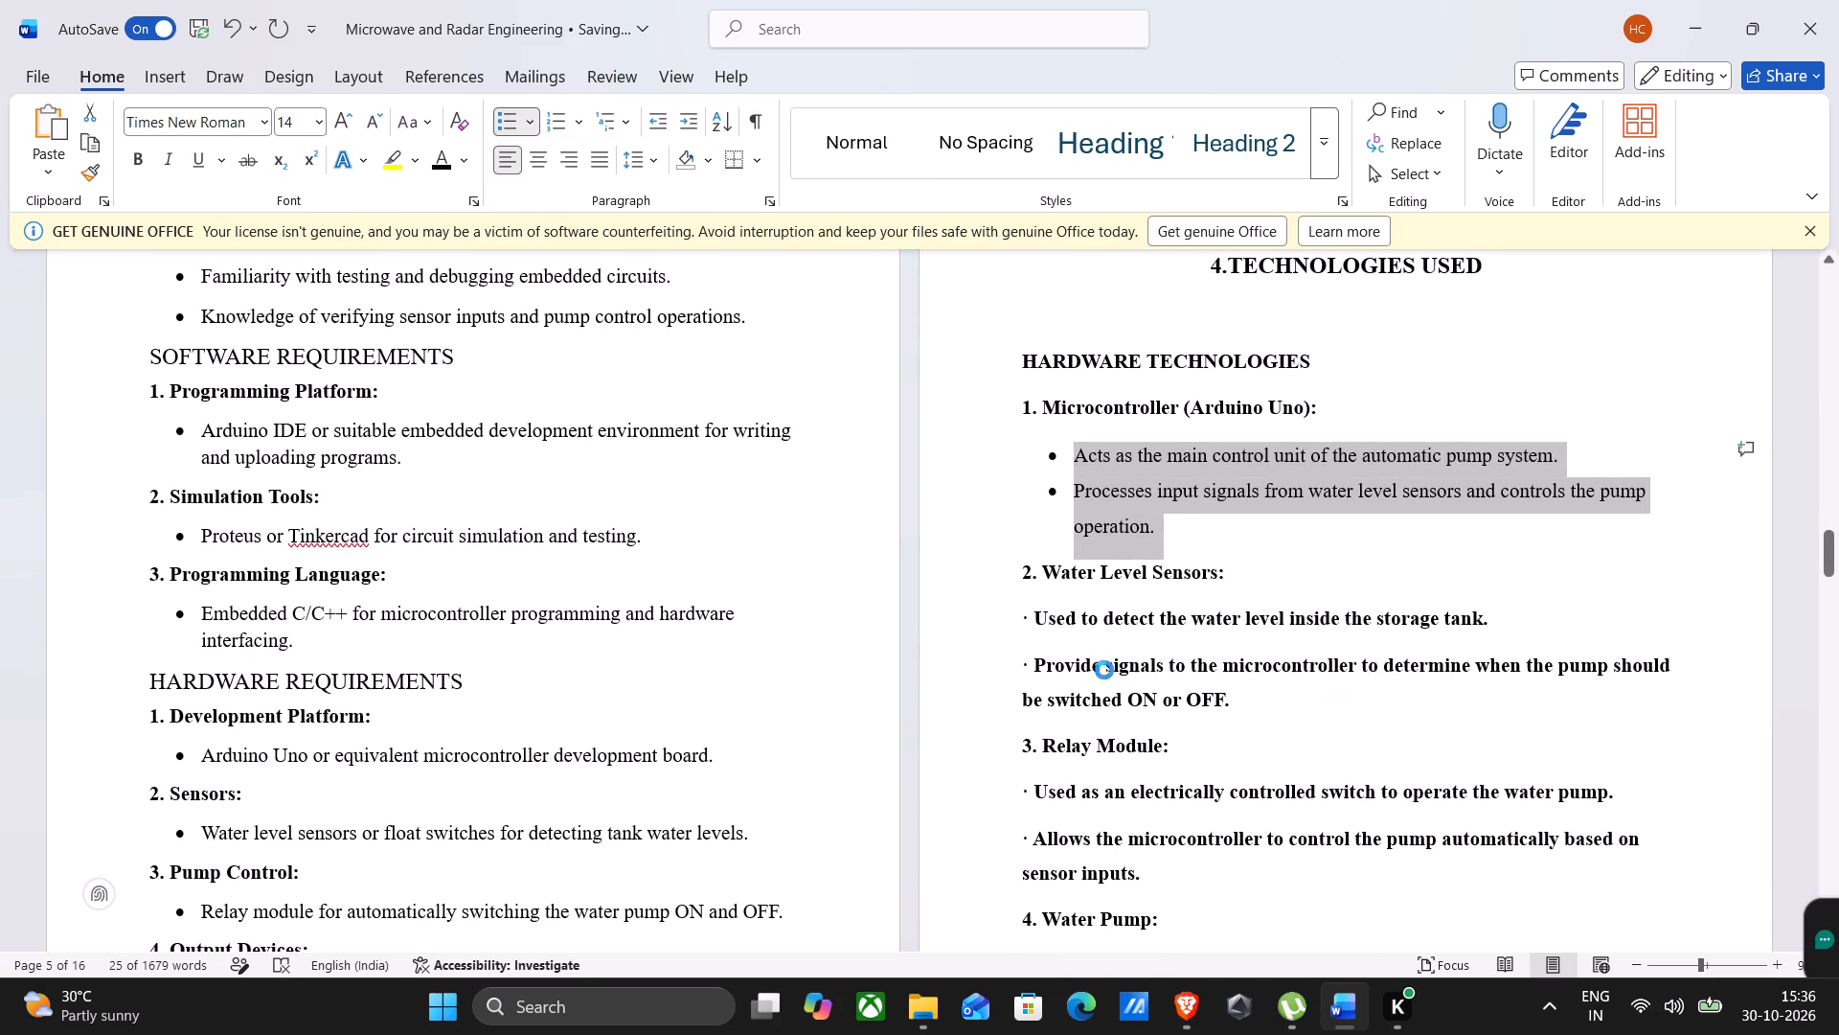
drag(1036, 619, 1229, 699)
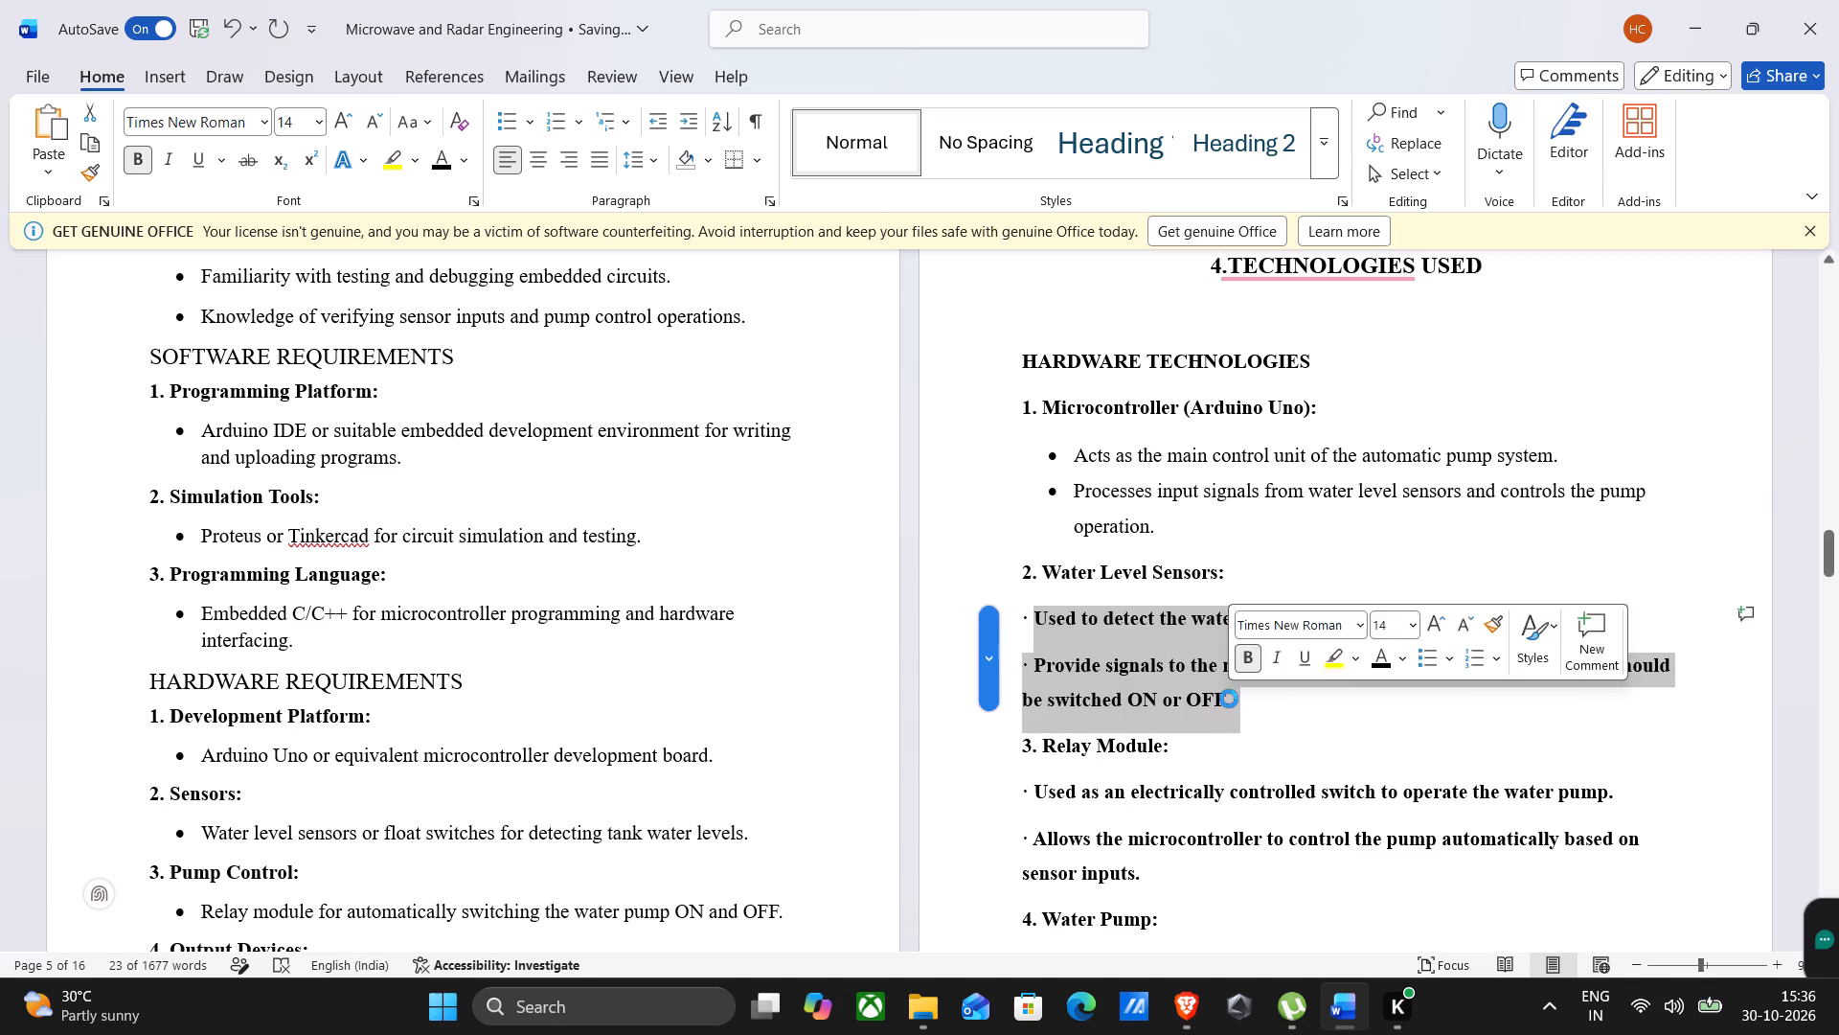
click(1229, 699)
drag(1023, 617, 1241, 709)
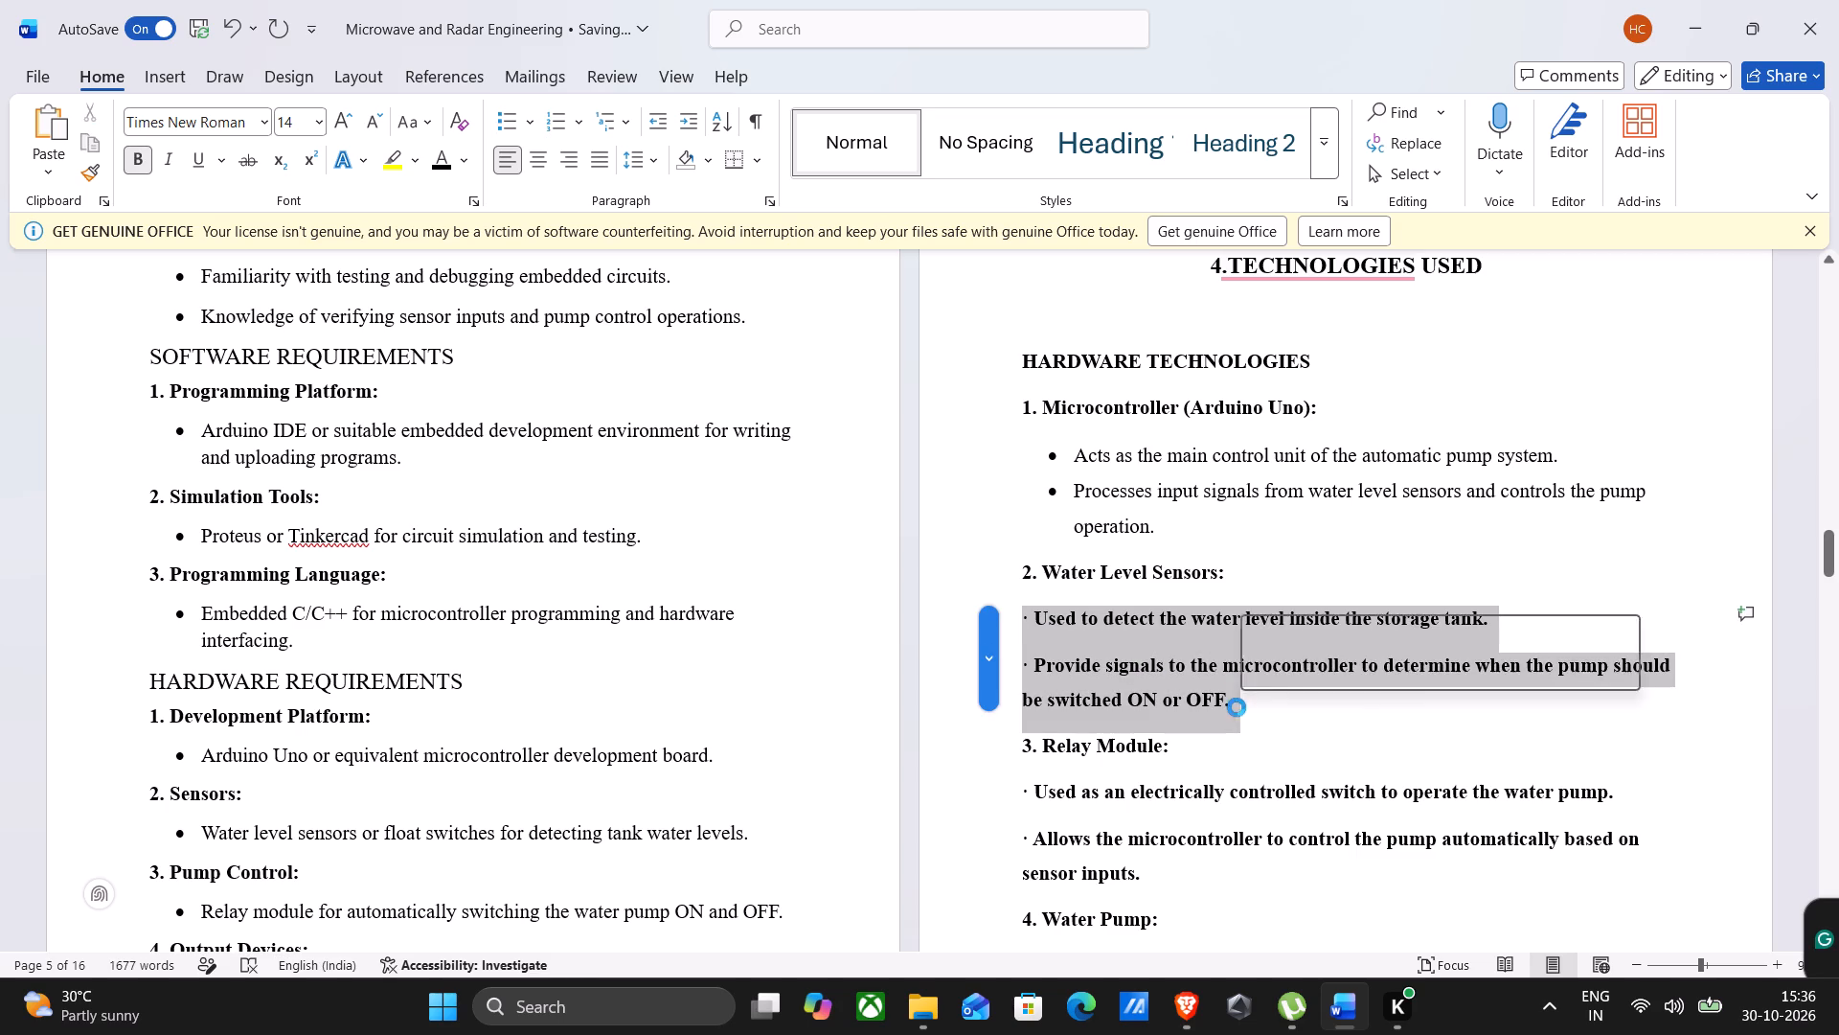
click(538, 127)
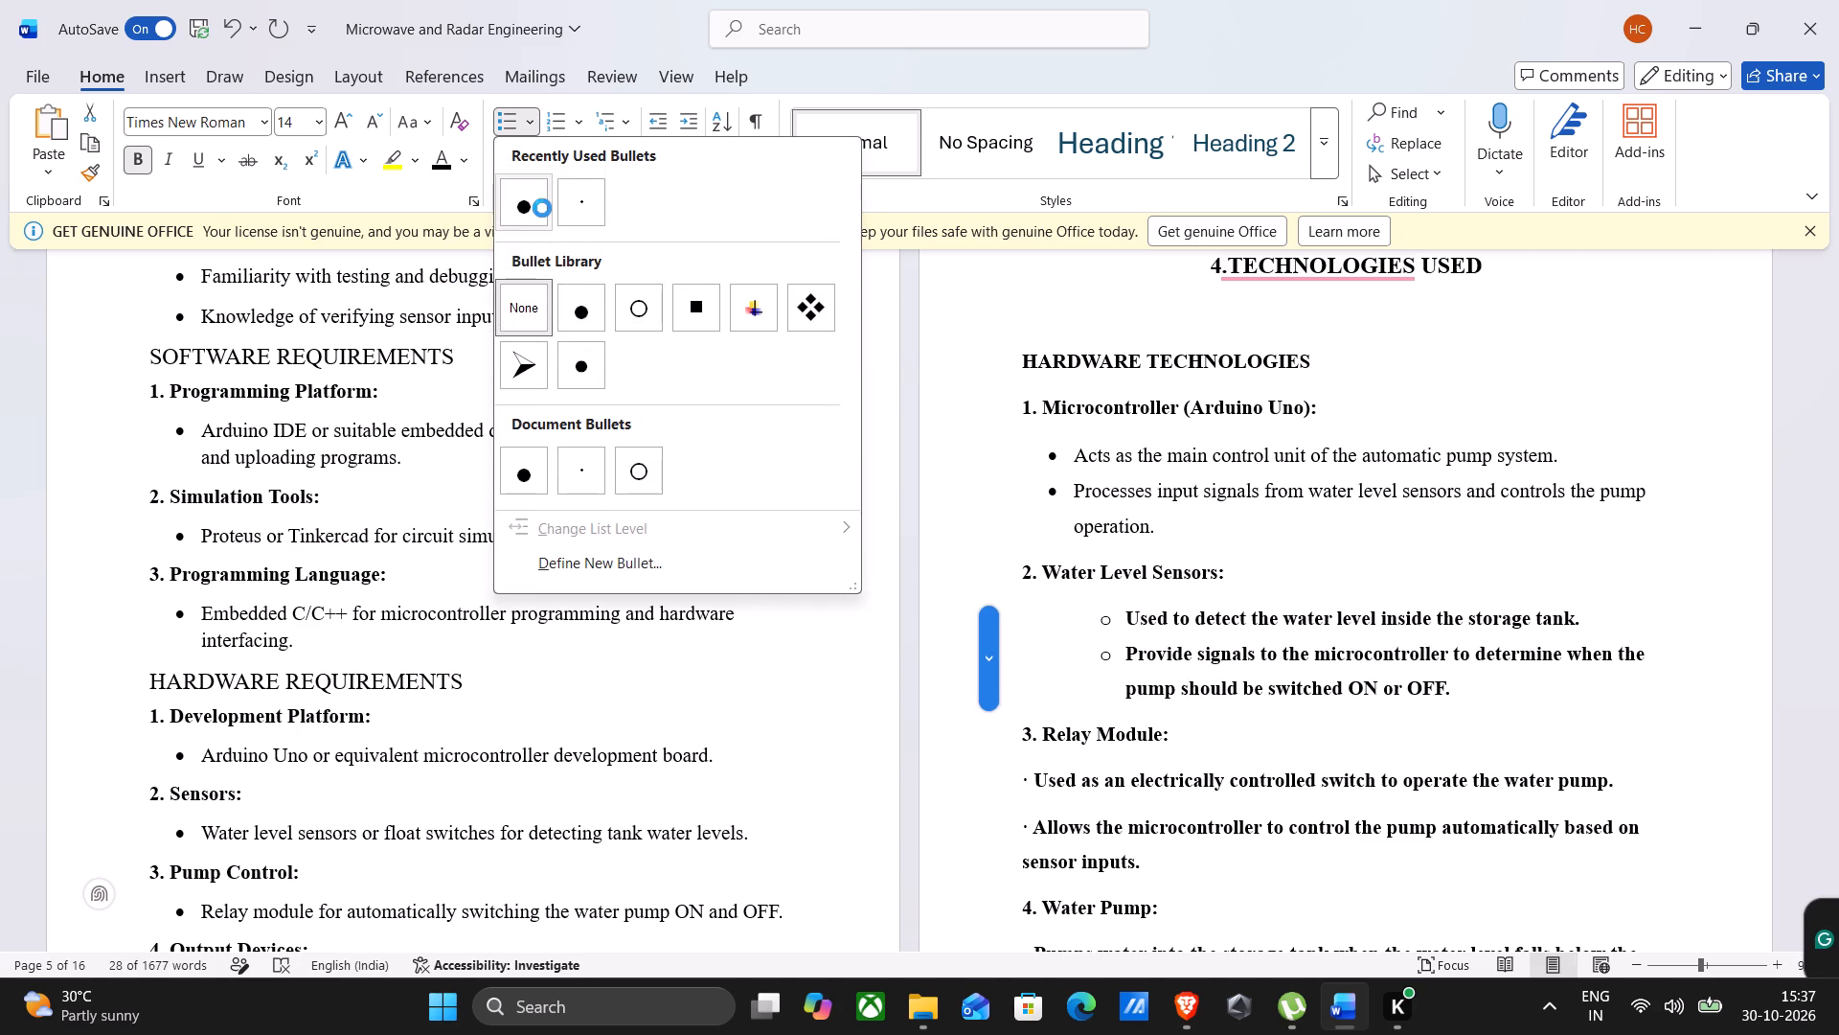
double_click(542, 208)
click(534, 125)
click(533, 218)
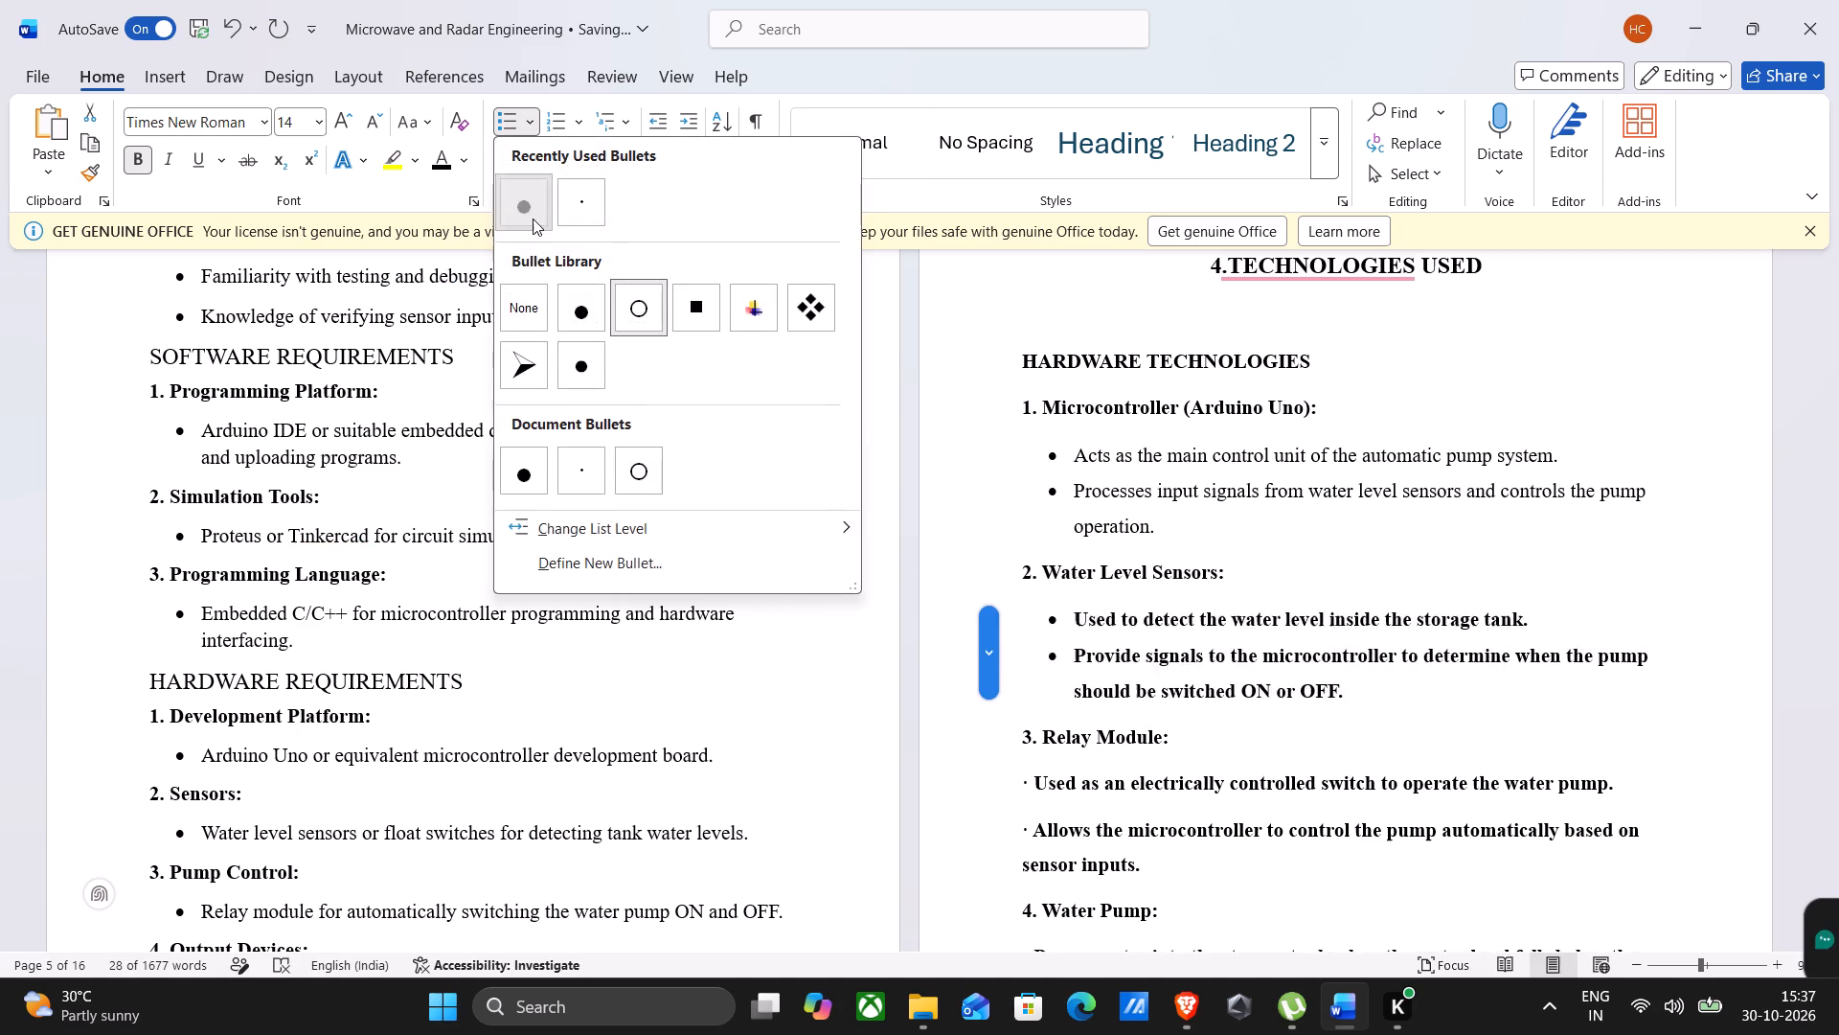
scroll(1090, 770, down, 4)
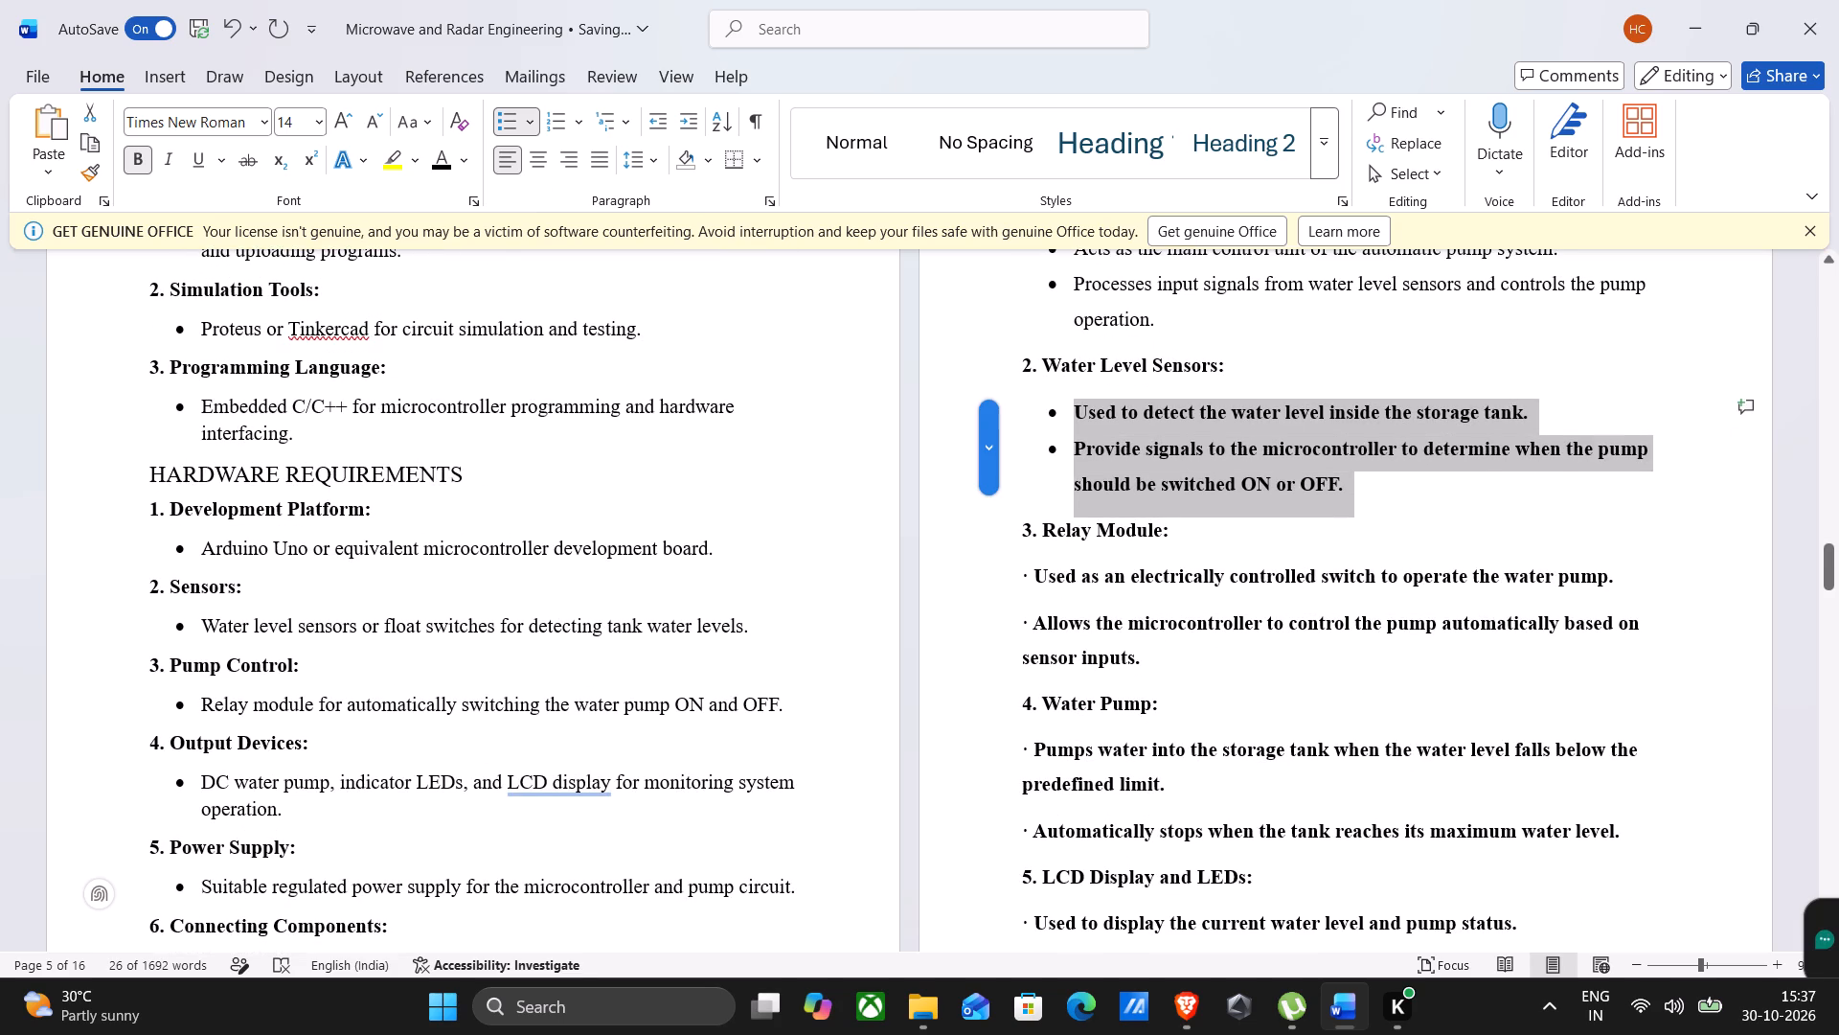
key(ctrl+b)
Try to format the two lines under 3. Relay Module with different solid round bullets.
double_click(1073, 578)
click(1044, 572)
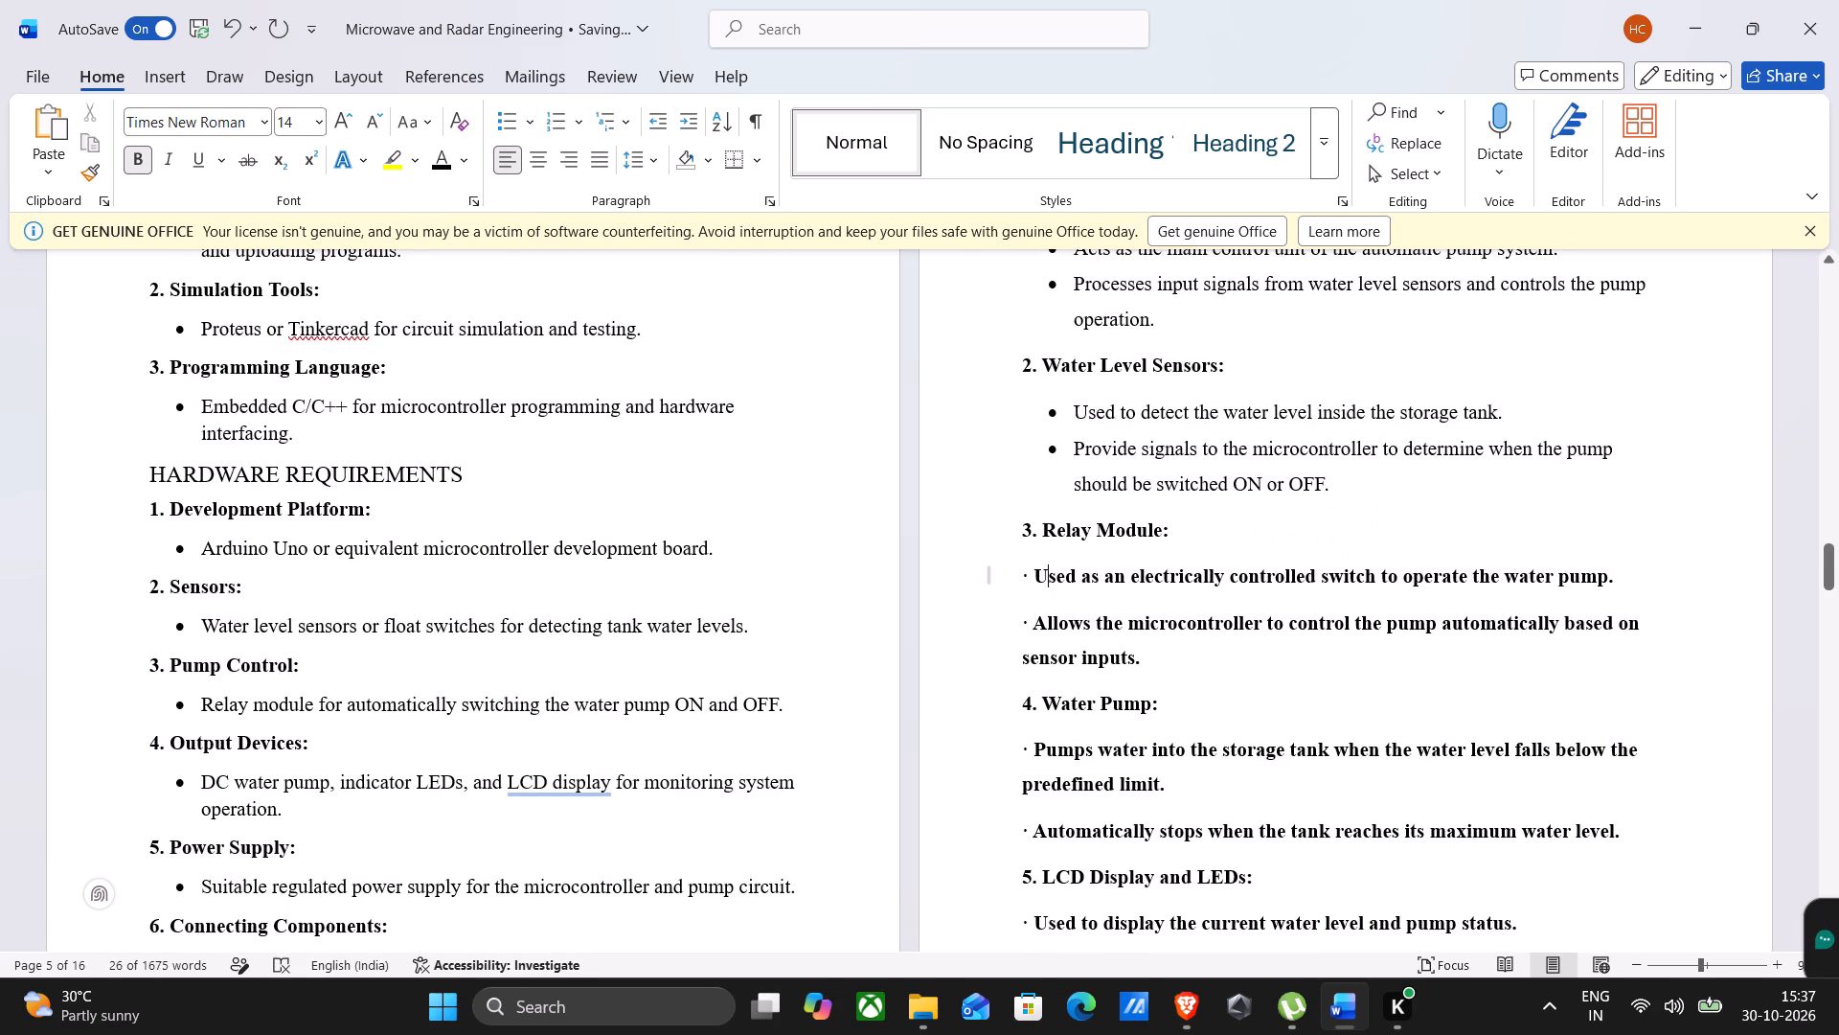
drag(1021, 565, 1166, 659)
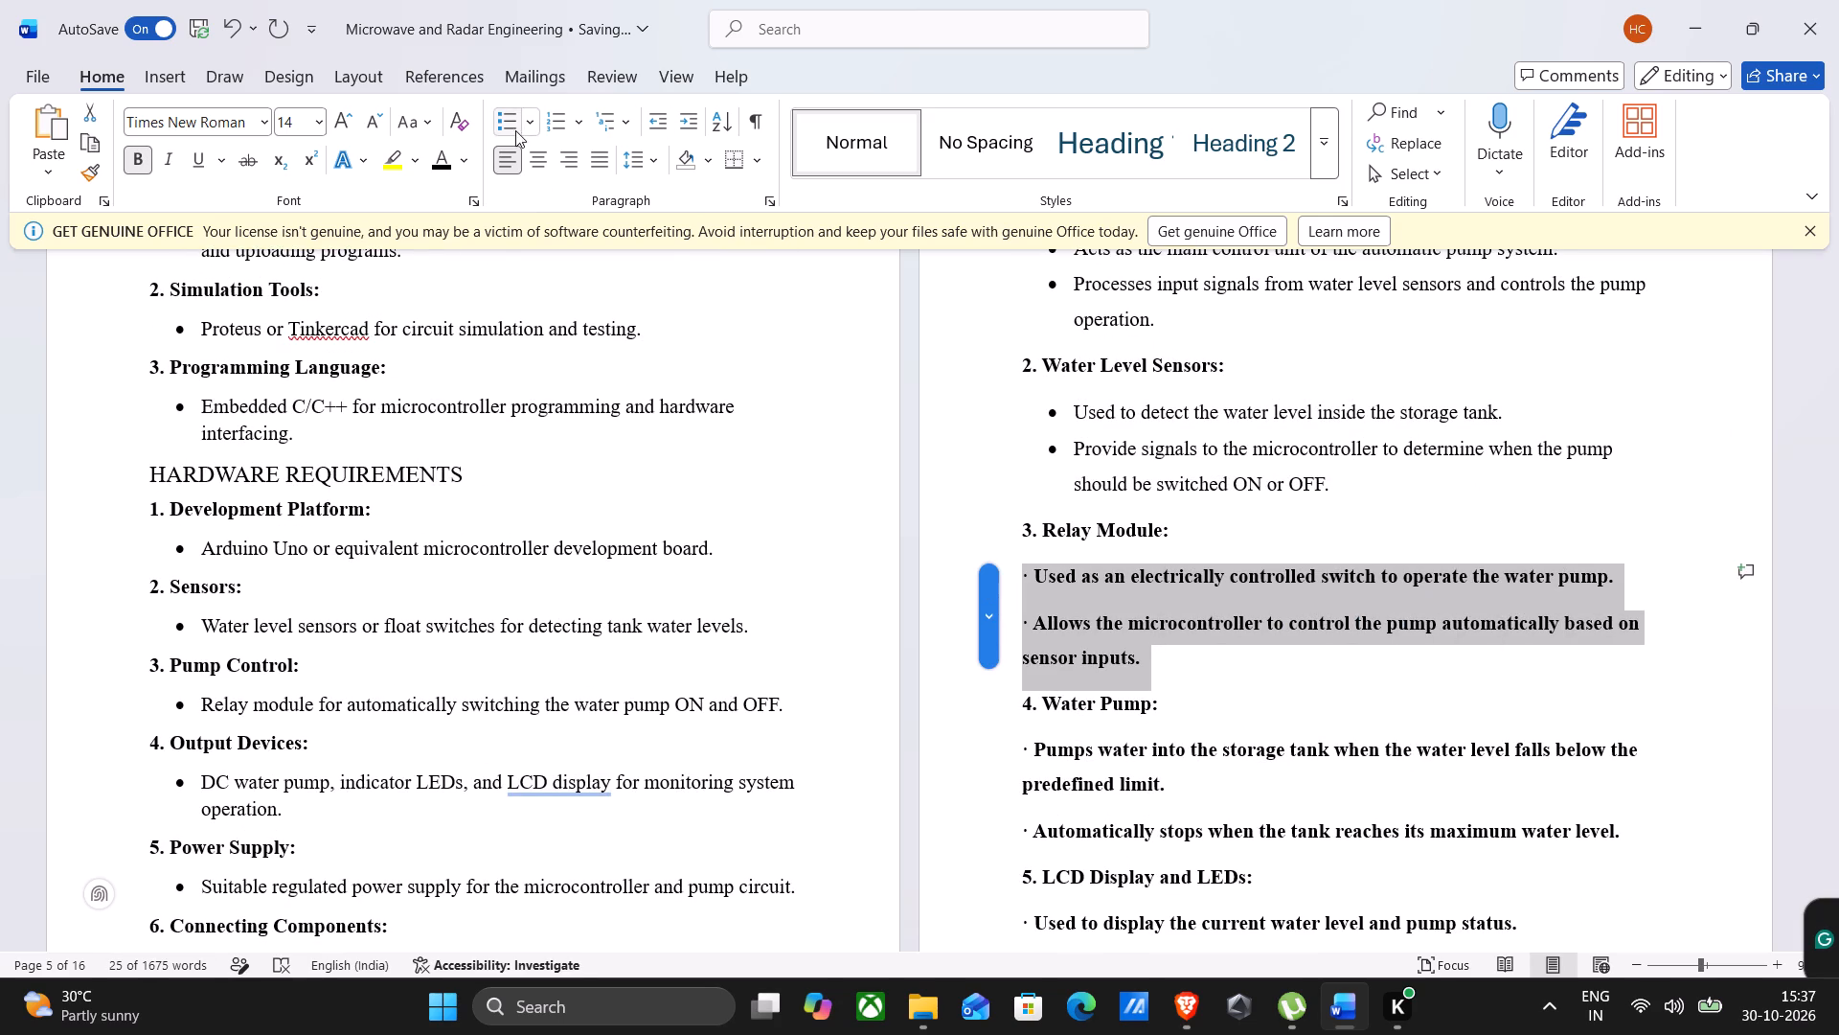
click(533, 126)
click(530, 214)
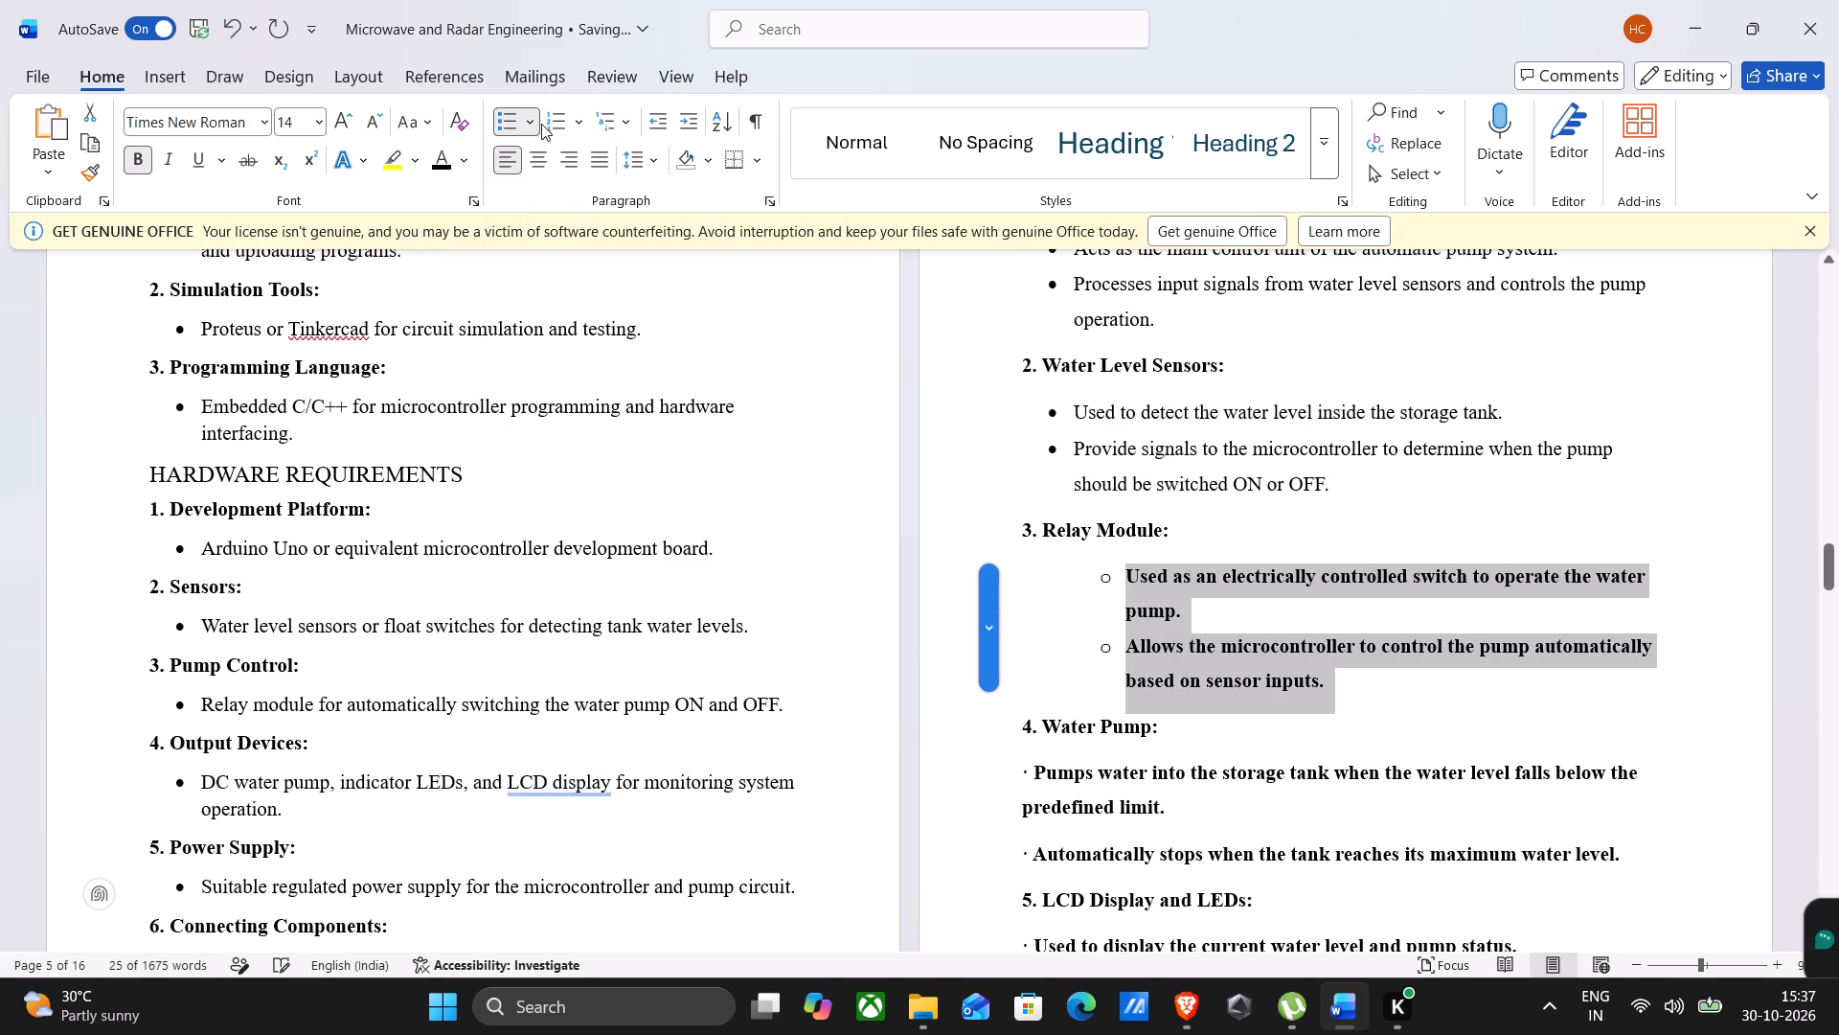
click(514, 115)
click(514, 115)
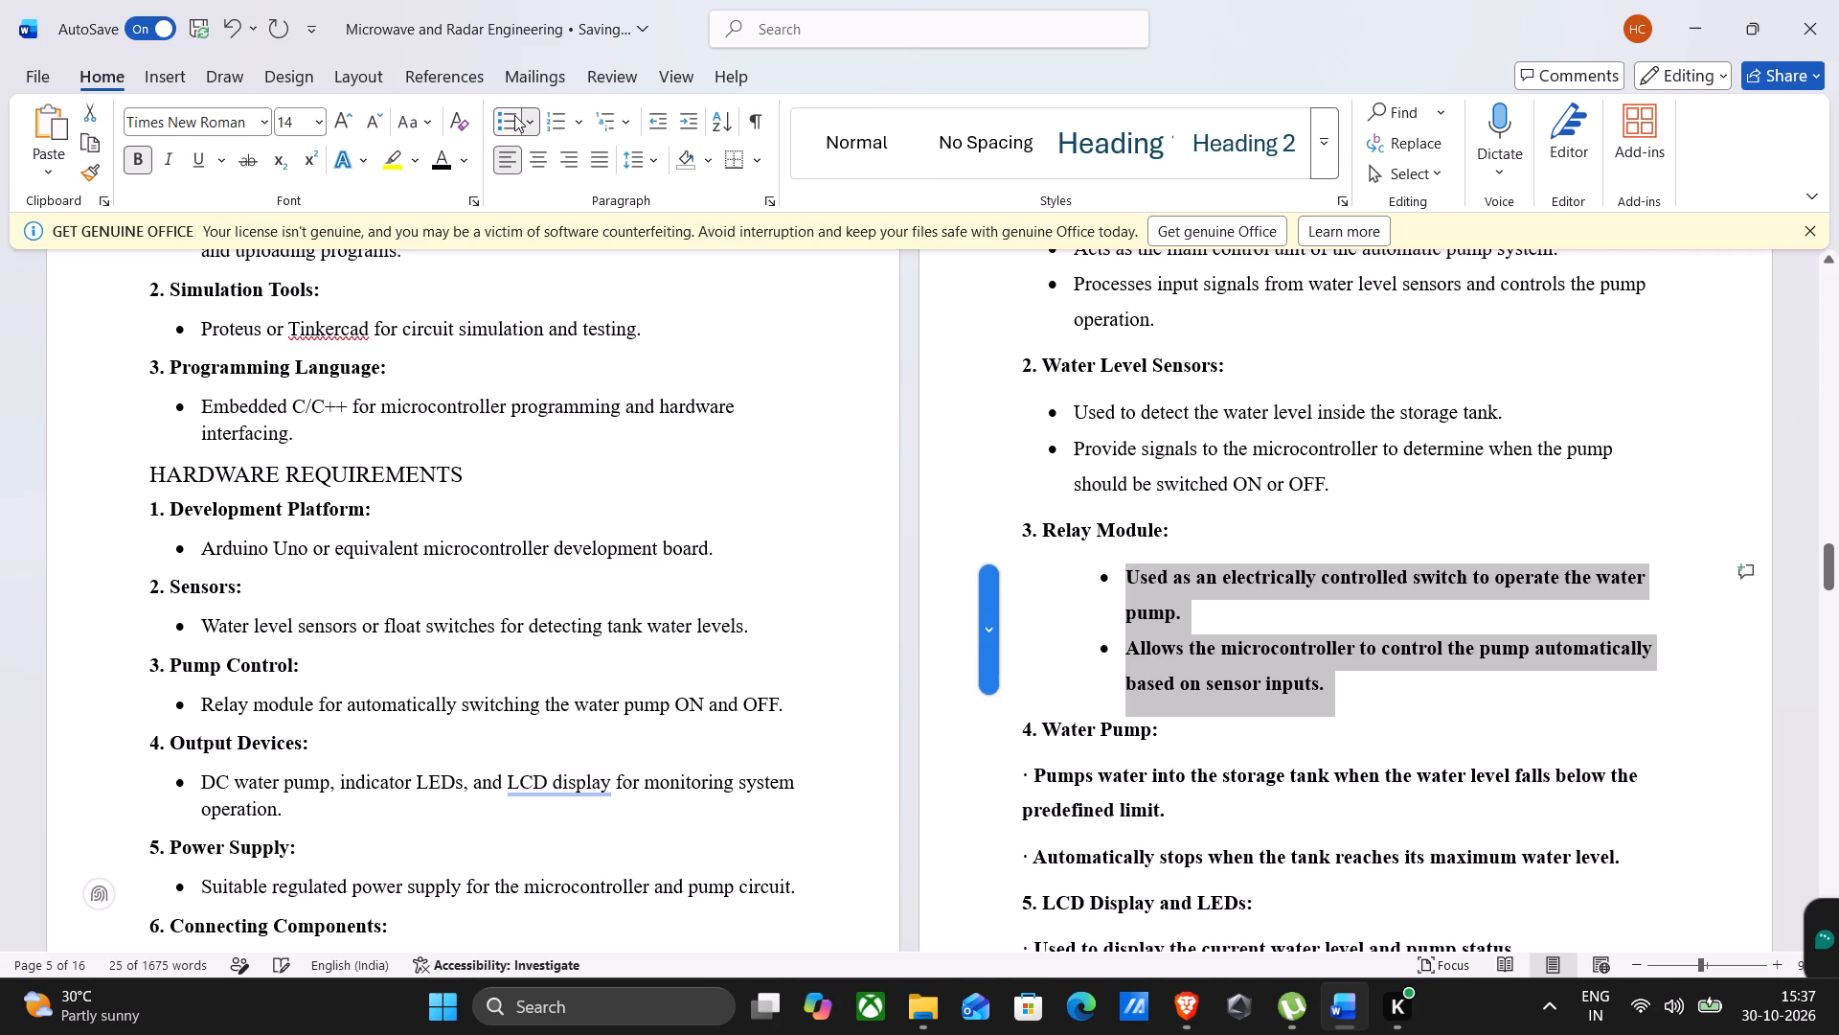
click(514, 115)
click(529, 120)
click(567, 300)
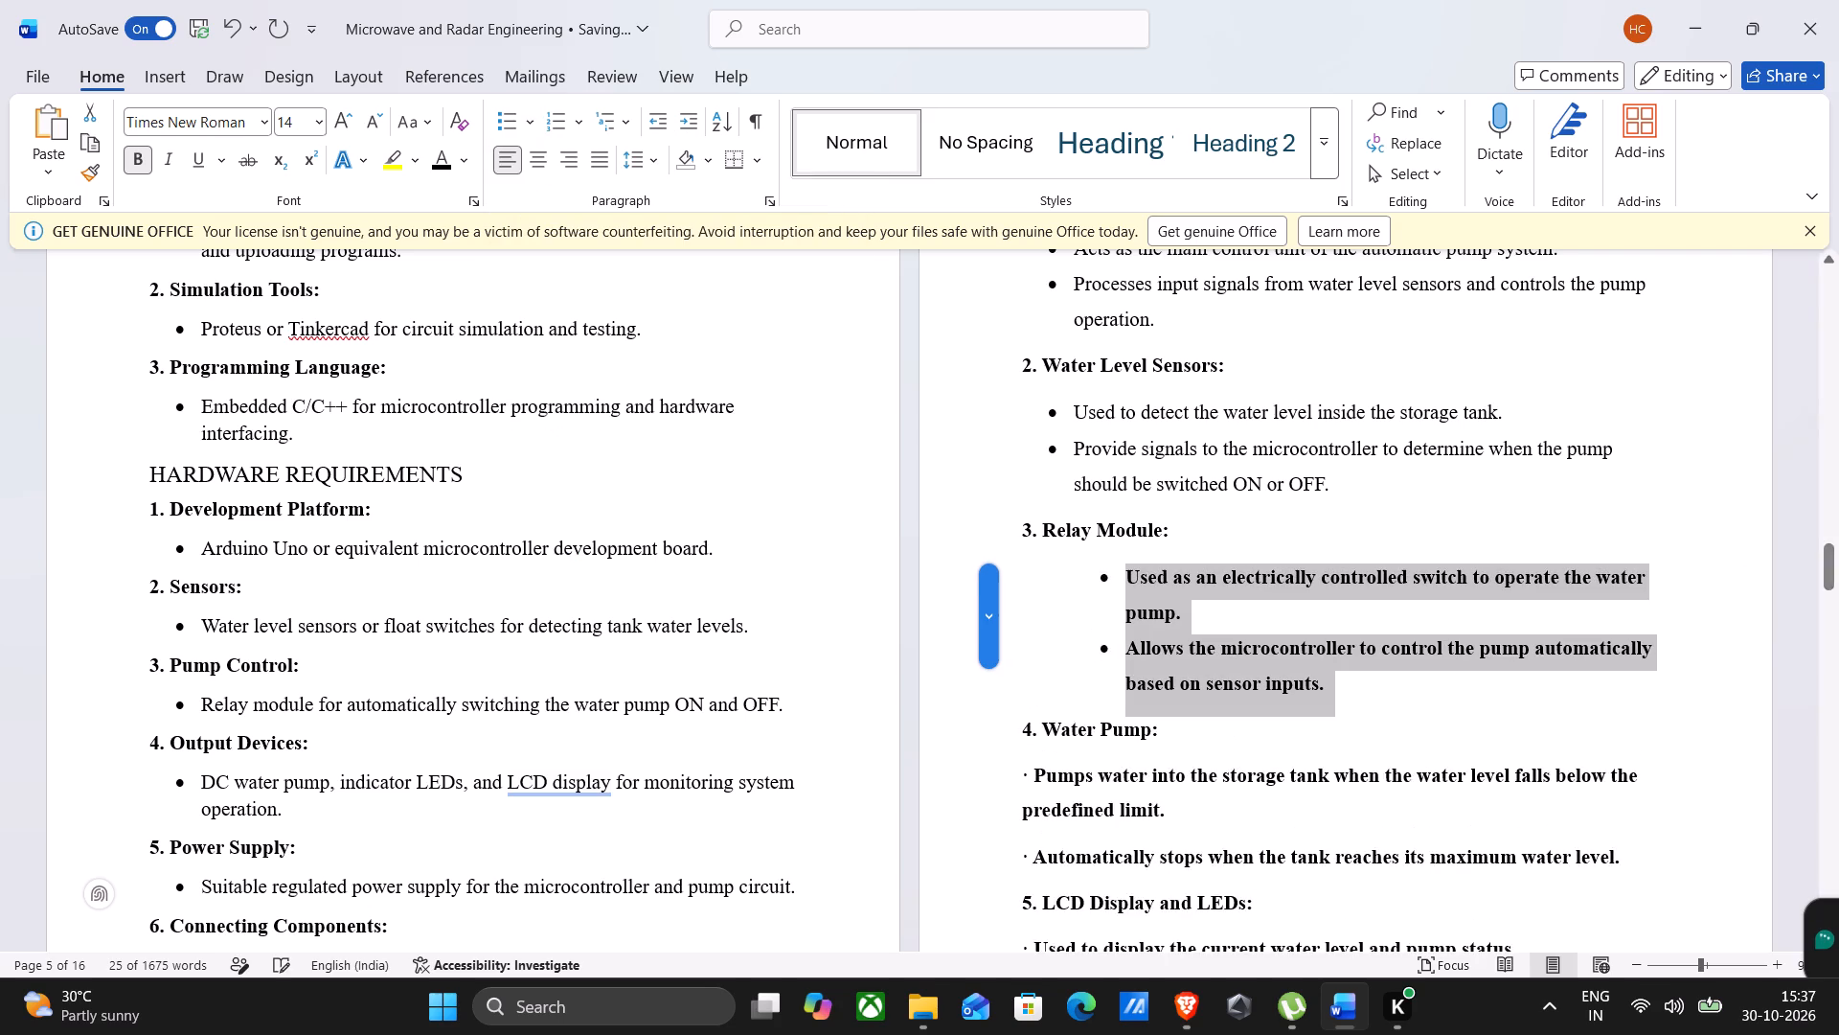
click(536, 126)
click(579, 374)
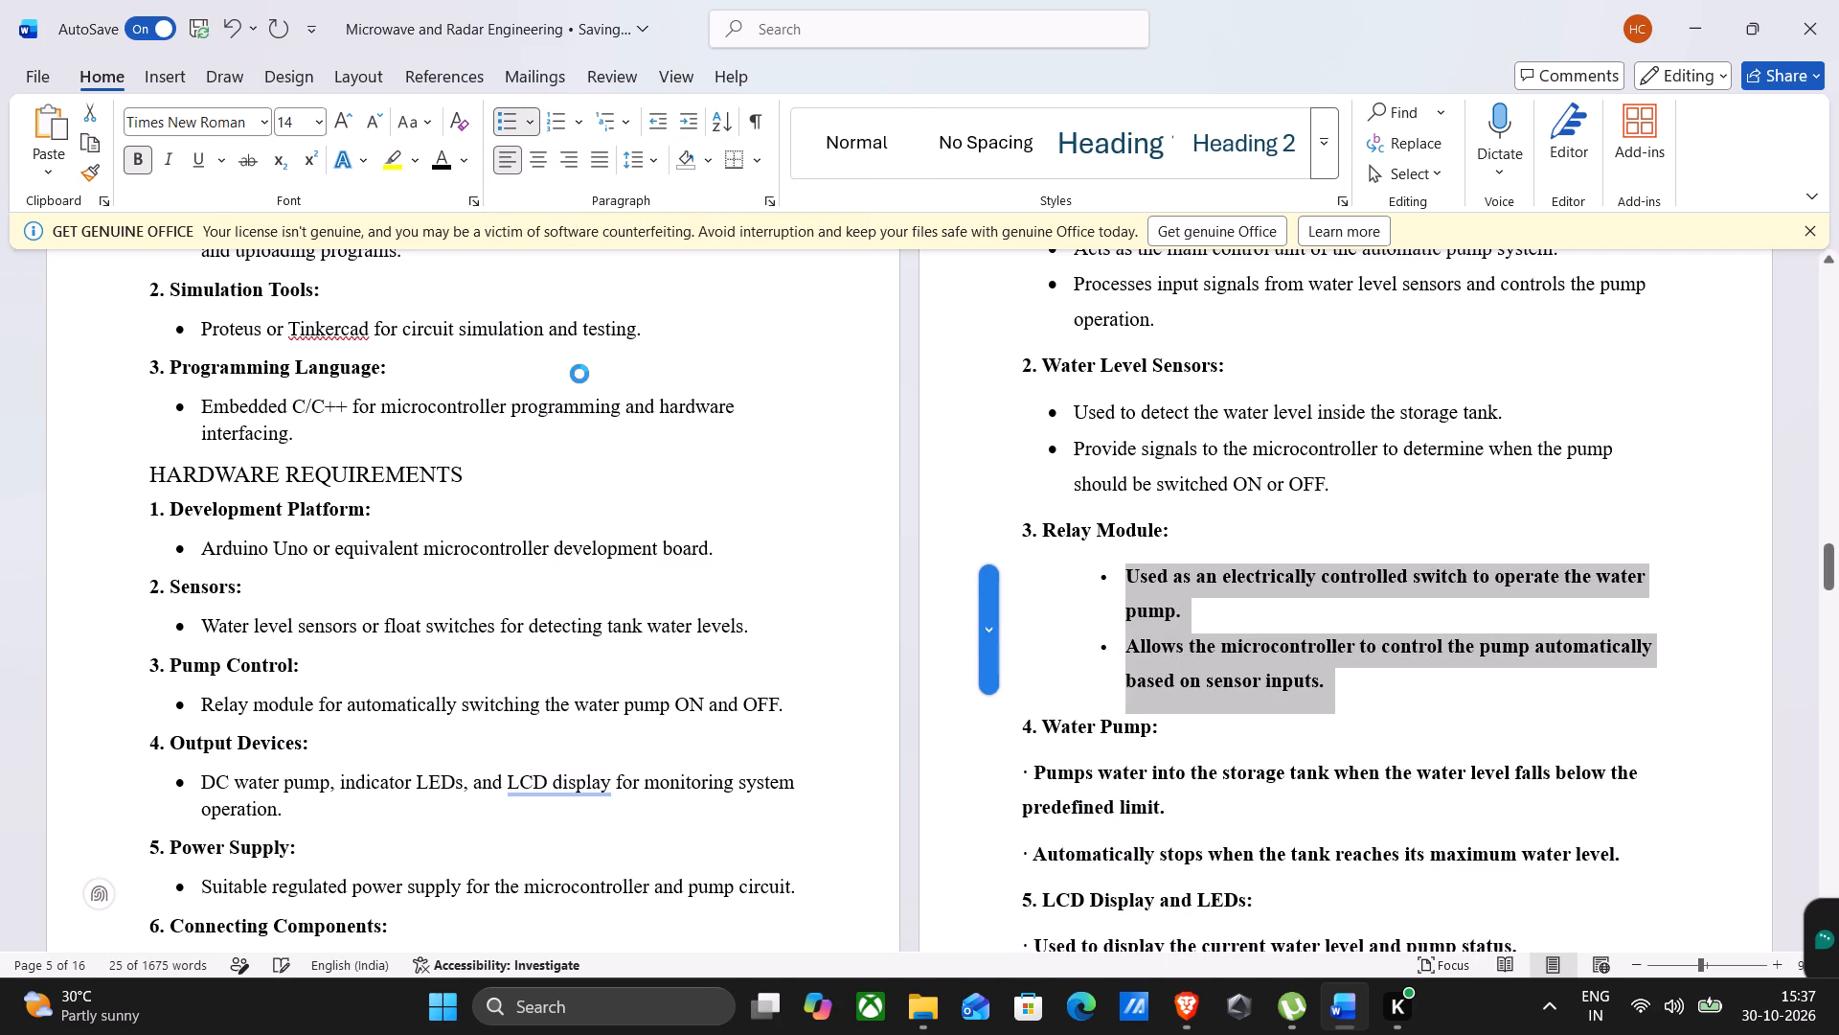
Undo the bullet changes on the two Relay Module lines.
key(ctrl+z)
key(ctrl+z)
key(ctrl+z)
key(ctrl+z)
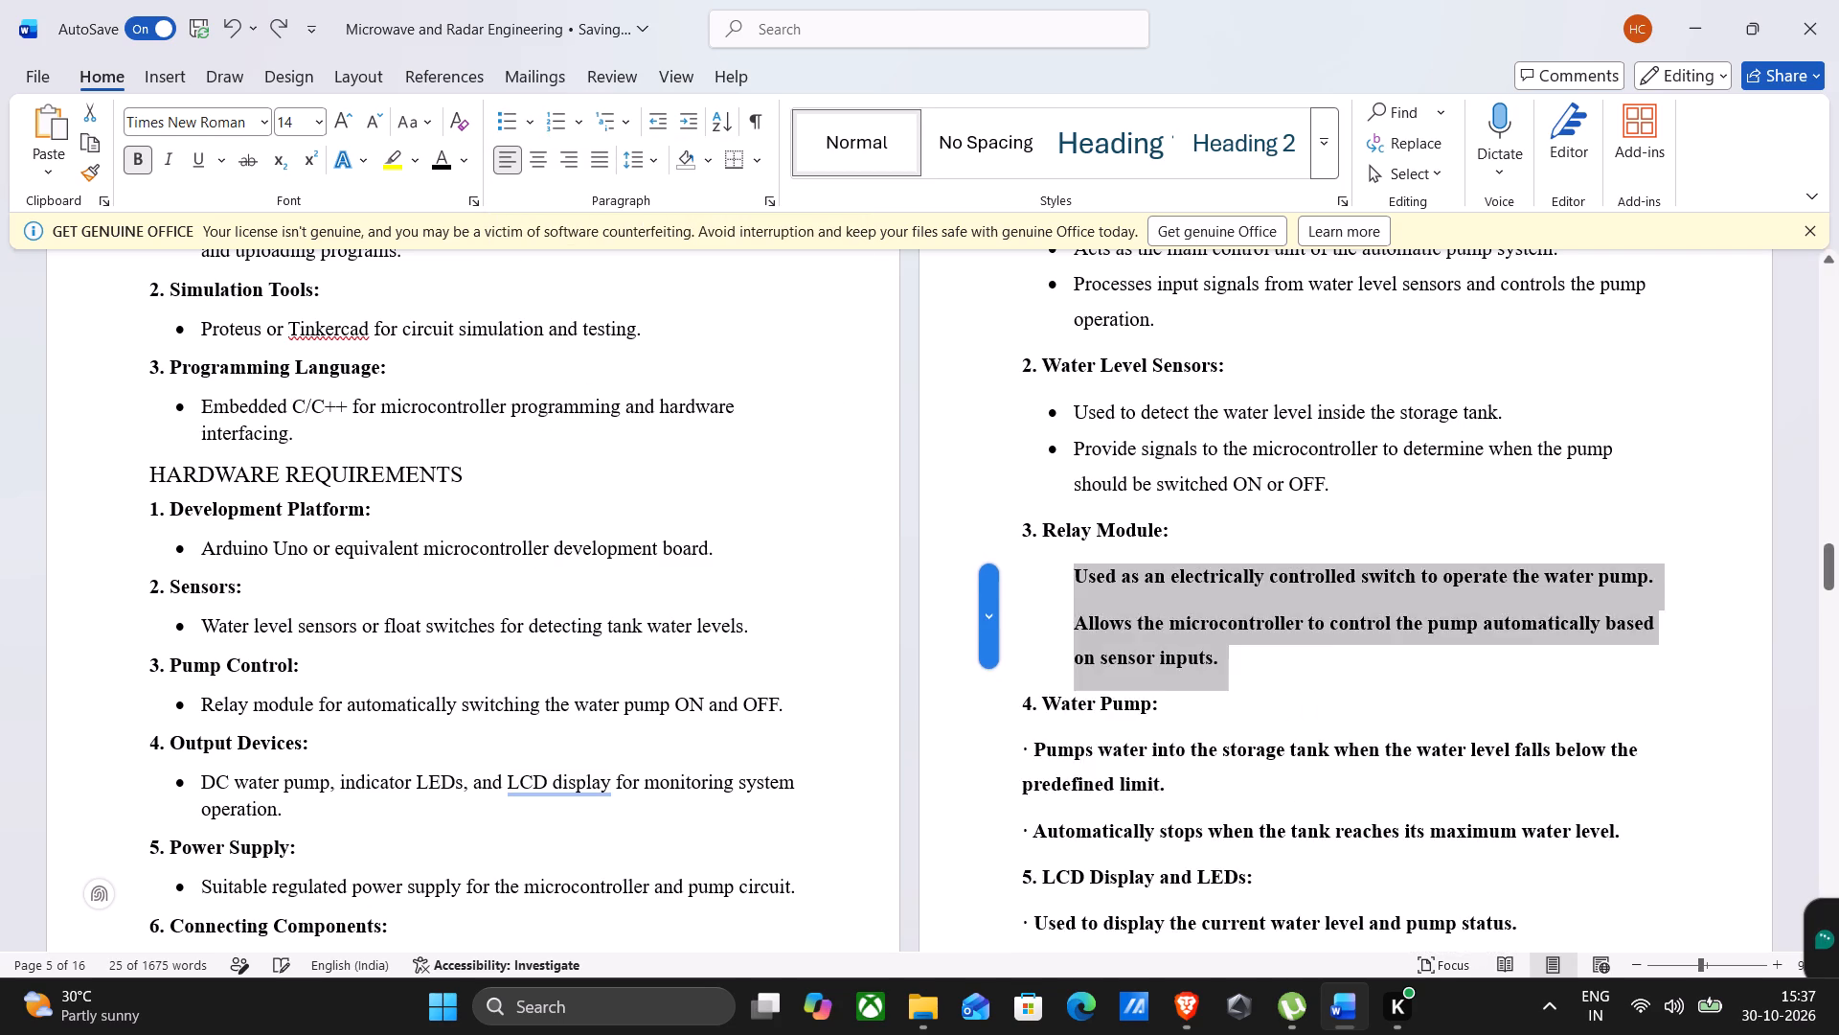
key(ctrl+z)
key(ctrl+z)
Format the two lines under 3. Relay Module as solid round bullets and remove their bold.
click(525, 127)
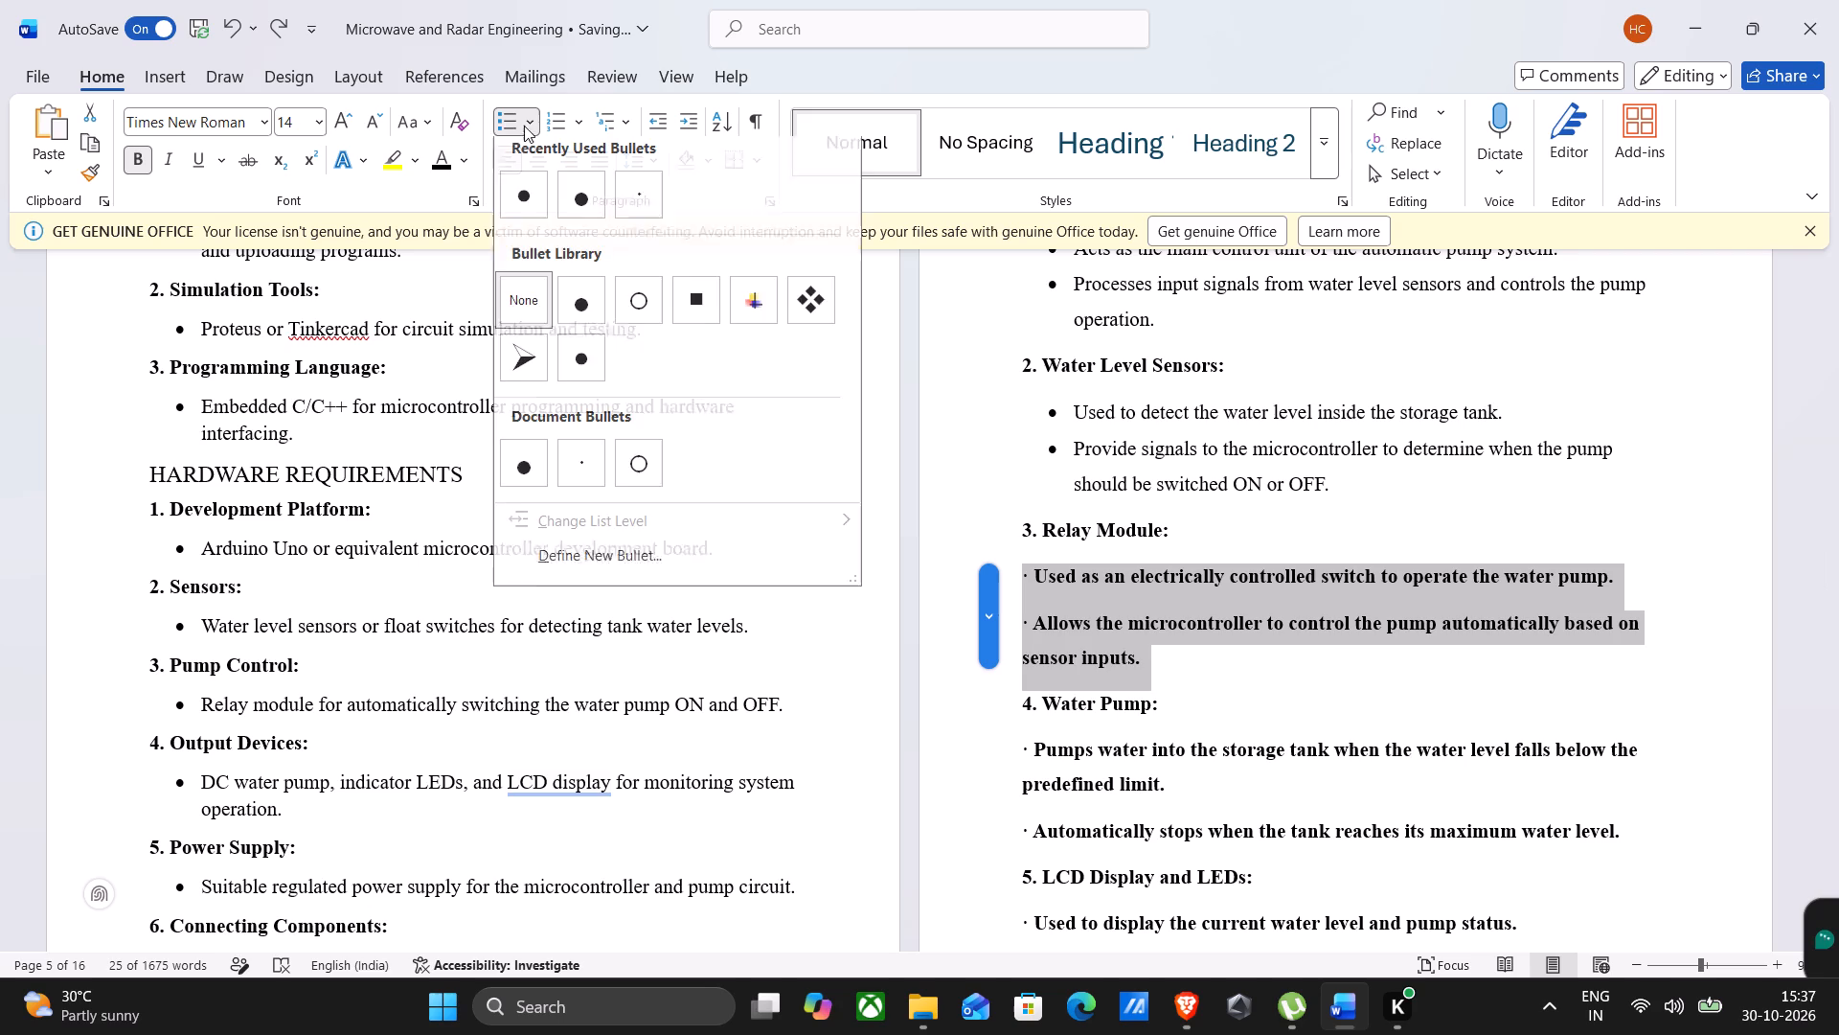
click(575, 311)
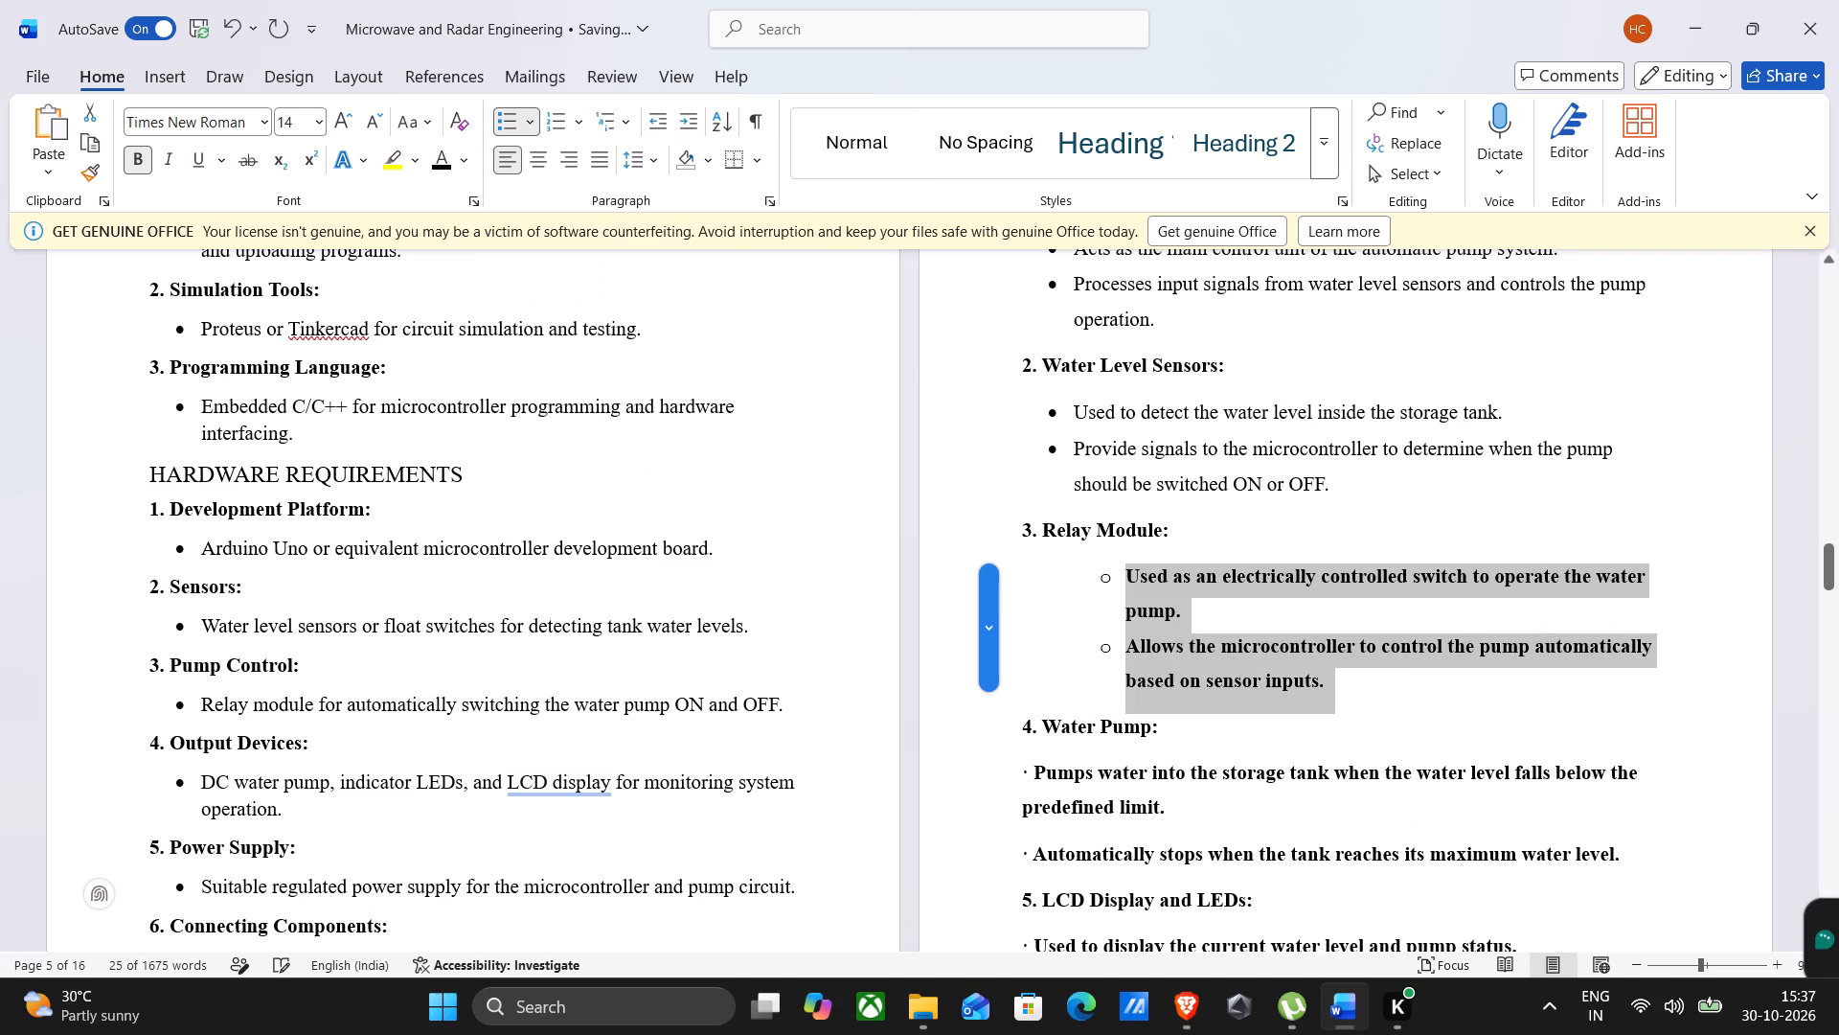
double_click(541, 117)
click(562, 307)
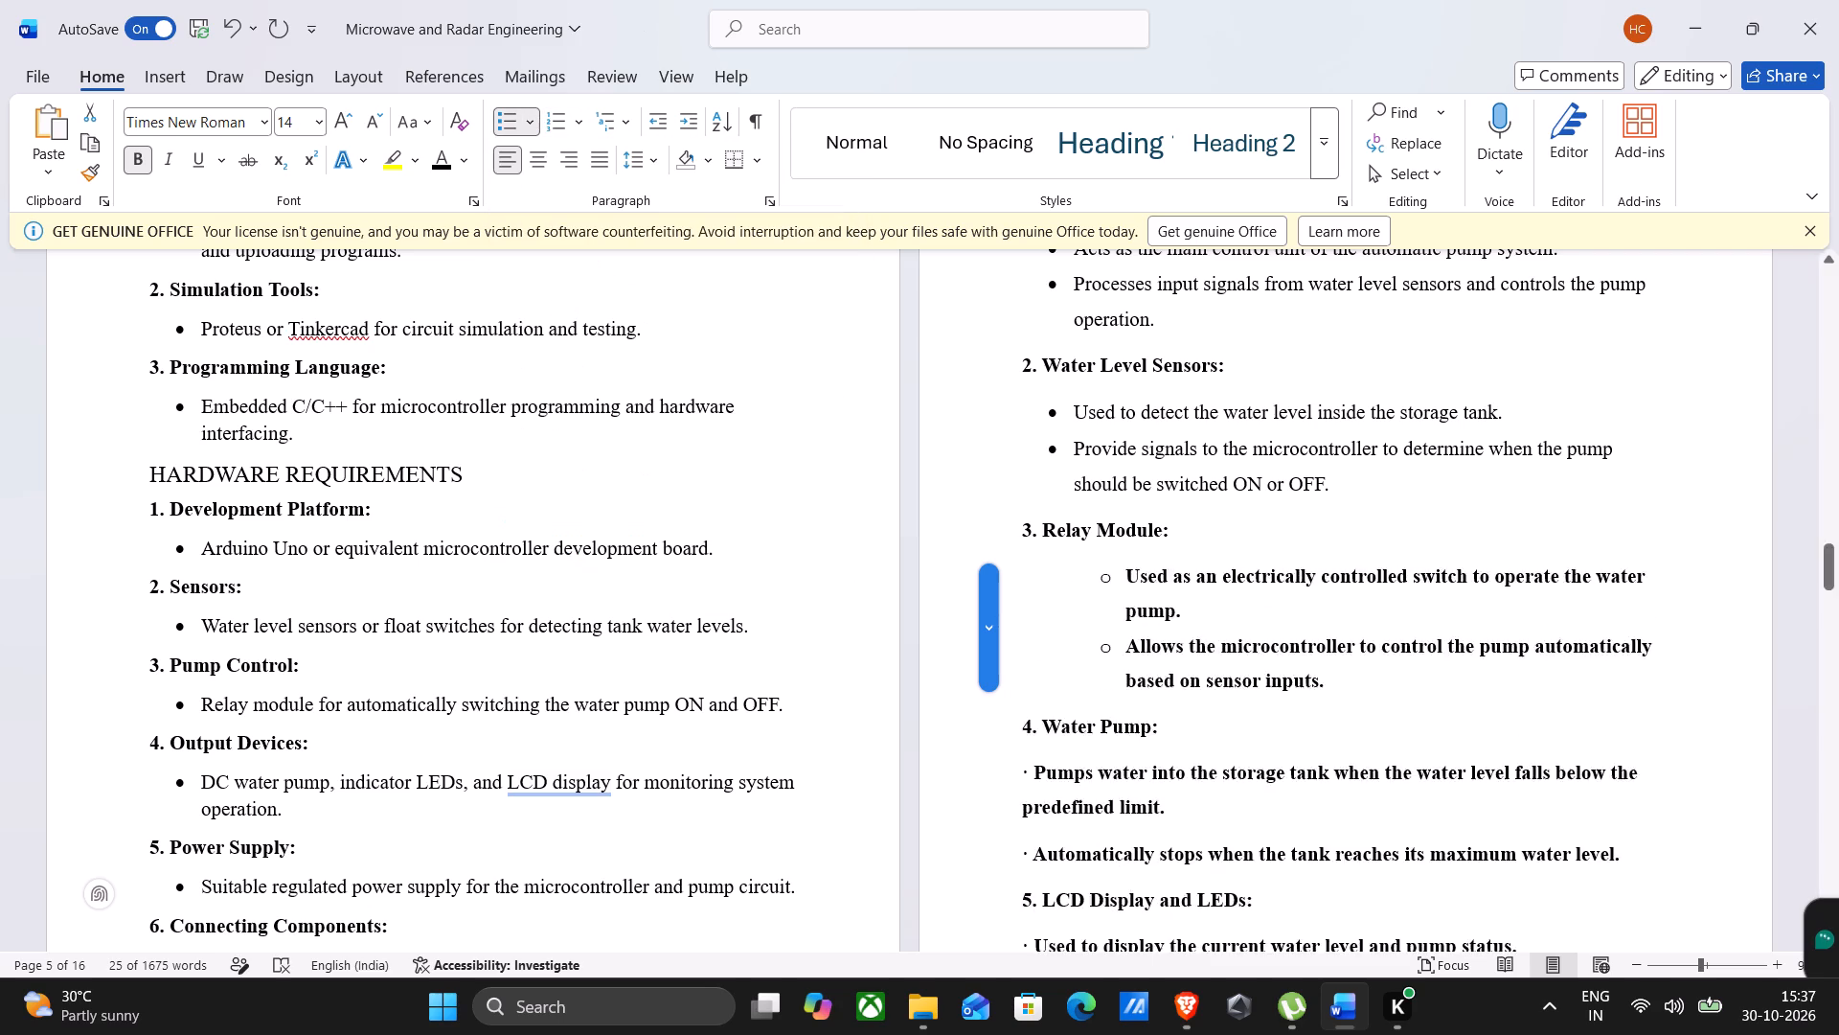
key(ctrl+b)
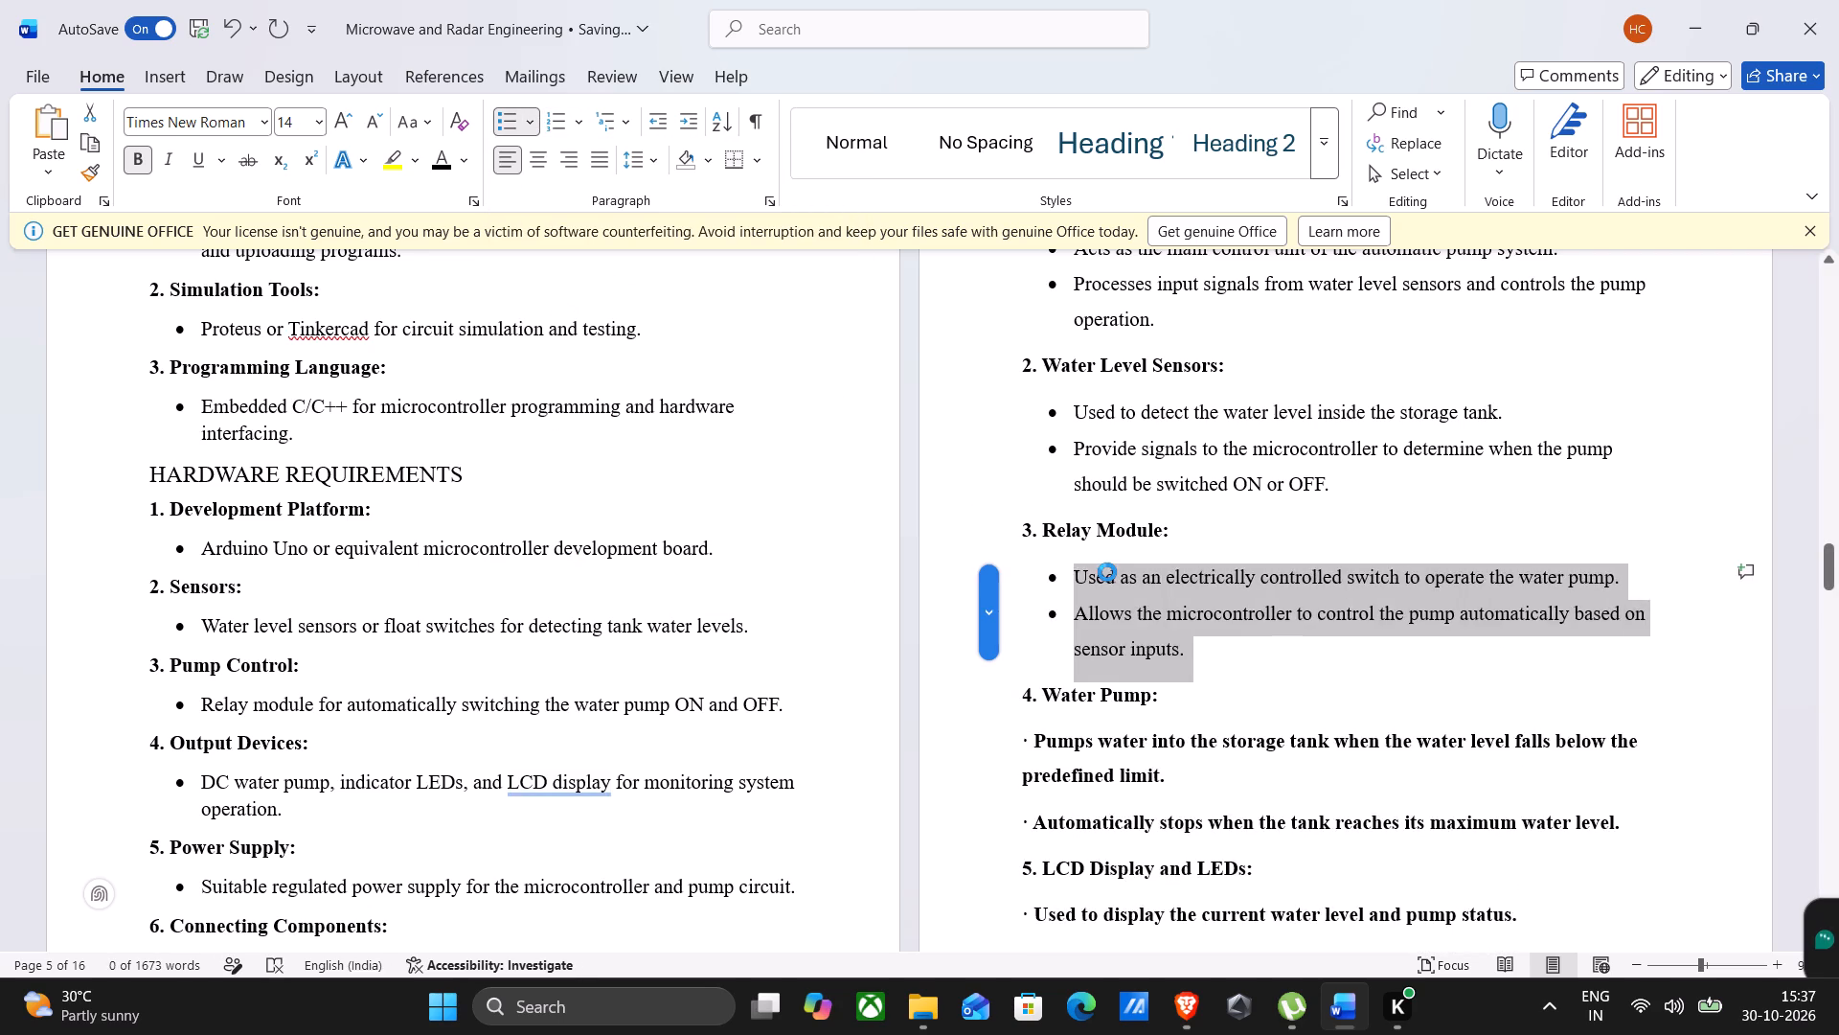
Format the two lines under 4. Water Pump as solid round bullets and remove their bold.
ctrl+scroll(1107, 572, down, 5)
drag(1013, 718, 1448, 799)
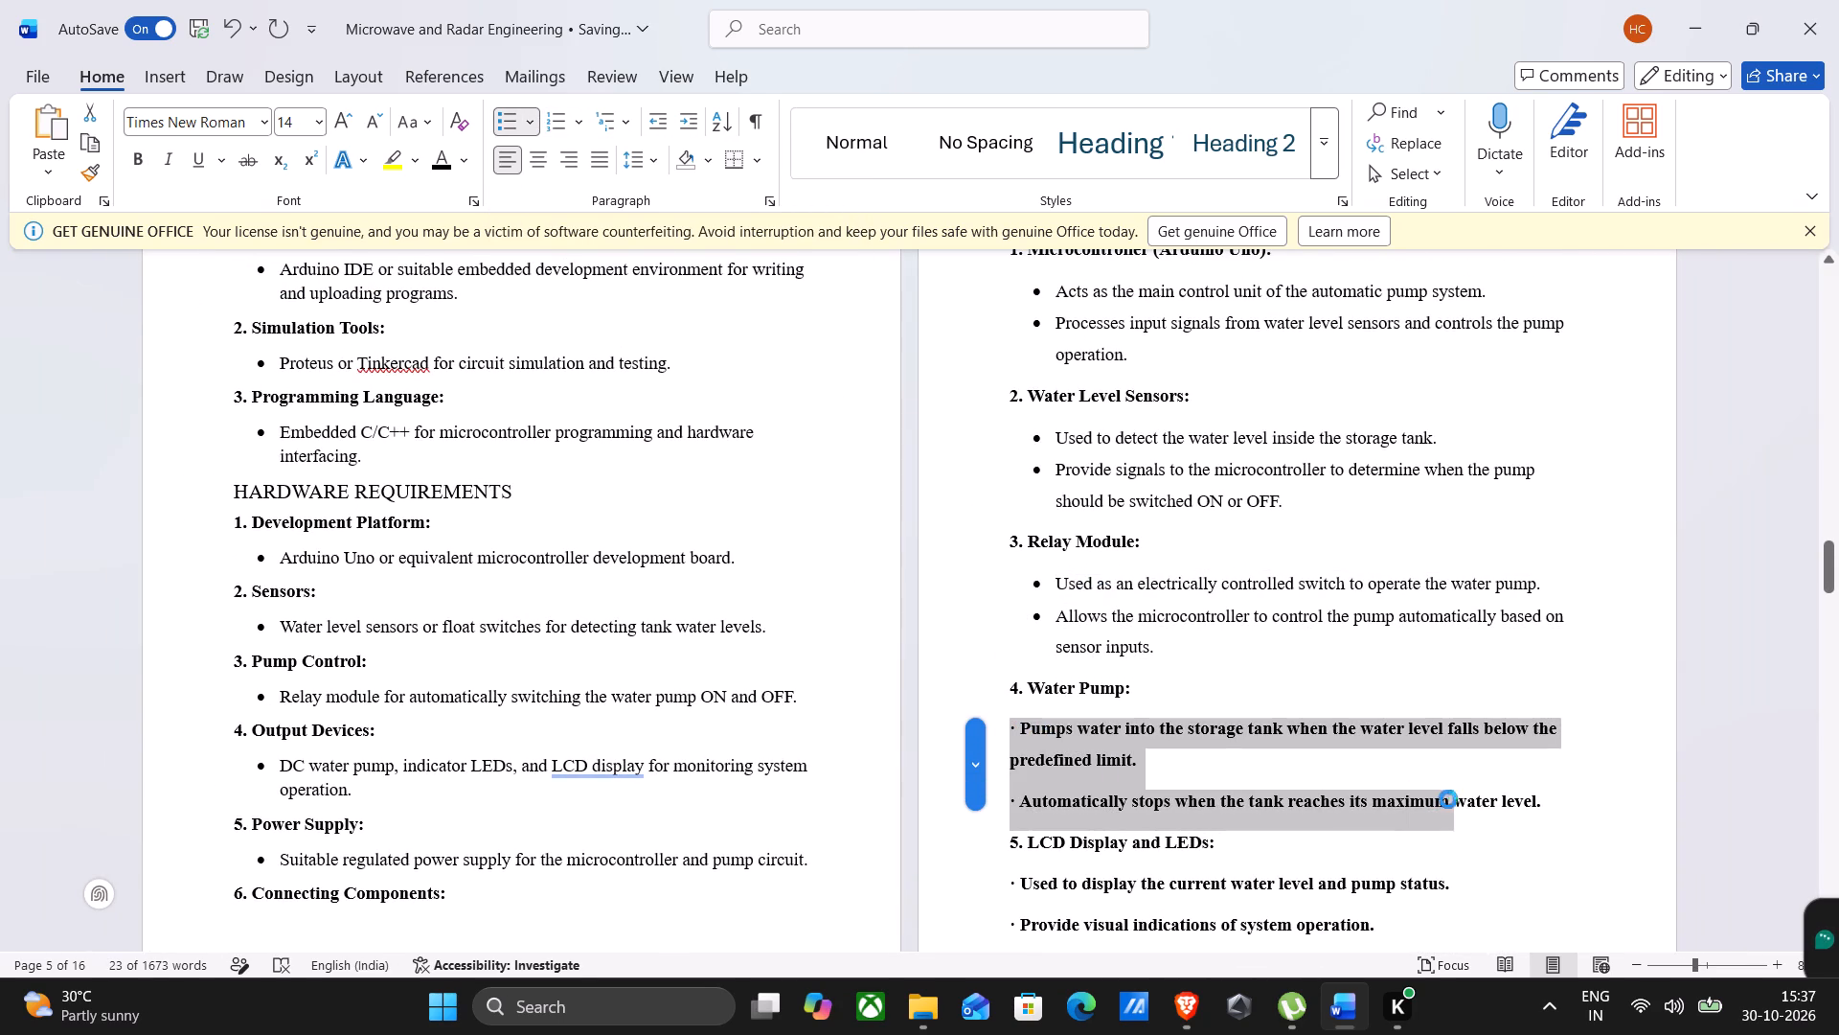
drag(1448, 799, 1568, 800)
click(529, 121)
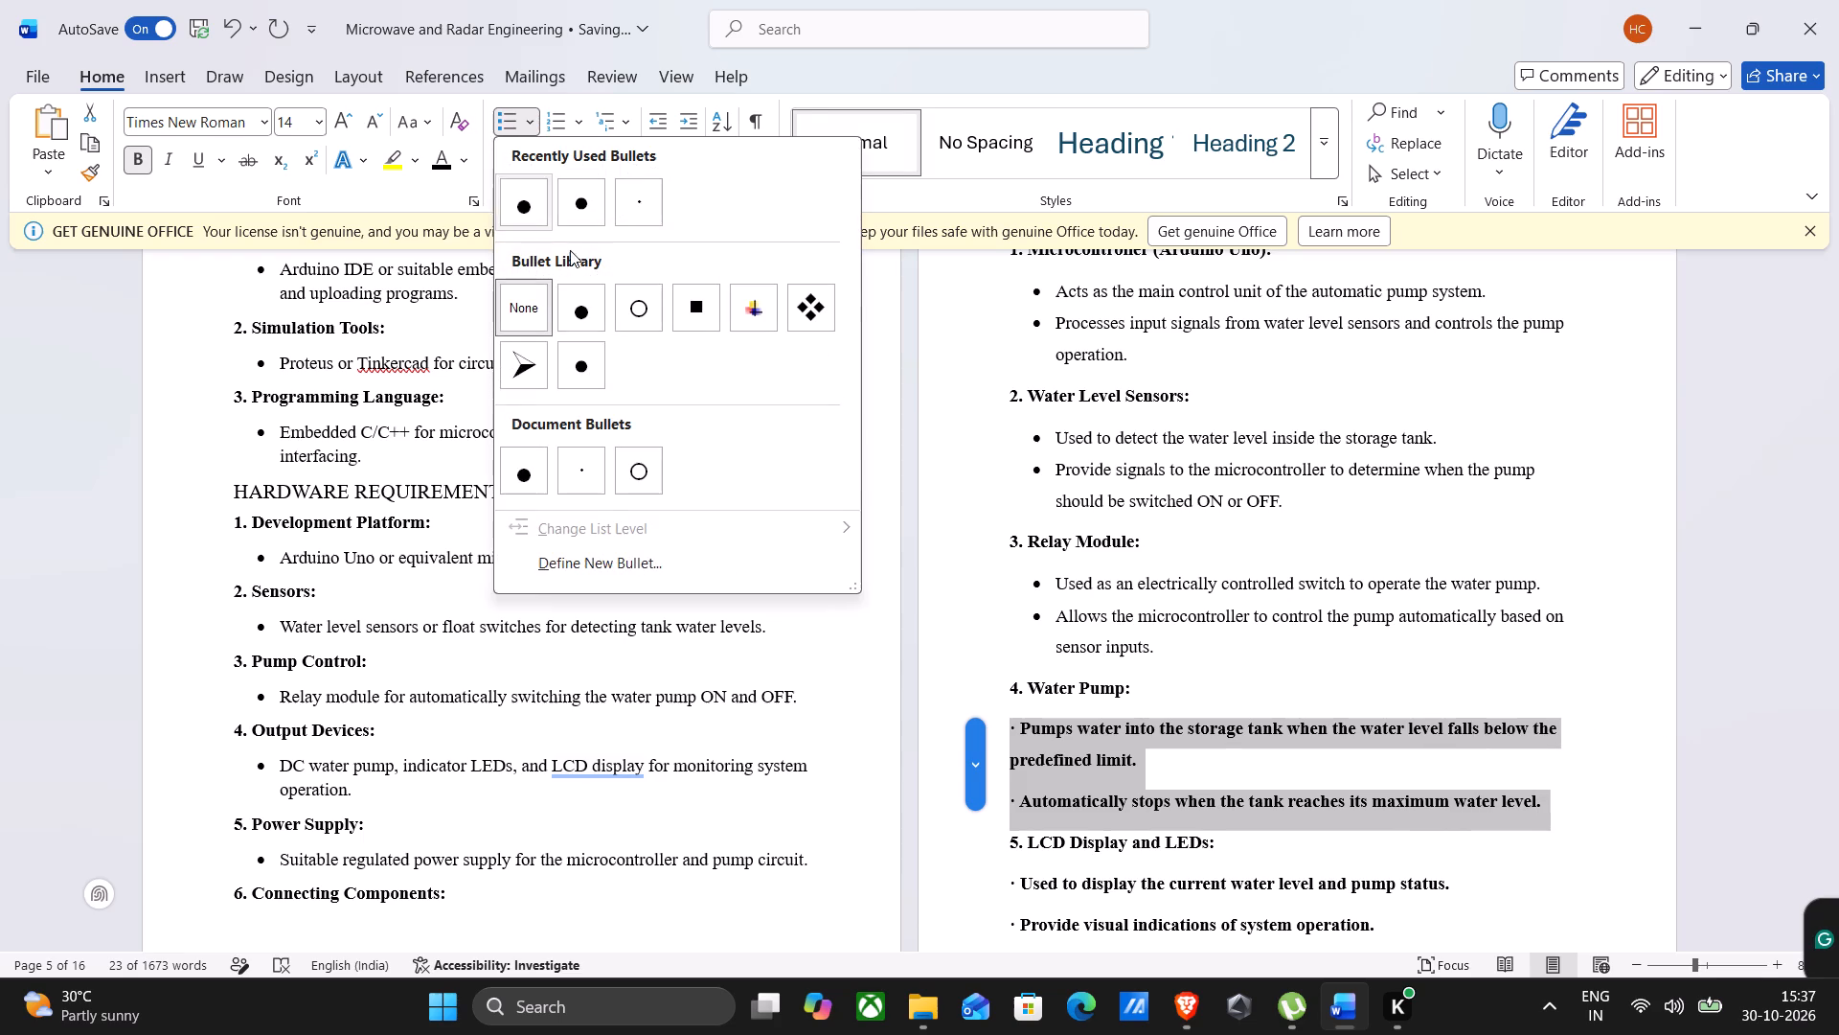
click(598, 307)
click(530, 112)
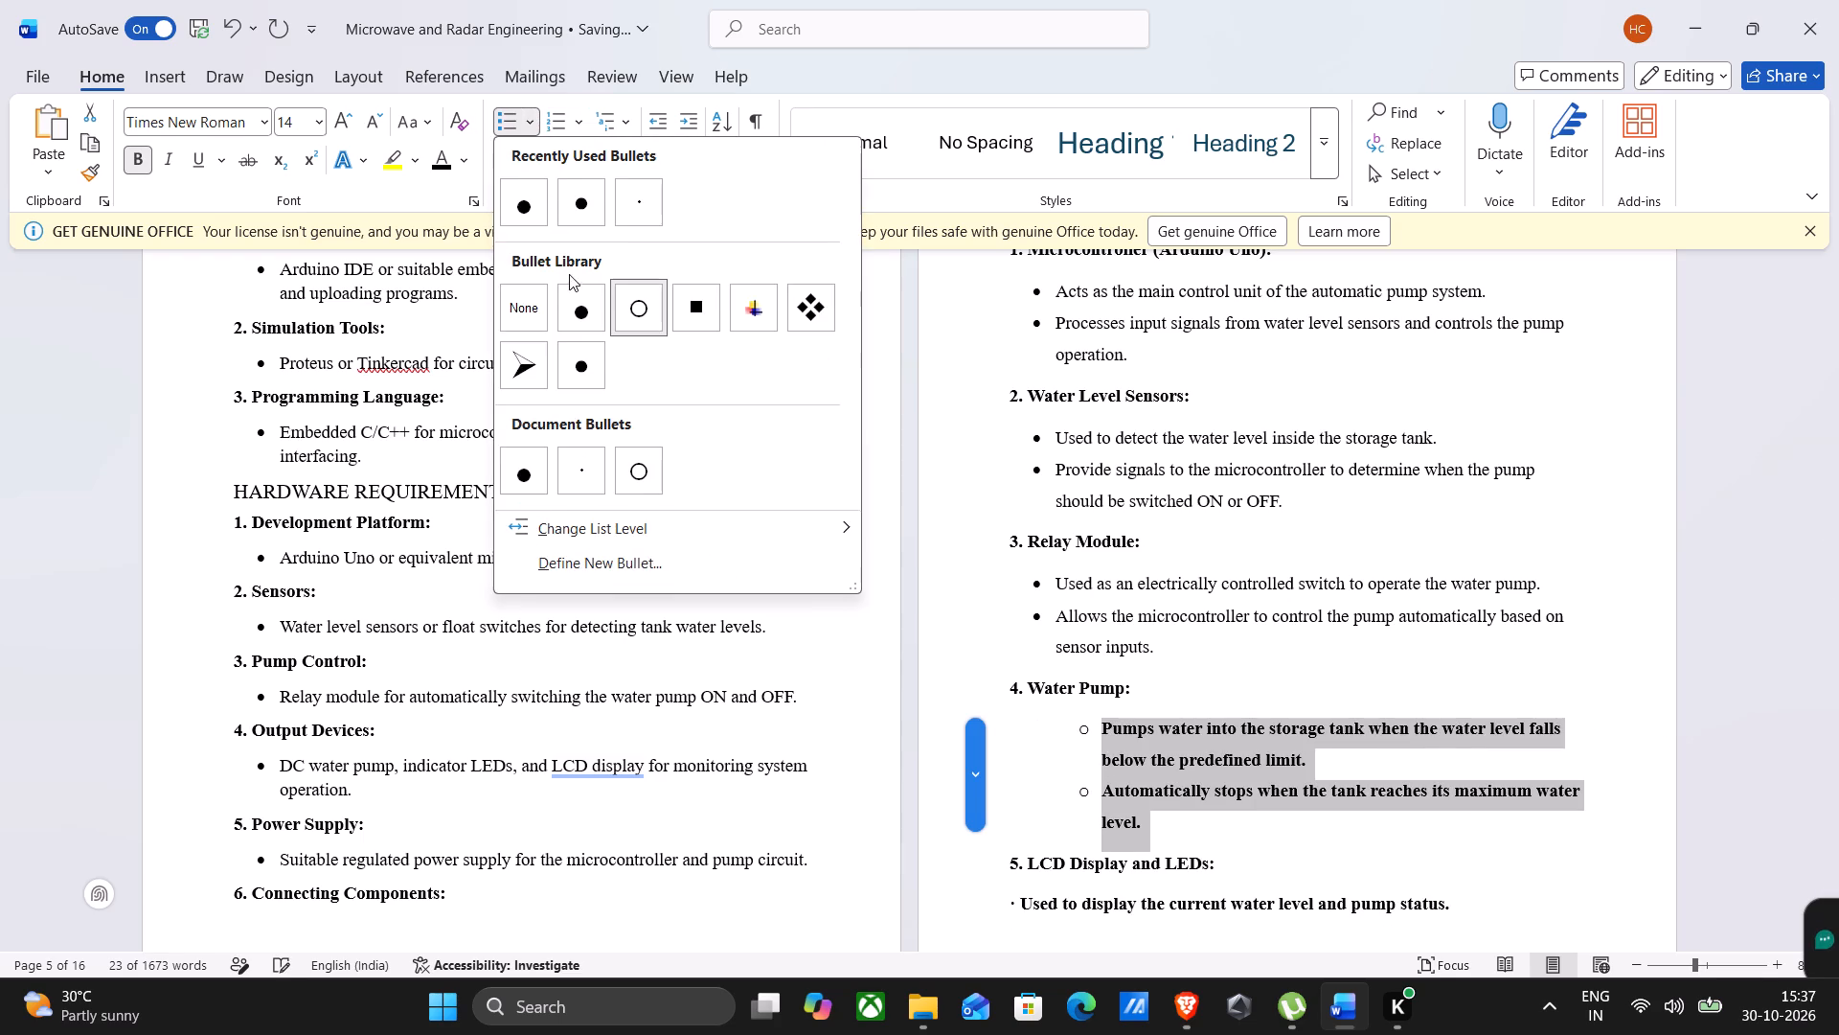
click(589, 311)
scroll(1056, 493, down, 6)
key(ctrl+b)
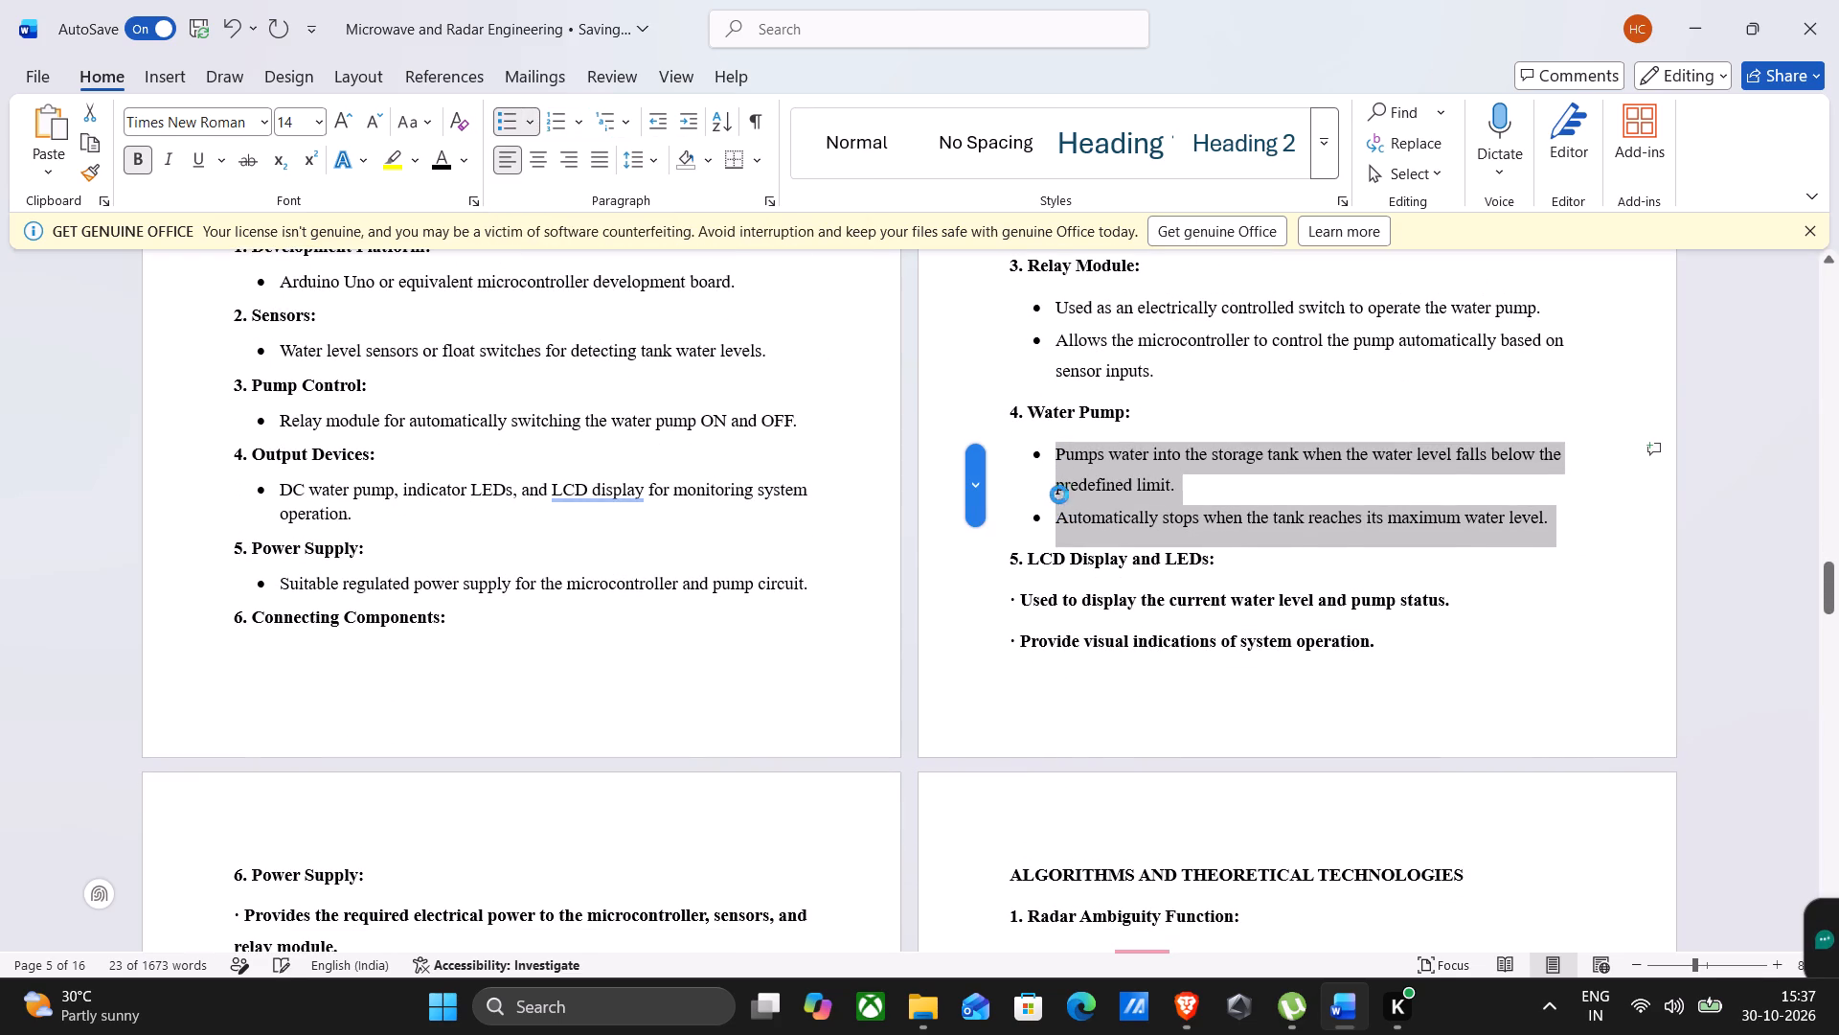
Format the two lines under 5. LCD Display and LEDs as solid round bullets and remove their bold.
drag(1010, 595, 1381, 660)
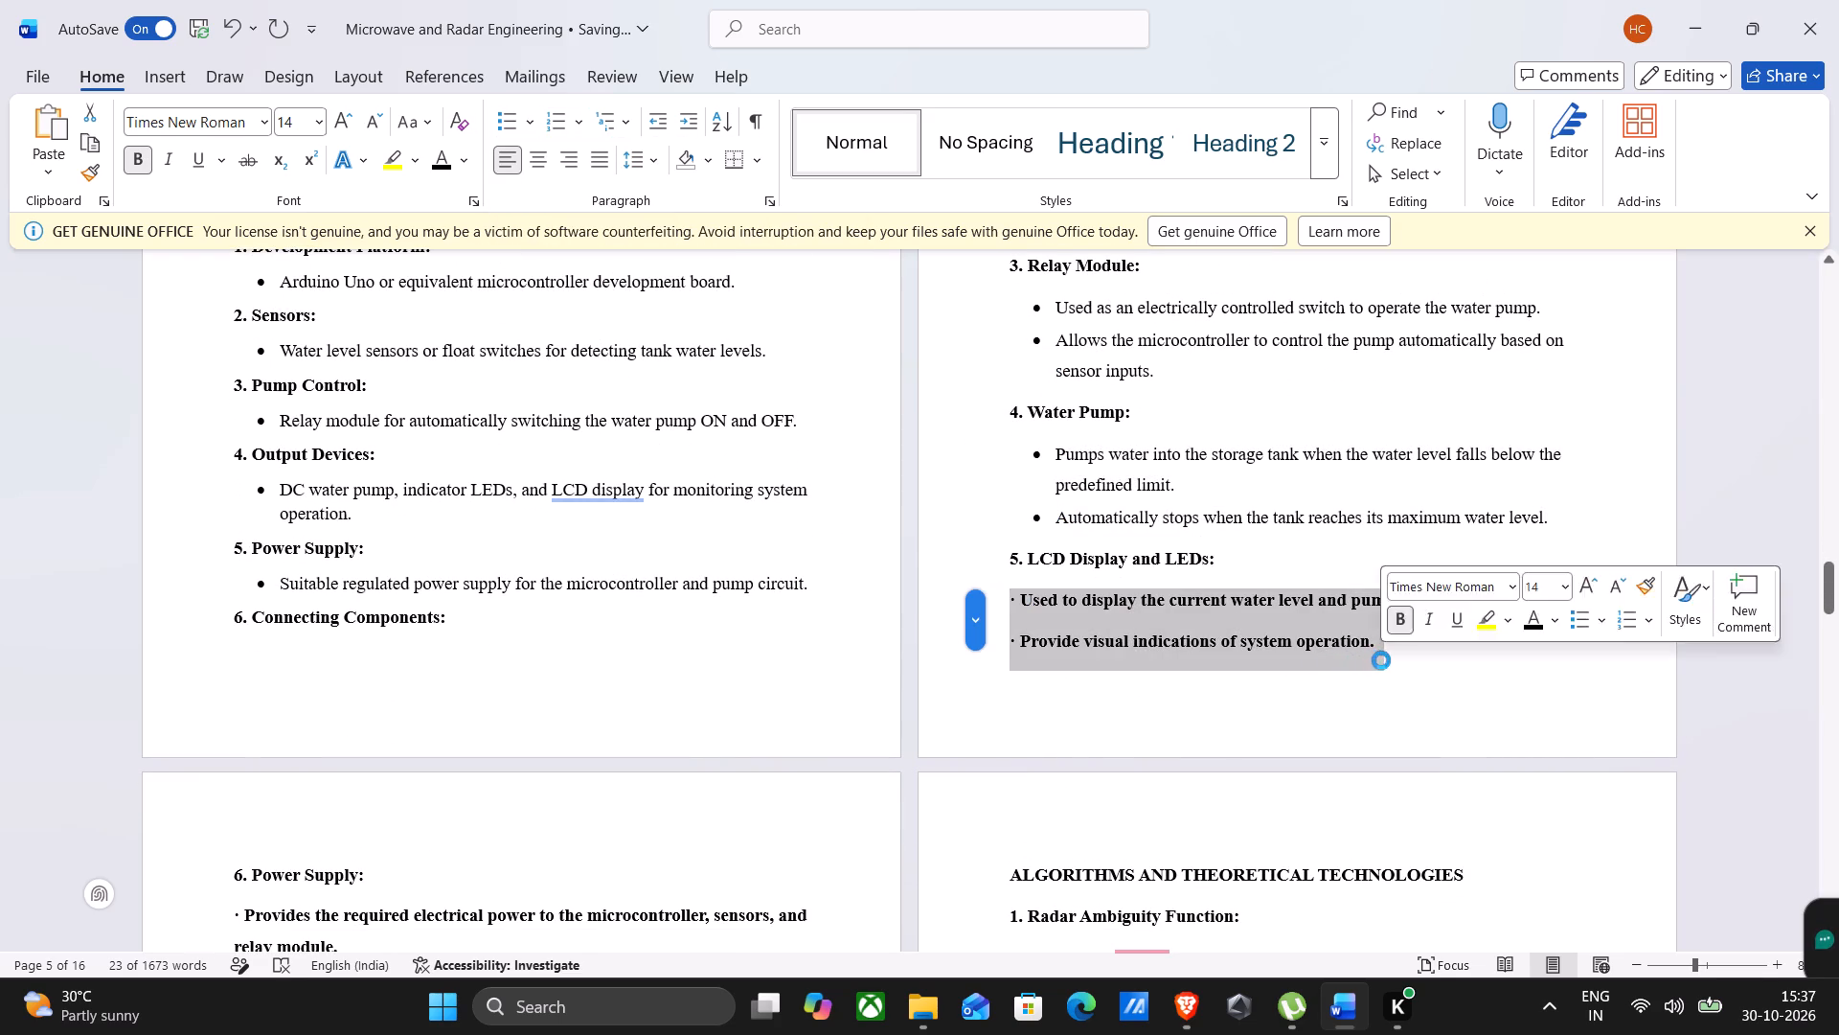
click(527, 133)
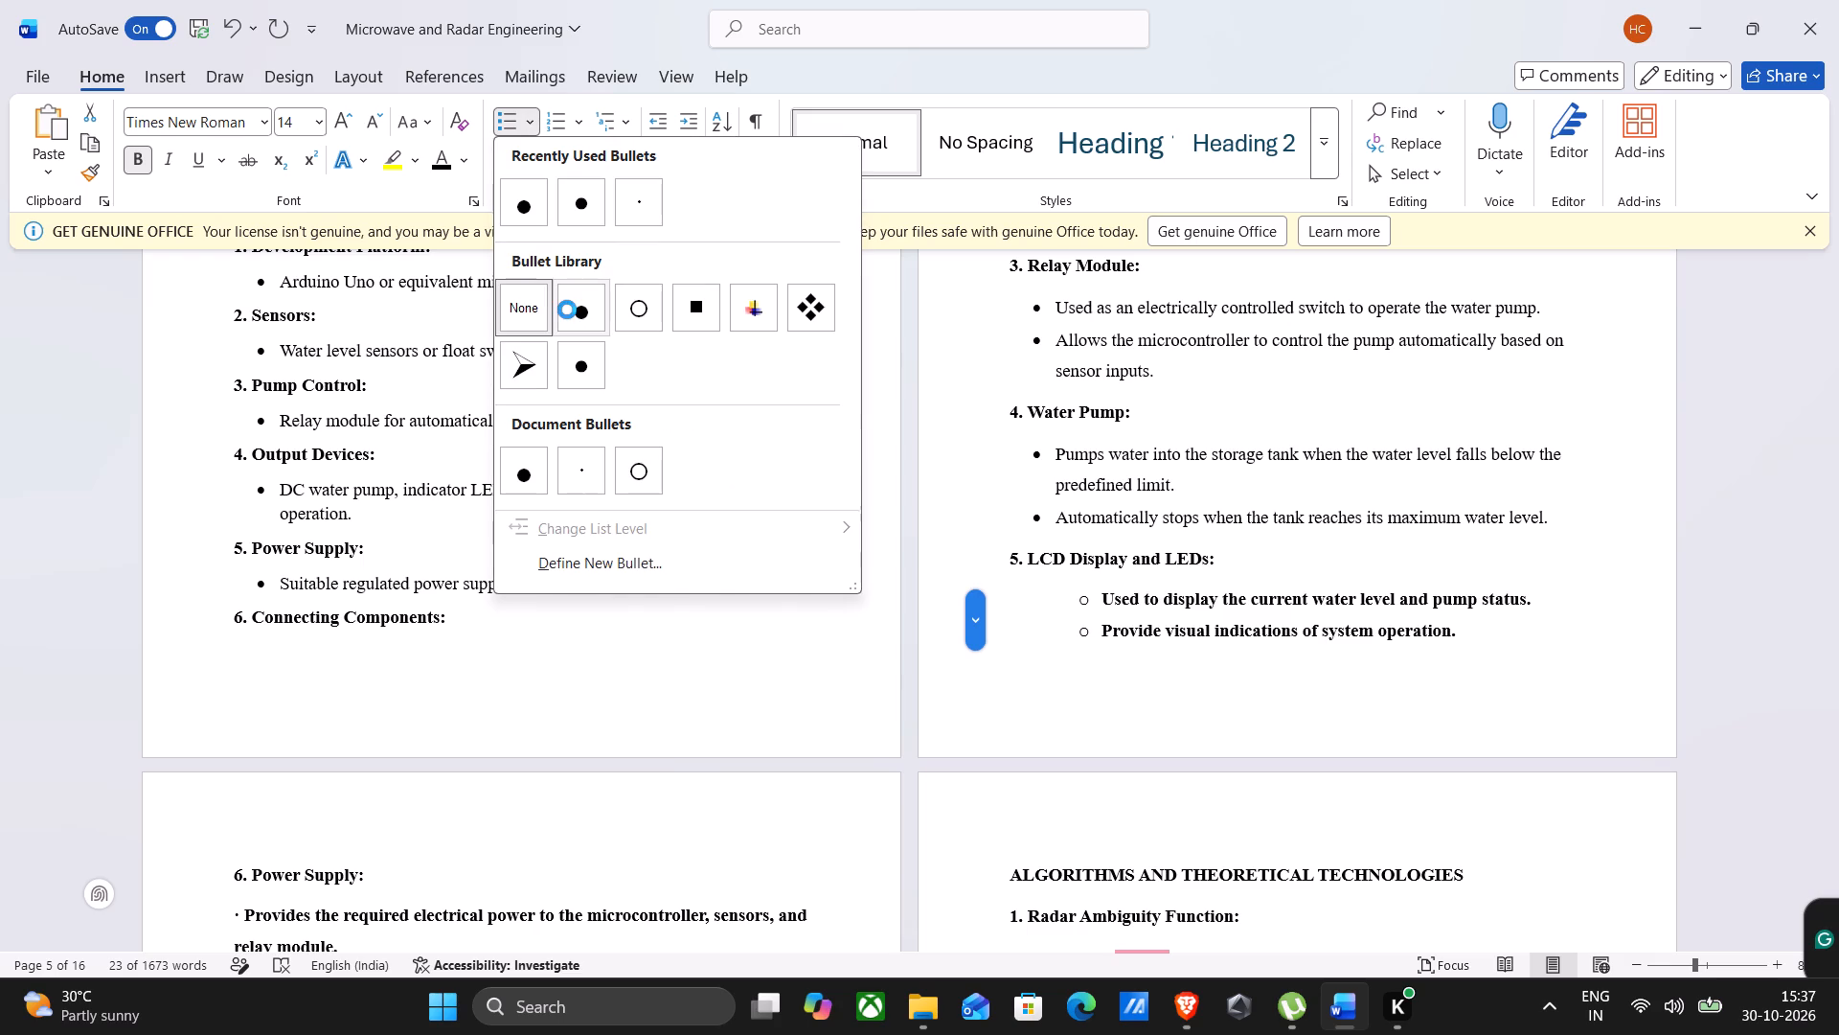
click(567, 310)
click(531, 116)
click(576, 287)
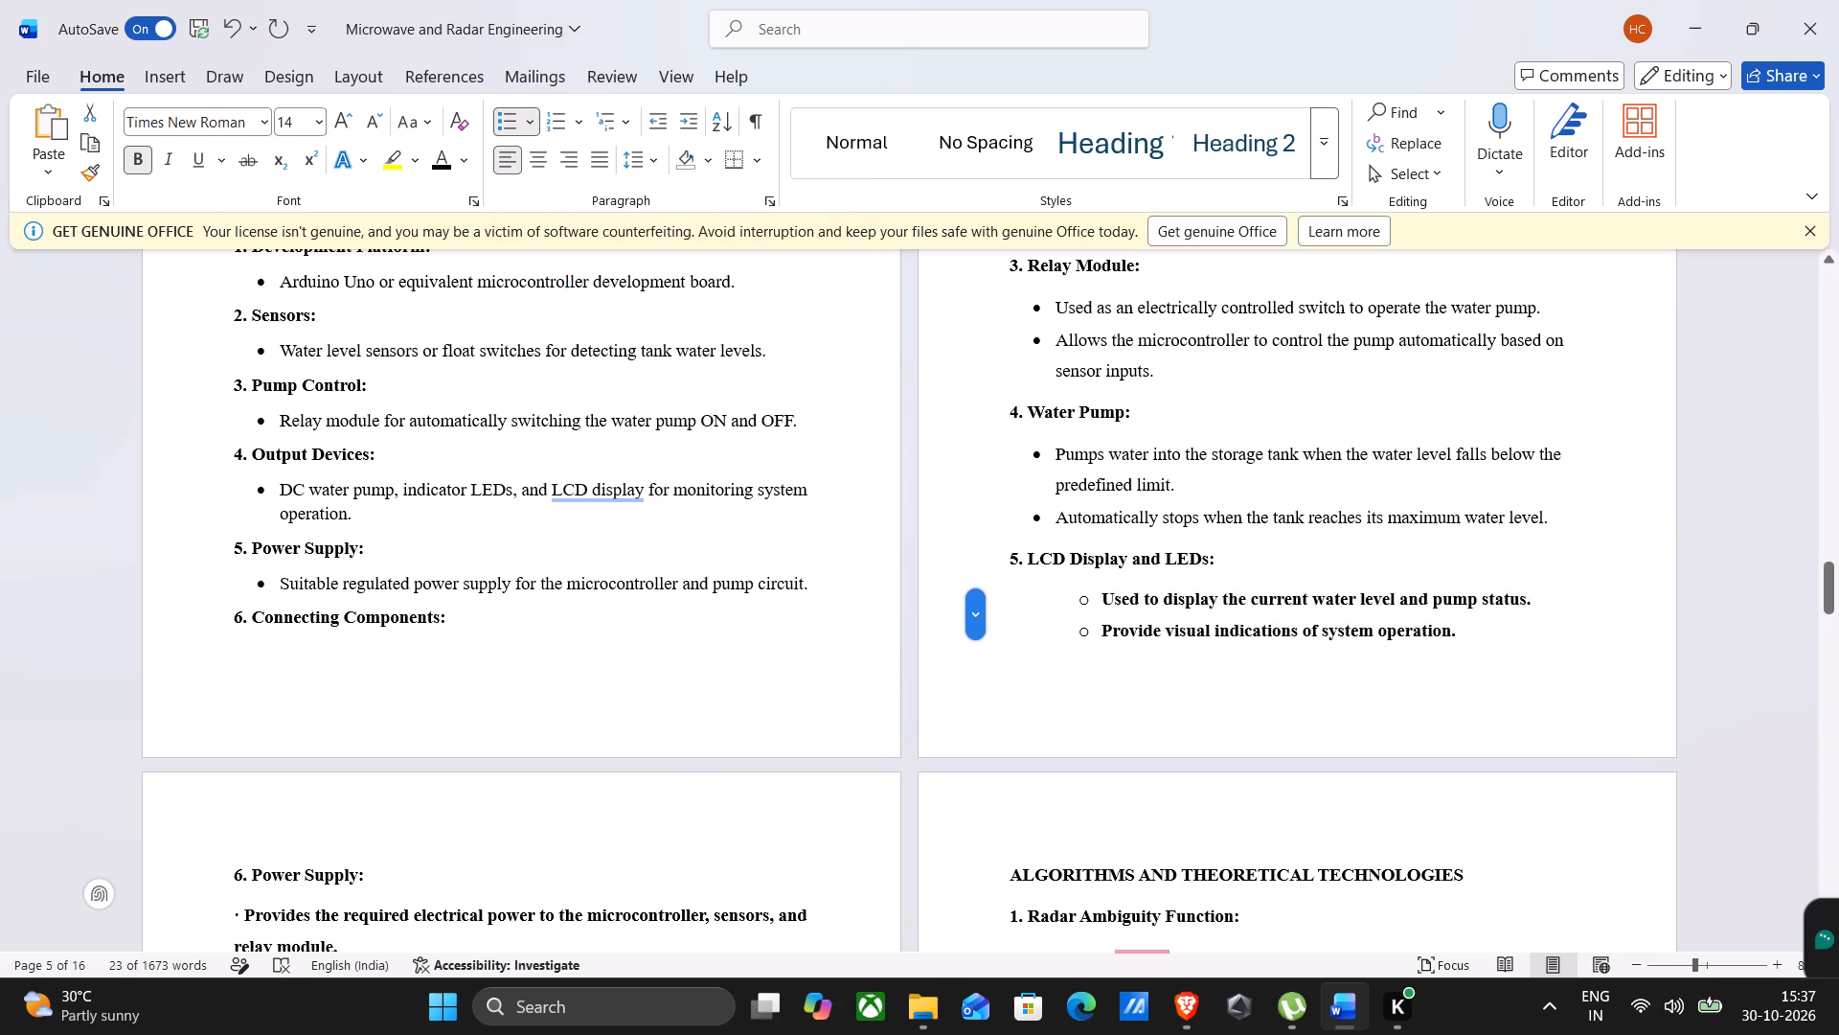
key(ctrl+b)
Format the line under 6. Power Supply, just above SOFTWARE TECHNOLOGIES, as a solid round bullet and remove its bold.
scroll(1078, 530, down, 7)
scroll(680, 596, down, 5)
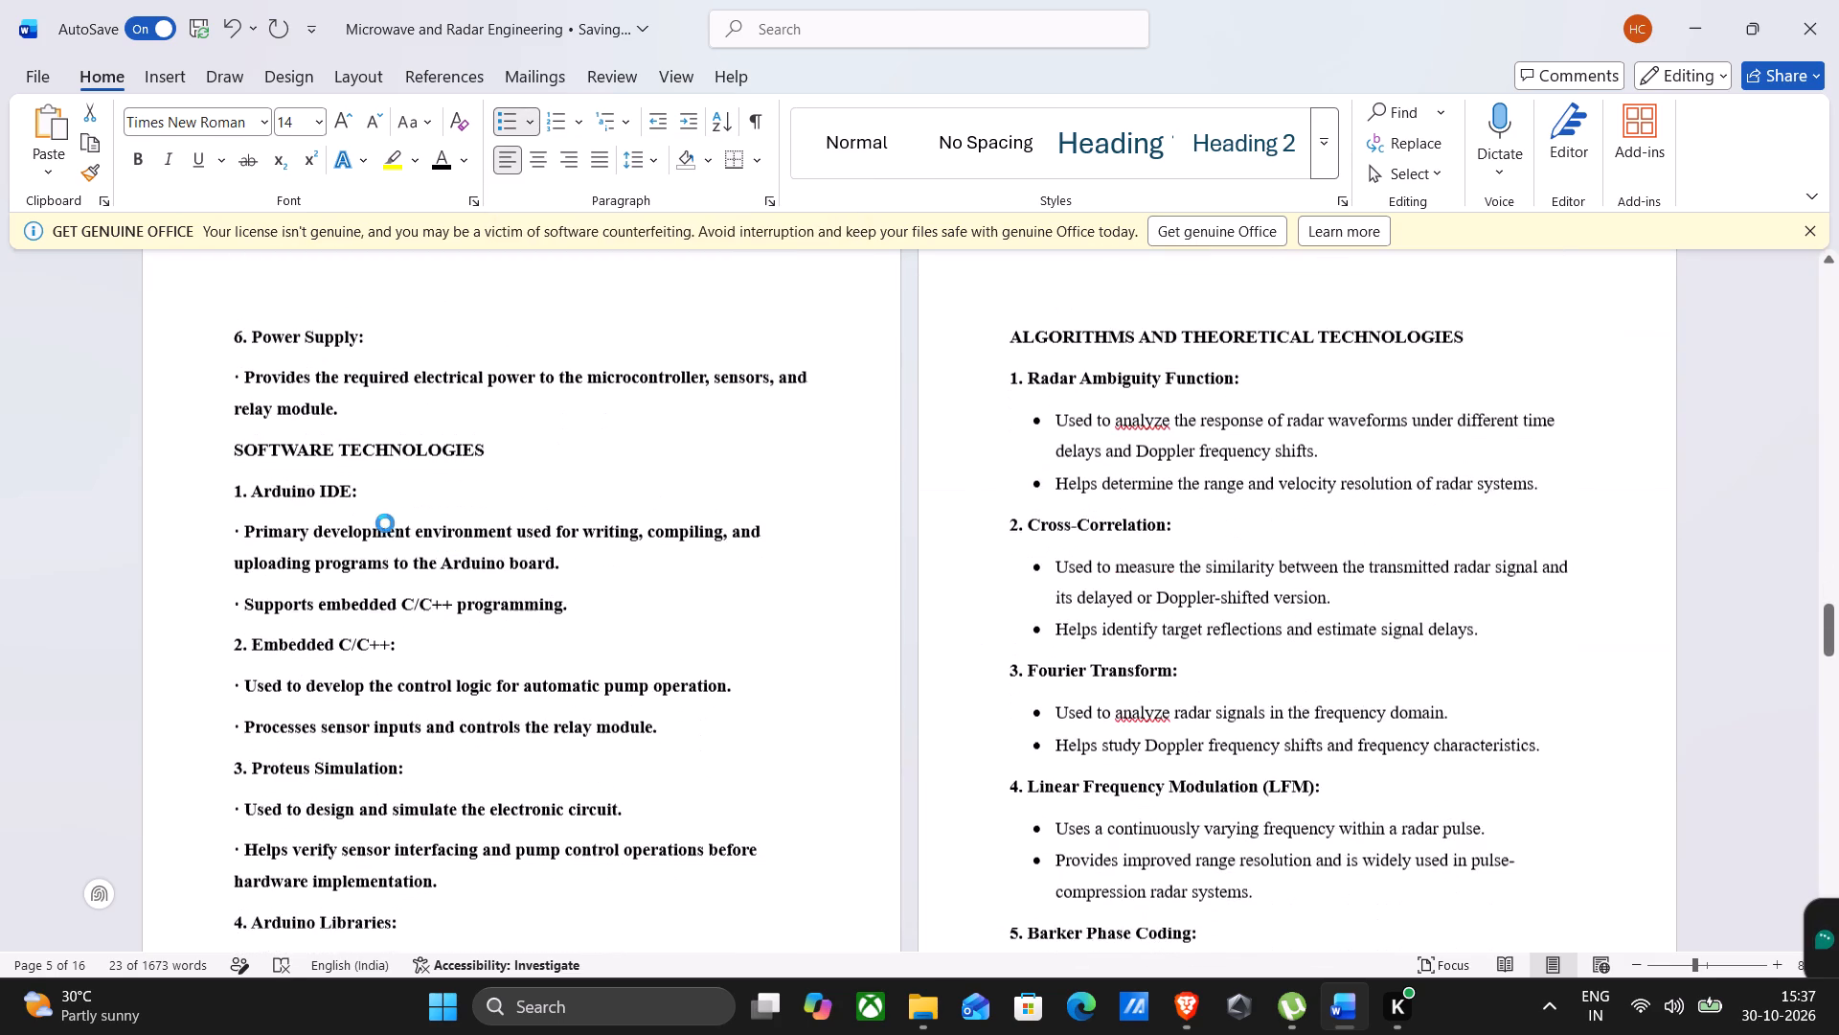
drag(236, 356, 354, 404)
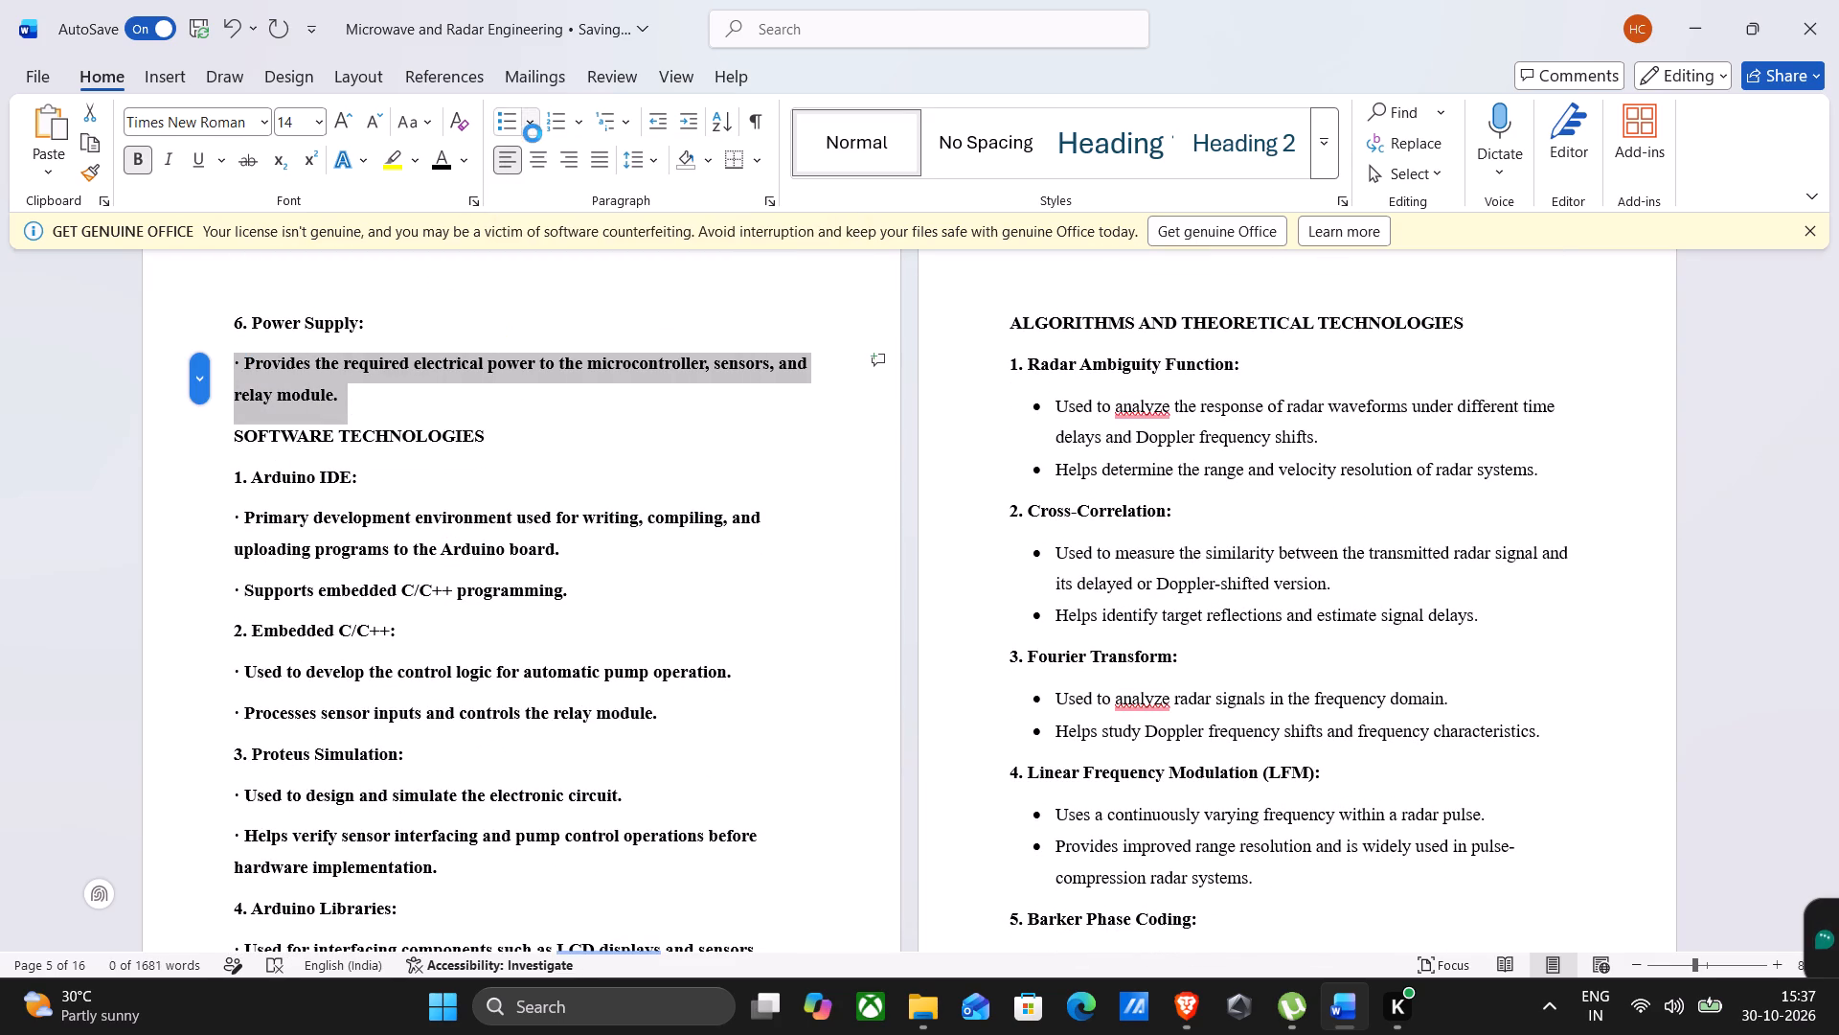
click(533, 132)
click(580, 329)
click(529, 111)
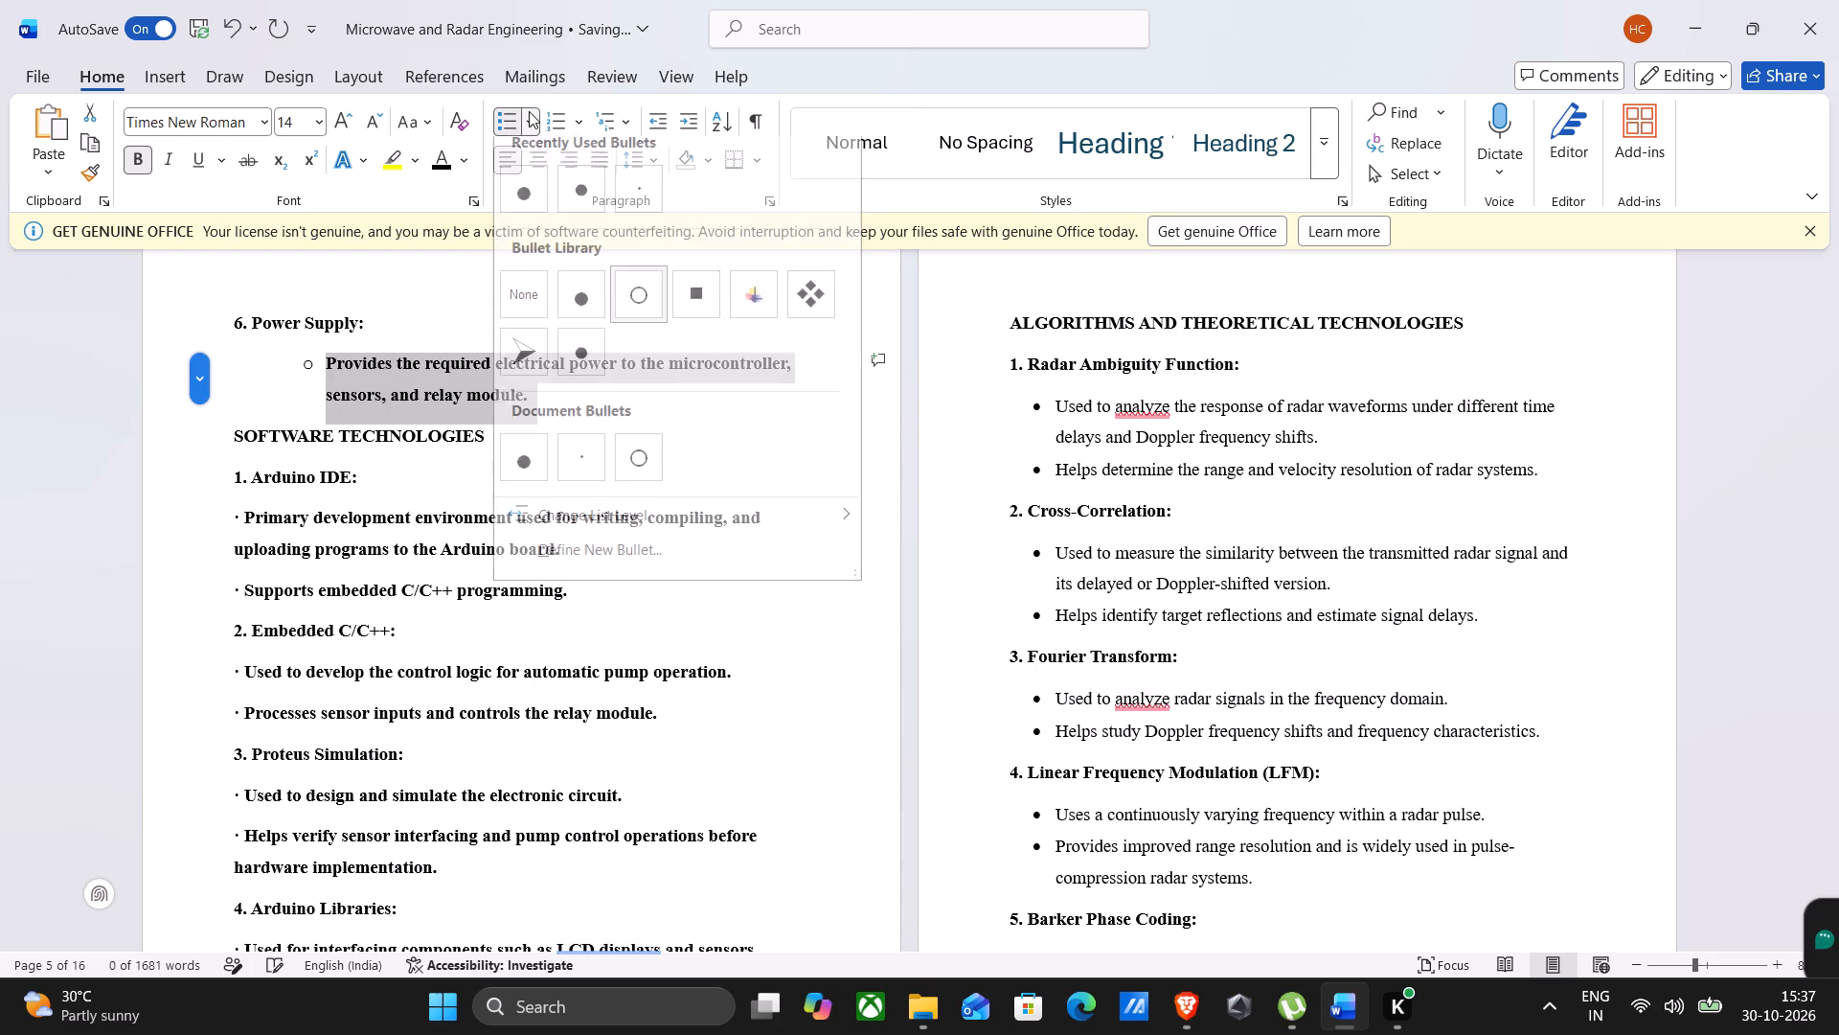
click(581, 287)
key(ctrl+b)
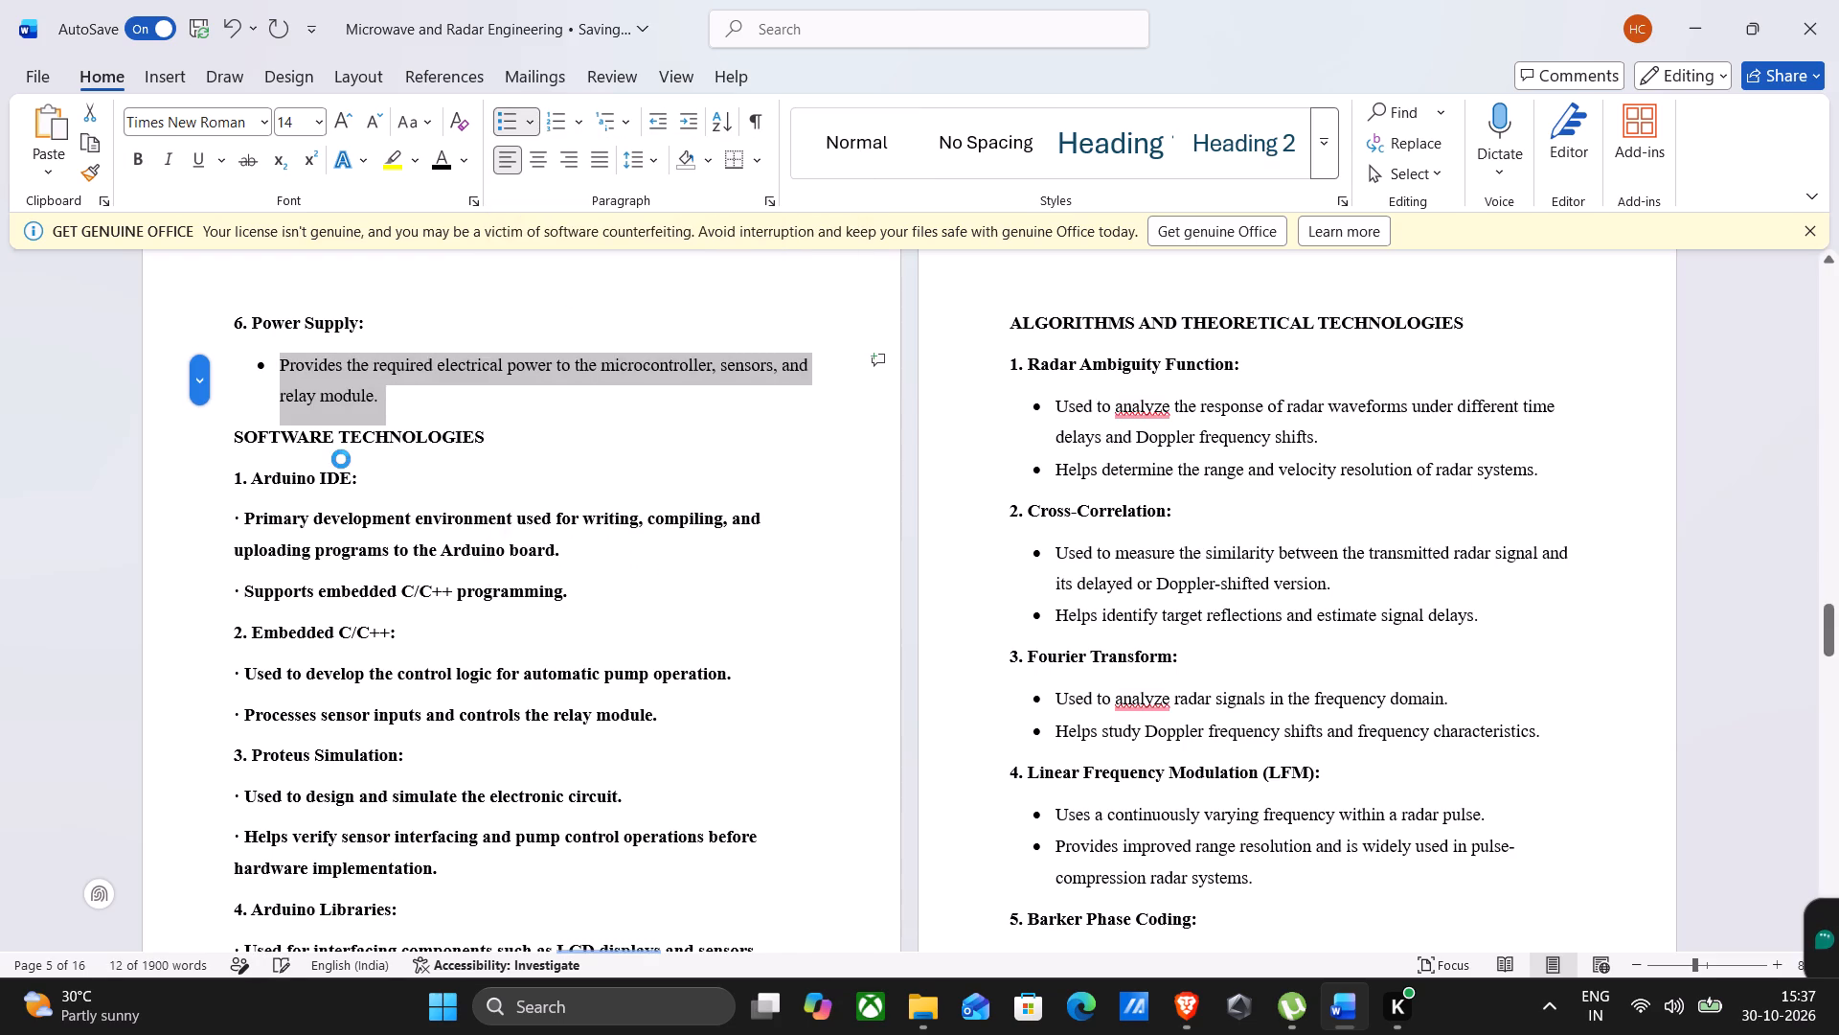
Format the two lines under 1. Arduino IDE as solid round bullets and remove their bold.
scroll(341, 459, down, 3)
drag(234, 375, 565, 452)
click(537, 122)
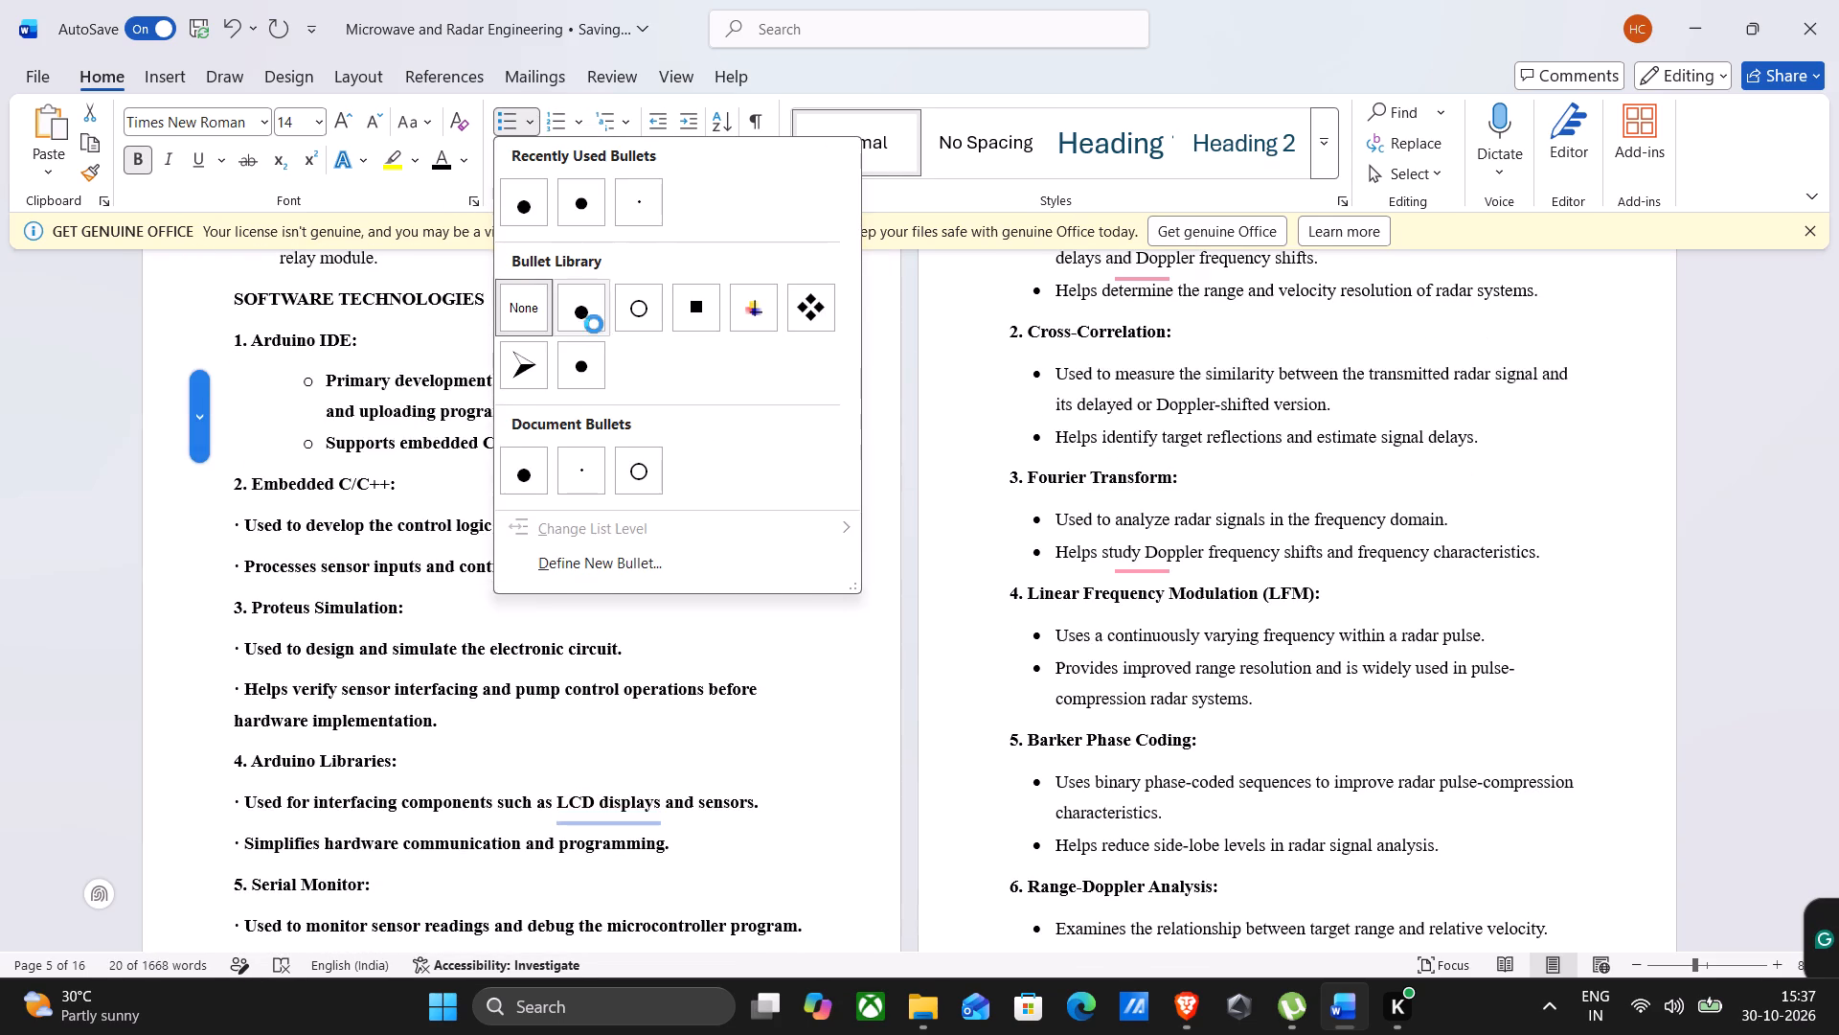
click(594, 324)
click(534, 123)
click(558, 290)
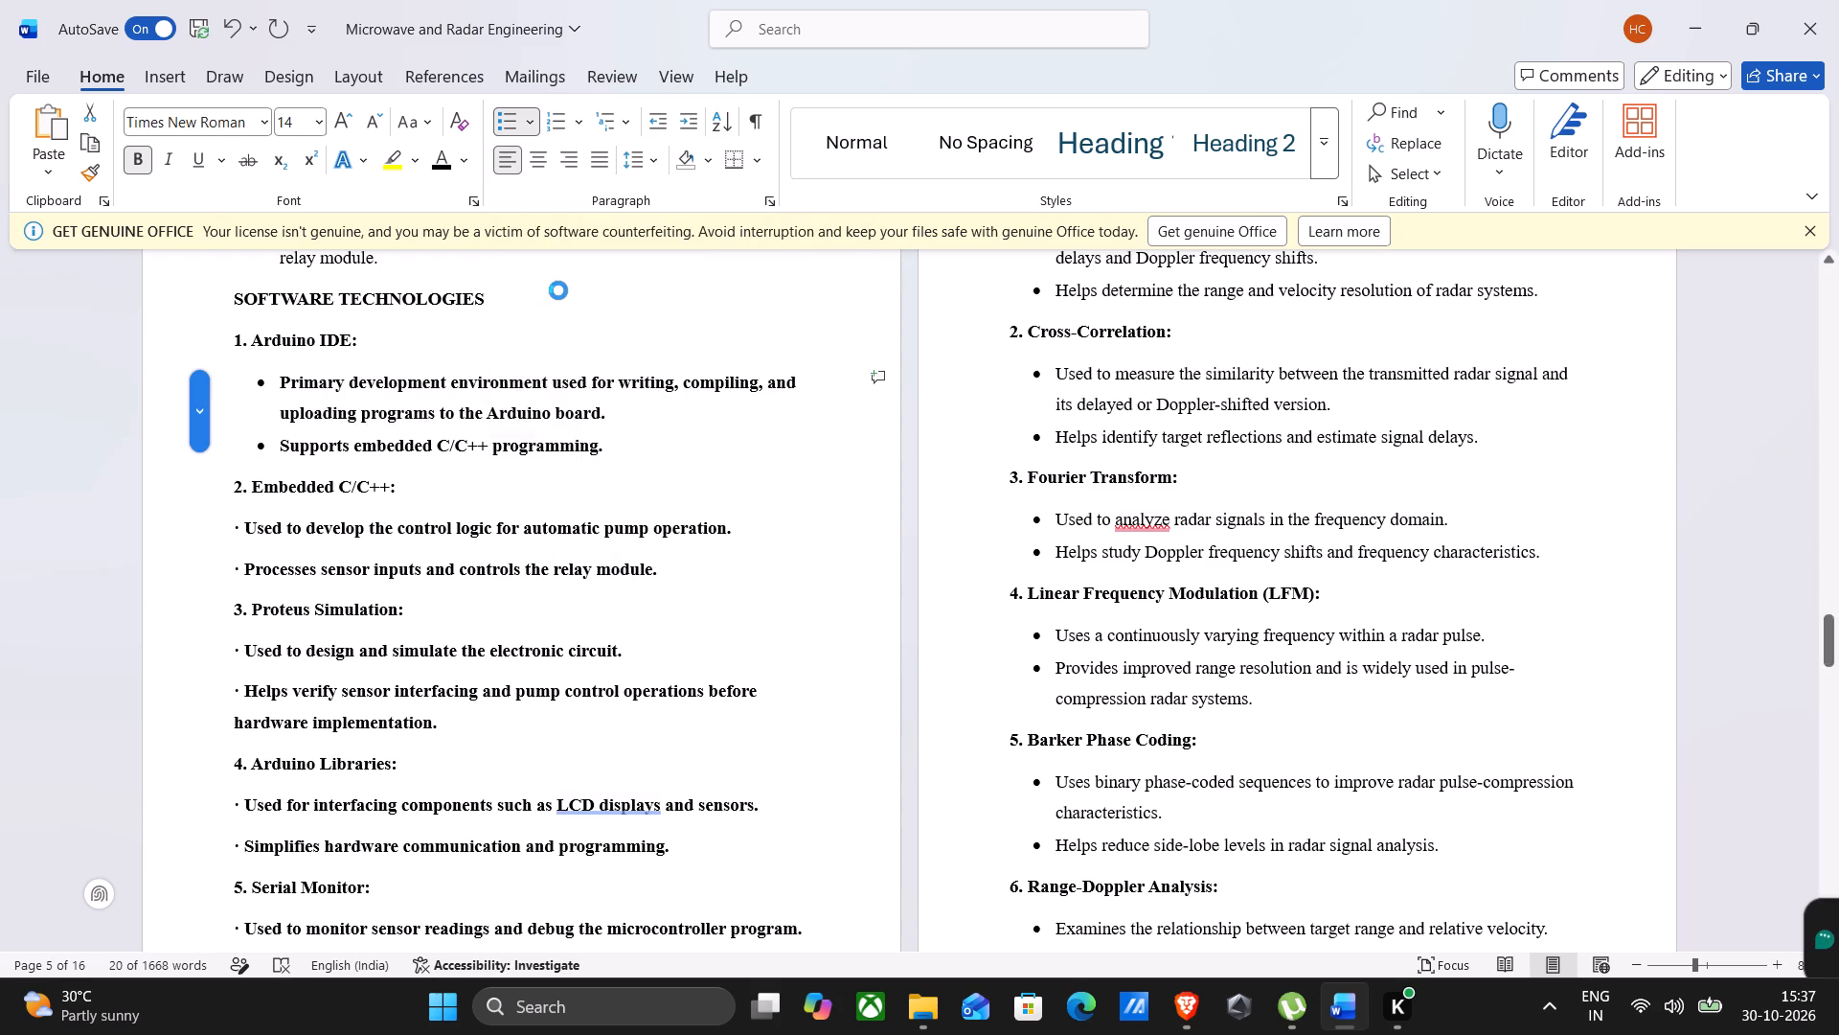
key(ctrl+b)
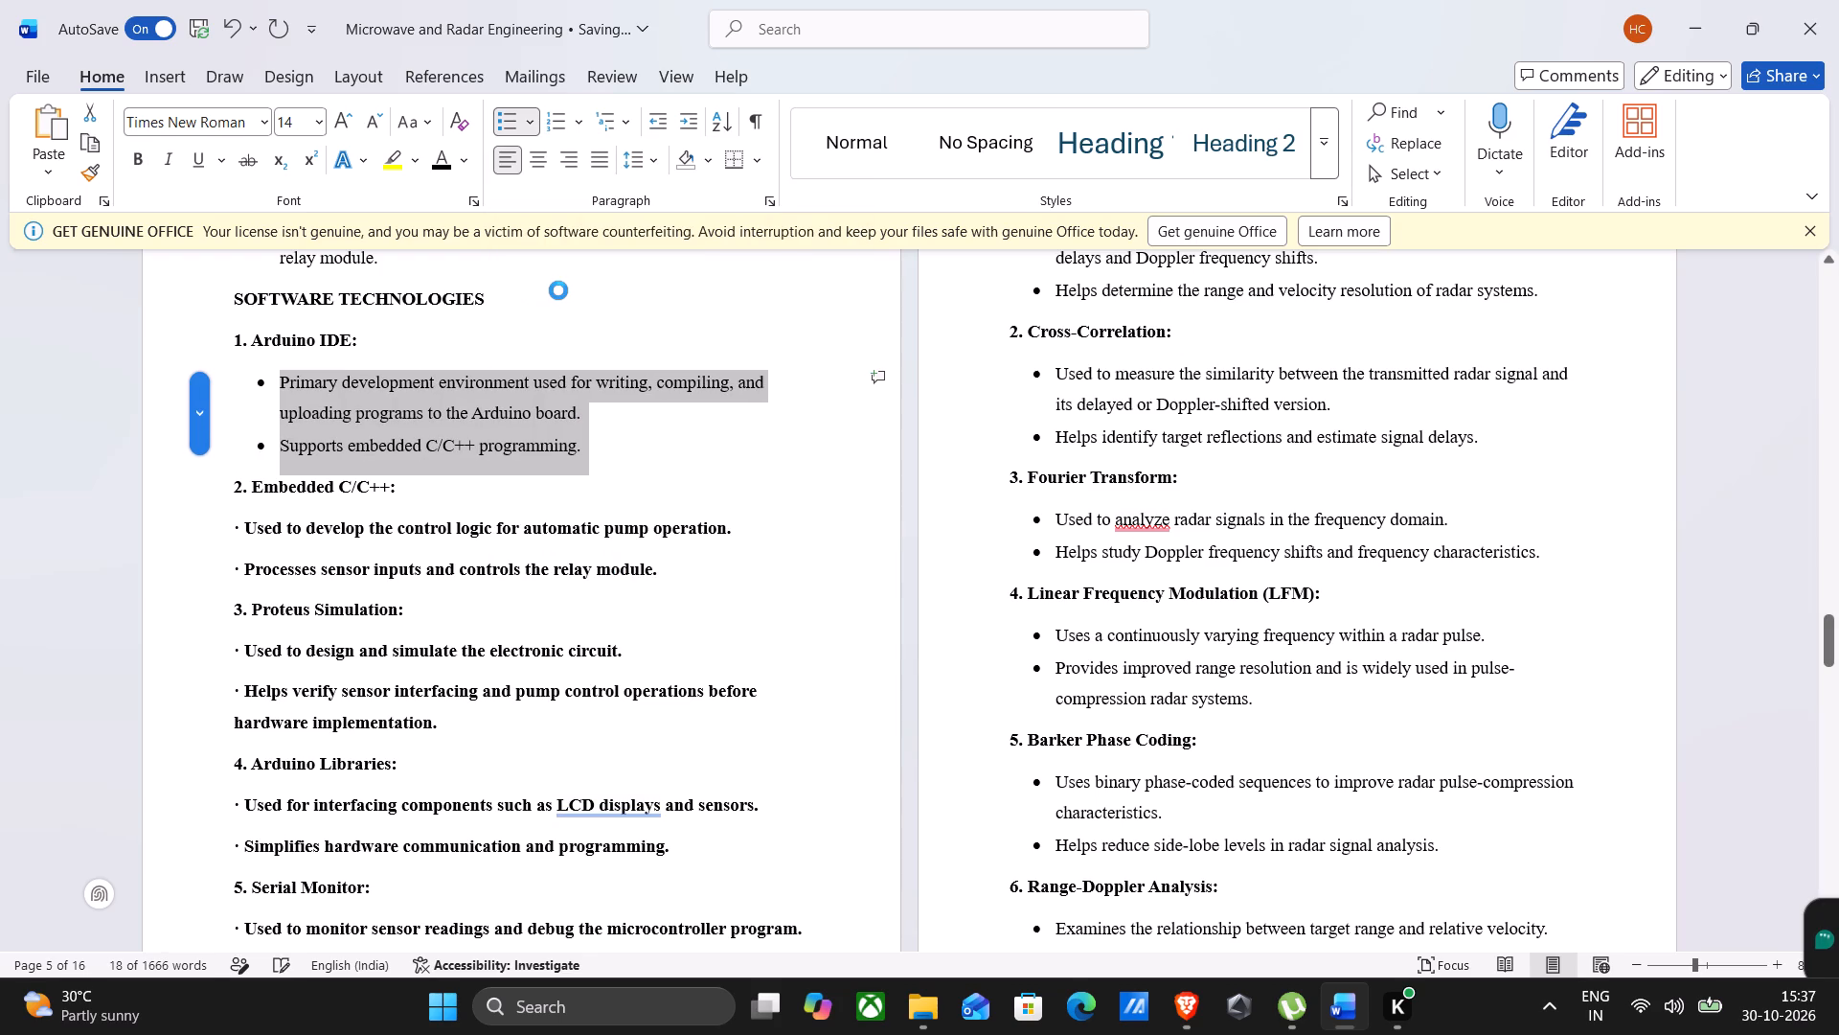
Format the two lines under 2. Embedded C/C++ as solid round bullets and remove their bold.
scroll(558, 290, down, 7)
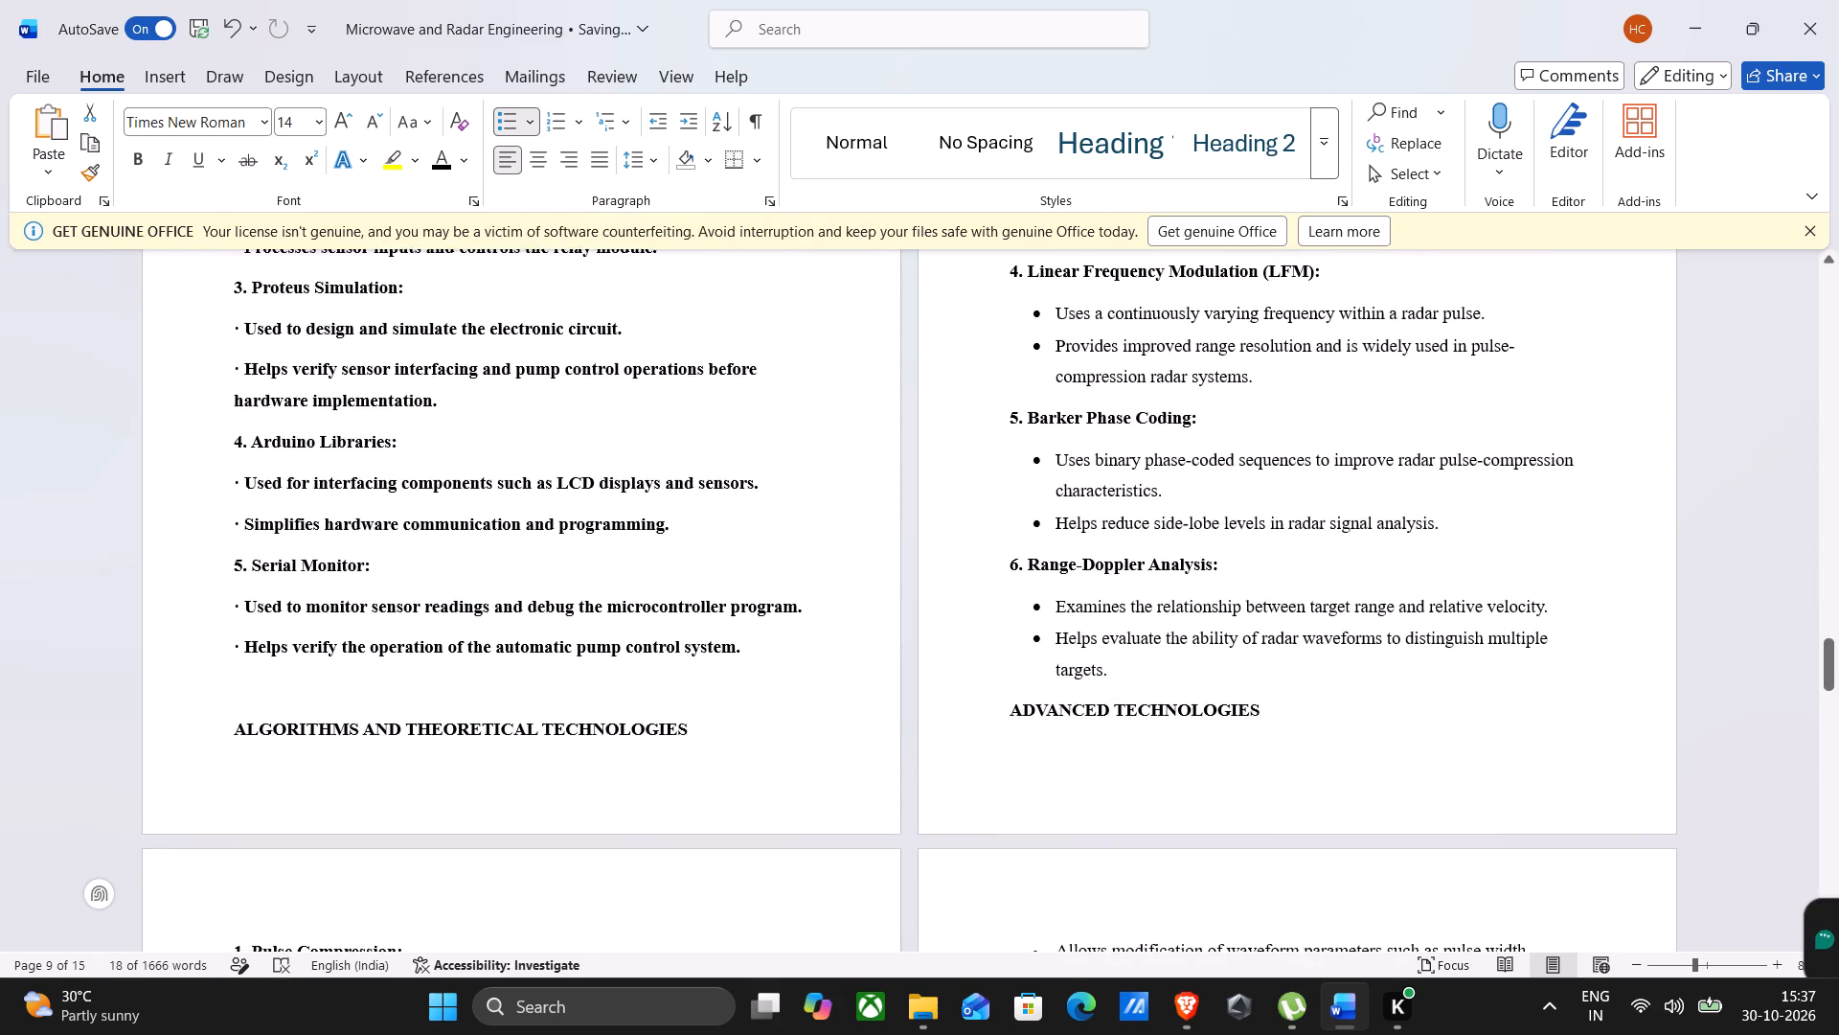
scroll(284, 332, up, 4)
drag(234, 385, 680, 430)
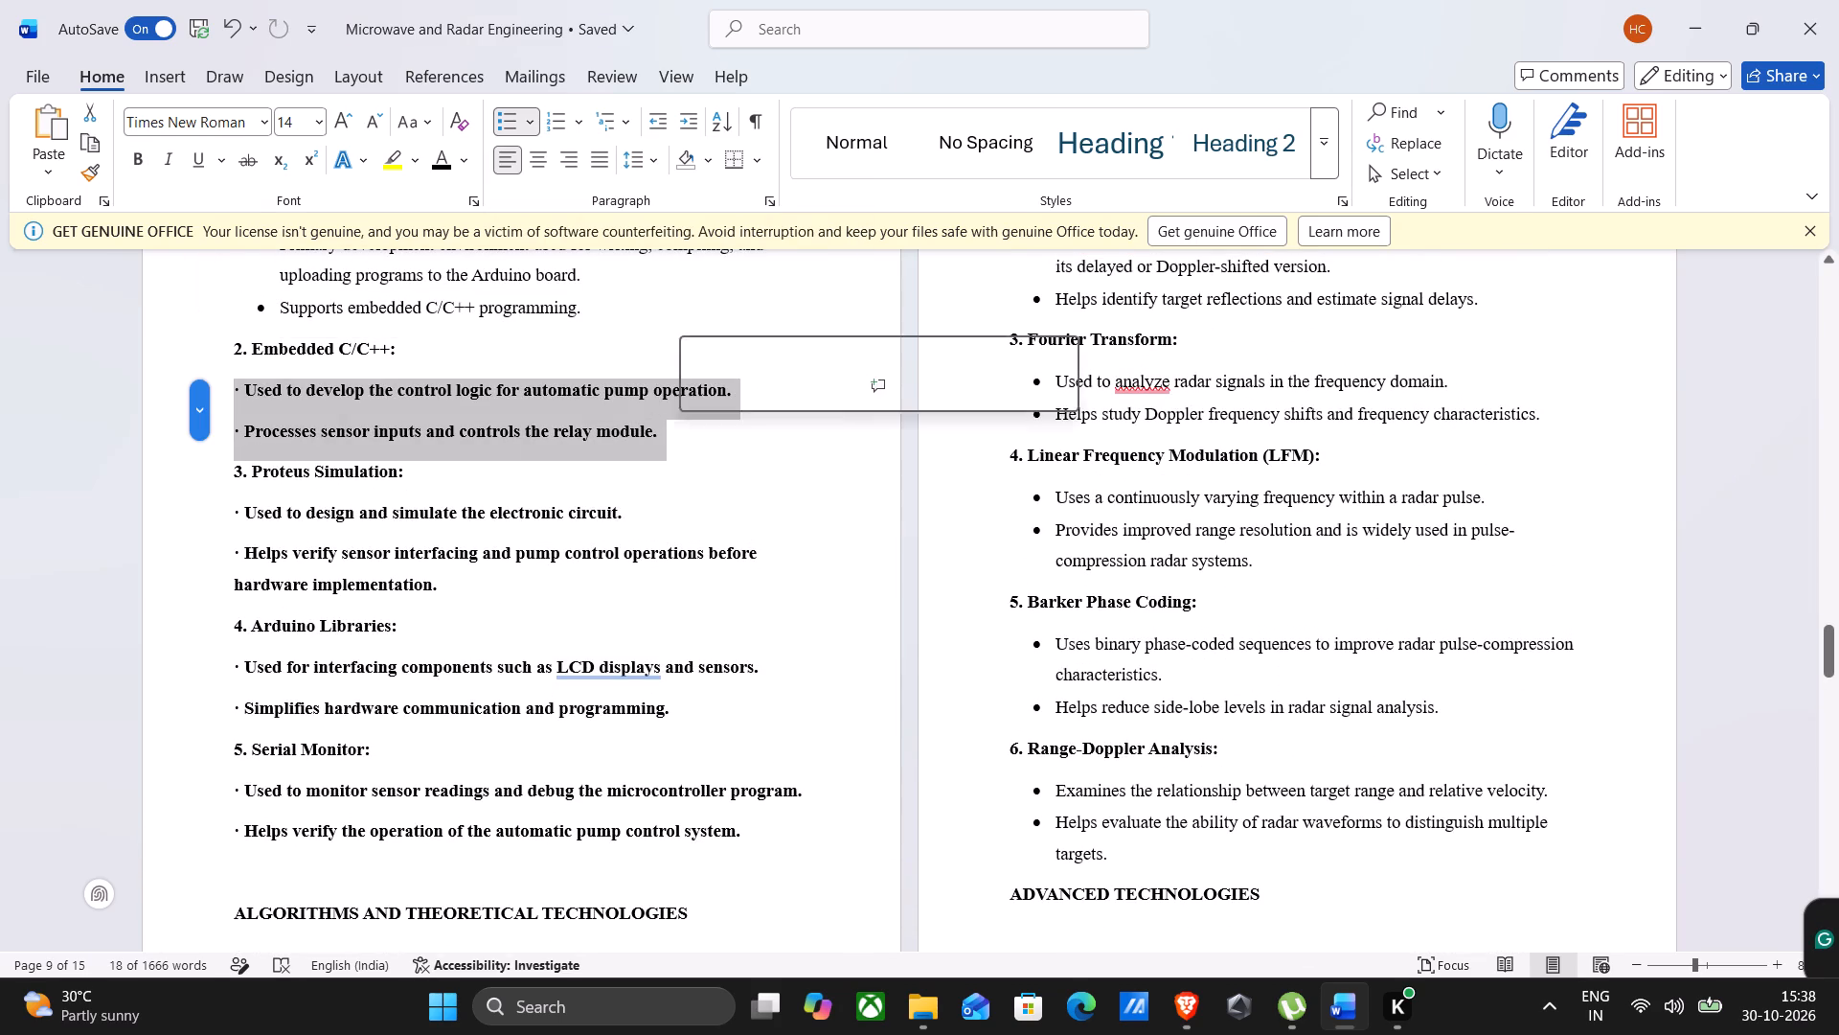
click(535, 113)
click(591, 285)
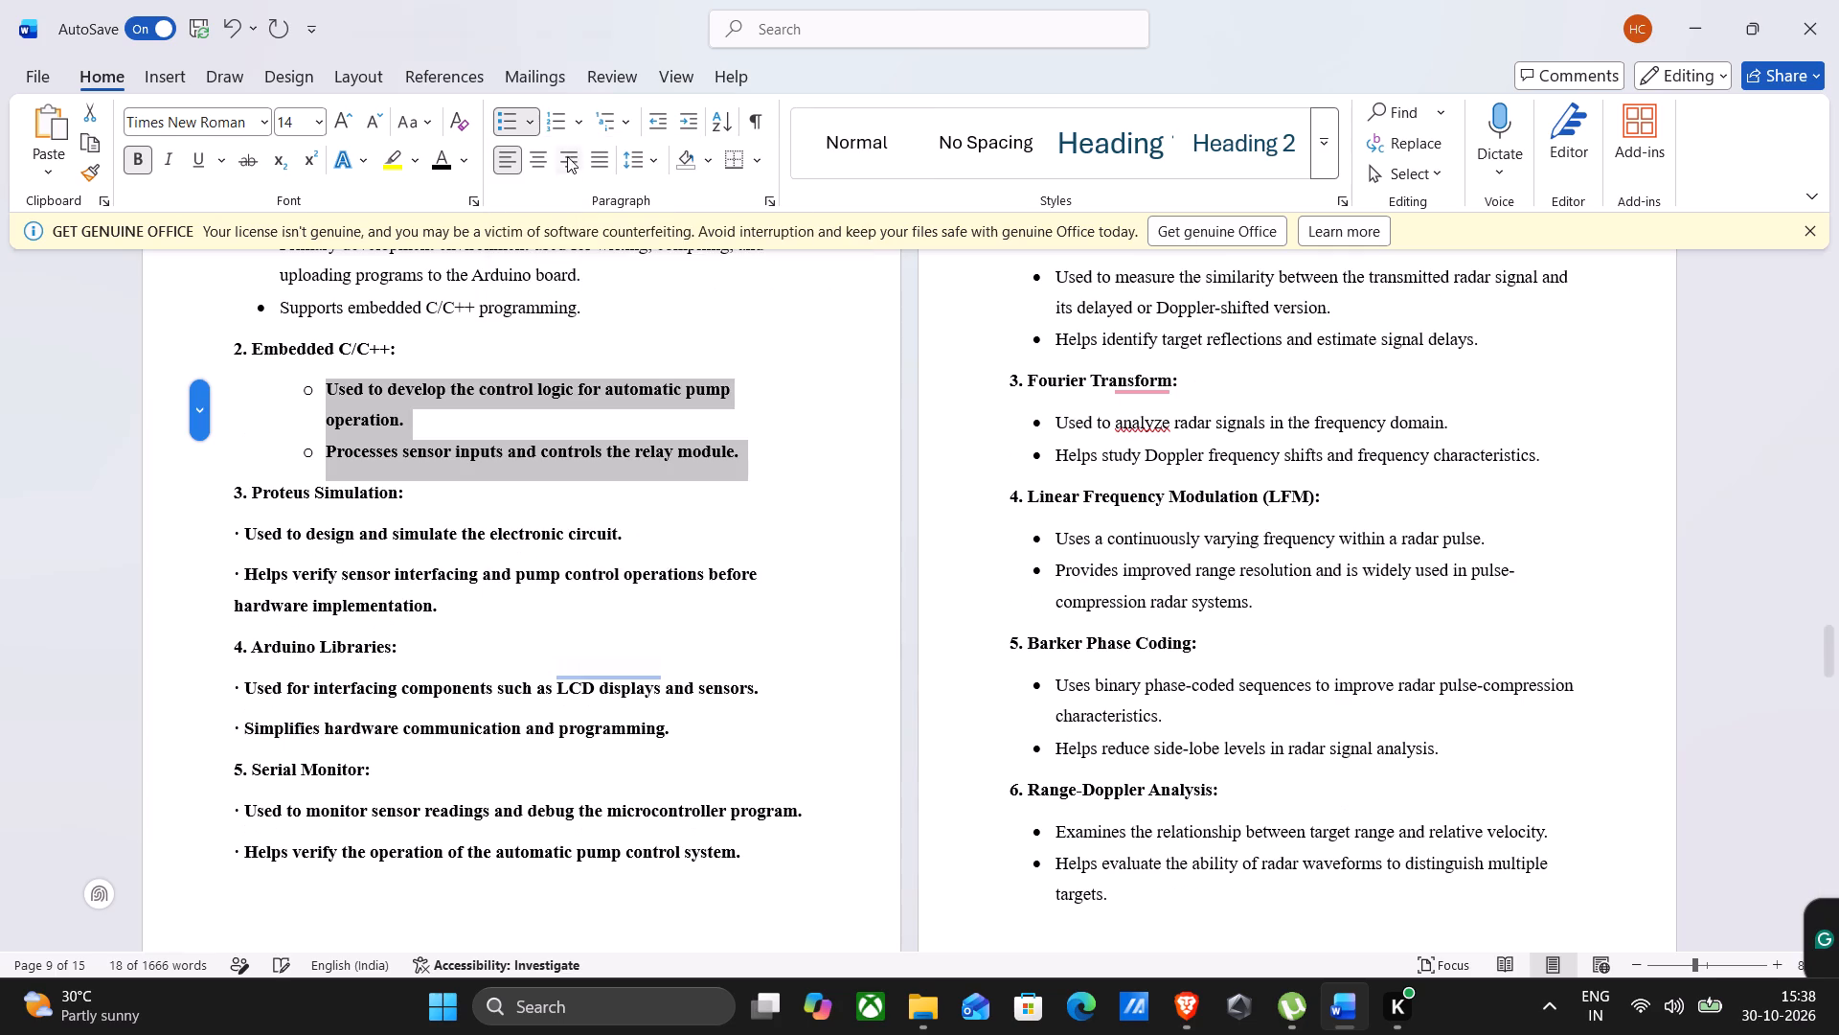
click(542, 118)
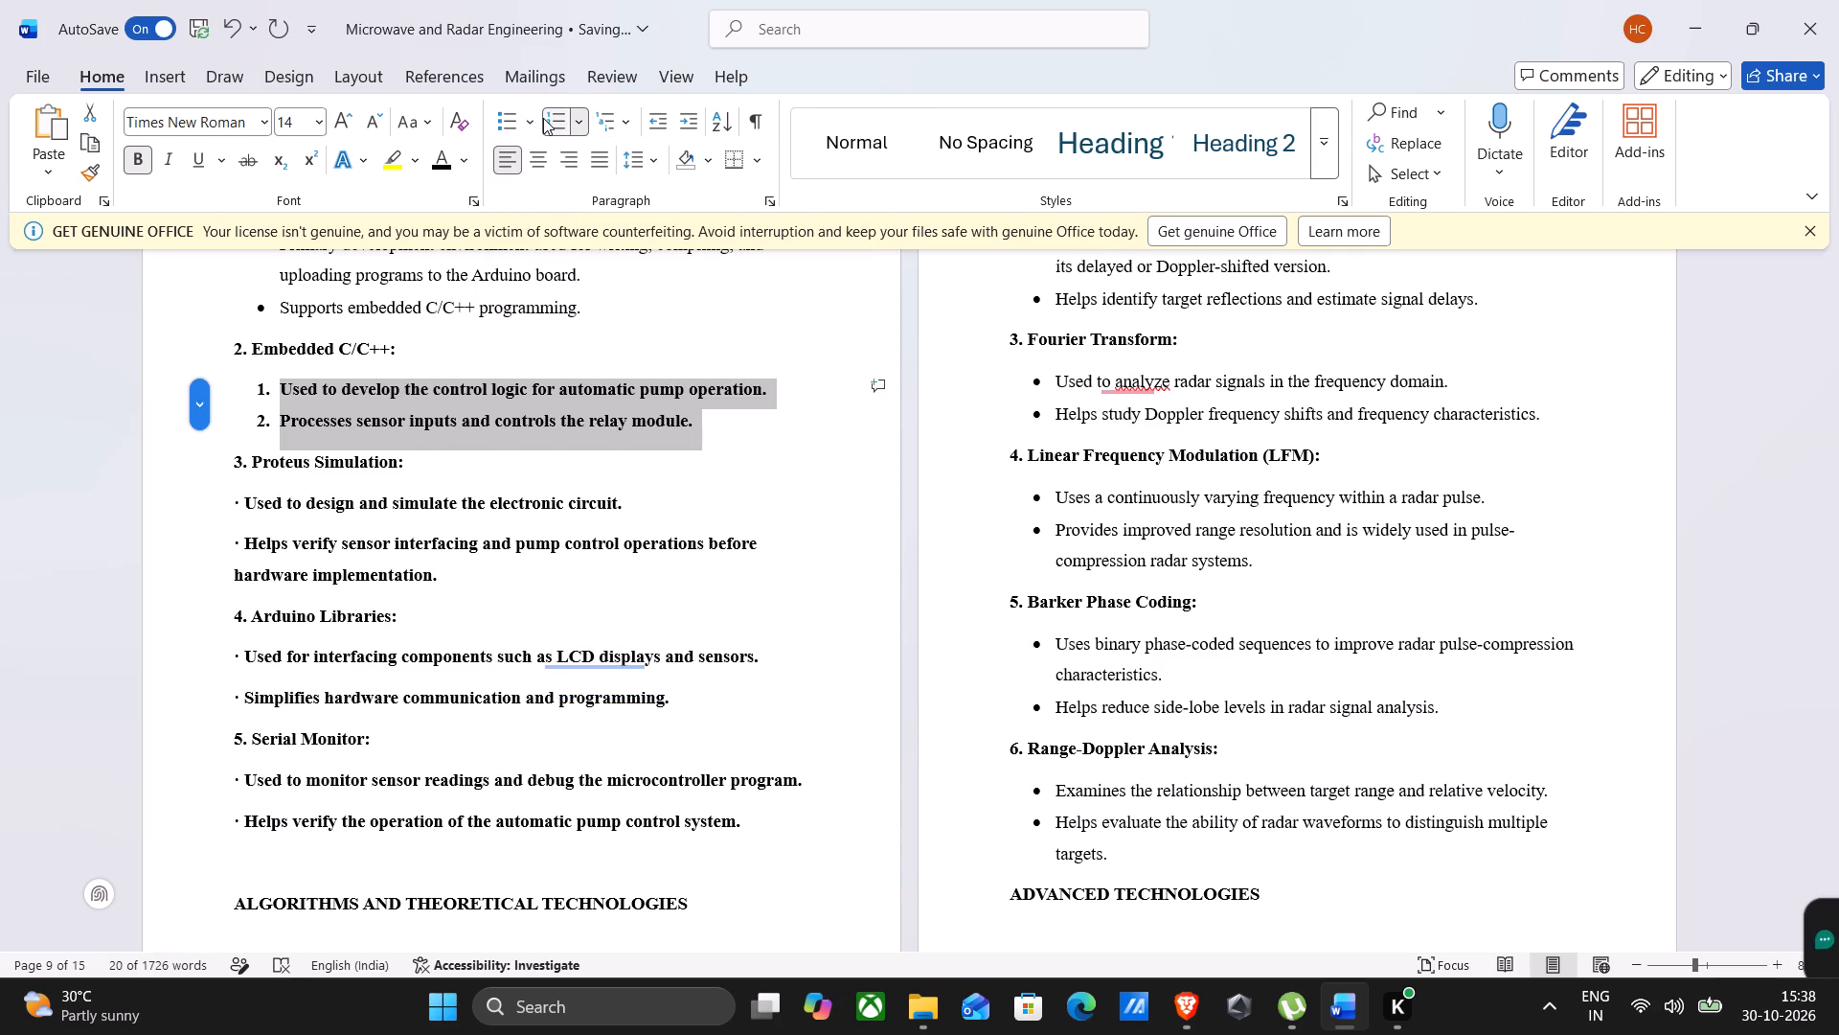
key(ctrl+z)
click(536, 118)
click(584, 305)
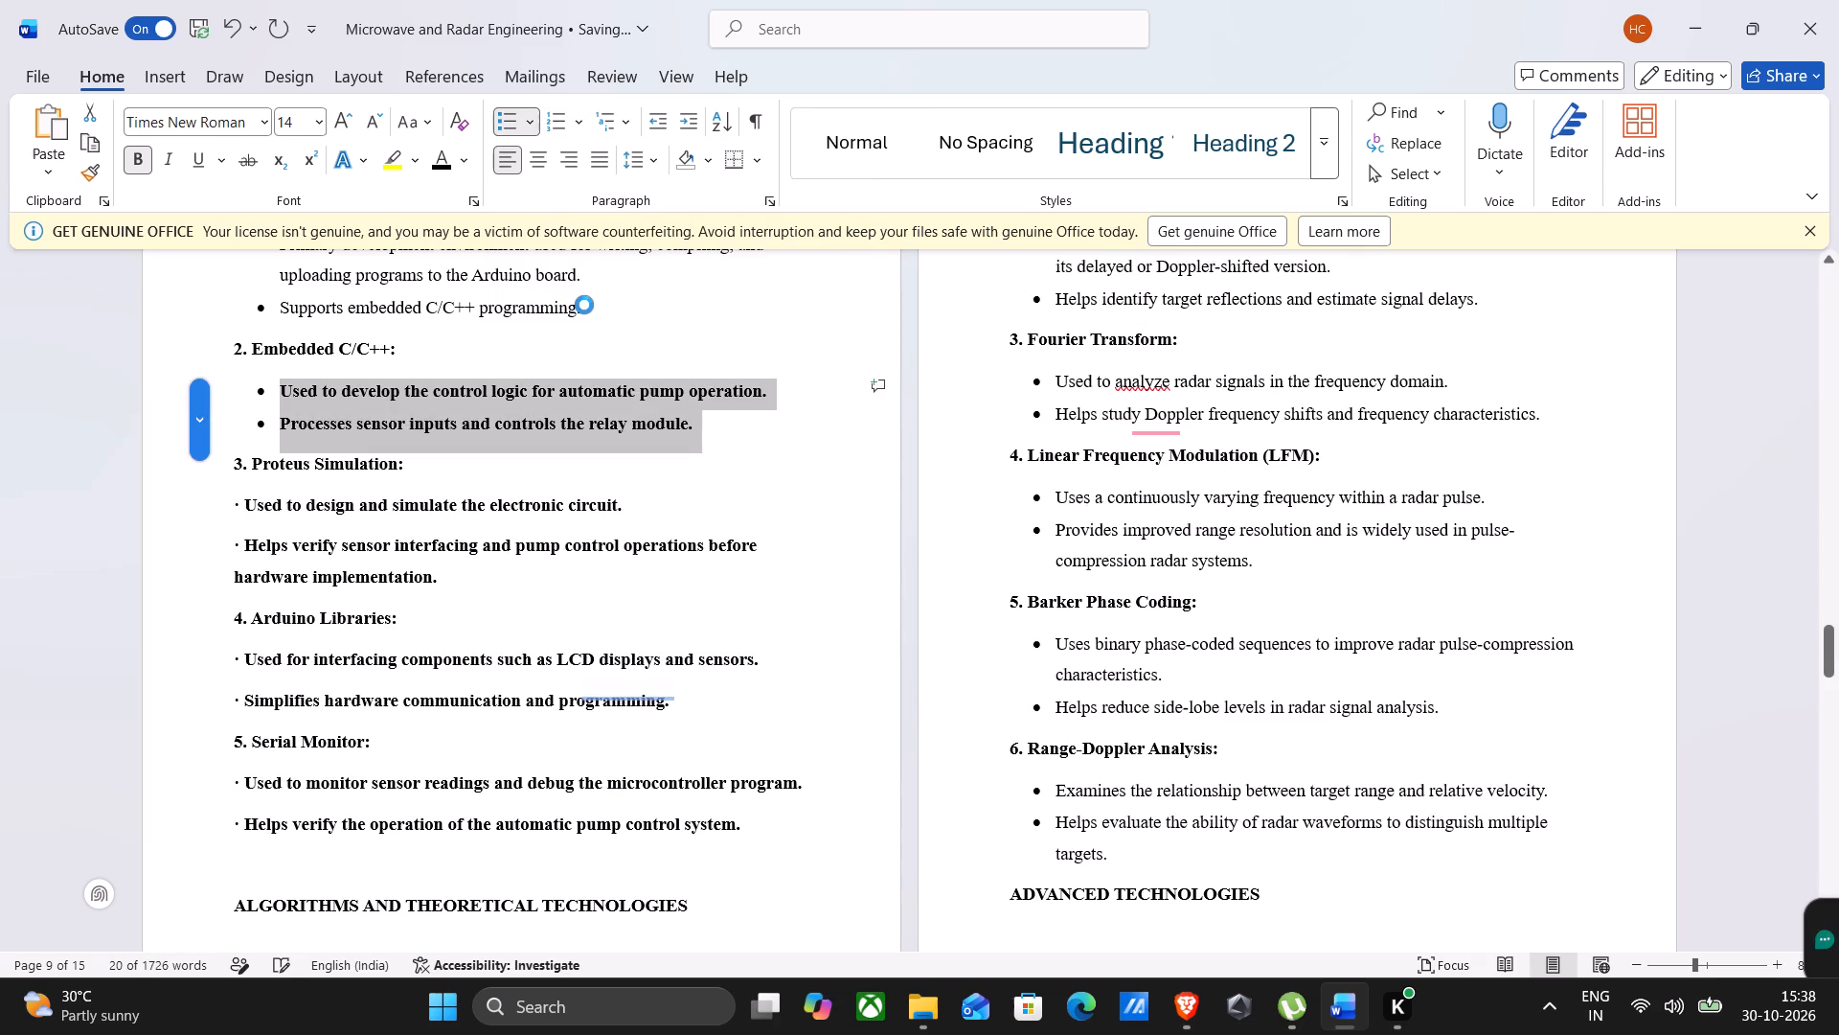
key(ctrl+b)
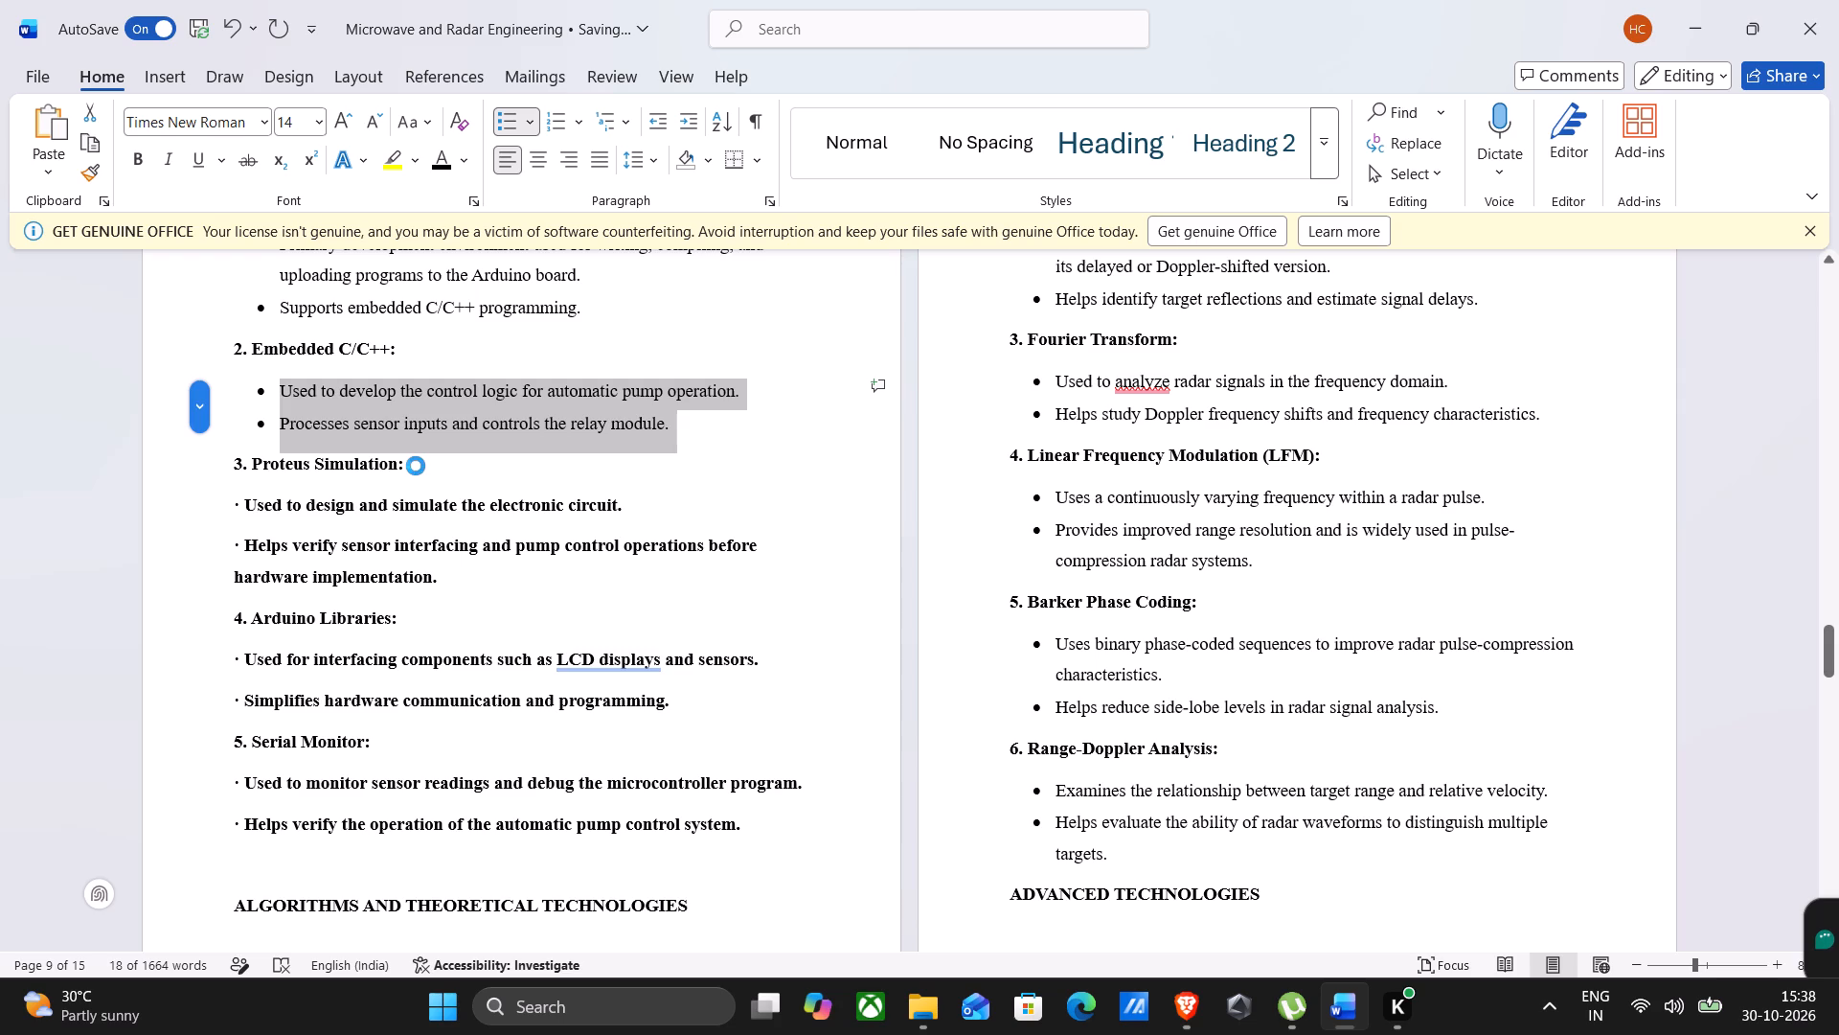
Format the two lines under 3. Proteus Simulation as solid round bullets and remove their bold.
drag(224, 502, 350, 549)
drag(350, 549, 464, 582)
click(537, 126)
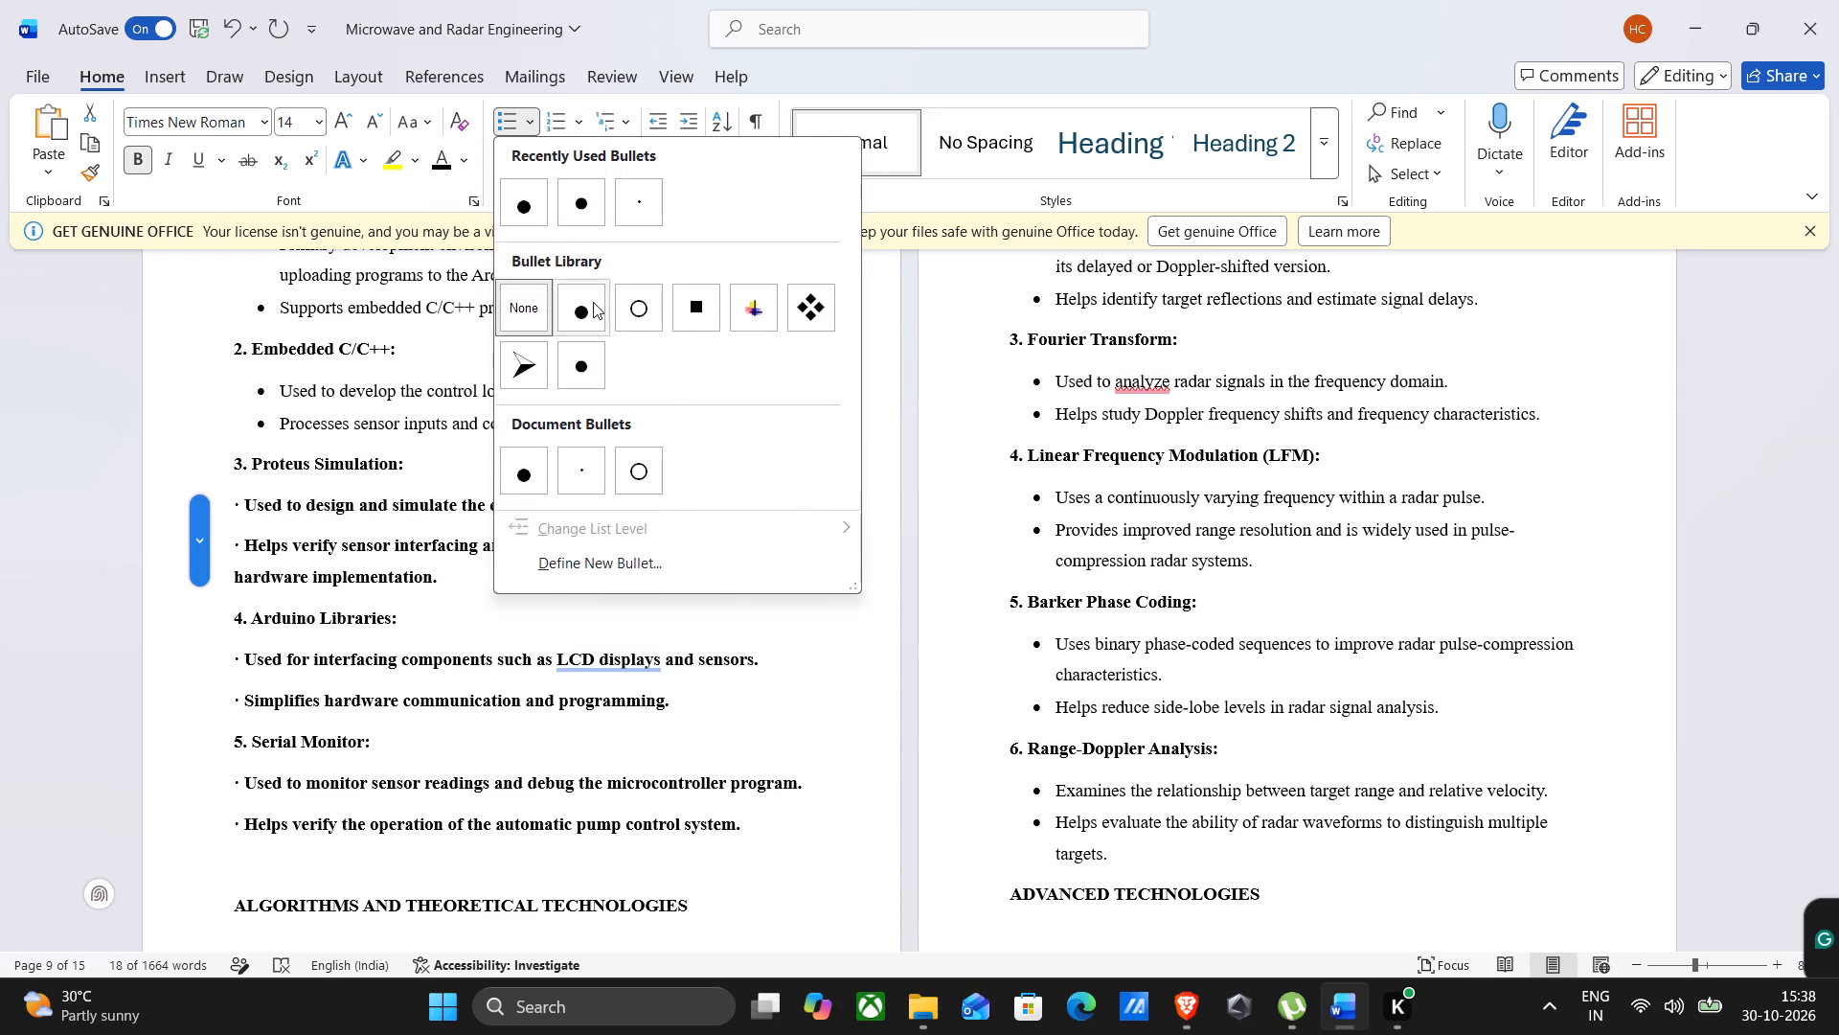
click(594, 304)
click(532, 124)
click(595, 300)
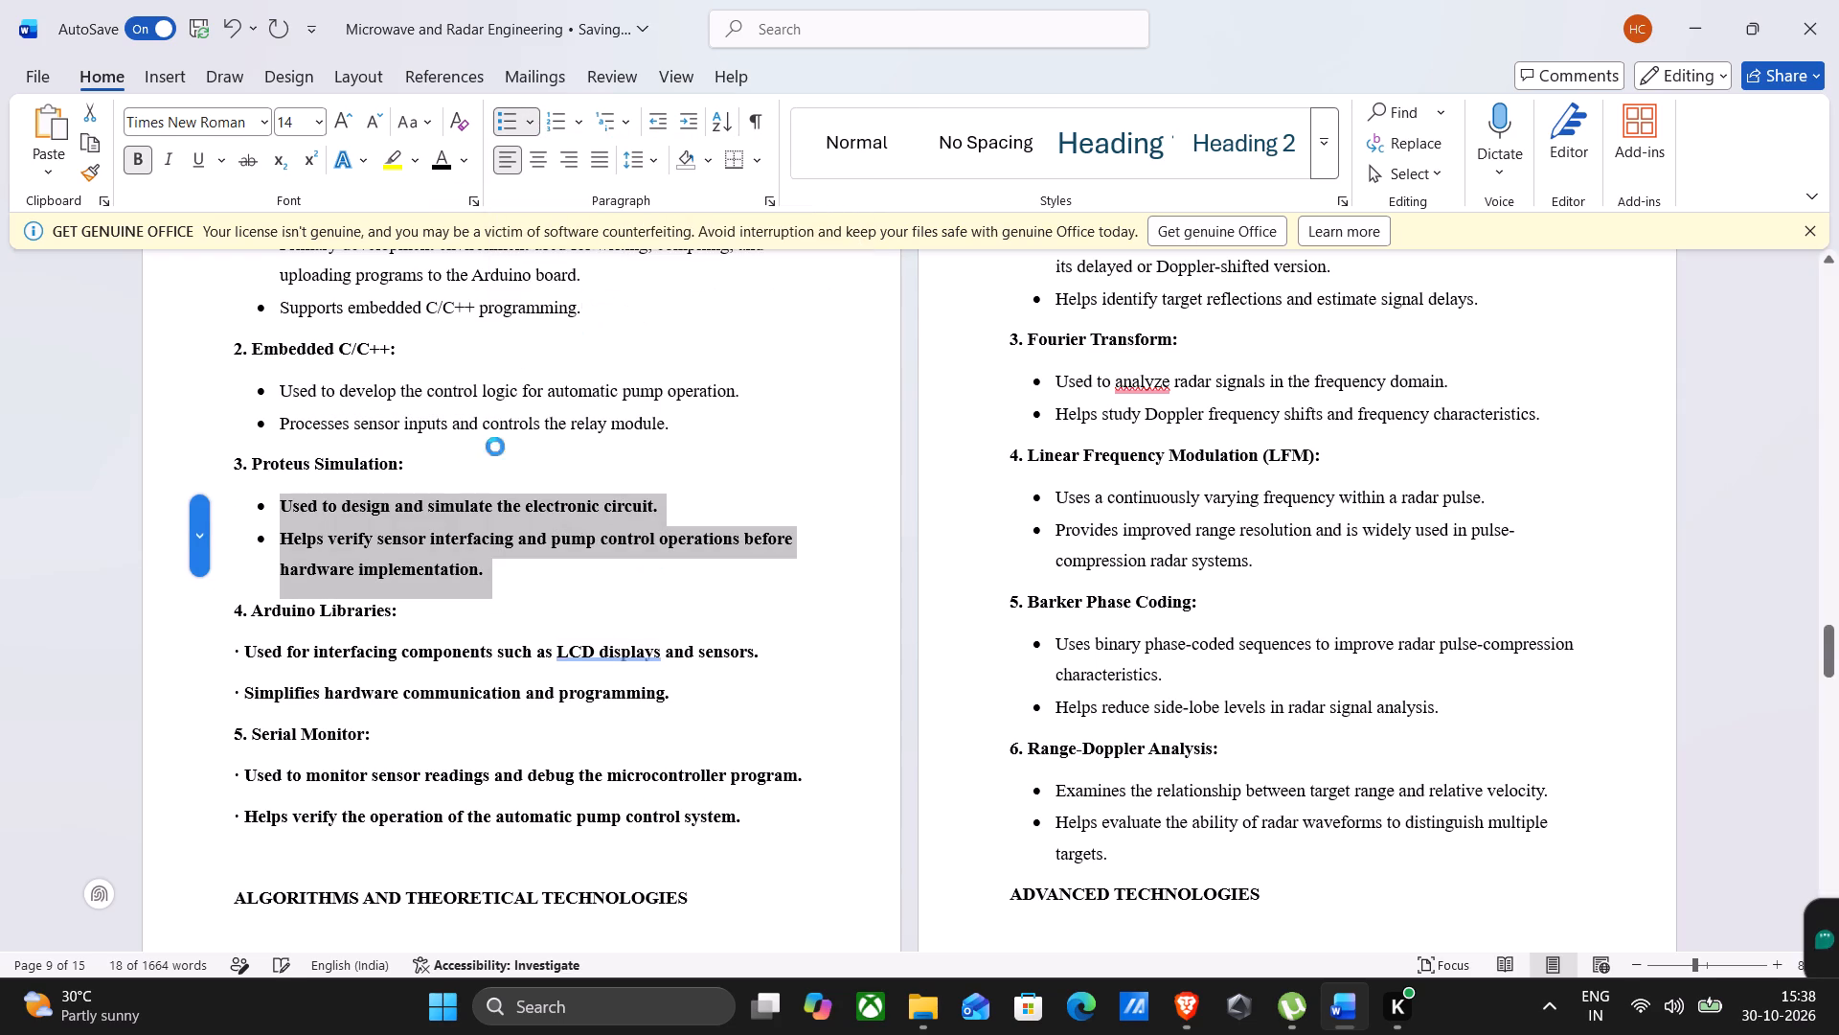
key(ctrl+b)
Format the two lines under 4. Arduino Libraries as solid round bullets and remove their bold.
scroll(418, 596, down, 4)
drag(230, 466, 674, 496)
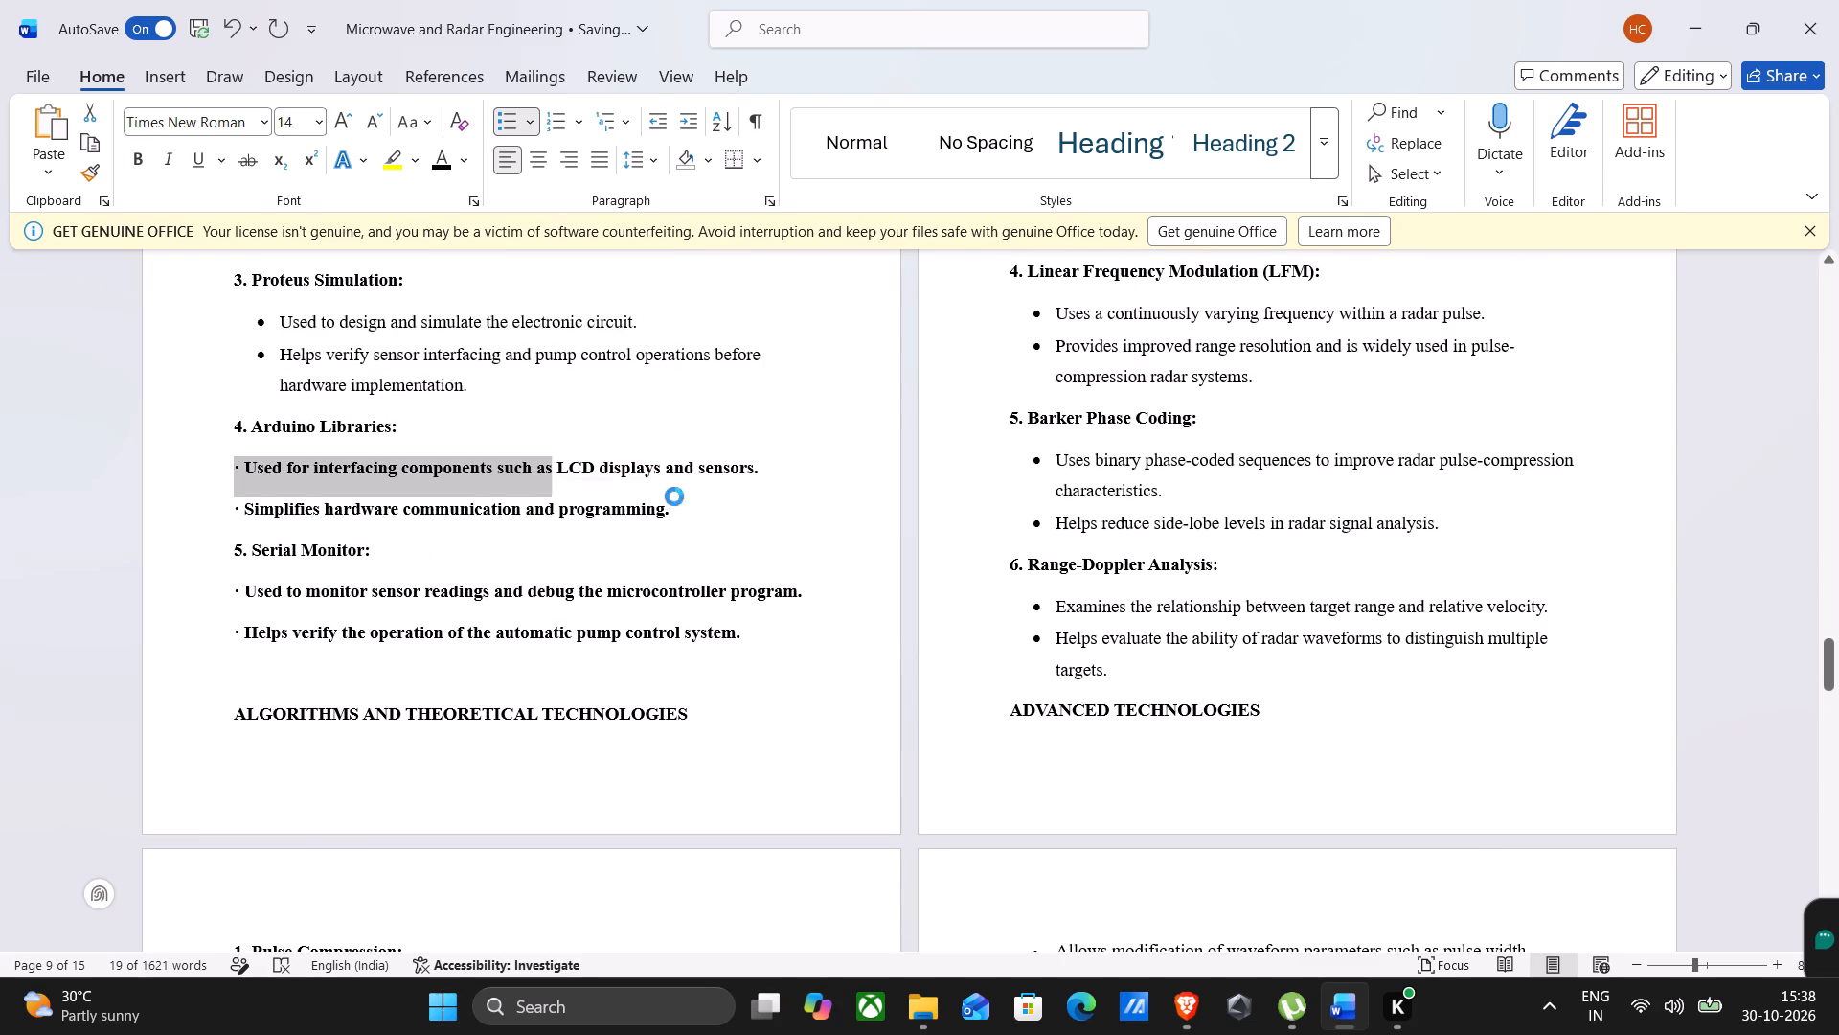
drag(674, 496, 693, 517)
click(526, 120)
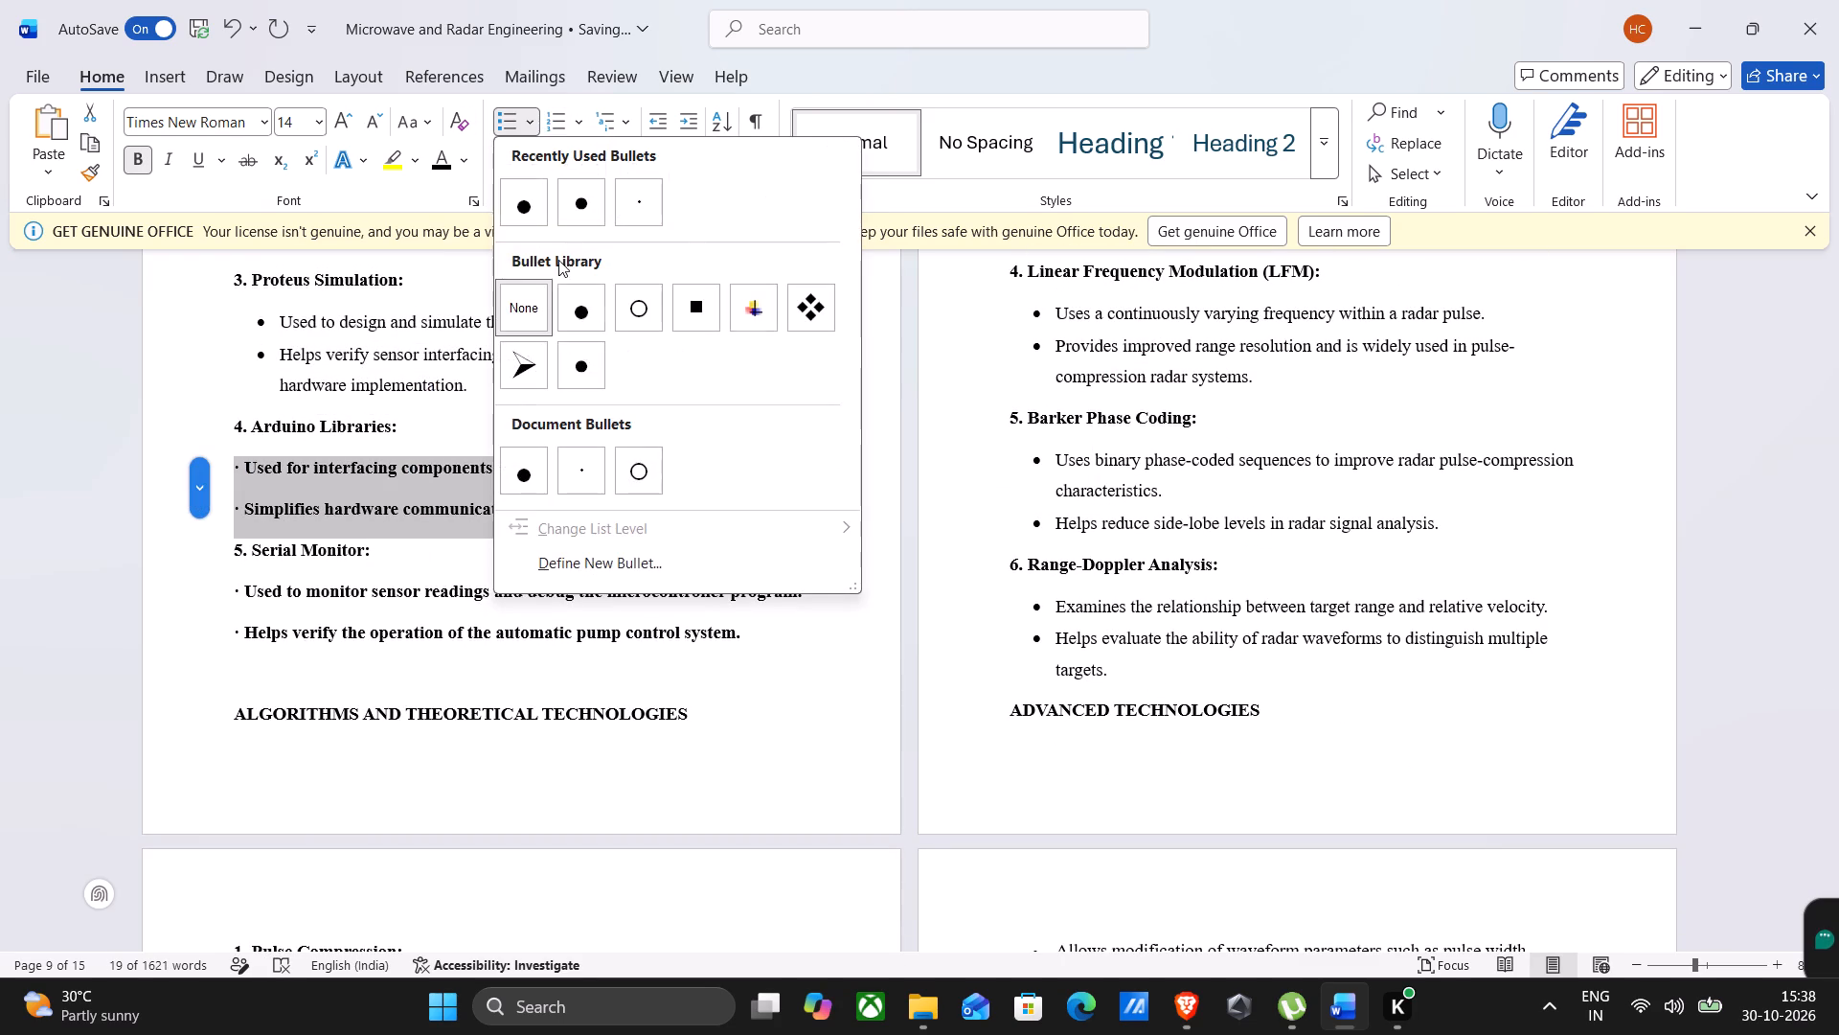
click(582, 316)
click(528, 116)
click(593, 312)
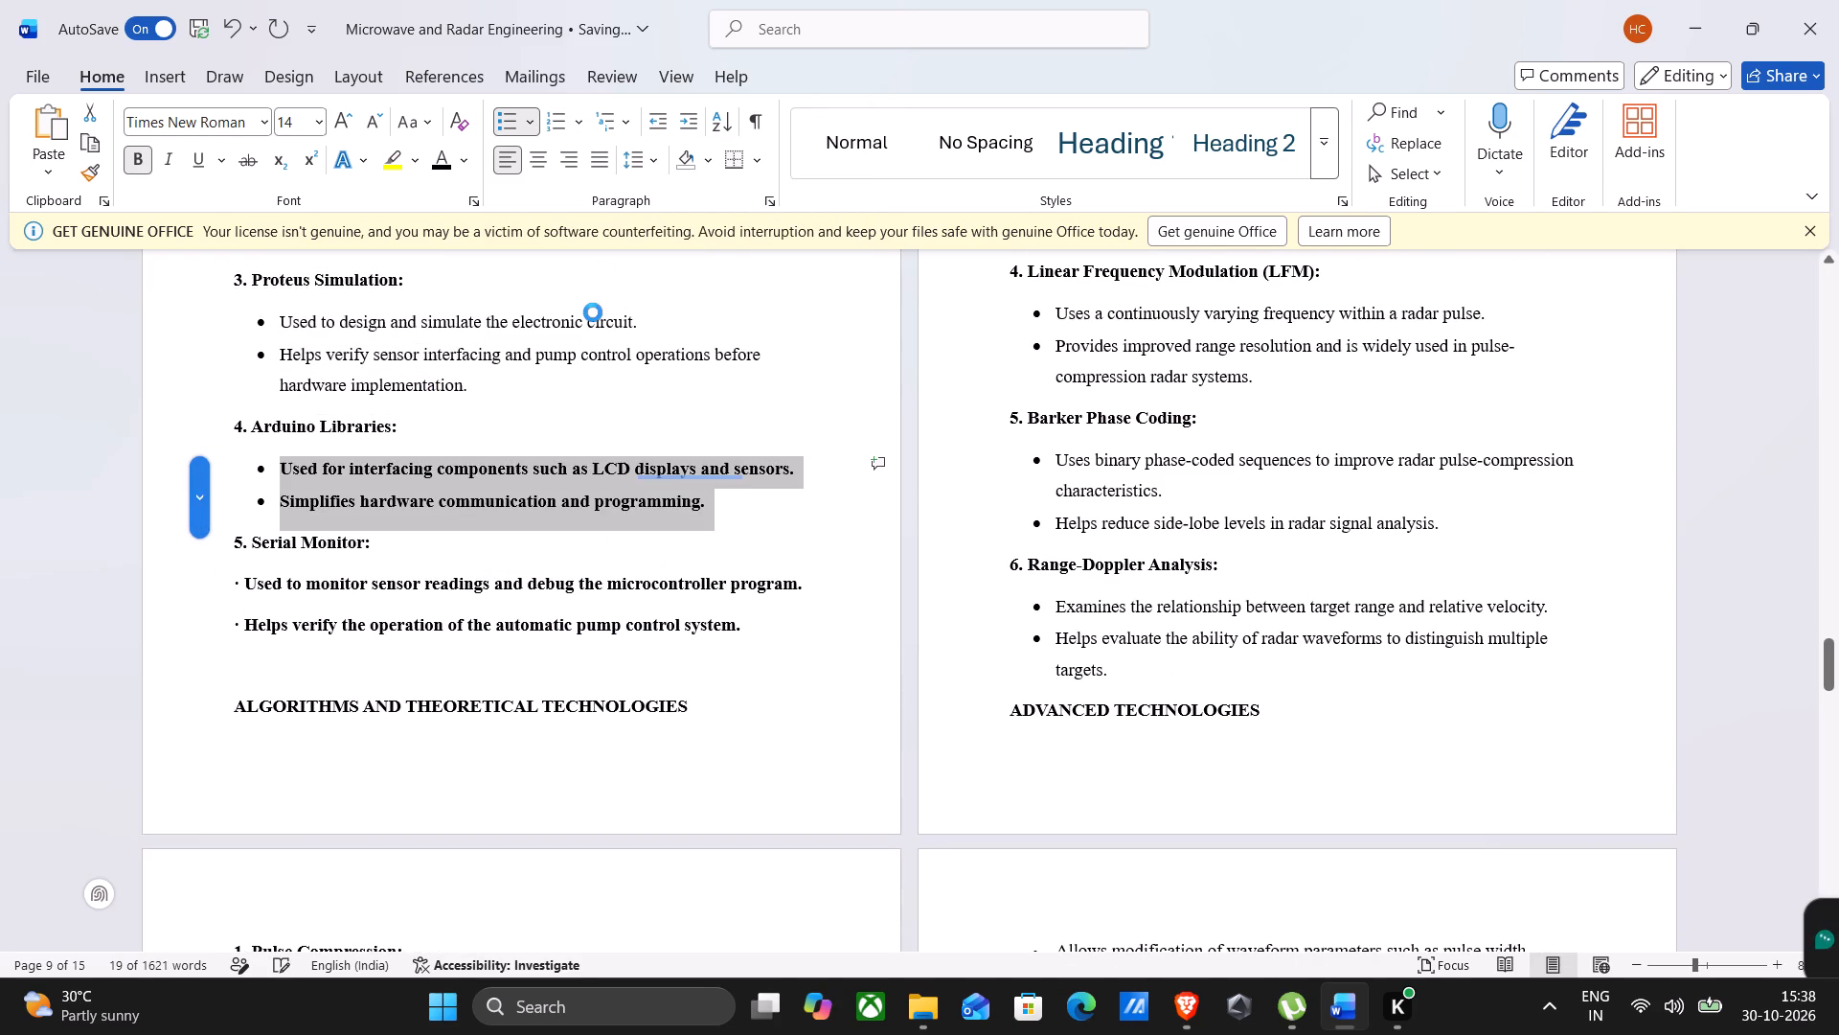
key(ctrl+b)
Format the two lines under 5. Serial Monitor as solid round bullets and remove their bold.
drag(235, 576, 756, 631)
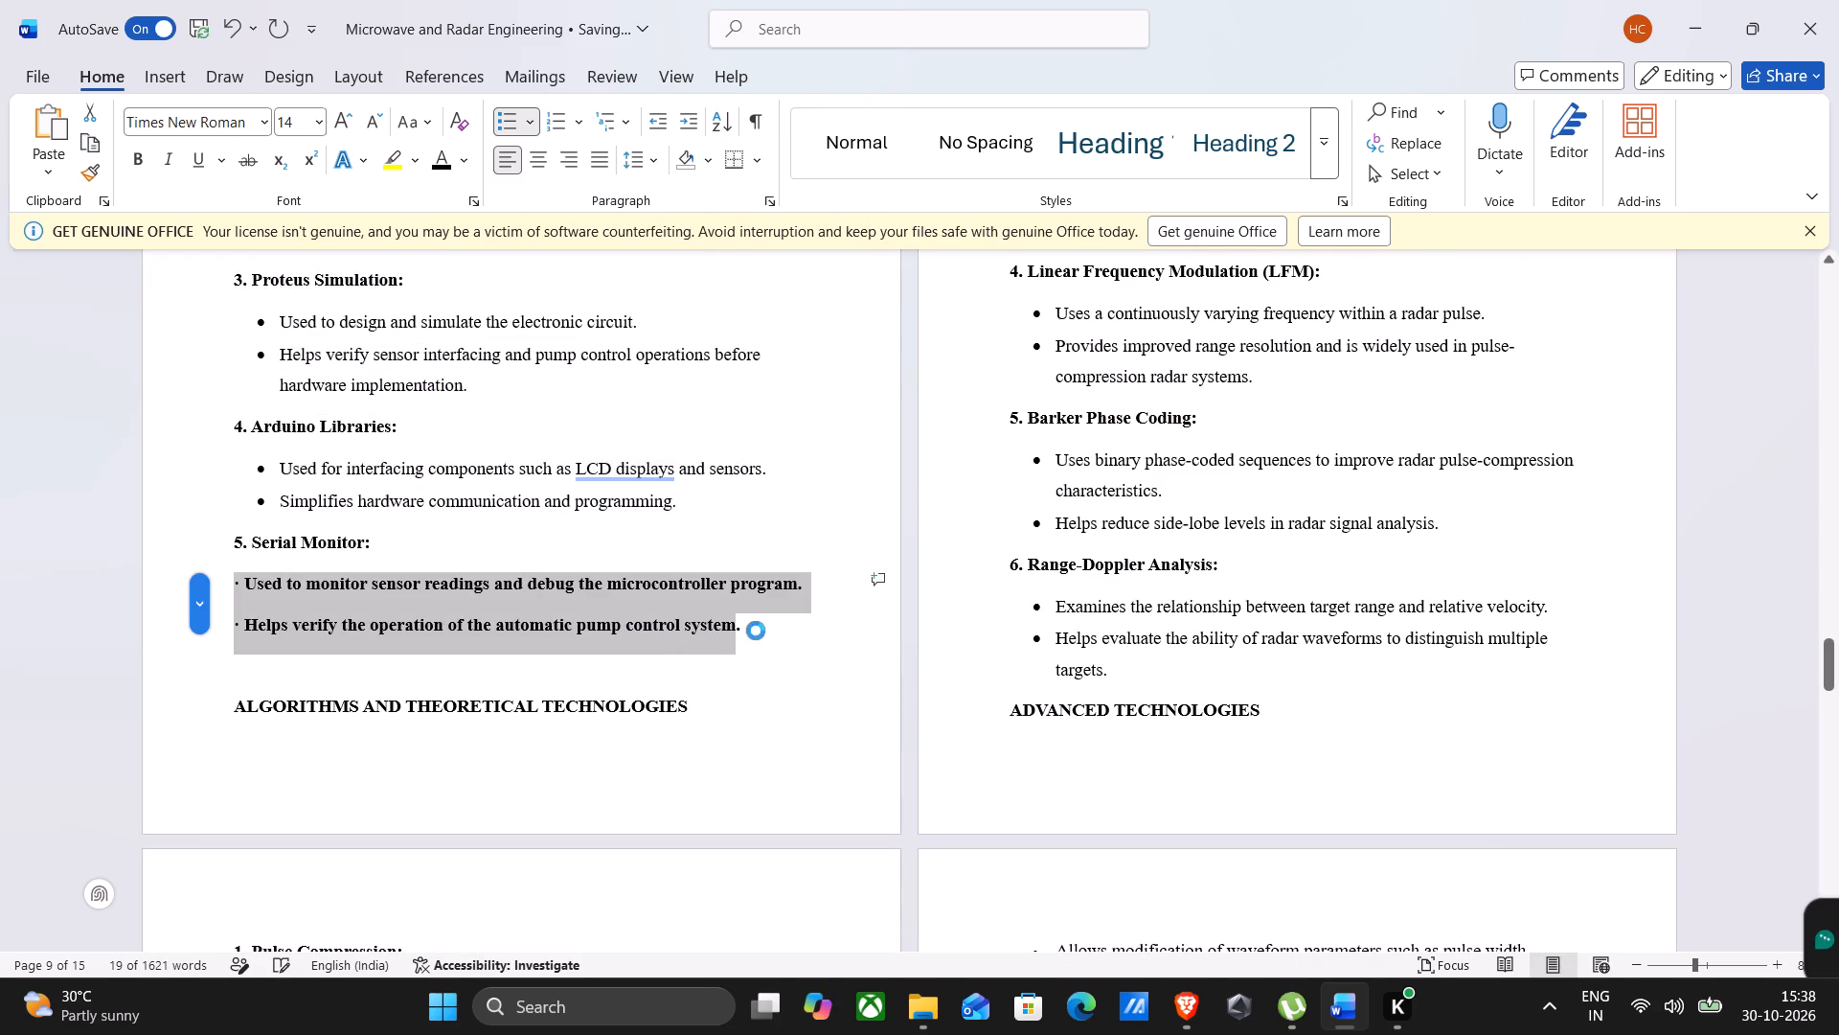
drag(756, 631, 762, 631)
click(534, 125)
click(578, 312)
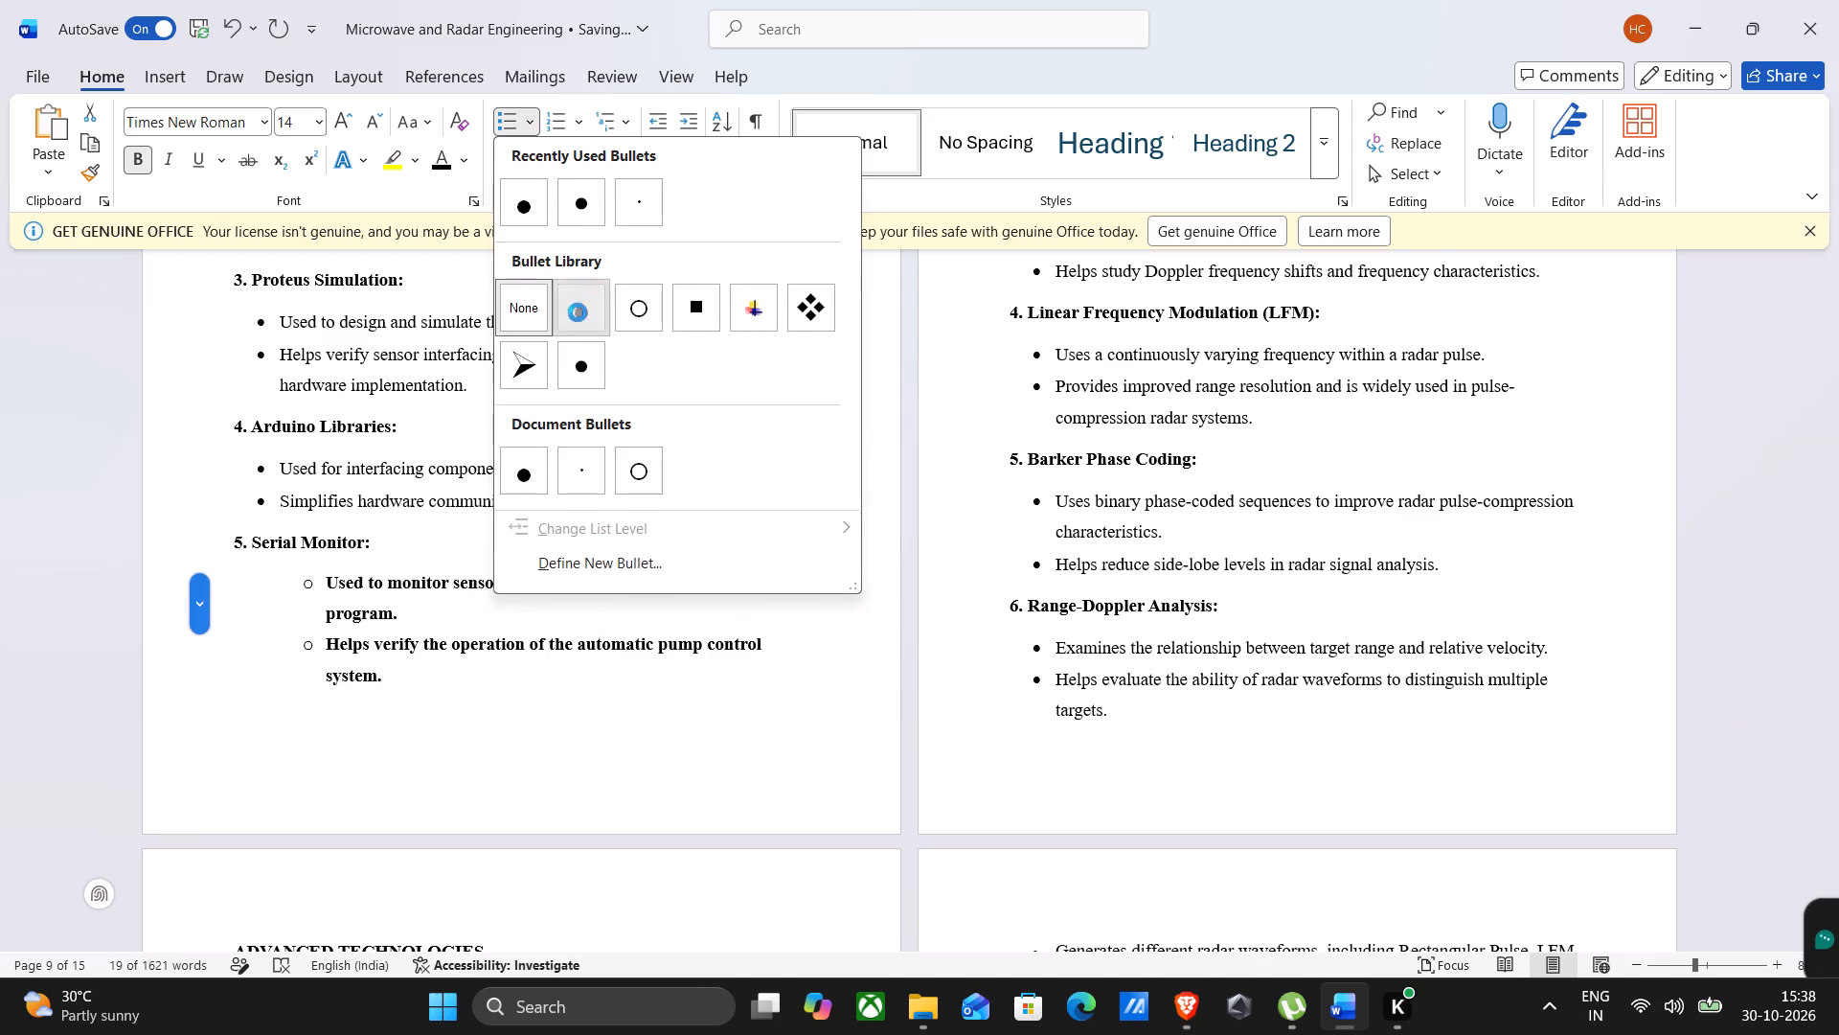
click(535, 114)
click(602, 292)
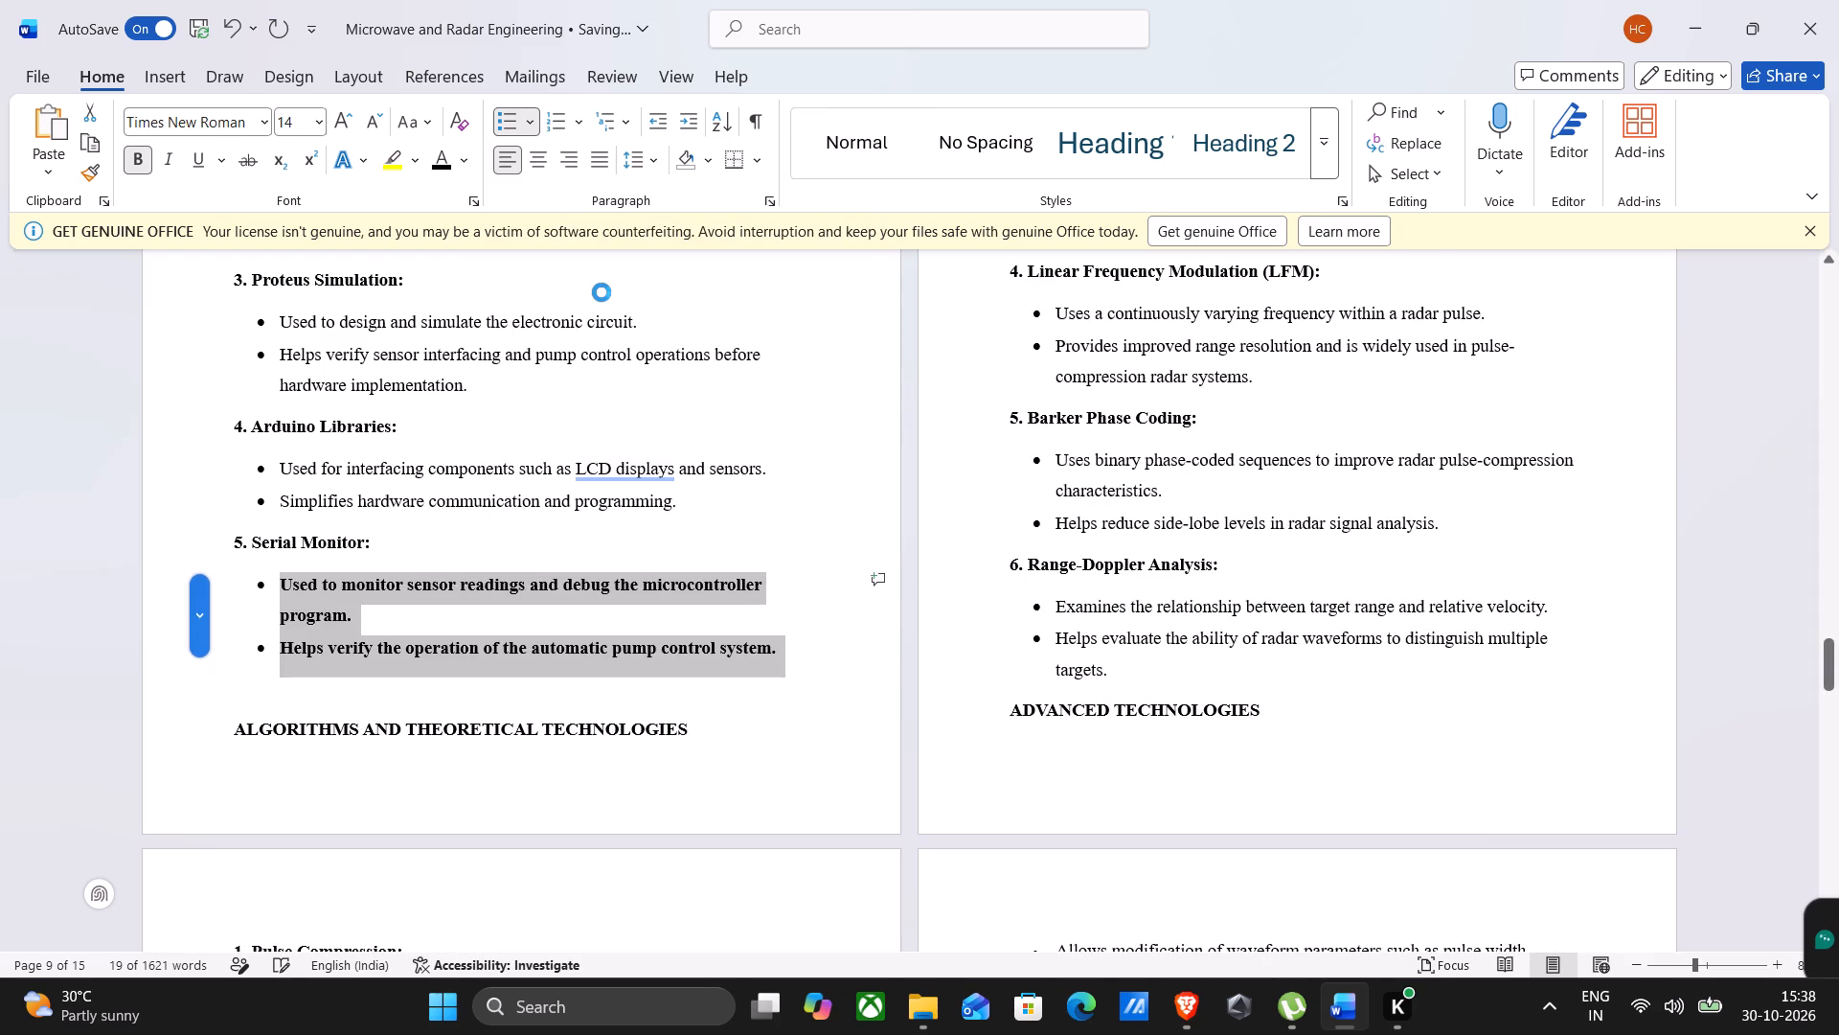
key(ctrl+b)
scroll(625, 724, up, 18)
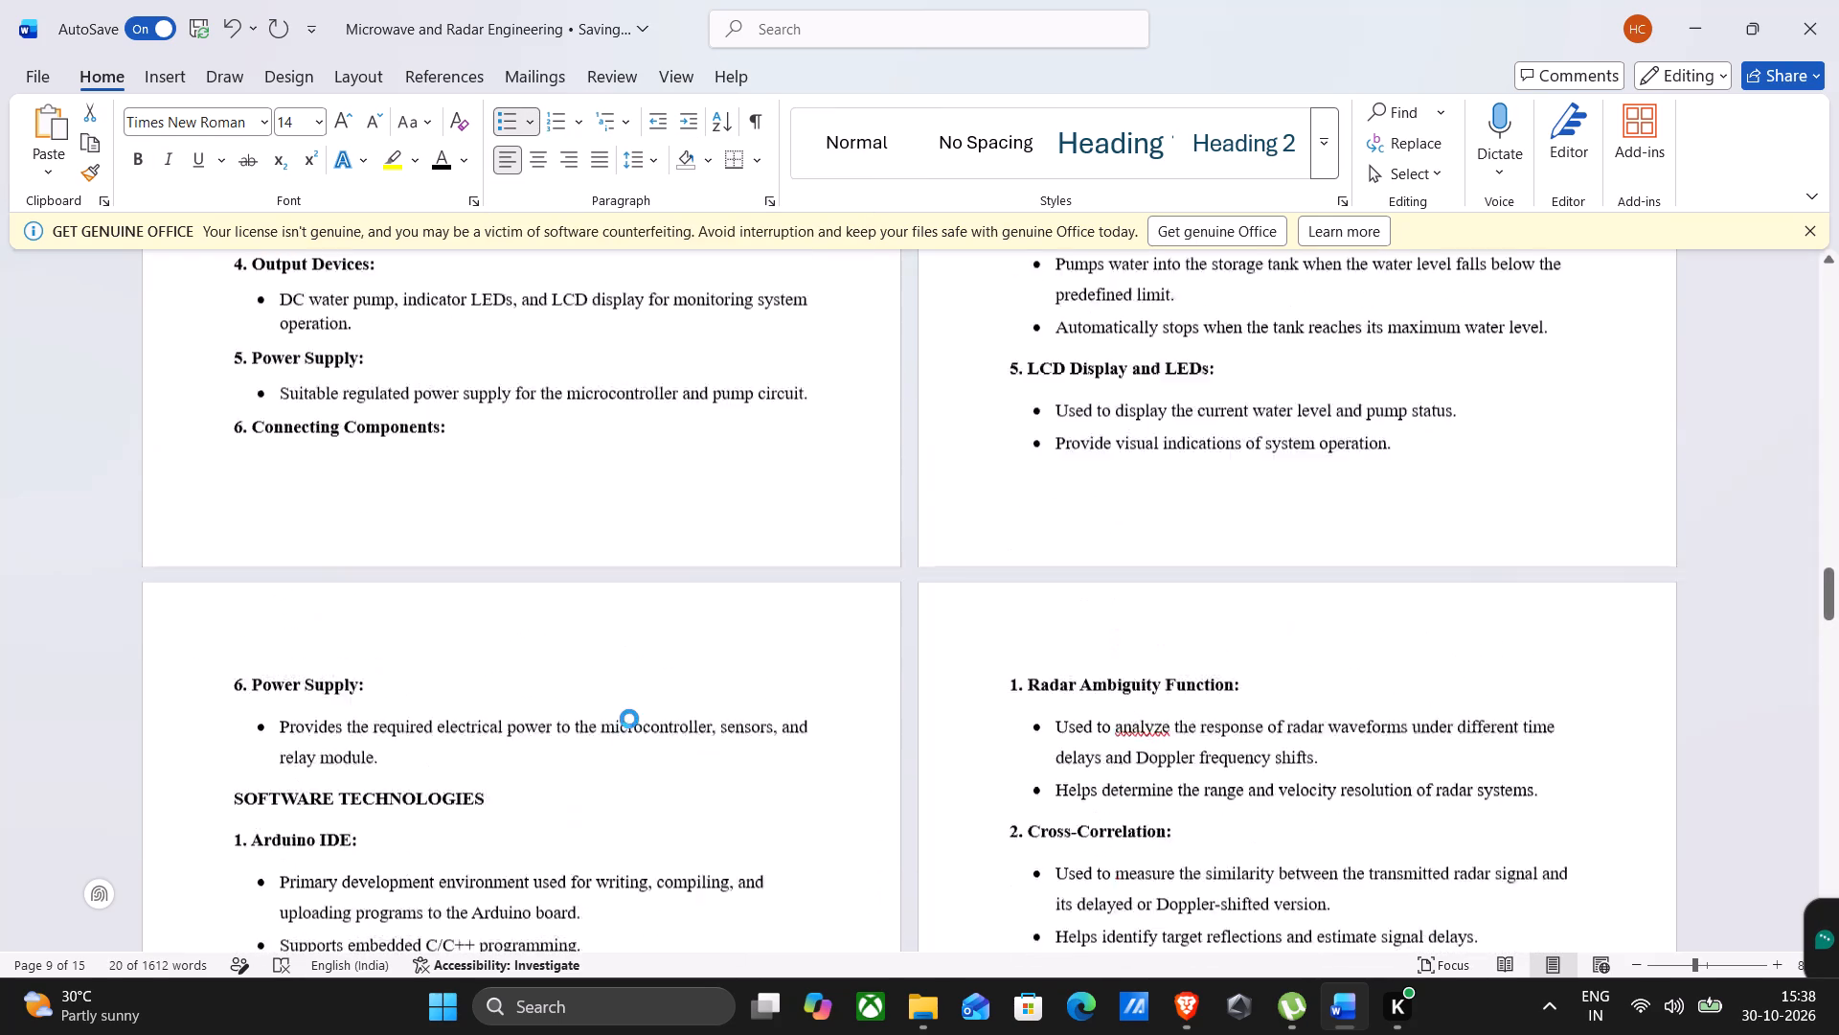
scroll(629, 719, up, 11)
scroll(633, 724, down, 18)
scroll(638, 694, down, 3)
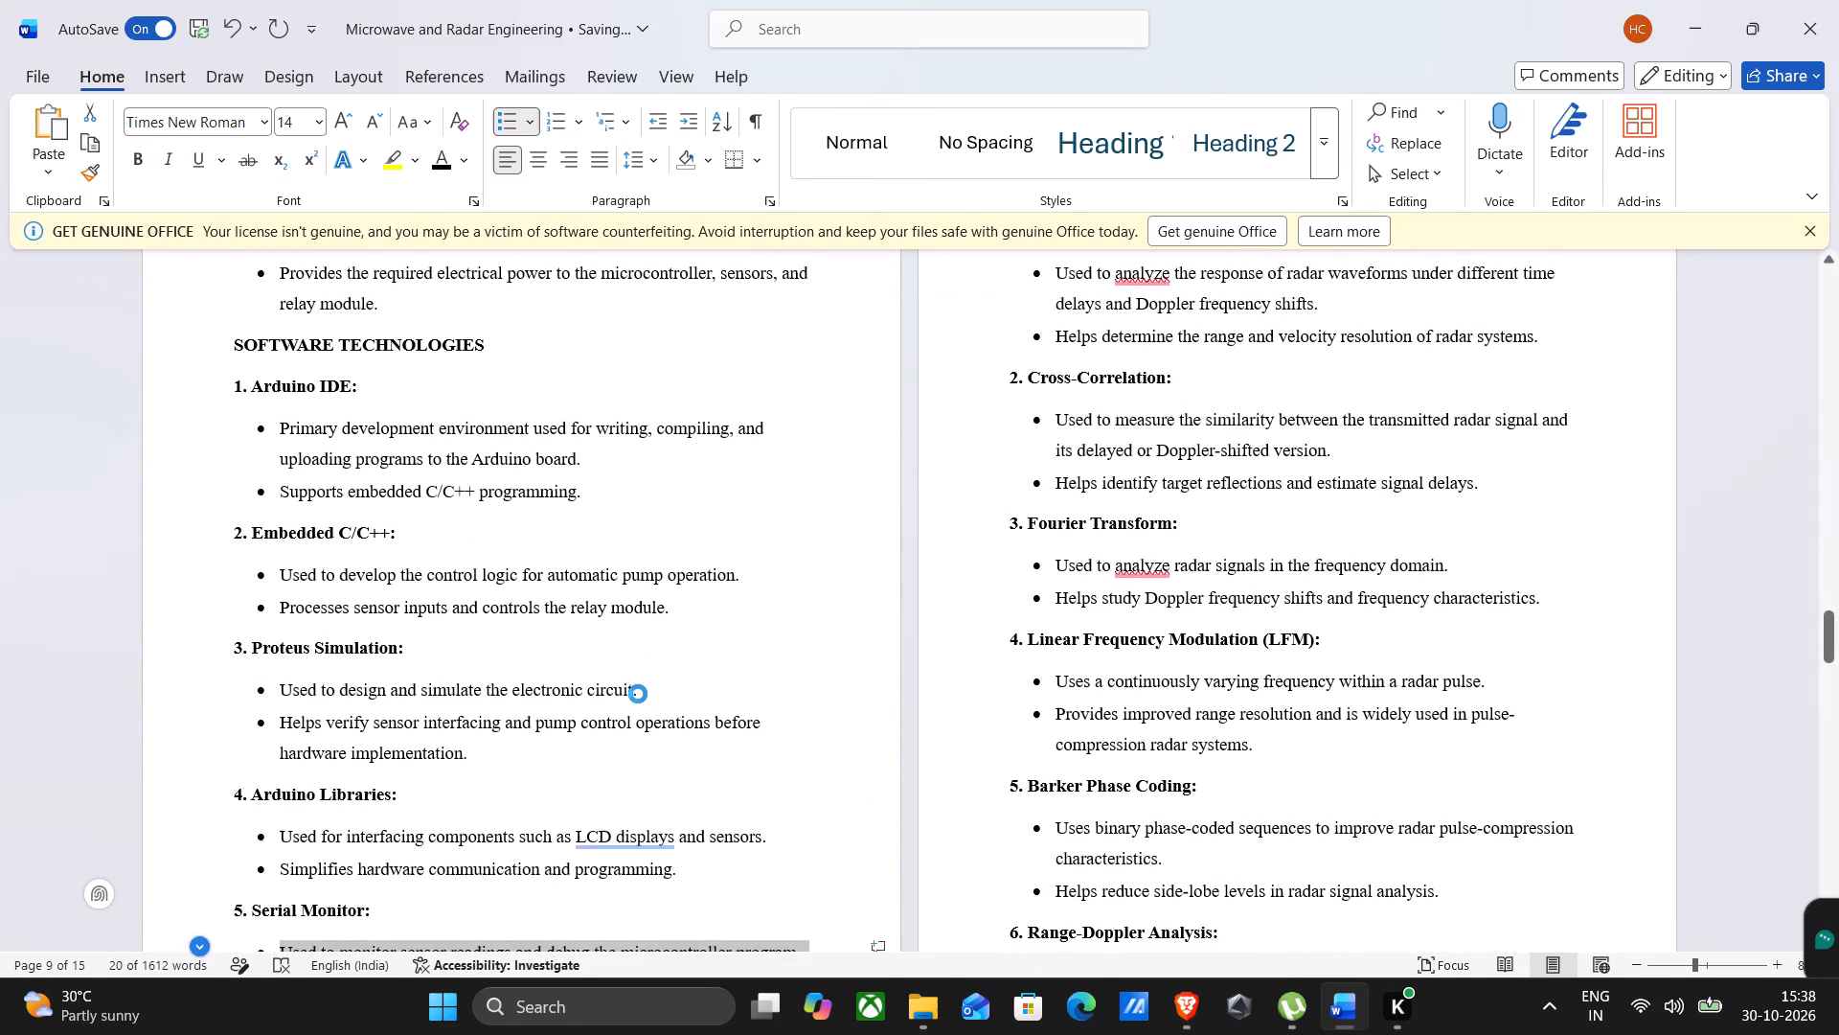
Copy the report text from the ALGORITHMS AND THEORETICAL TECHNOLOGIES heading through the last 3D Signal Visualization bullet under ADVANCED TECHNOLOGIES.
scroll(638, 694, down, 6)
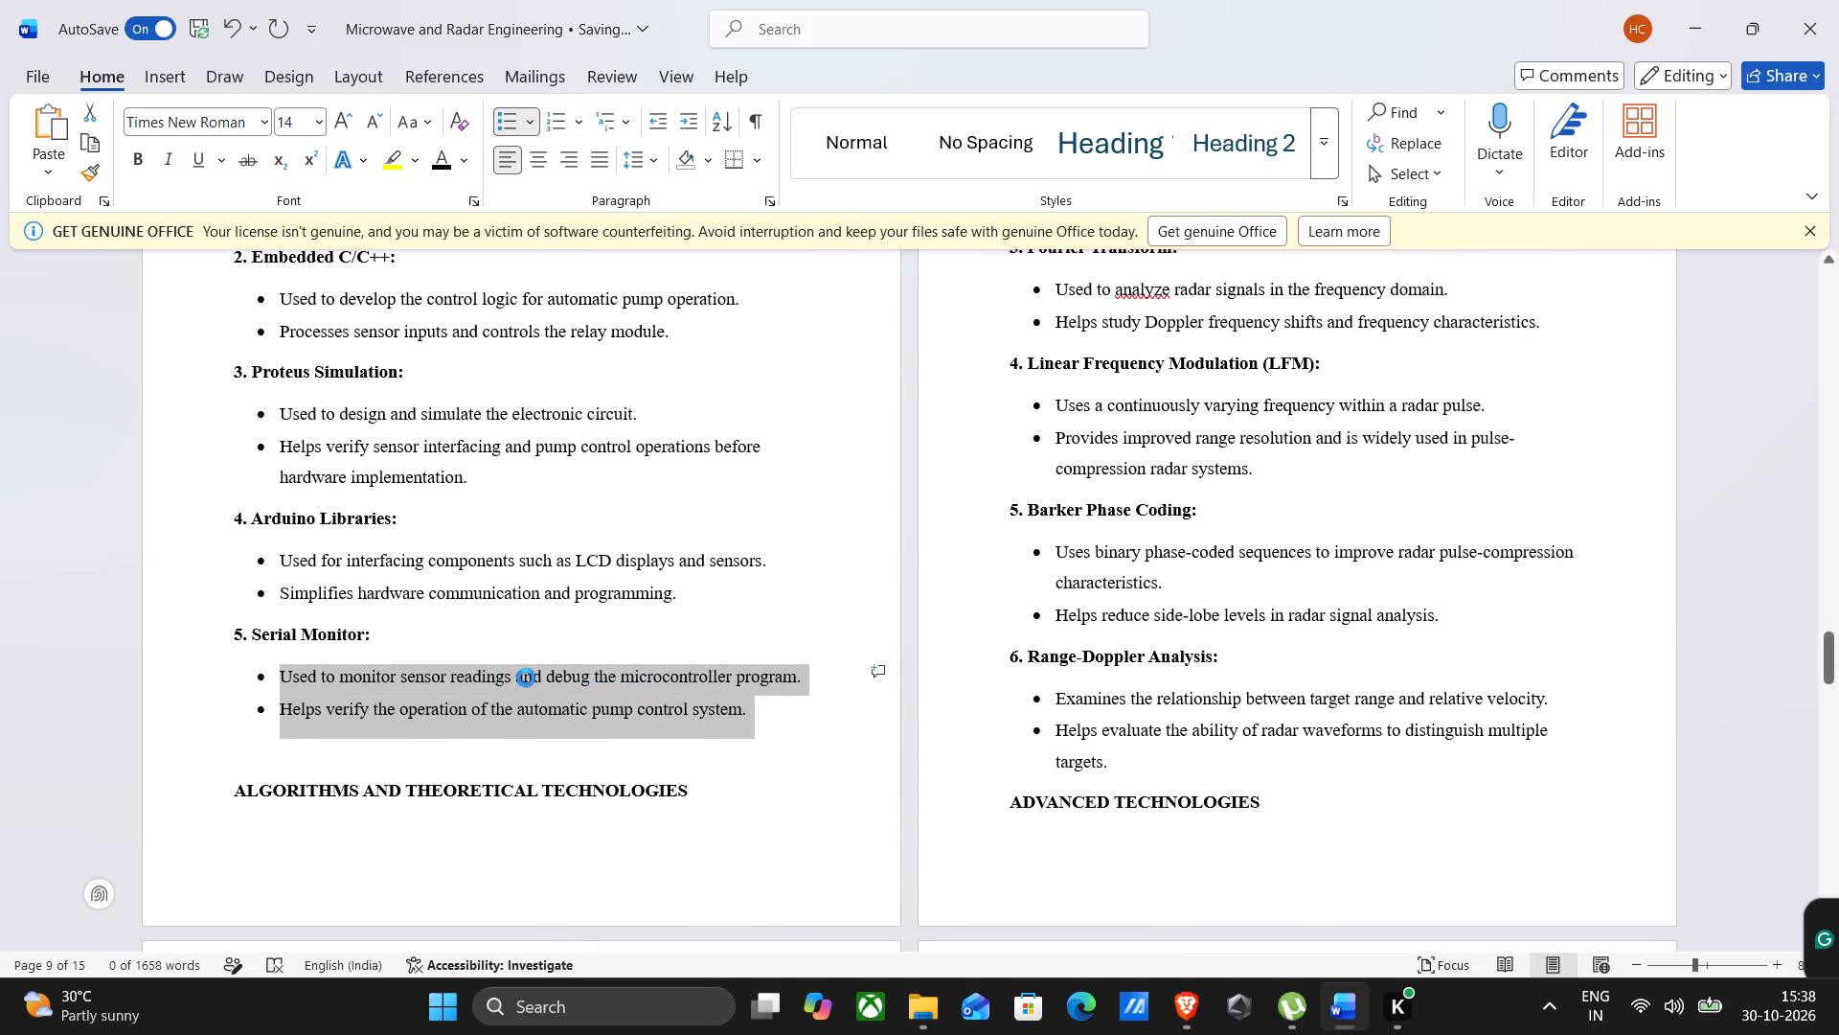
drag(227, 793, 1372, 817)
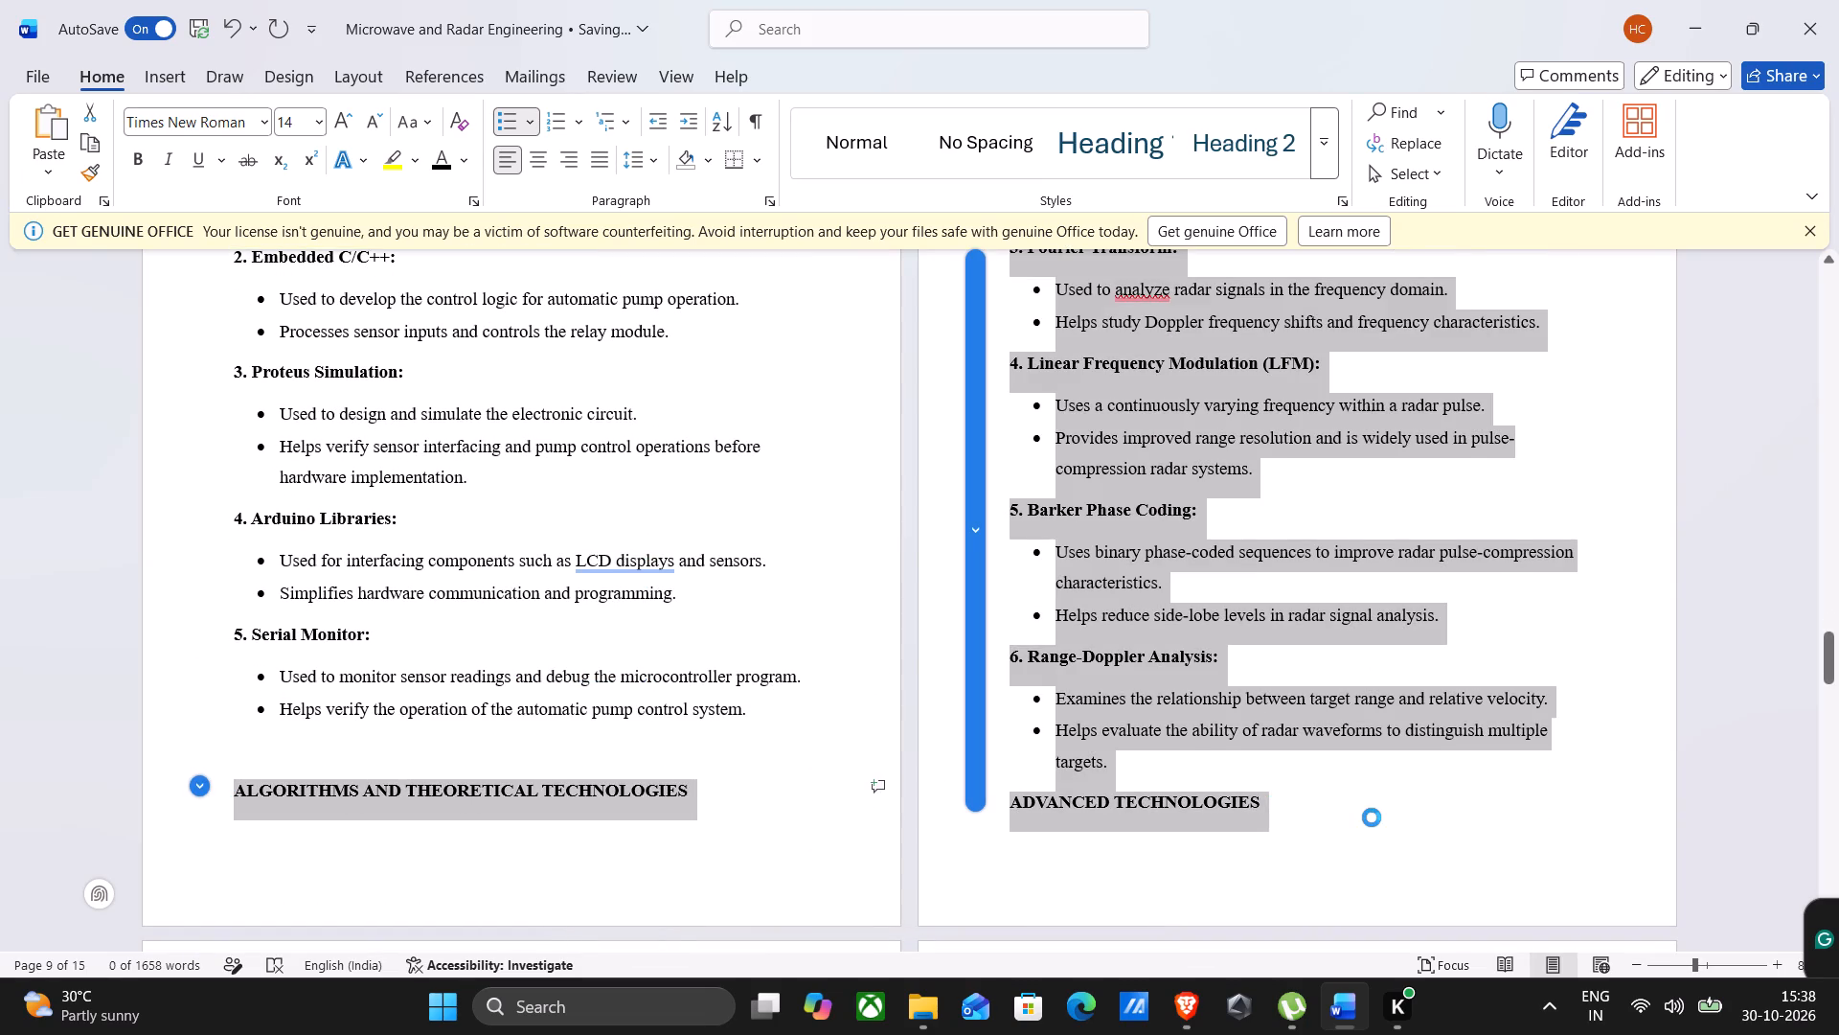
drag(1372, 817, 521, 784)
scroll(1372, 817, down, 5)
scroll(1117, 766, down, 7)
scroll(522, 784, down, 6)
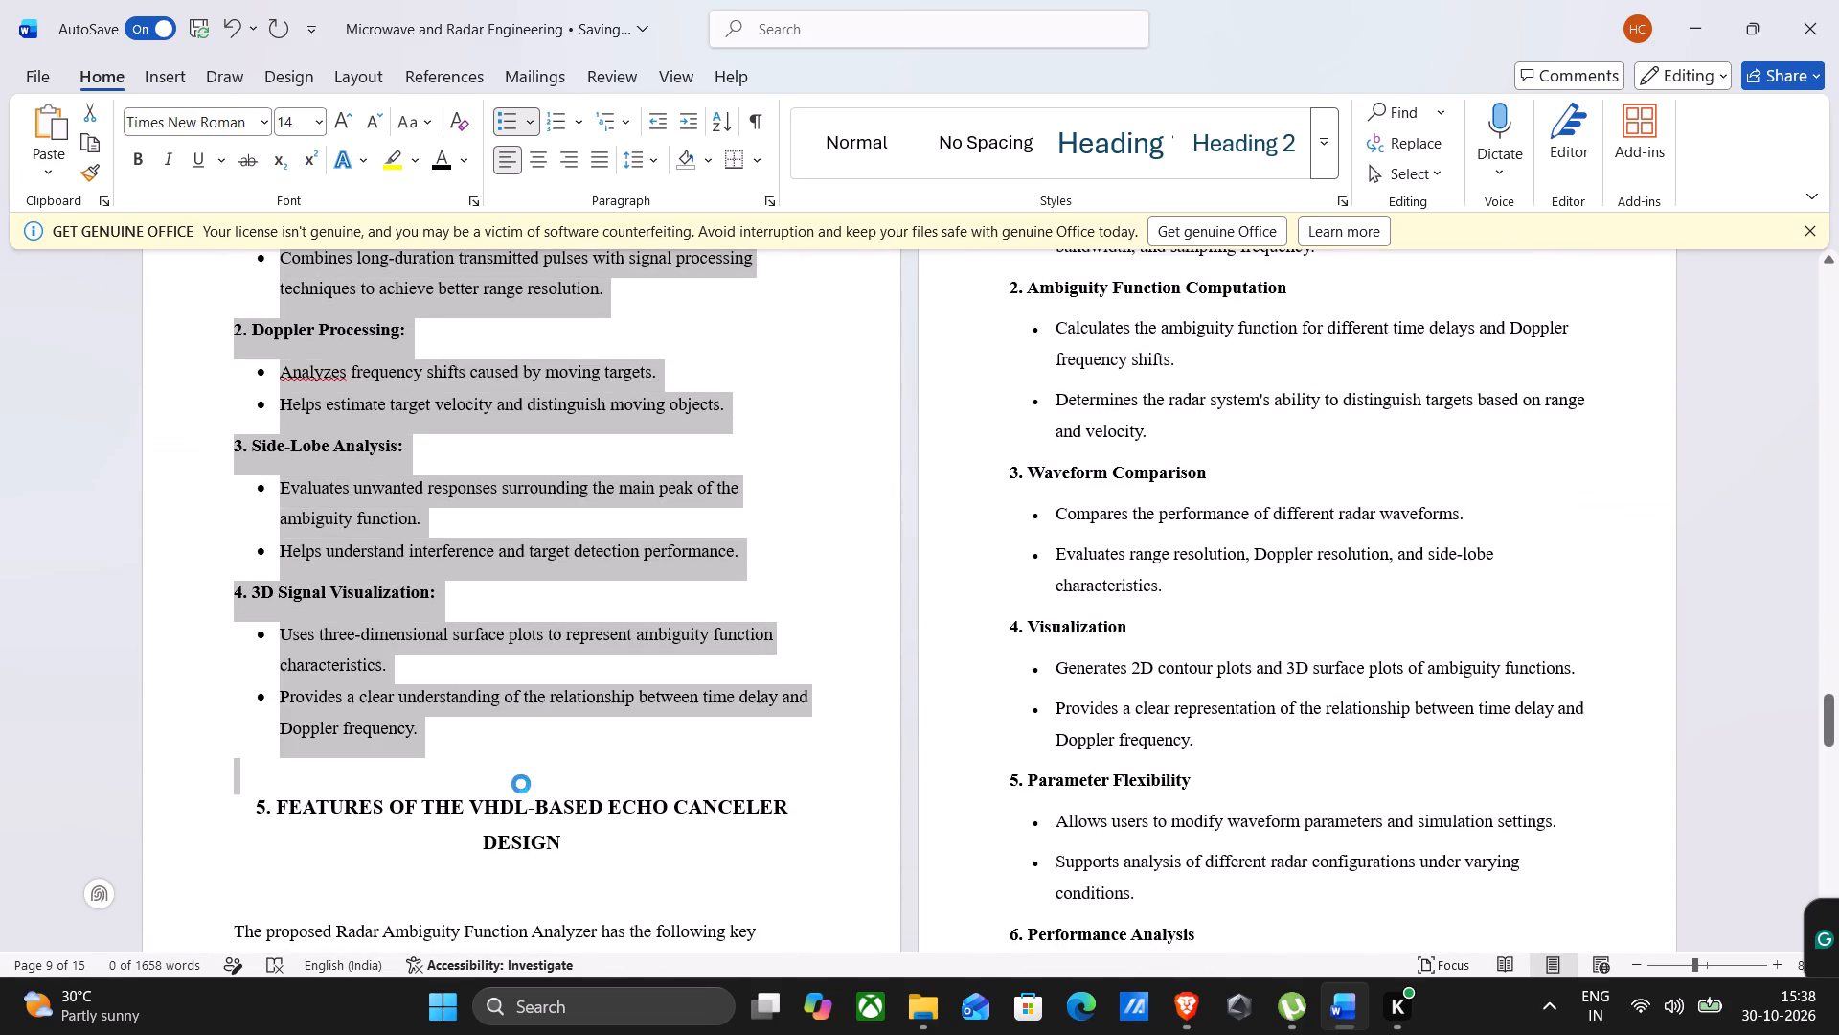
drag(521, 784, 578, 747)
scroll(601, 668, up, 14)
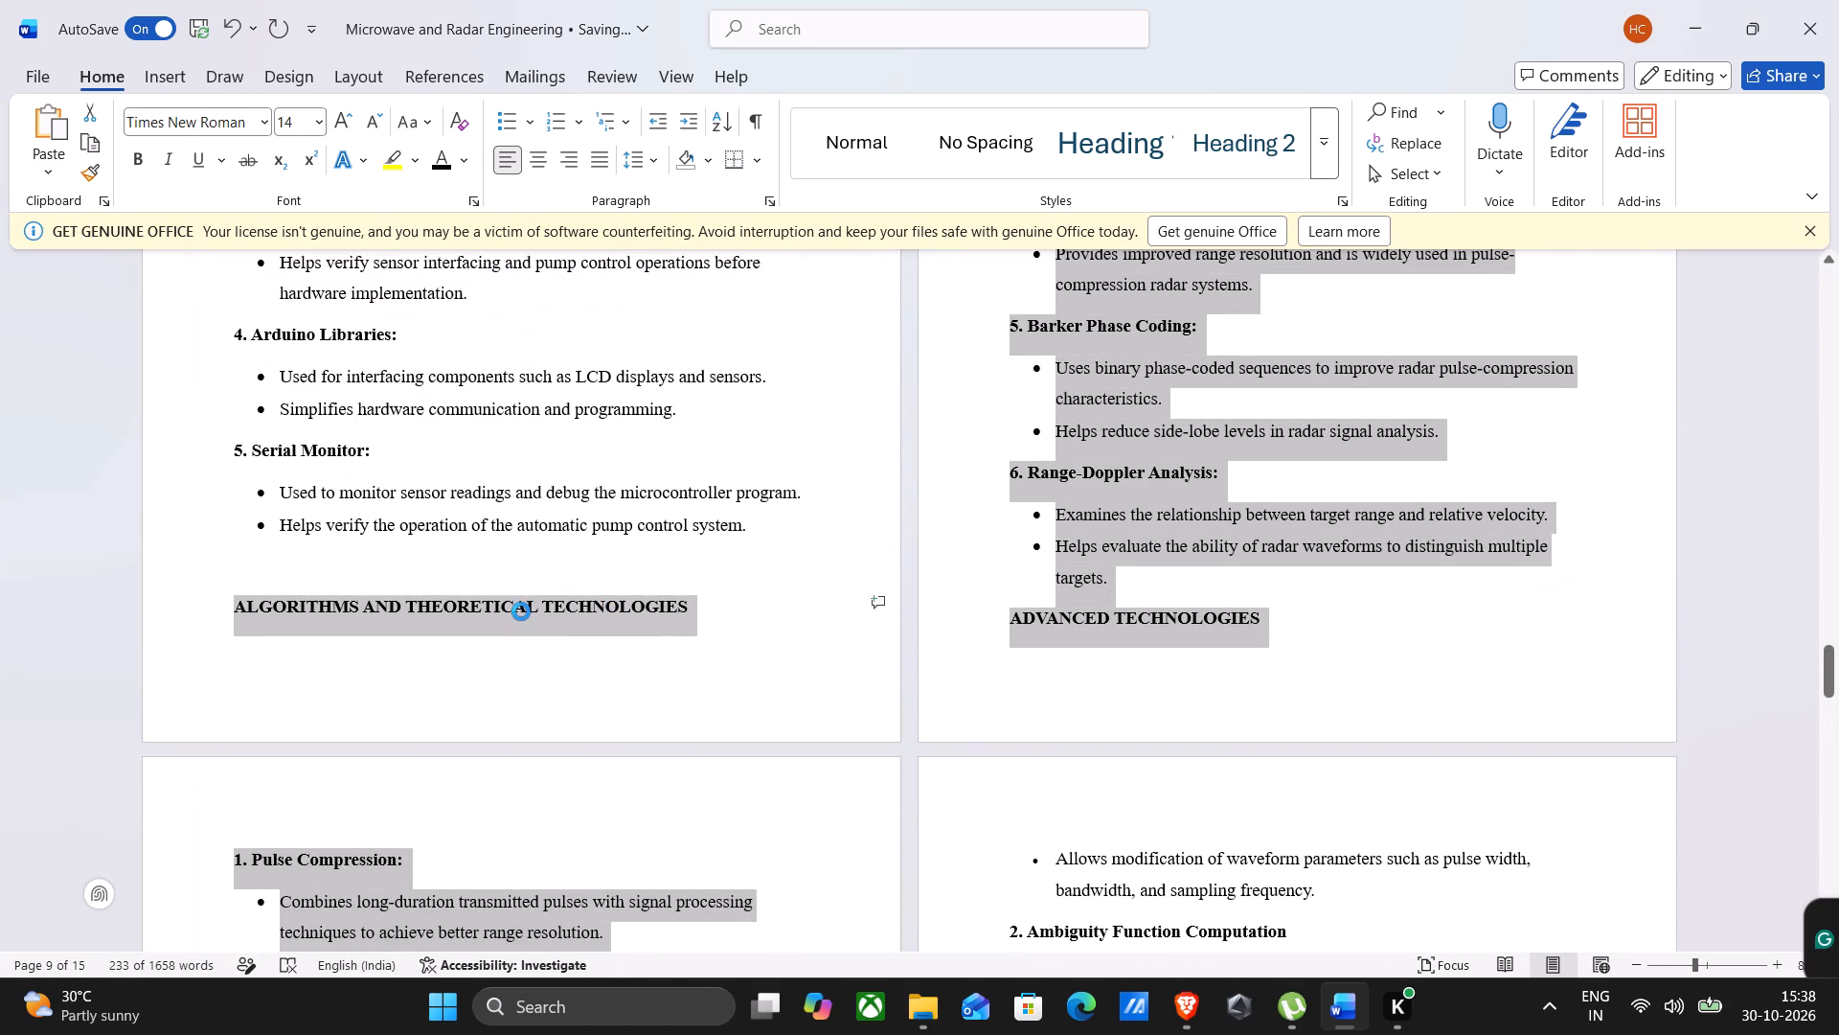
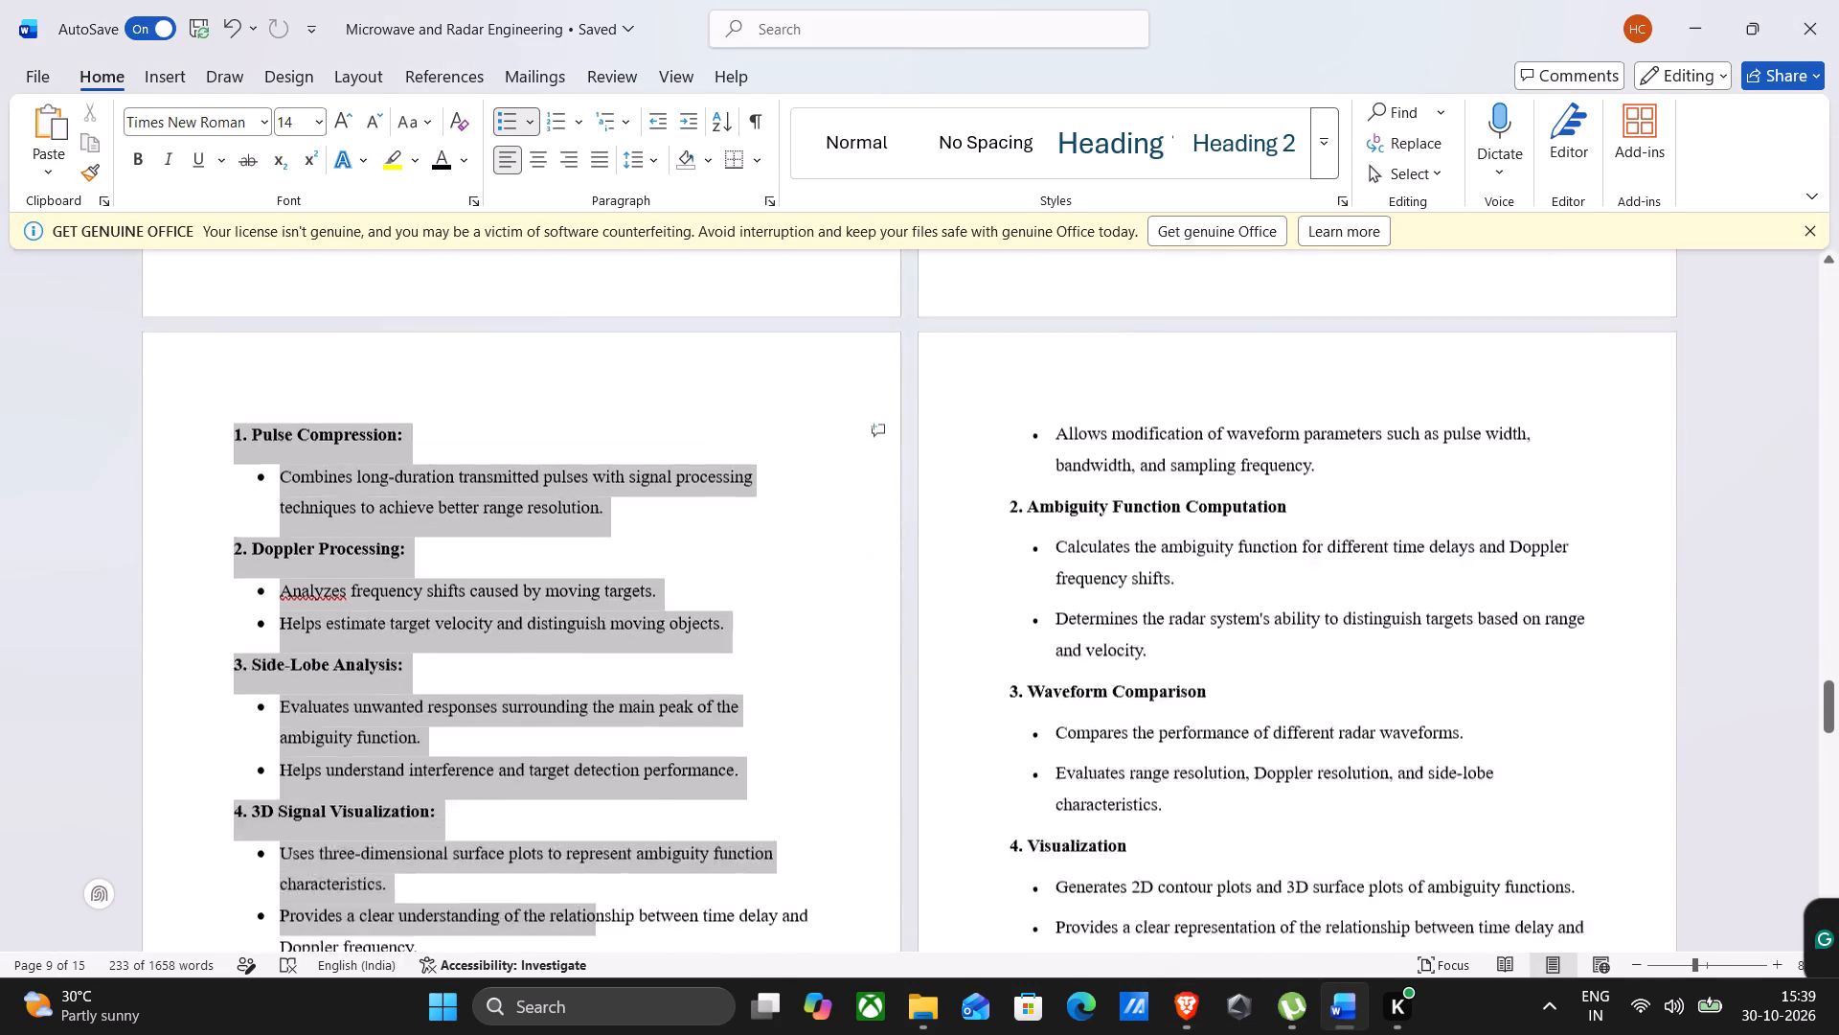
drag(643, 1004, 1013, 344)
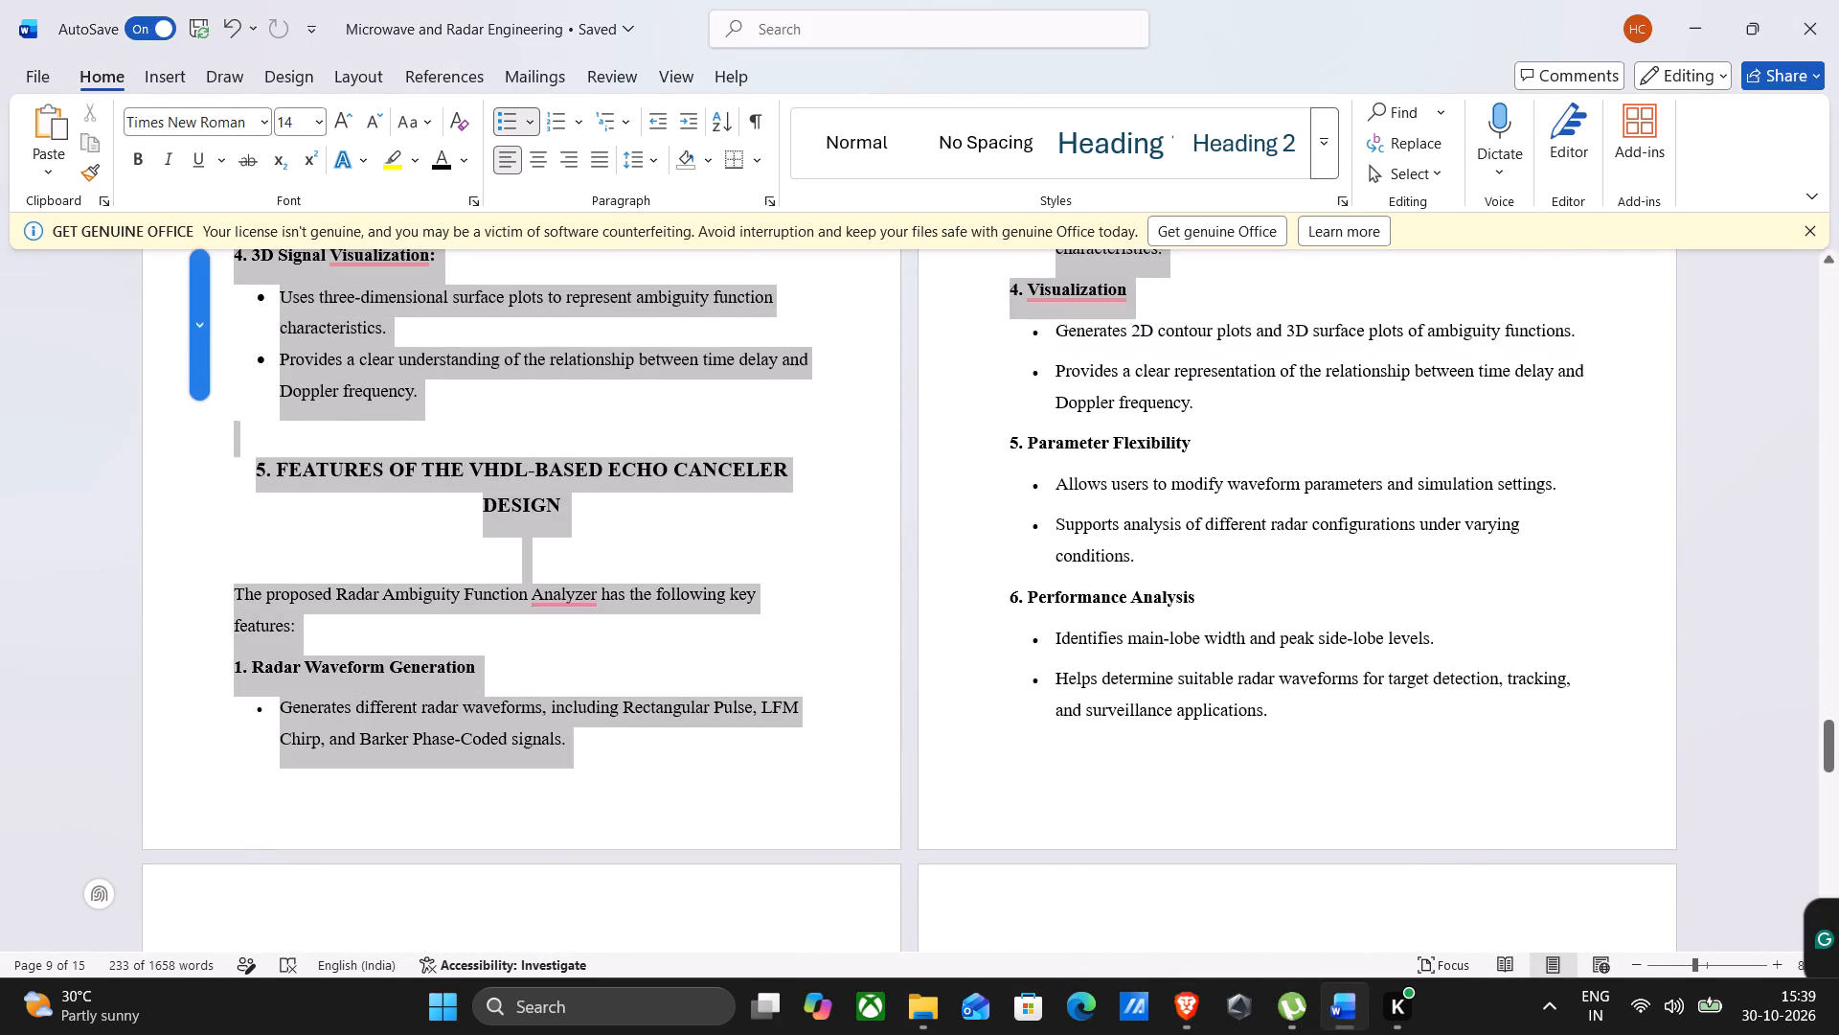
drag(1013, 344, 1303, 339)
scroll(1138, 327, up, 8)
scroll(1365, 310, up, 6)
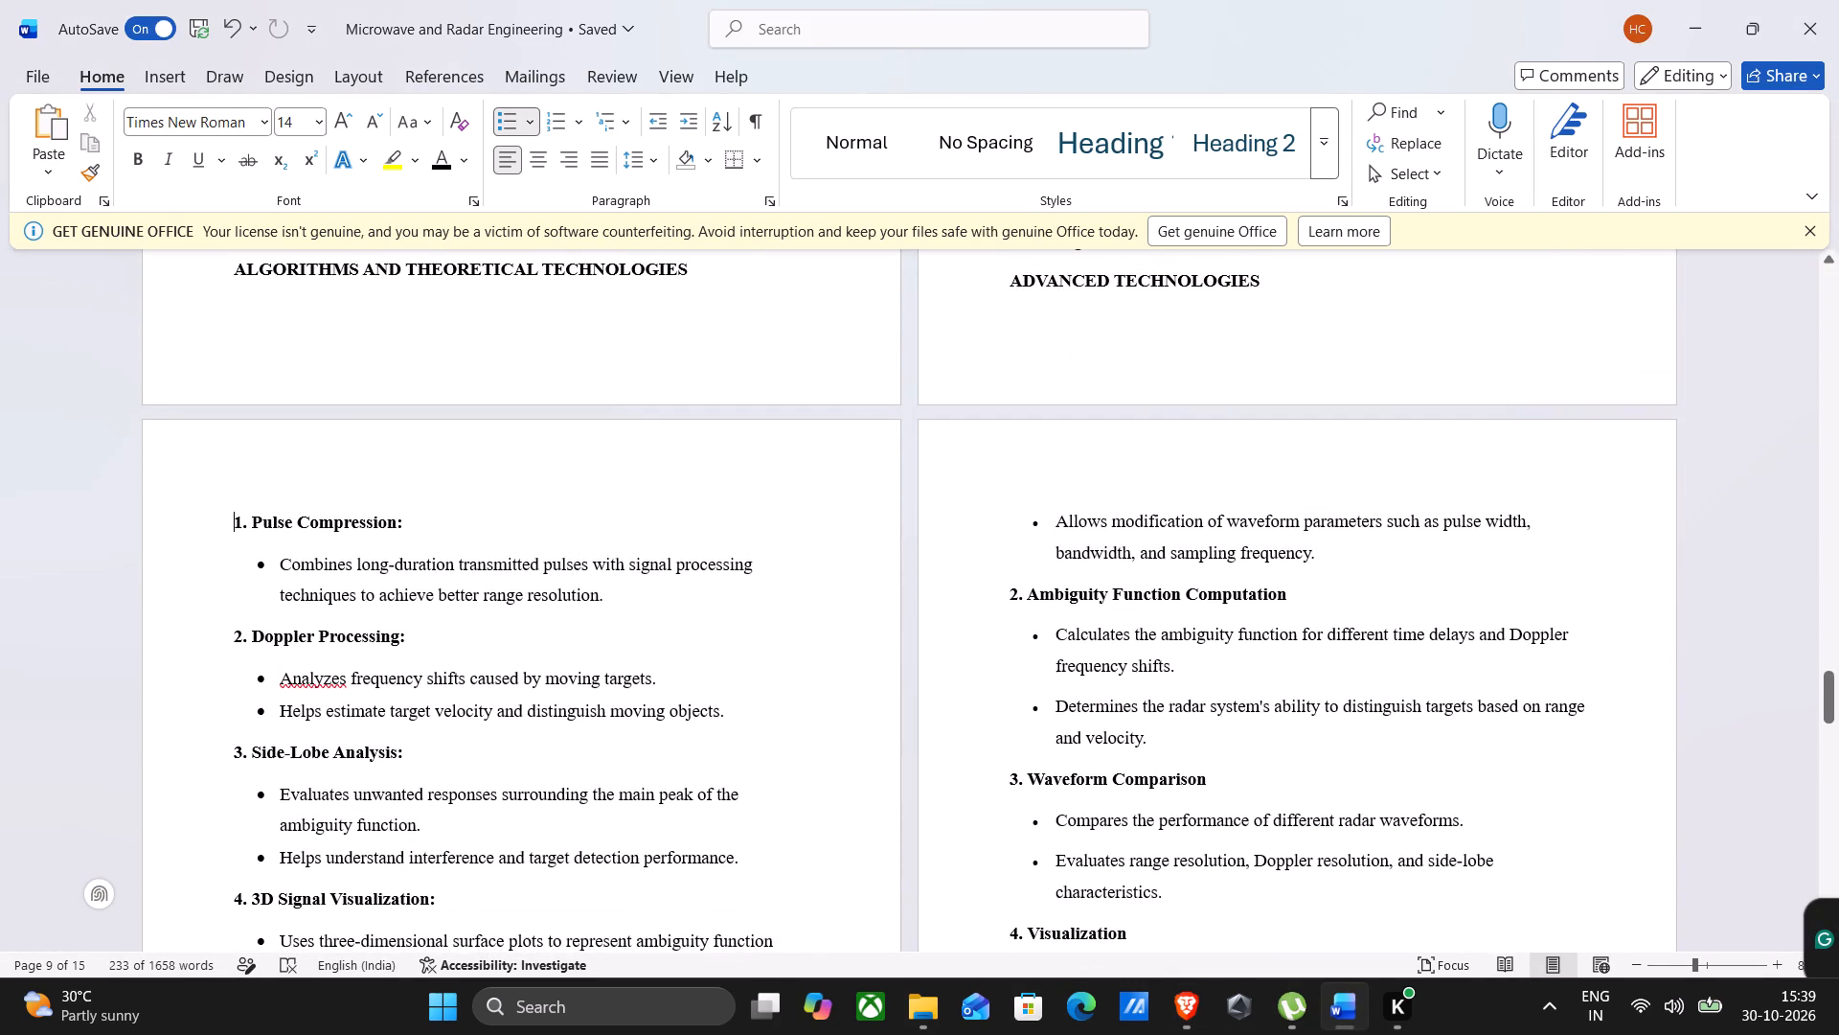
drag(1303, 339, 1247, 280)
scroll(1202, 432, up, 8)
scroll(1013, 701, down, 8)
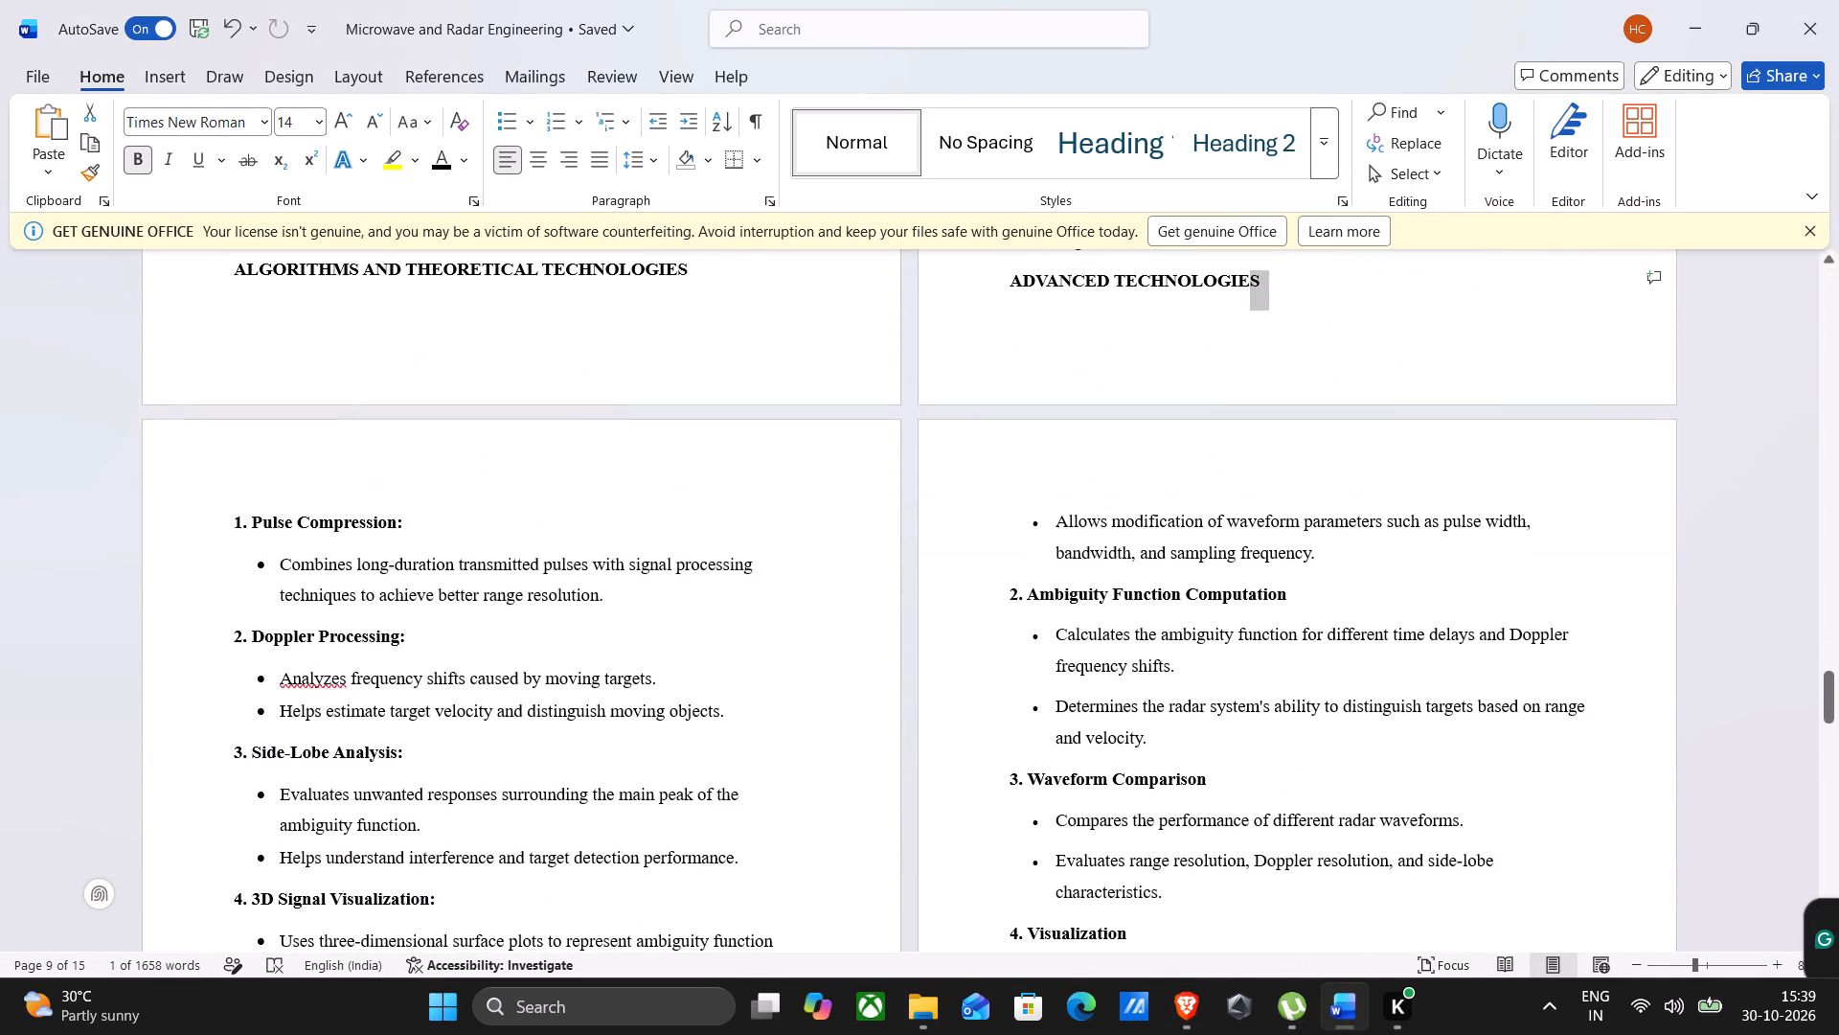
scroll(364, 600, up, 13)
scroll(411, 677, down, 7)
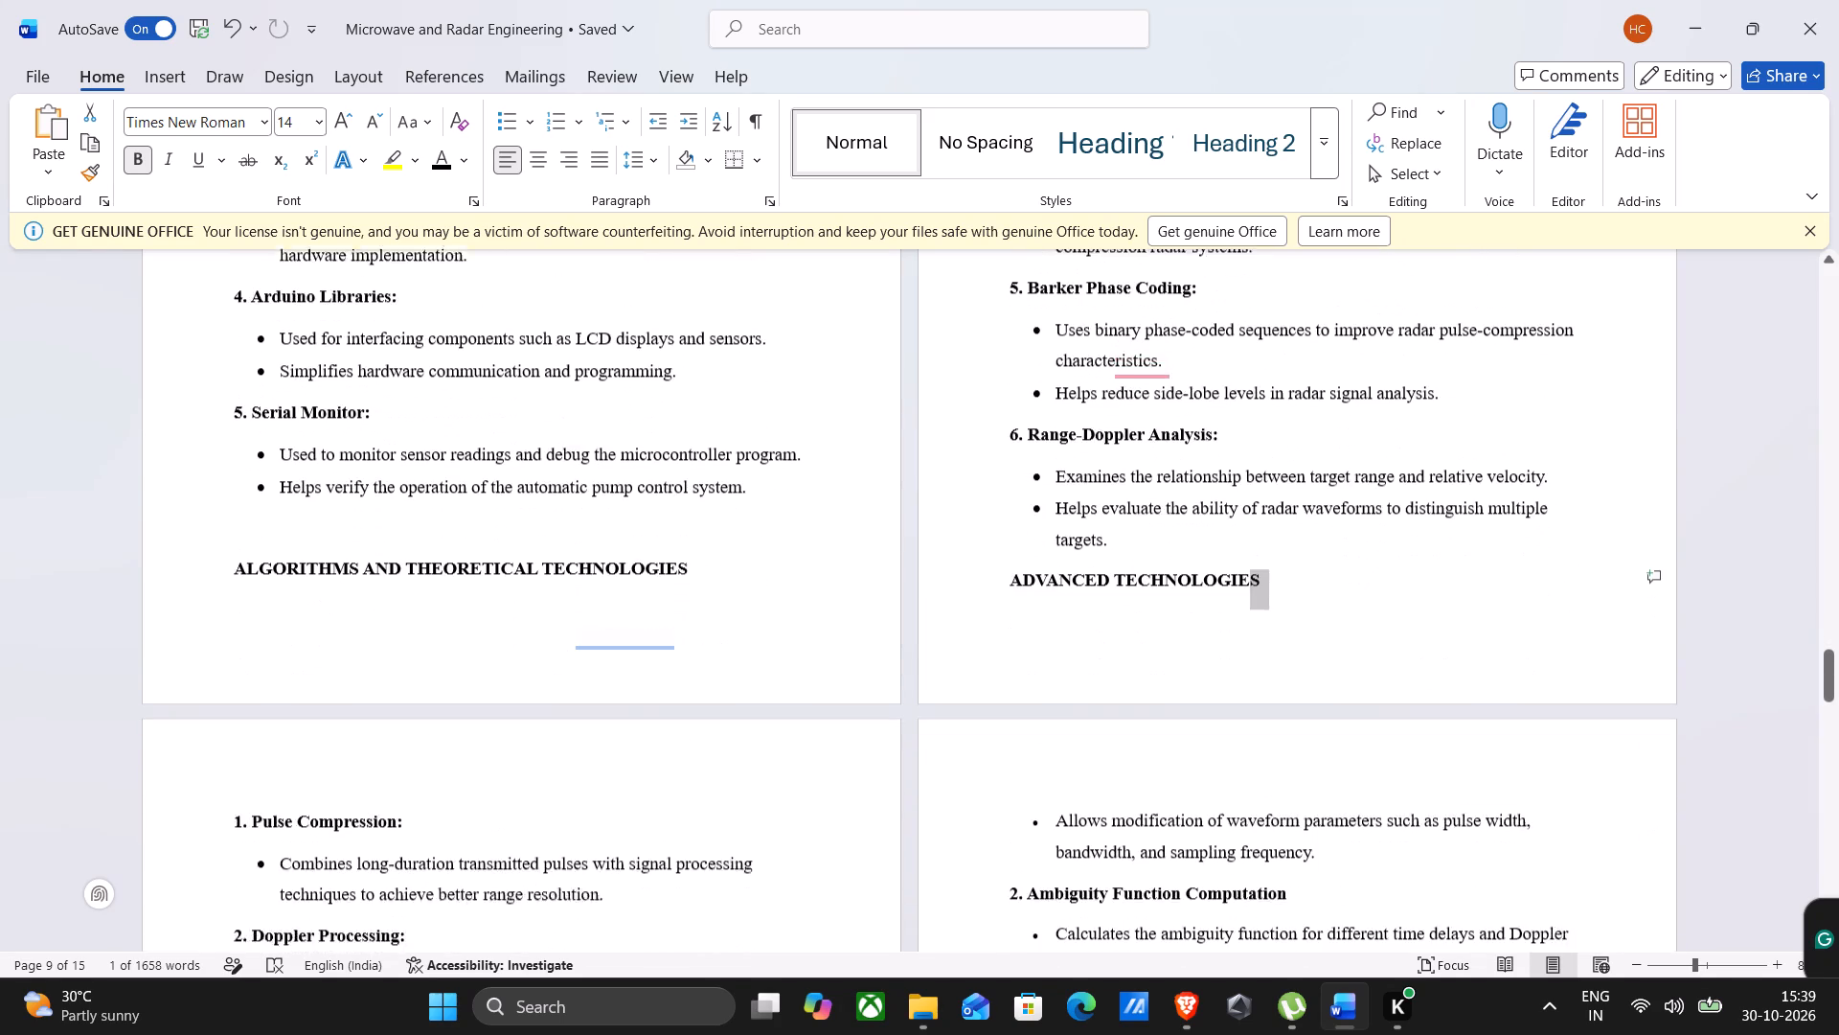
scroll(1169, 539, up, 14)
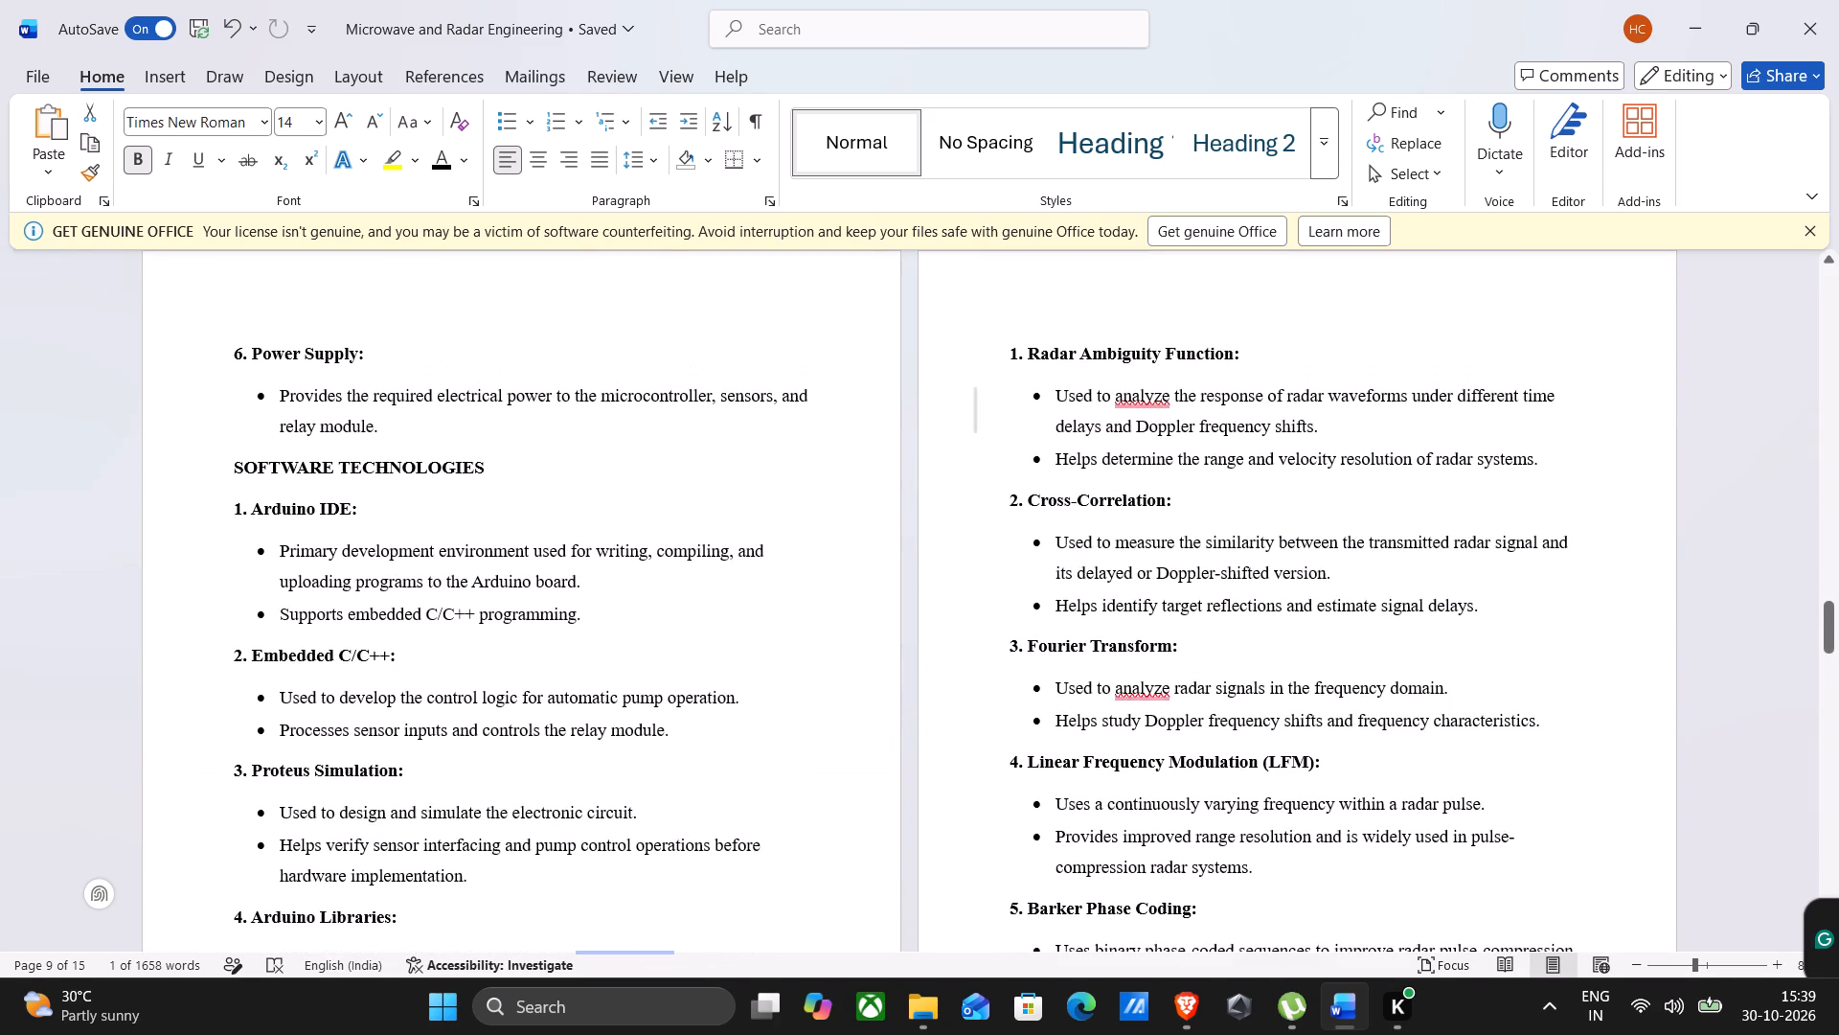
drag(1008, 354, 786, 708)
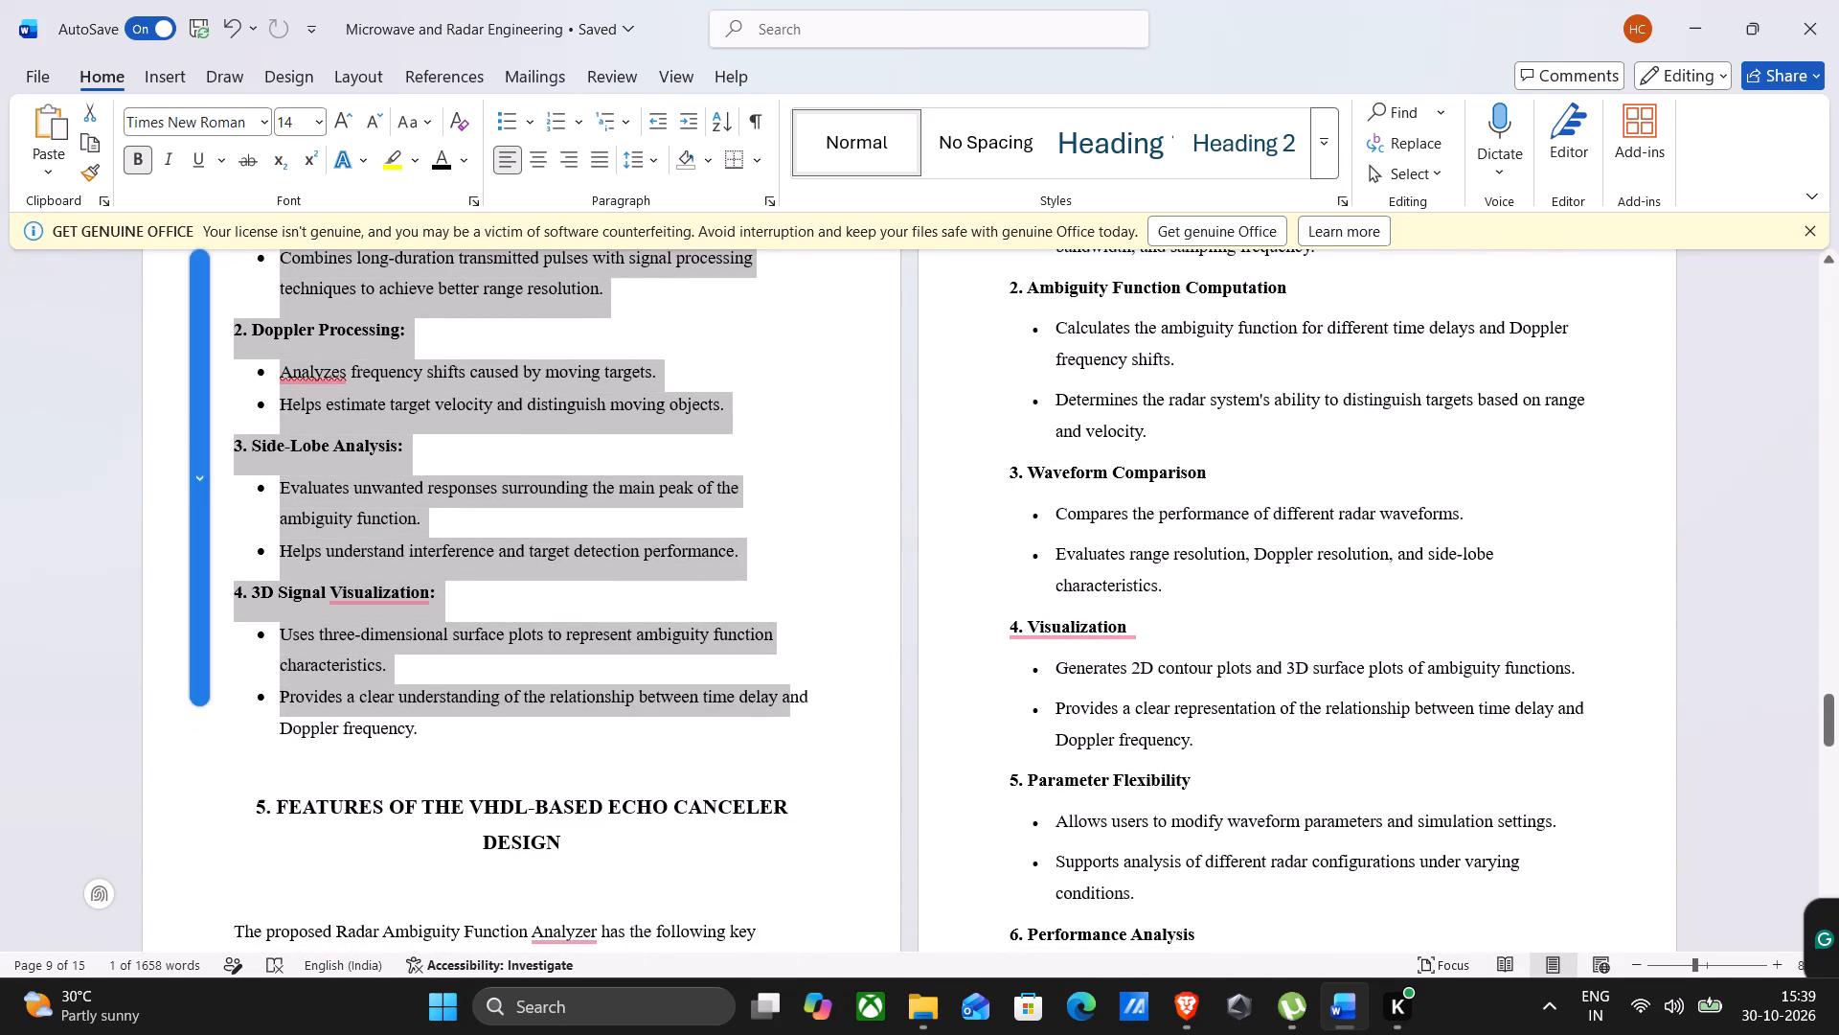
drag(786, 708, 788, 730)
scroll(799, 738, up, 20)
scroll(799, 738, up, 9)
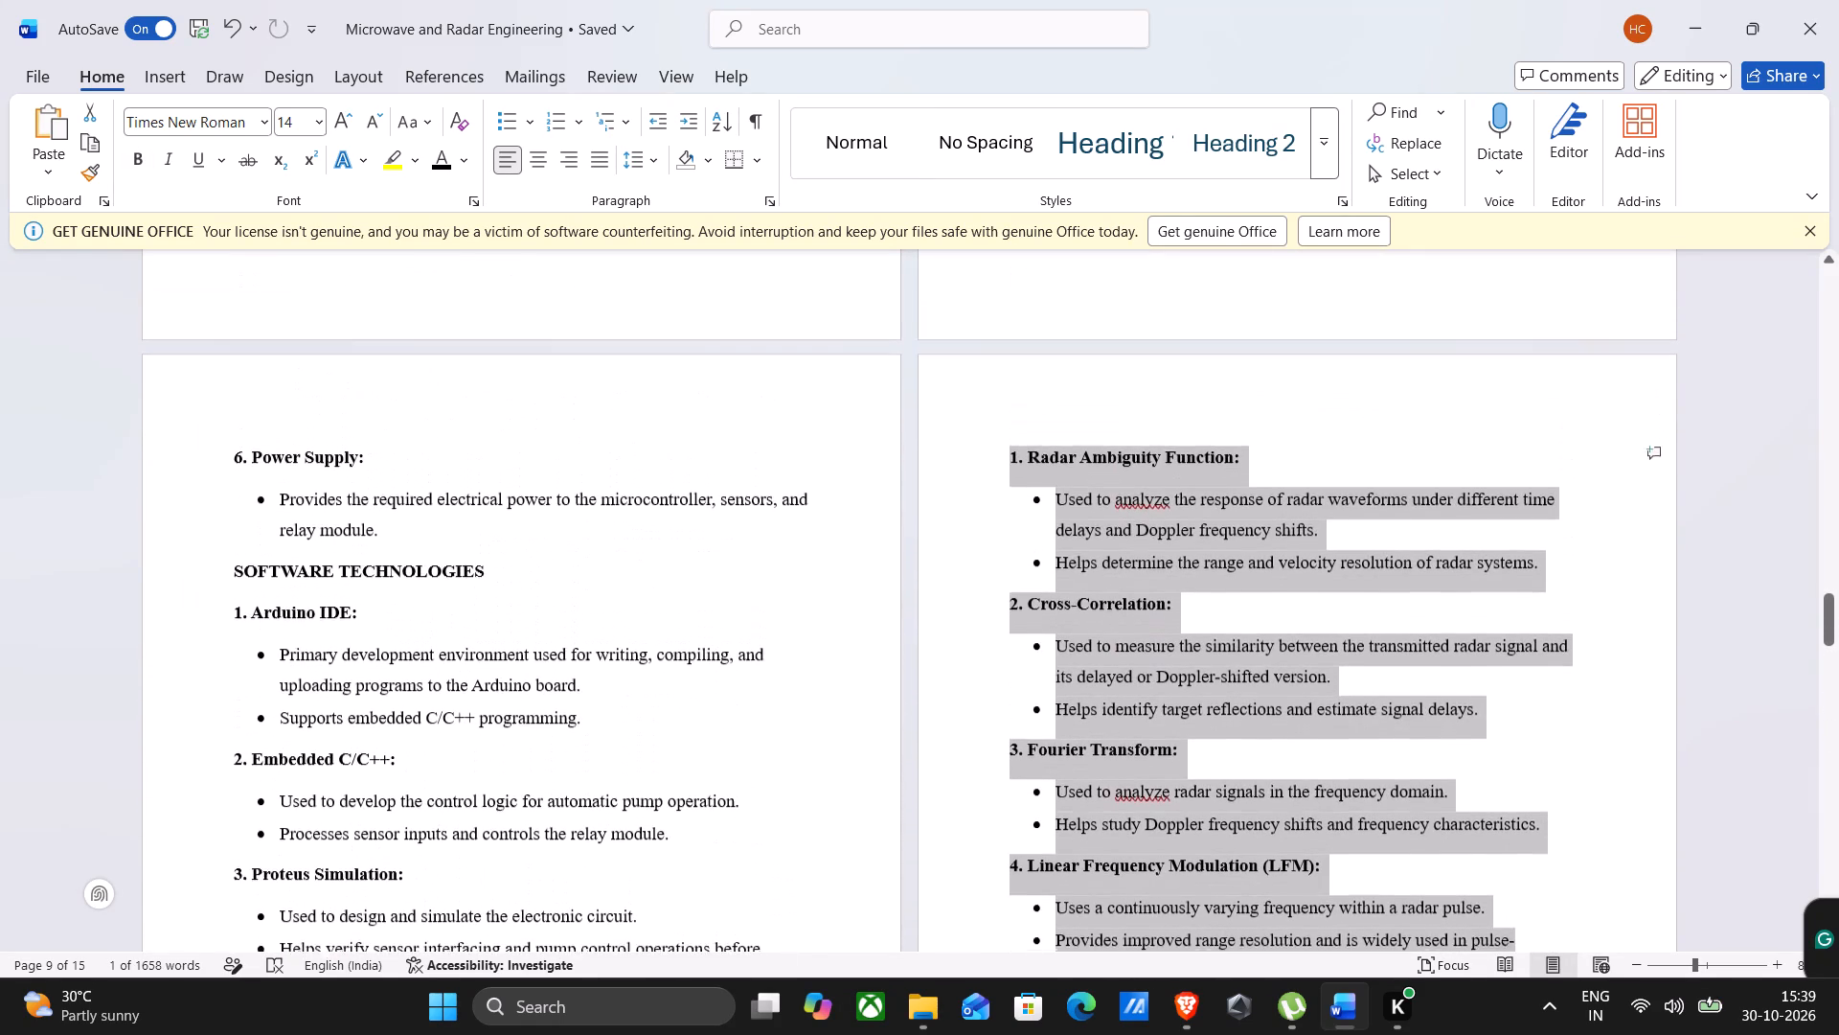
key(ctrl+v)
Remove the bold from the detail lines under Energy-Efficient Pump Control, Real-Time Status Monitoring and Overflow Prevention in ADVANCED TECHNOLOGIES.
scroll(880, 823, down, 5)
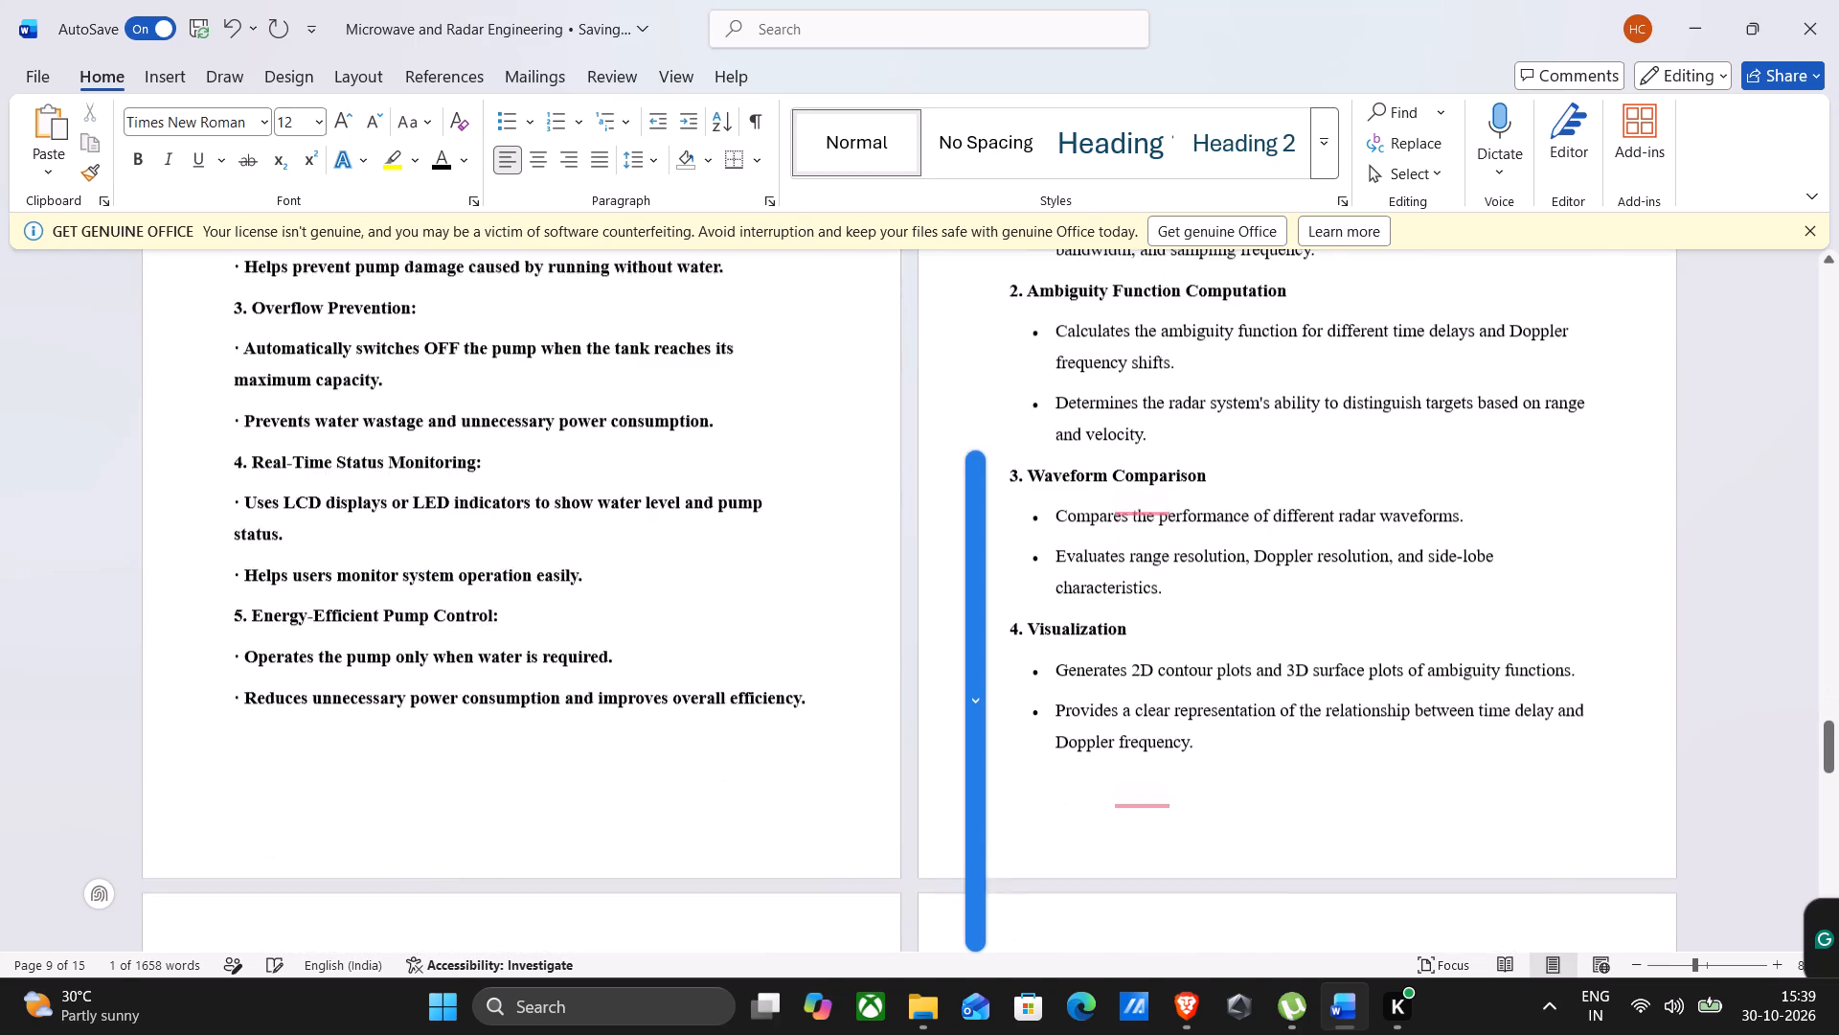
drag(225, 607, 841, 695)
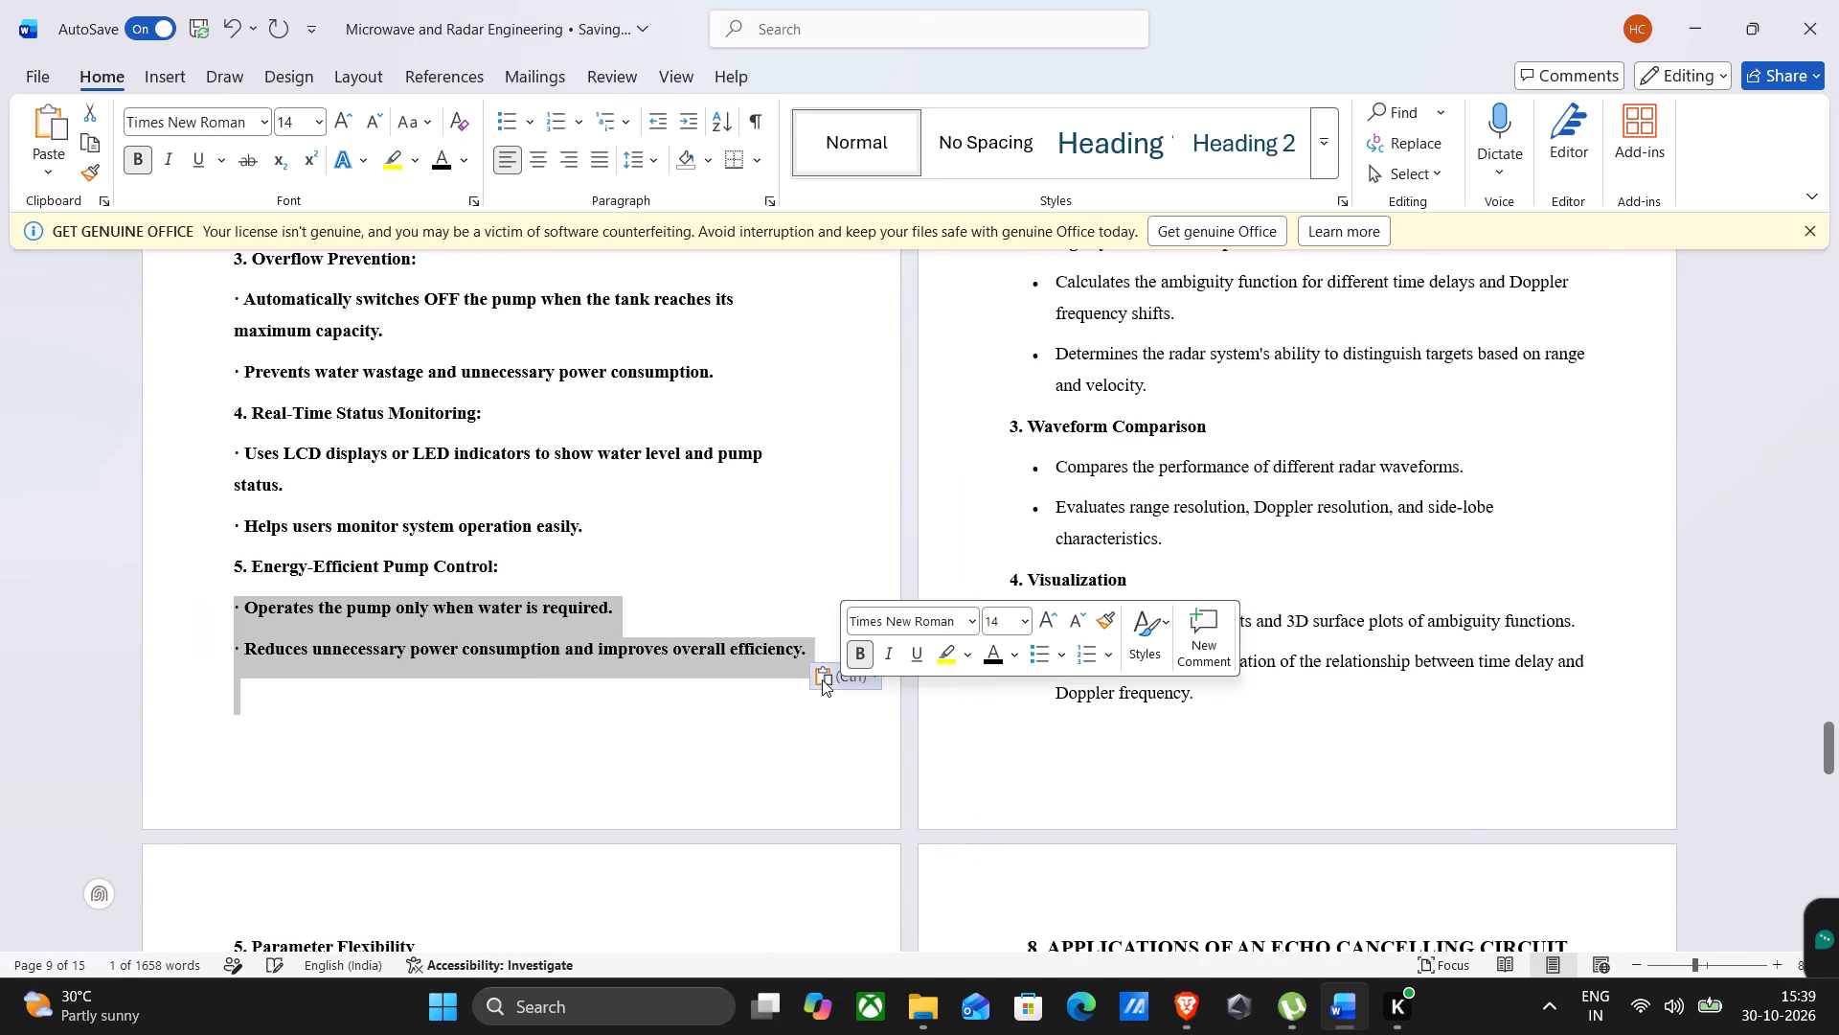
key(ctrl+b)
drag(594, 535, 478, 513)
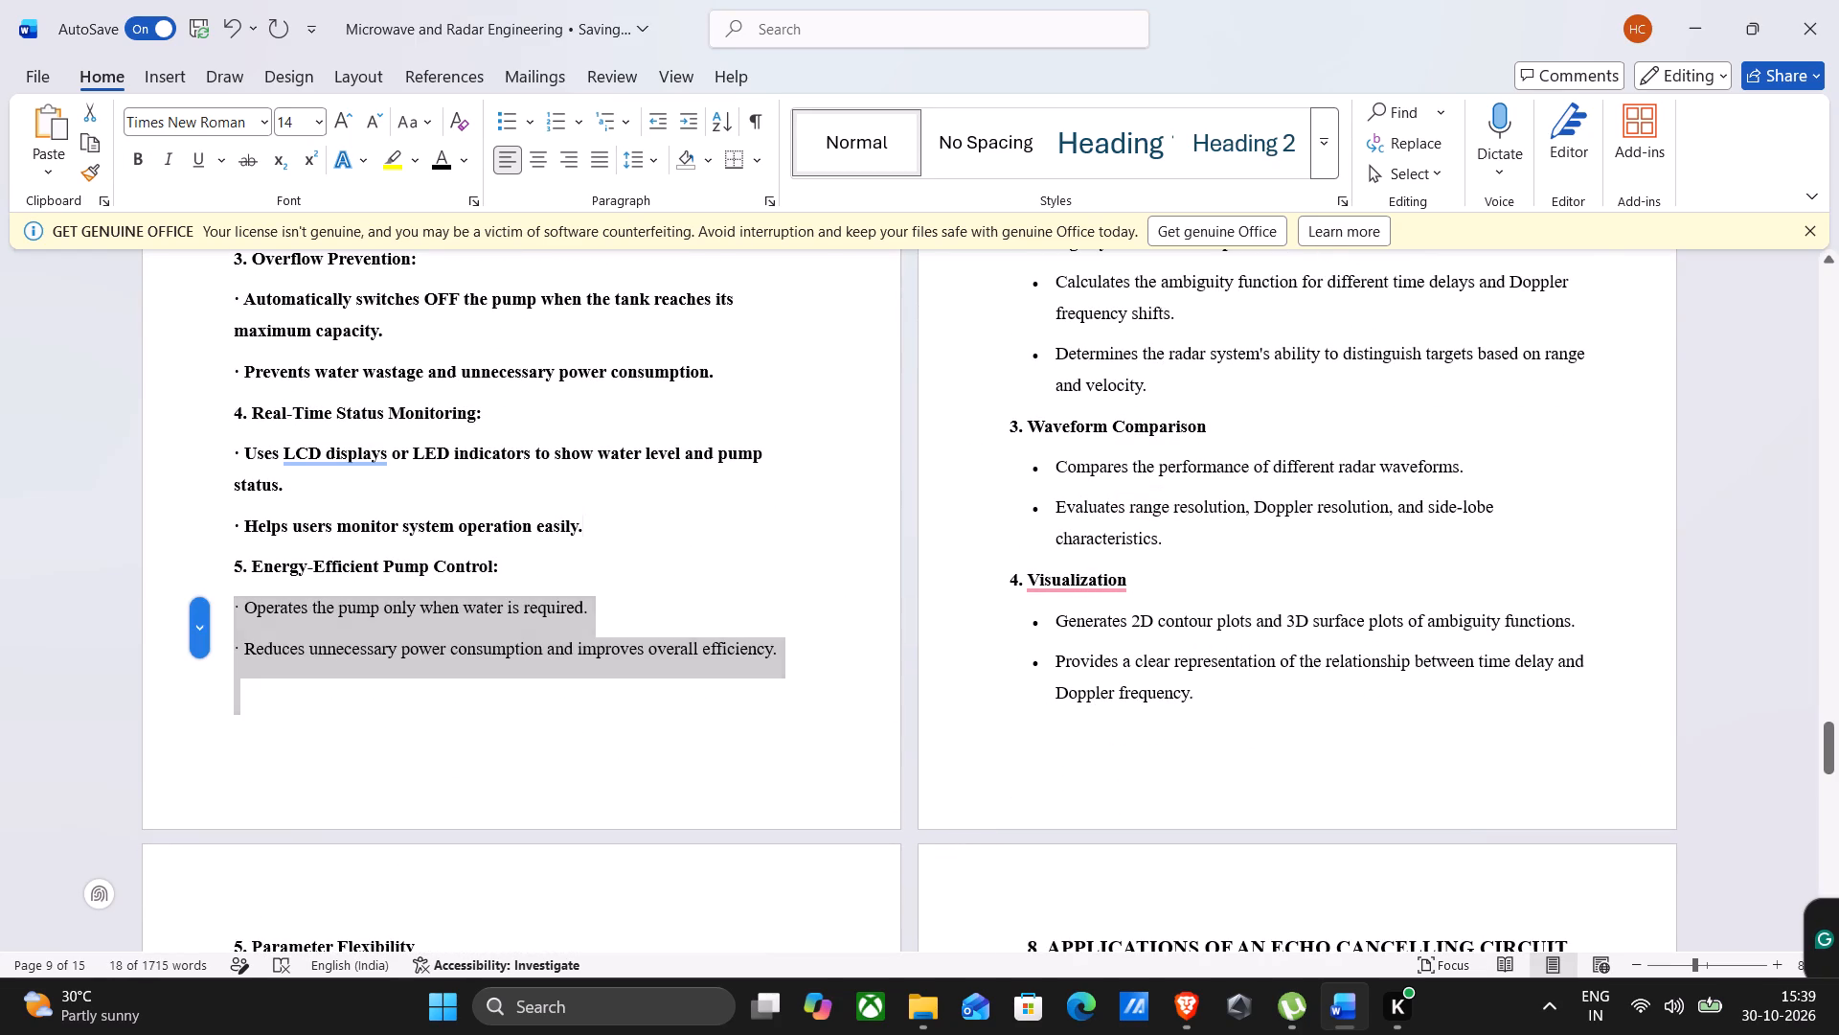
drag(478, 513, 211, 454)
key(ctrl+b)
scroll(445, 491, up, 5)
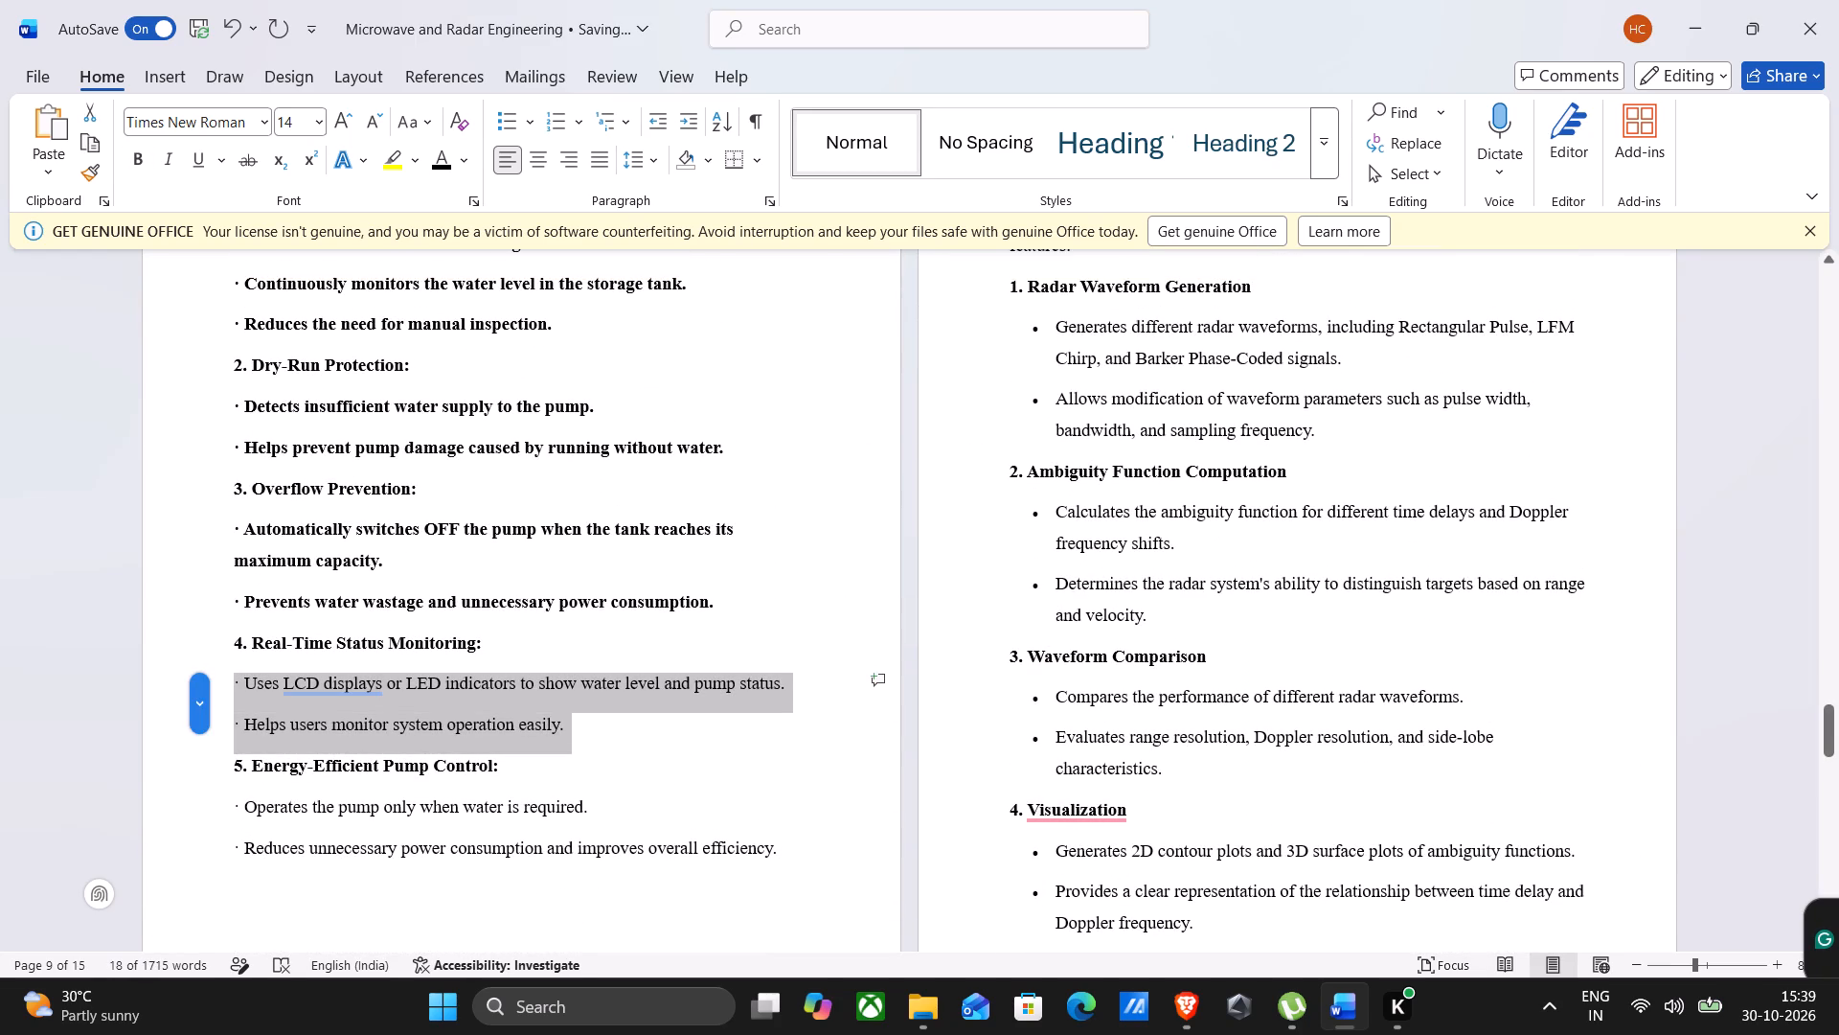
drag(728, 602, 280, 520)
click(213, 517)
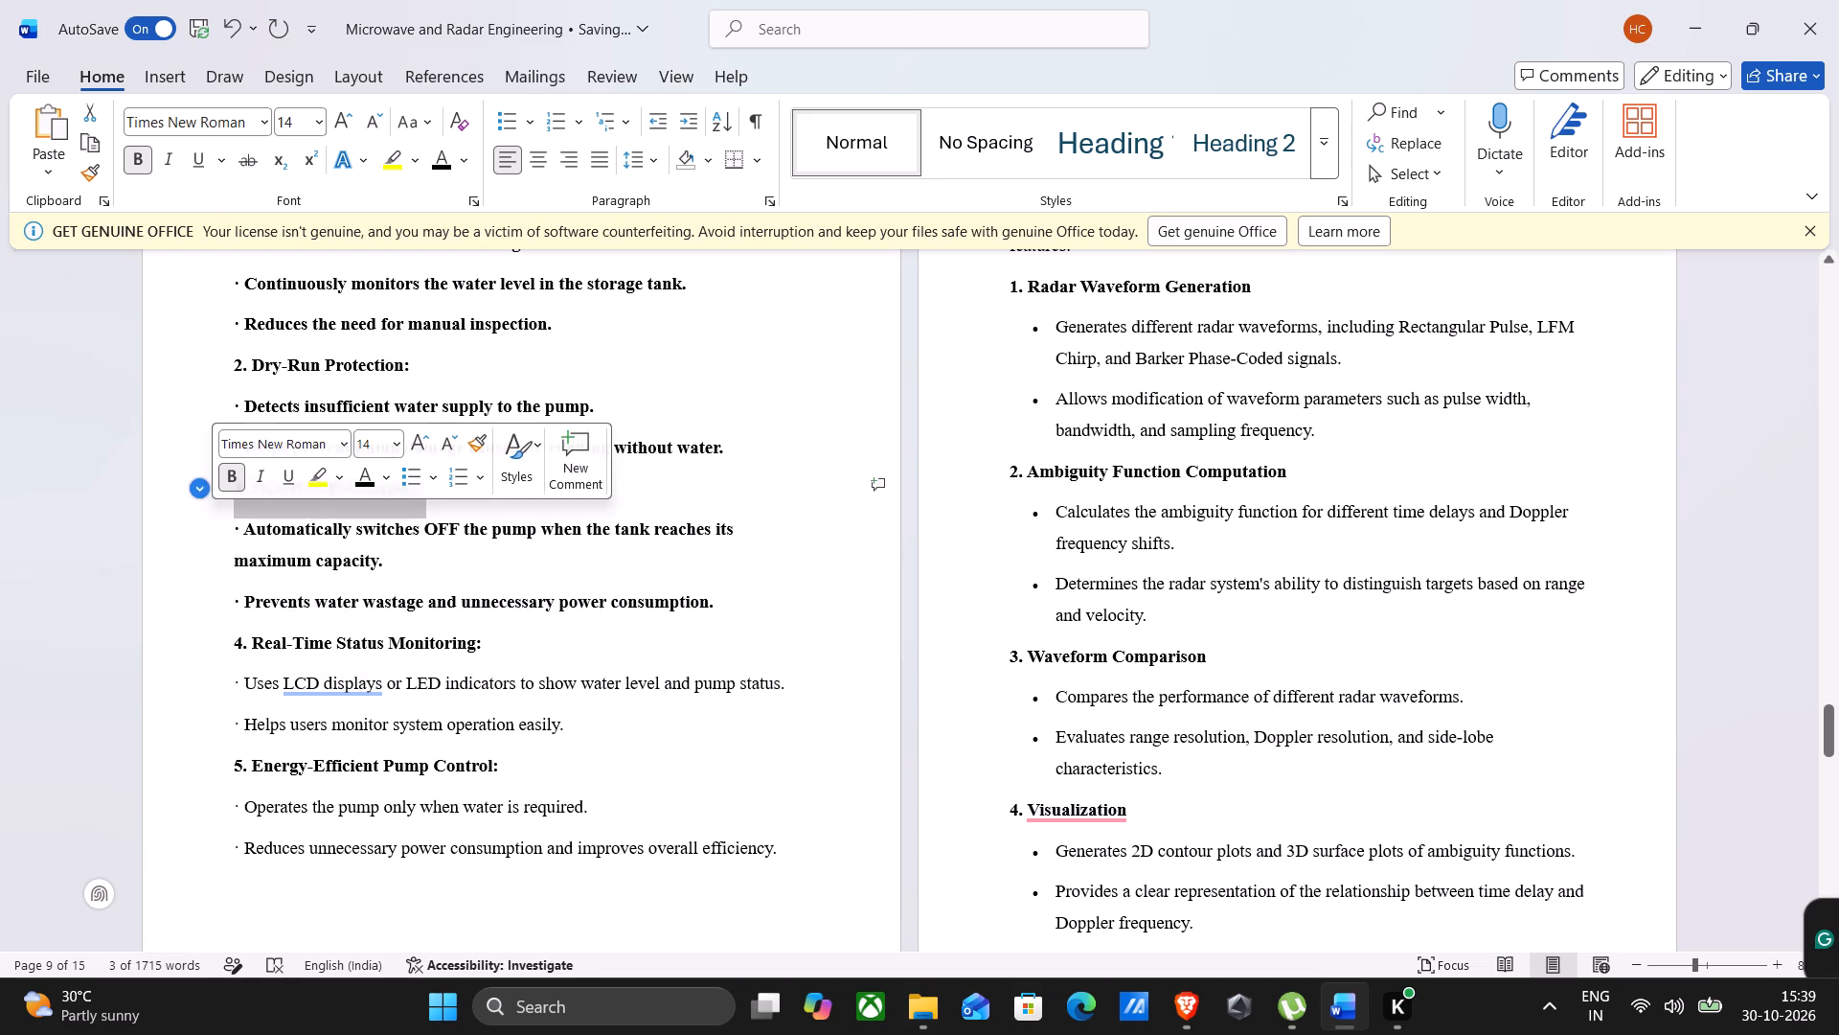
click(226, 525)
drag(226, 525, 715, 619)
key(ctrl+b)
Remove the bold from the detail lines under Dry-Run Protection and Automatic Water Level Monitoring in ADVANCED TECHNOLOGIES.
scroll(488, 621, up, 5)
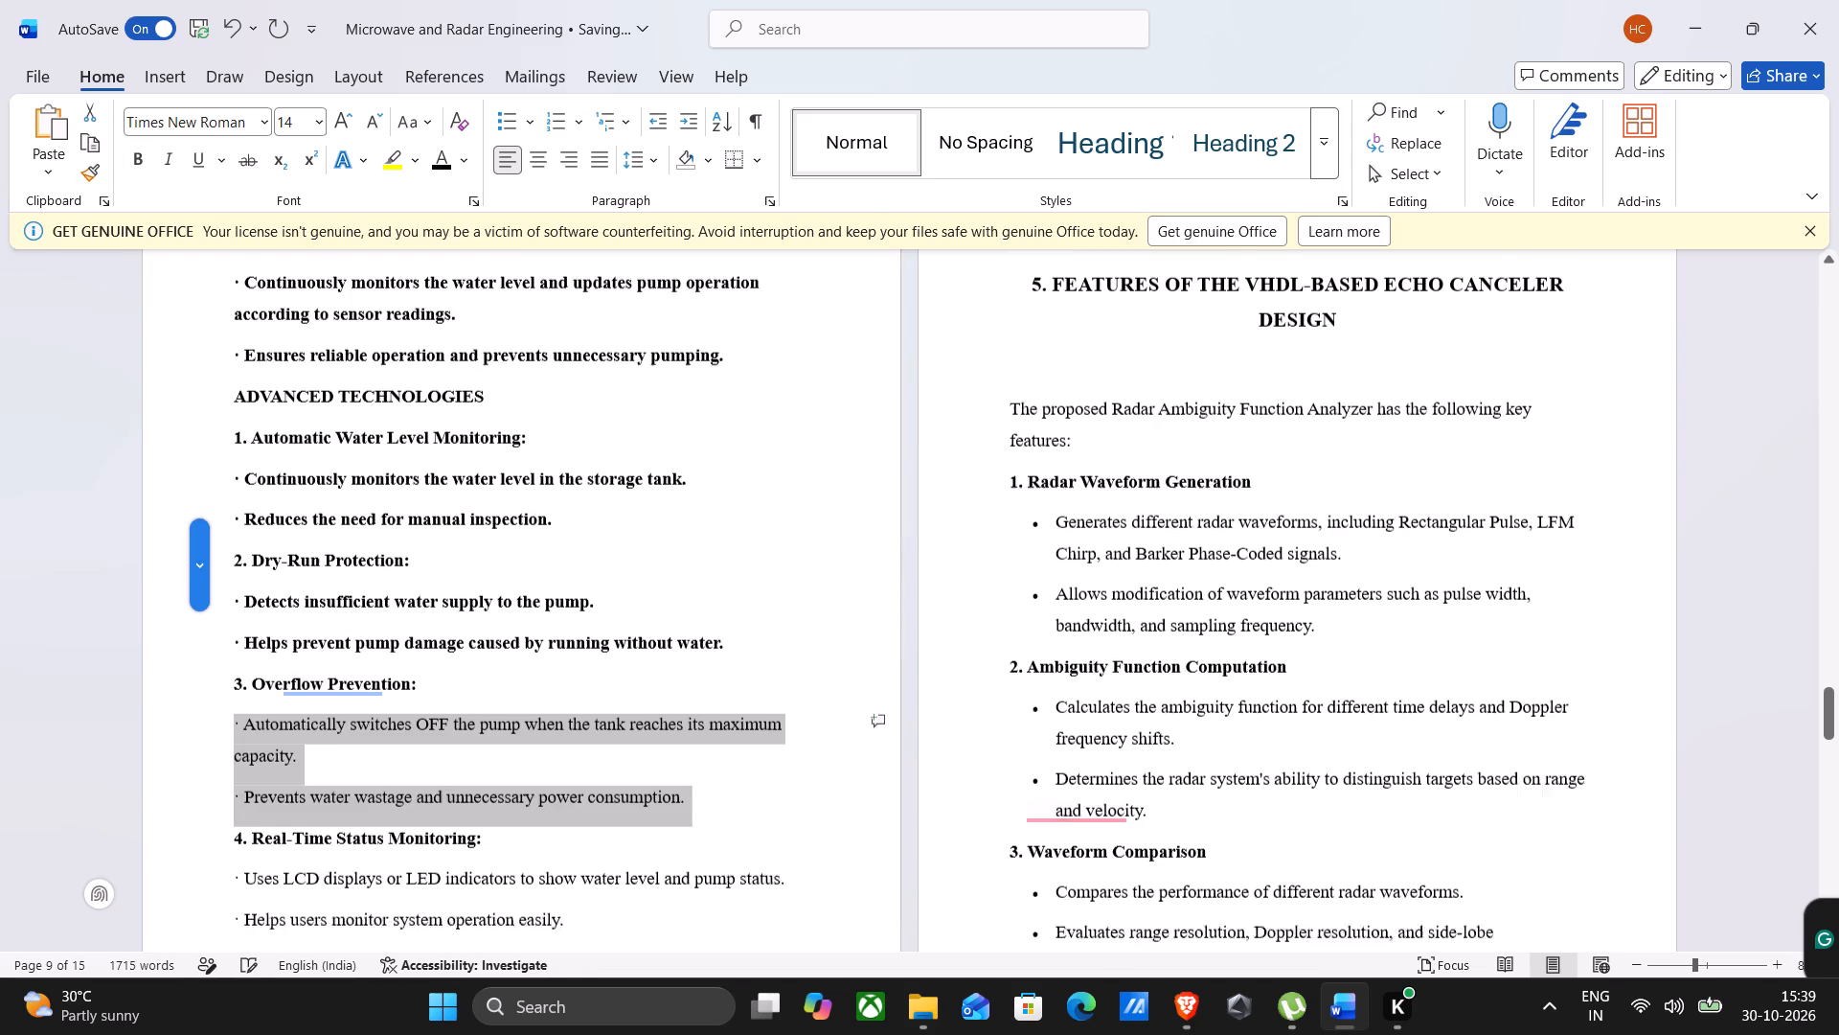
drag(744, 671, 204, 649)
key(ctrl+b)
scroll(349, 659, up, 6)
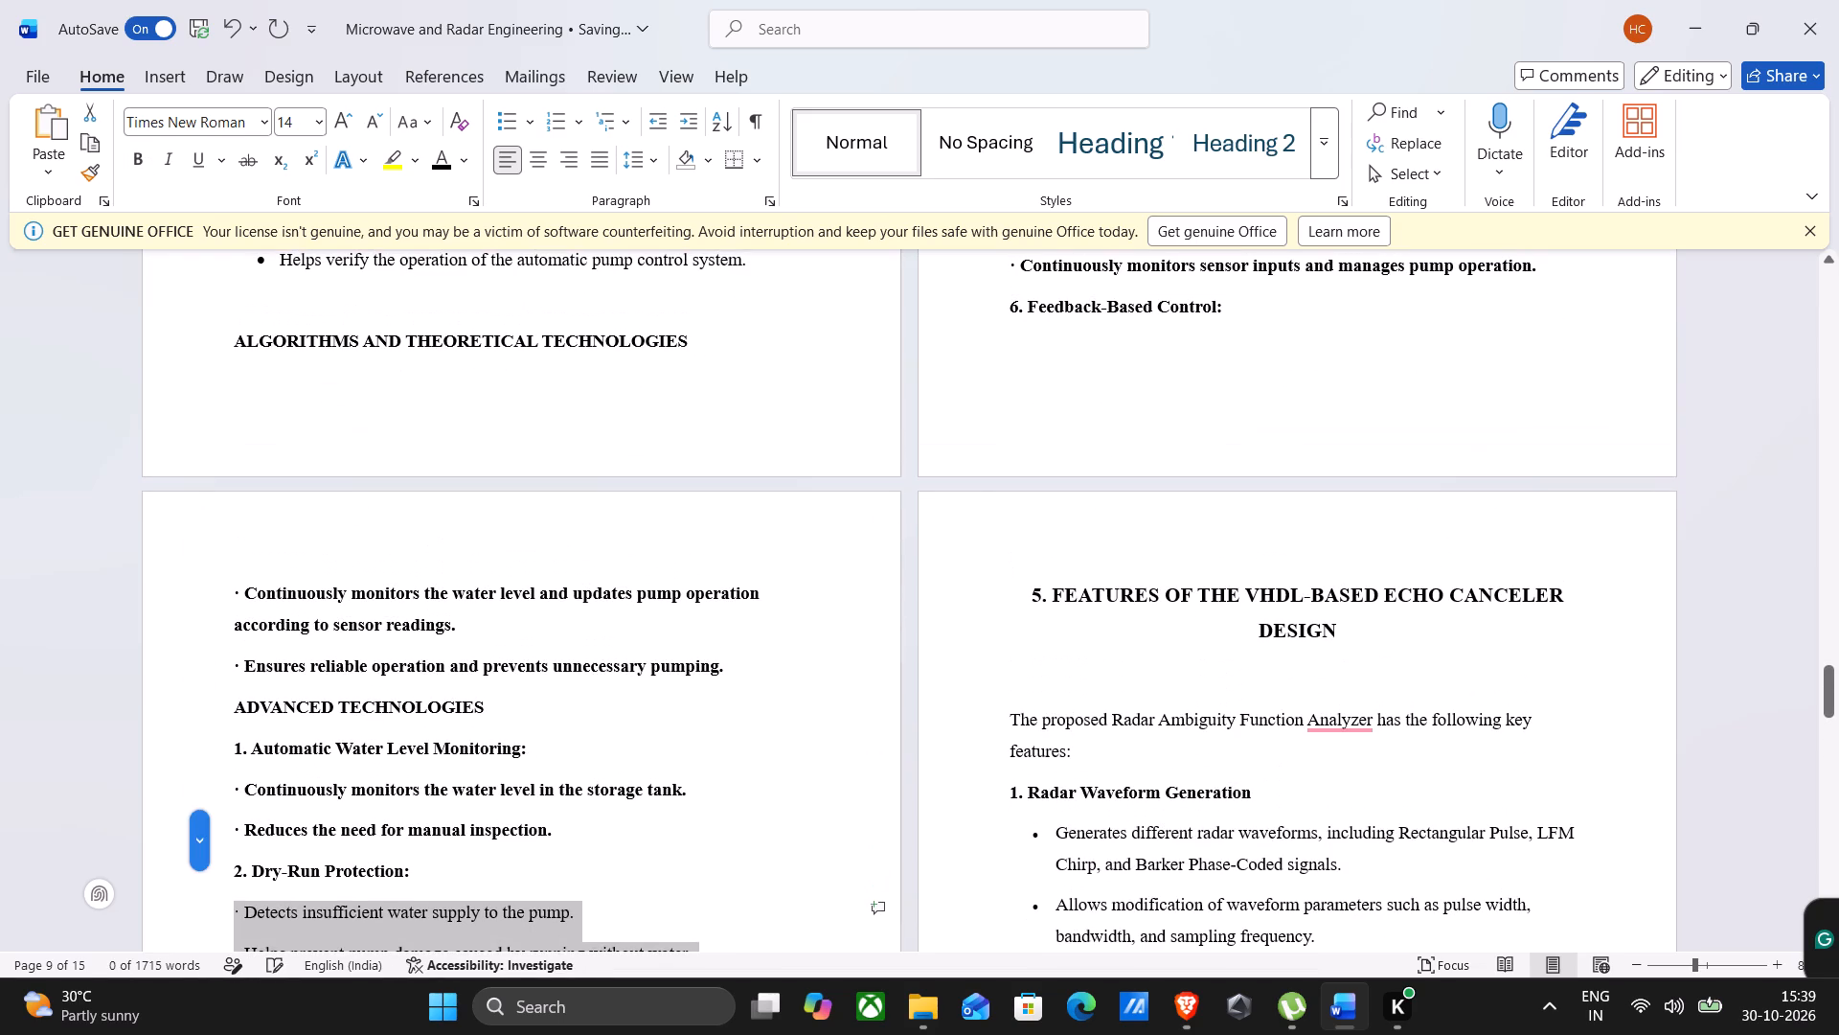
drag(555, 850, 239, 775)
click(239, 775)
drag(232, 782, 501, 811)
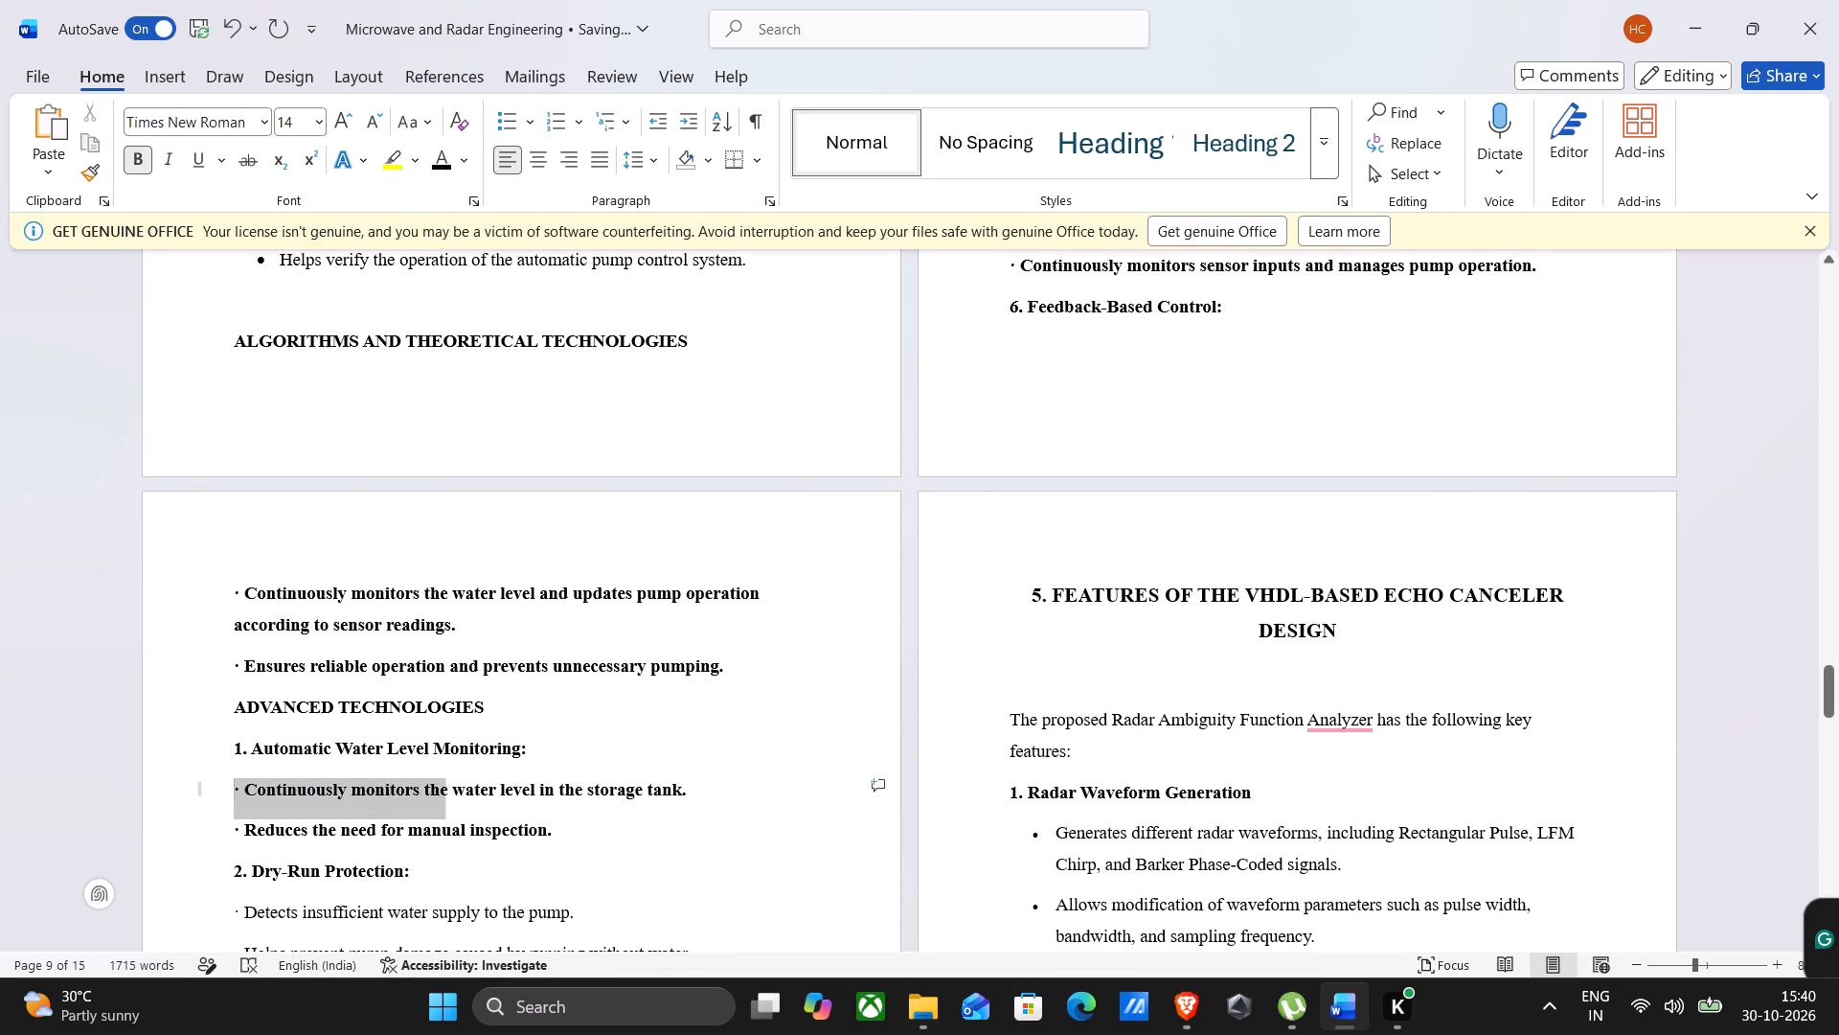
drag(501, 811, 629, 830)
key(ctrl+b)
Remove the bold from the detail lines under 6. Feedback-Based Control, 5. Embedded C Programming and 4. Relay Switching Mechanism.
drag(745, 671, 153, 586)
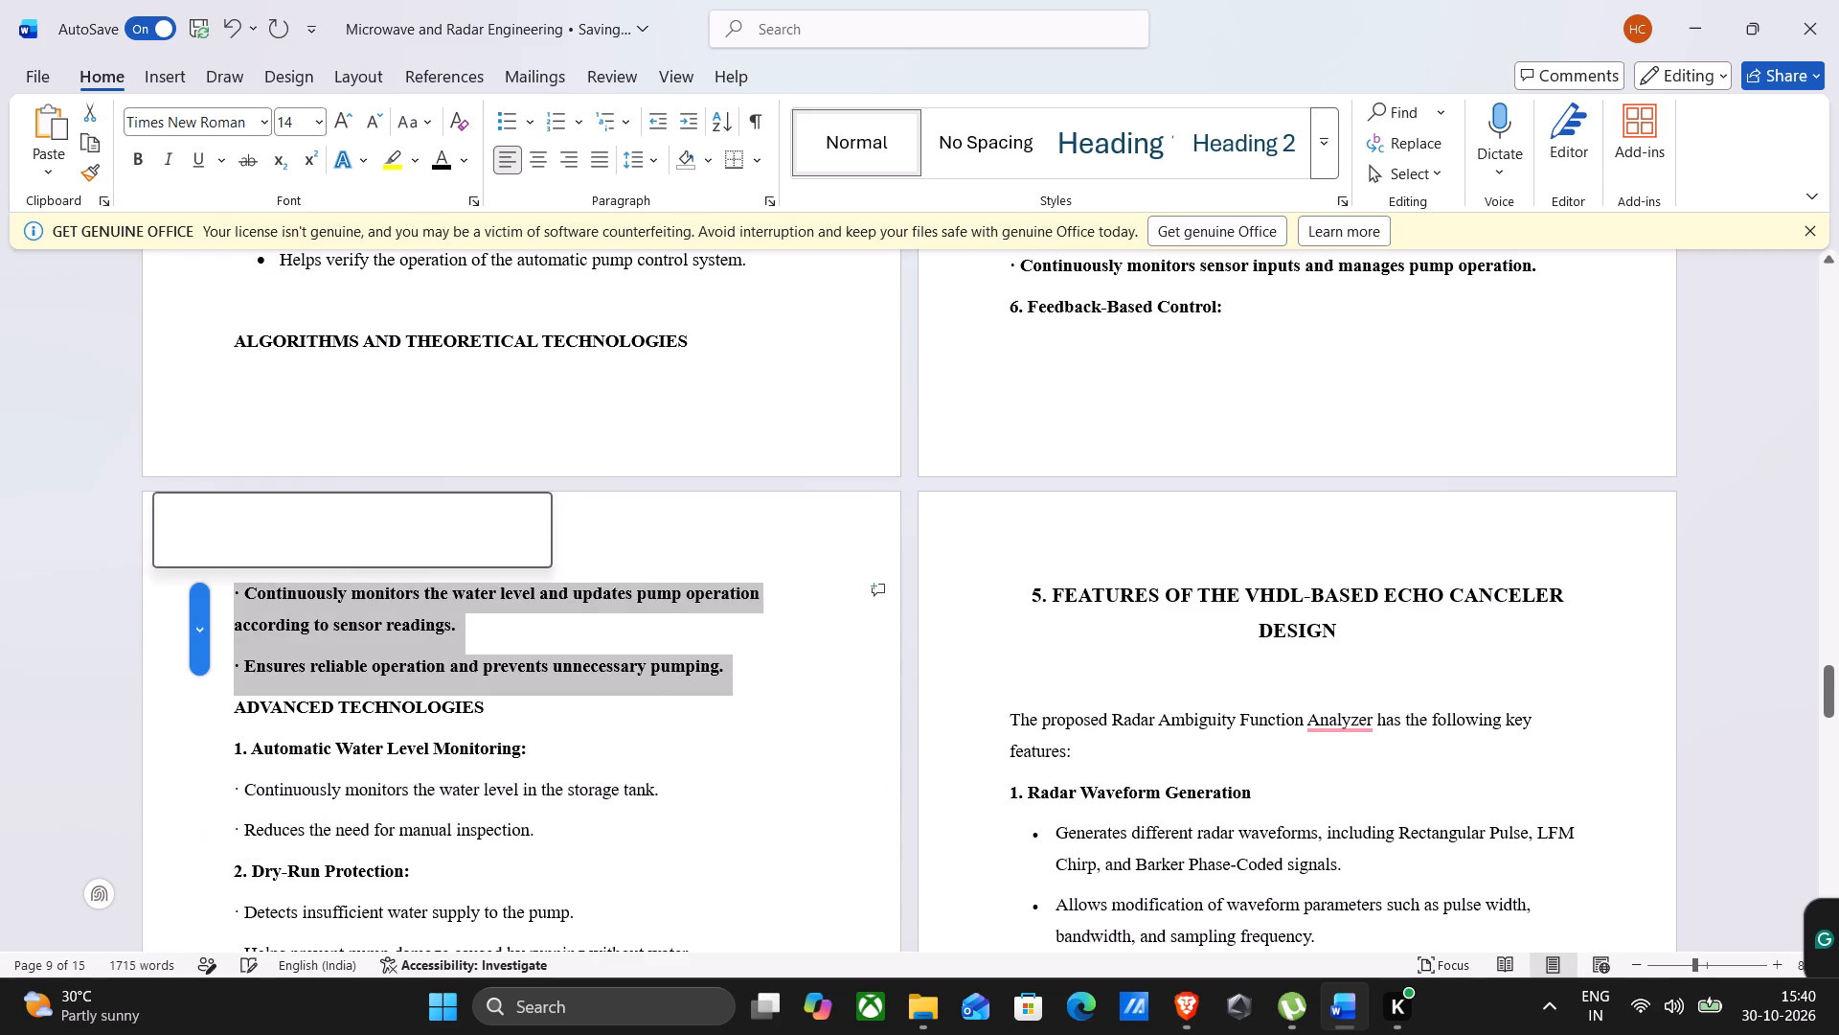
key(ctrl+b)
ctrl+scroll(903, 777, up, 6)
scroll(1204, 697, up, 10)
scroll(1204, 699, down, 9)
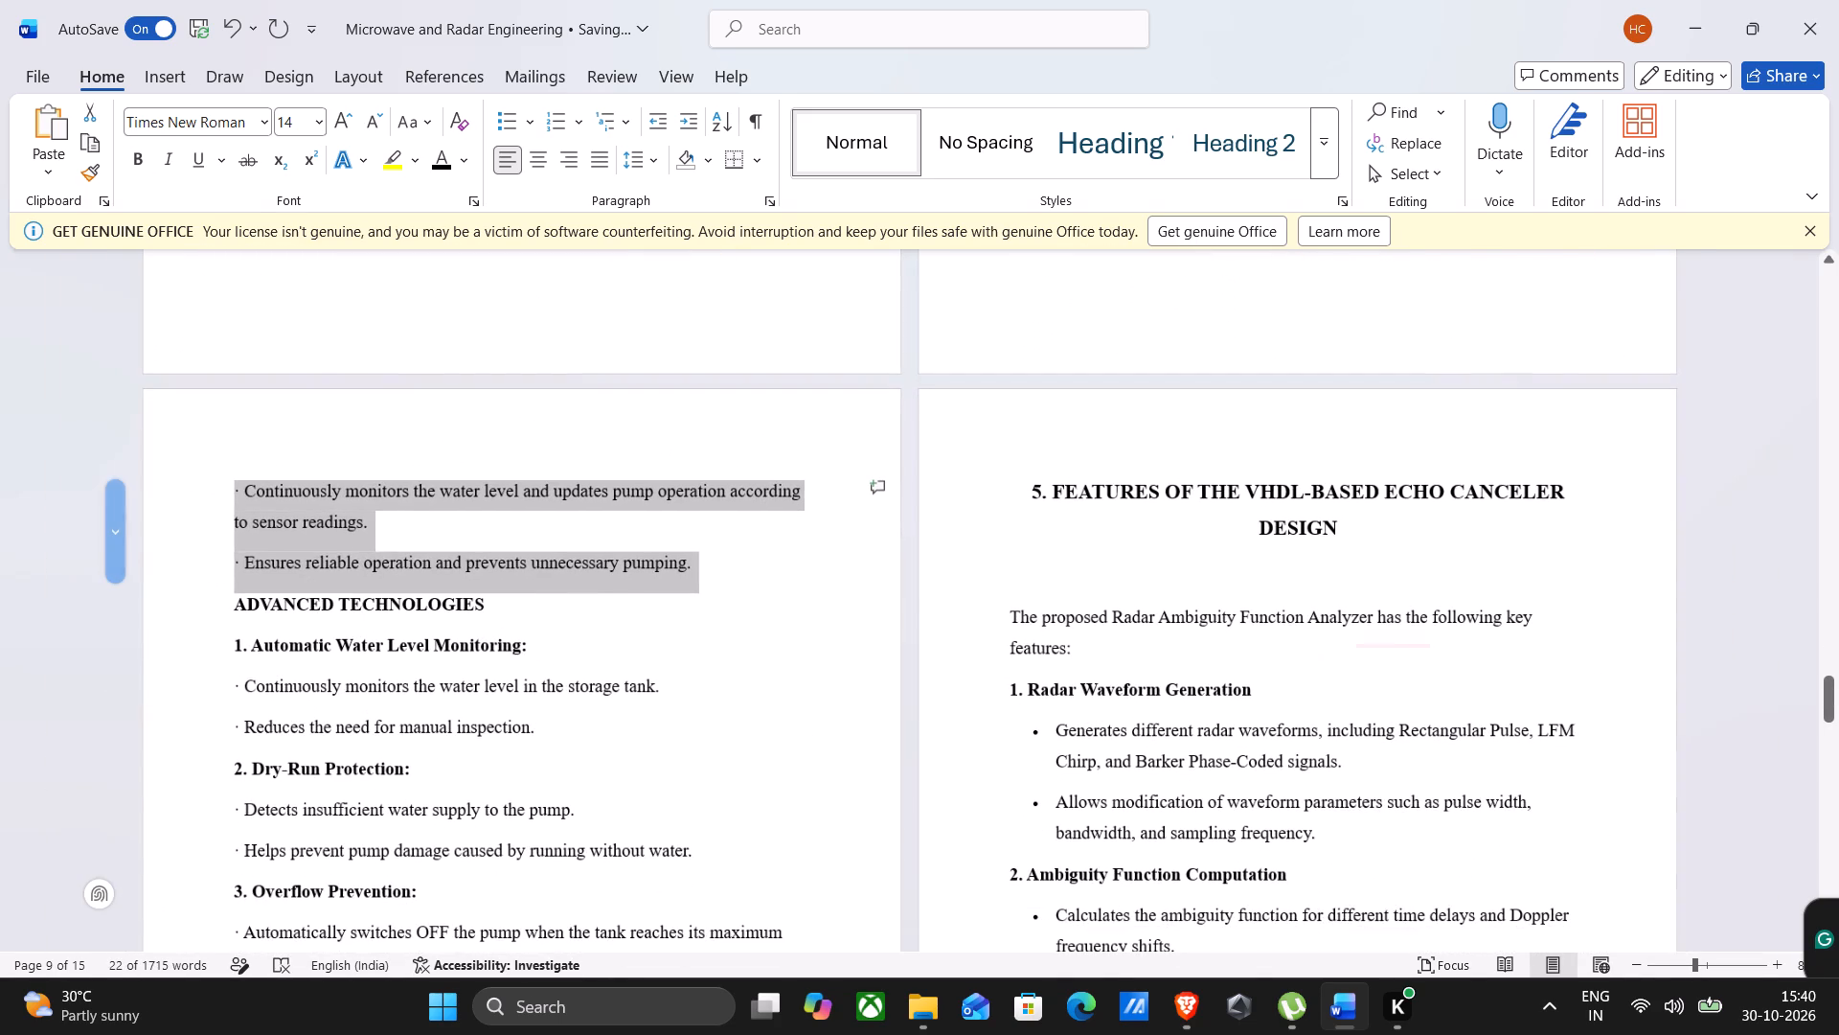
scroll(1204, 700, up, 3)
scroll(1082, 742, up, 9)
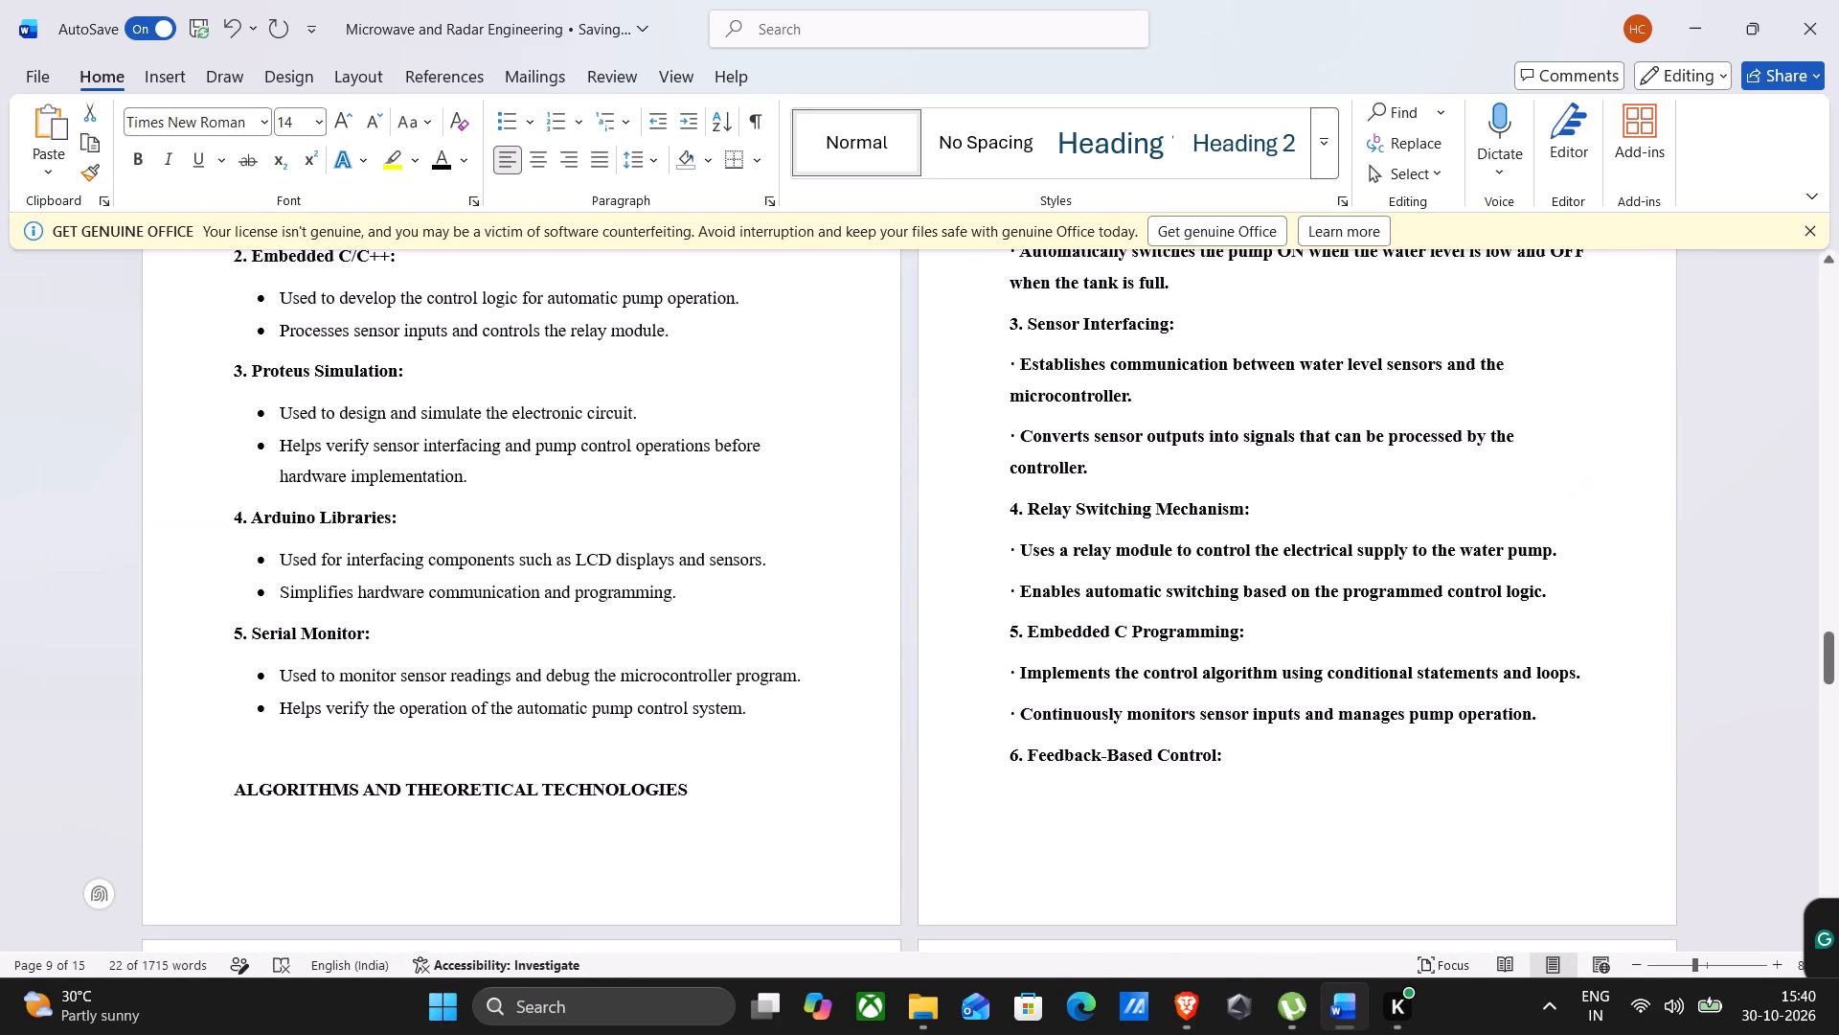
drag(1567, 718, 977, 664)
key(ctrl+b)
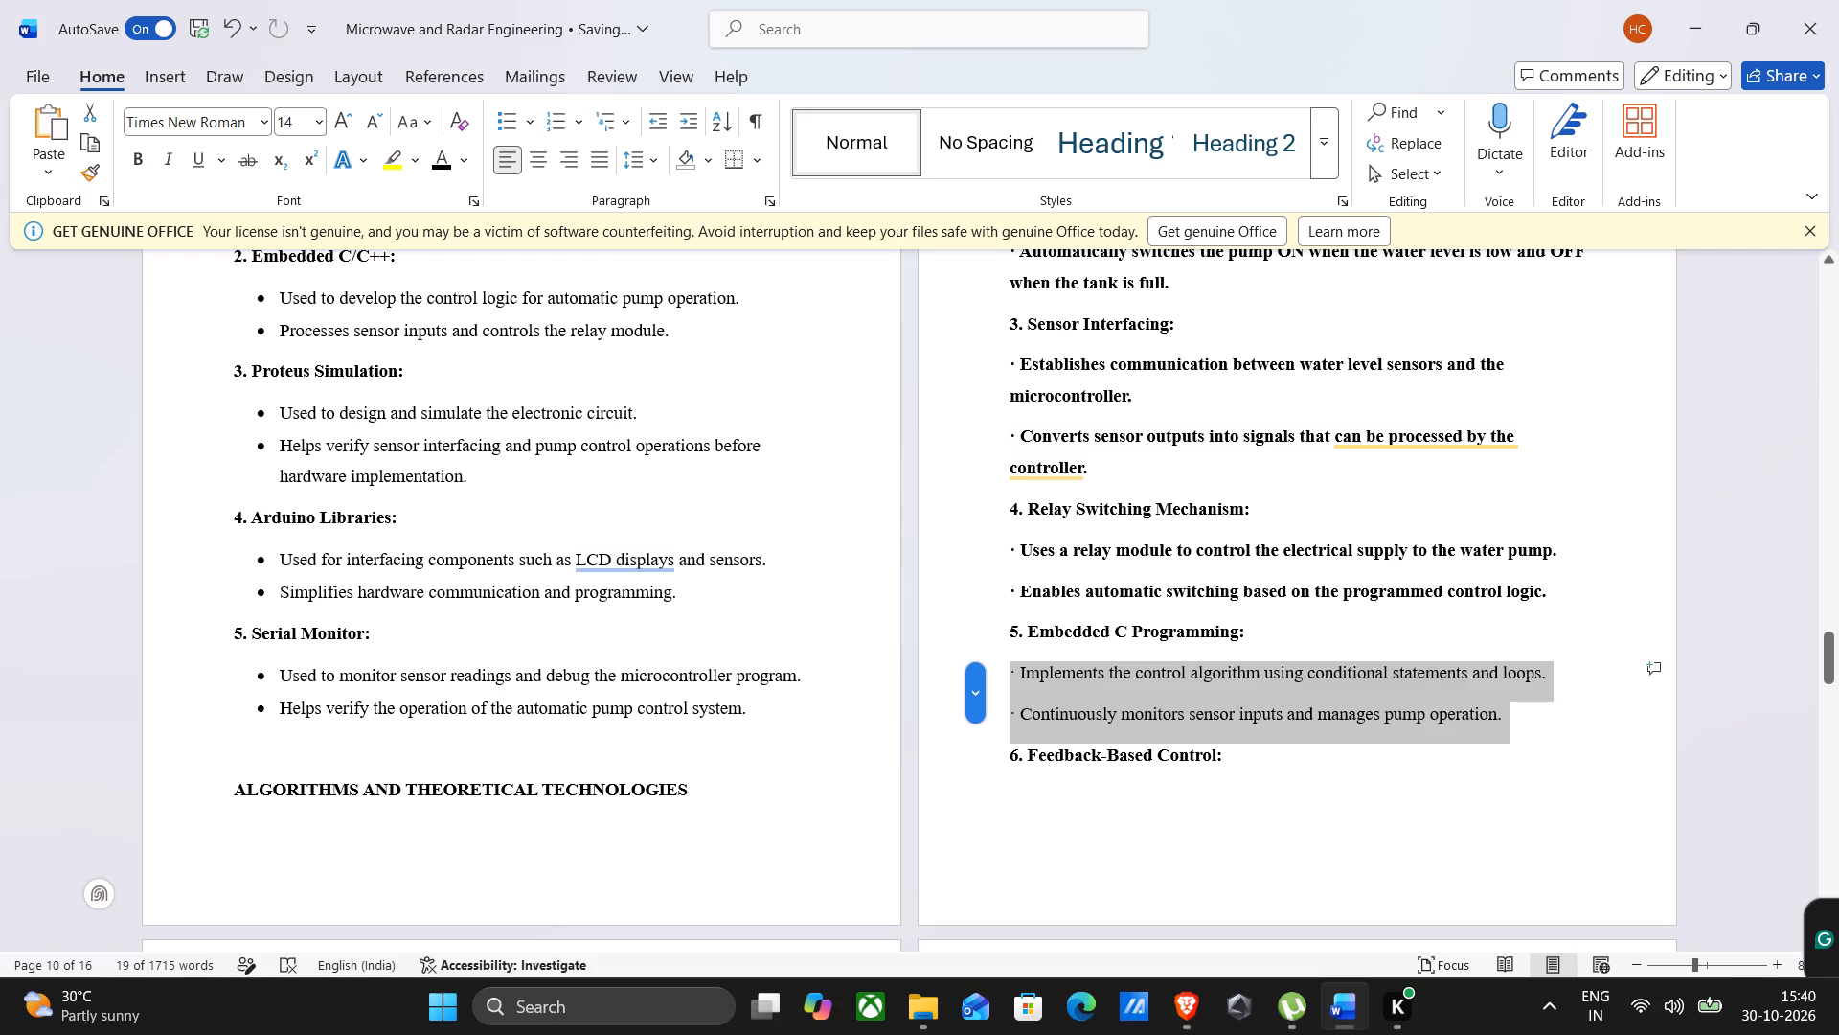
drag(1561, 603, 987, 543)
key(ctrl+b)
Remove the bold from the detail lines under 3. Sensor Interfacing, 2. Threshold-Based Control and 1. Water Level Detection.
scroll(1176, 586, up, 5)
drag(1106, 689, 986, 584)
key(ctrl+b)
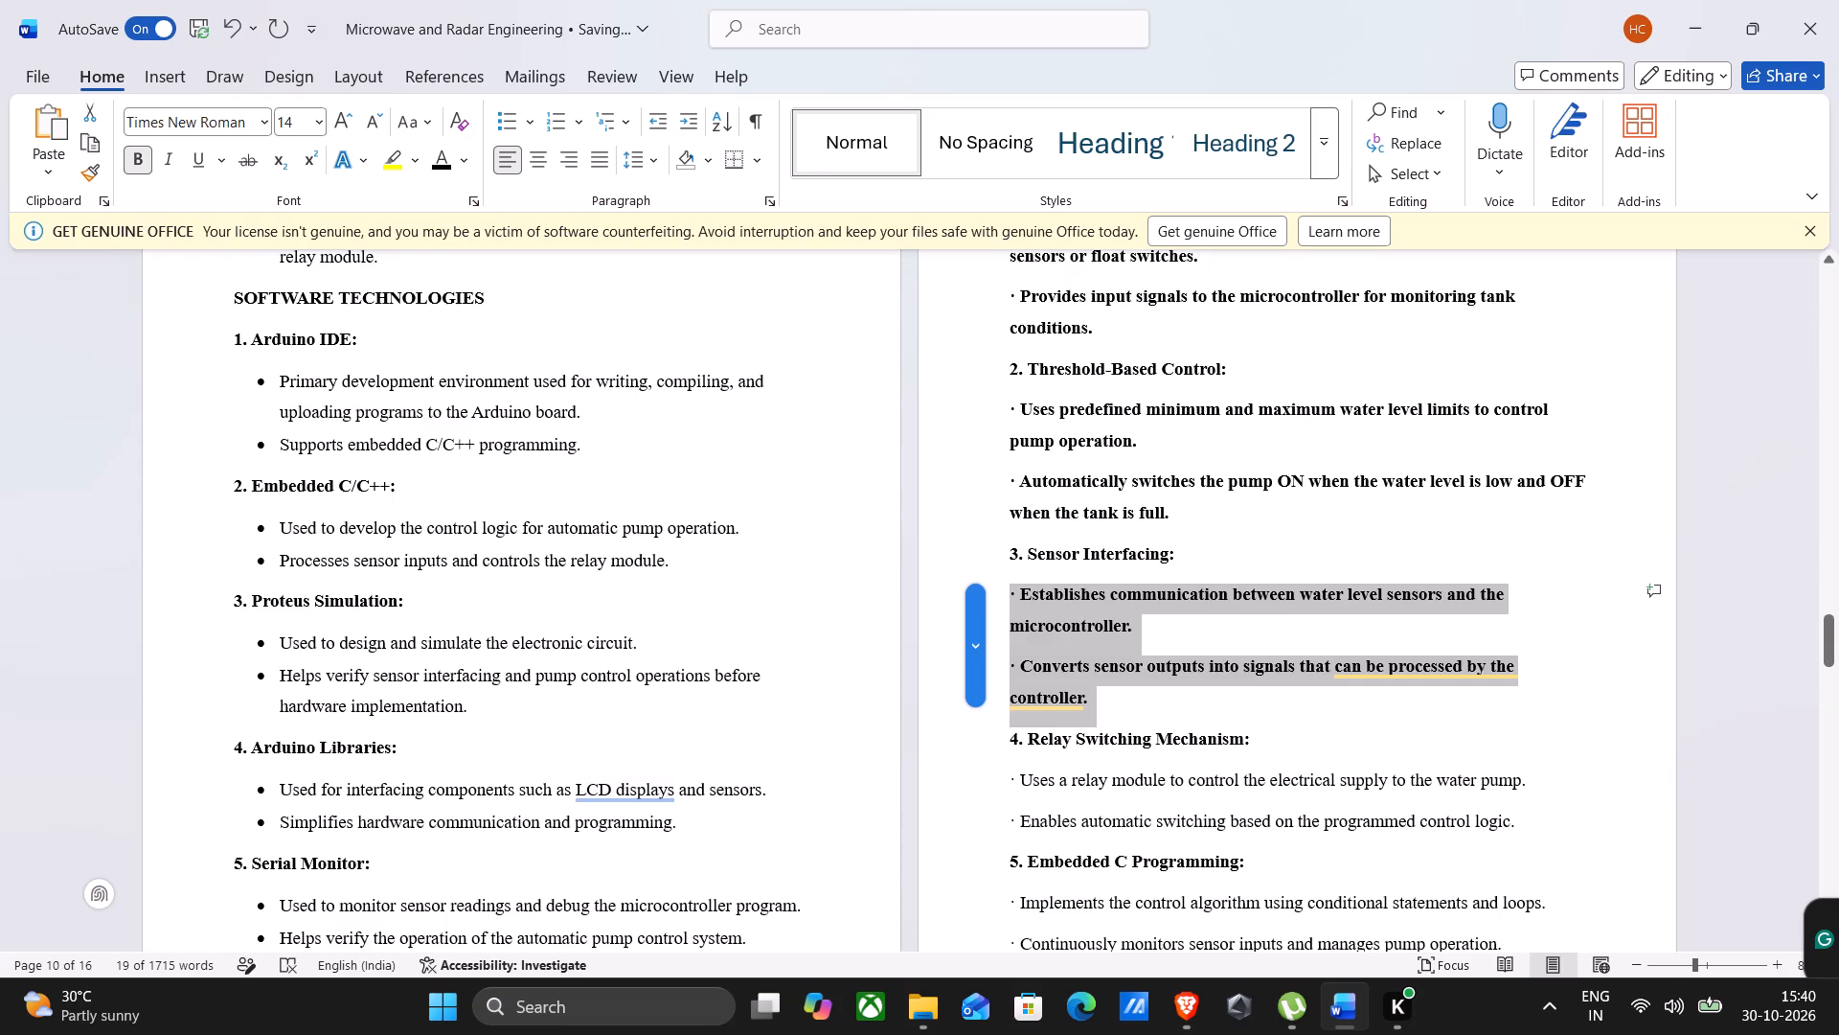
scroll(1074, 638, up, 5)
drag(1206, 748, 1011, 640)
key(ctrl+b)
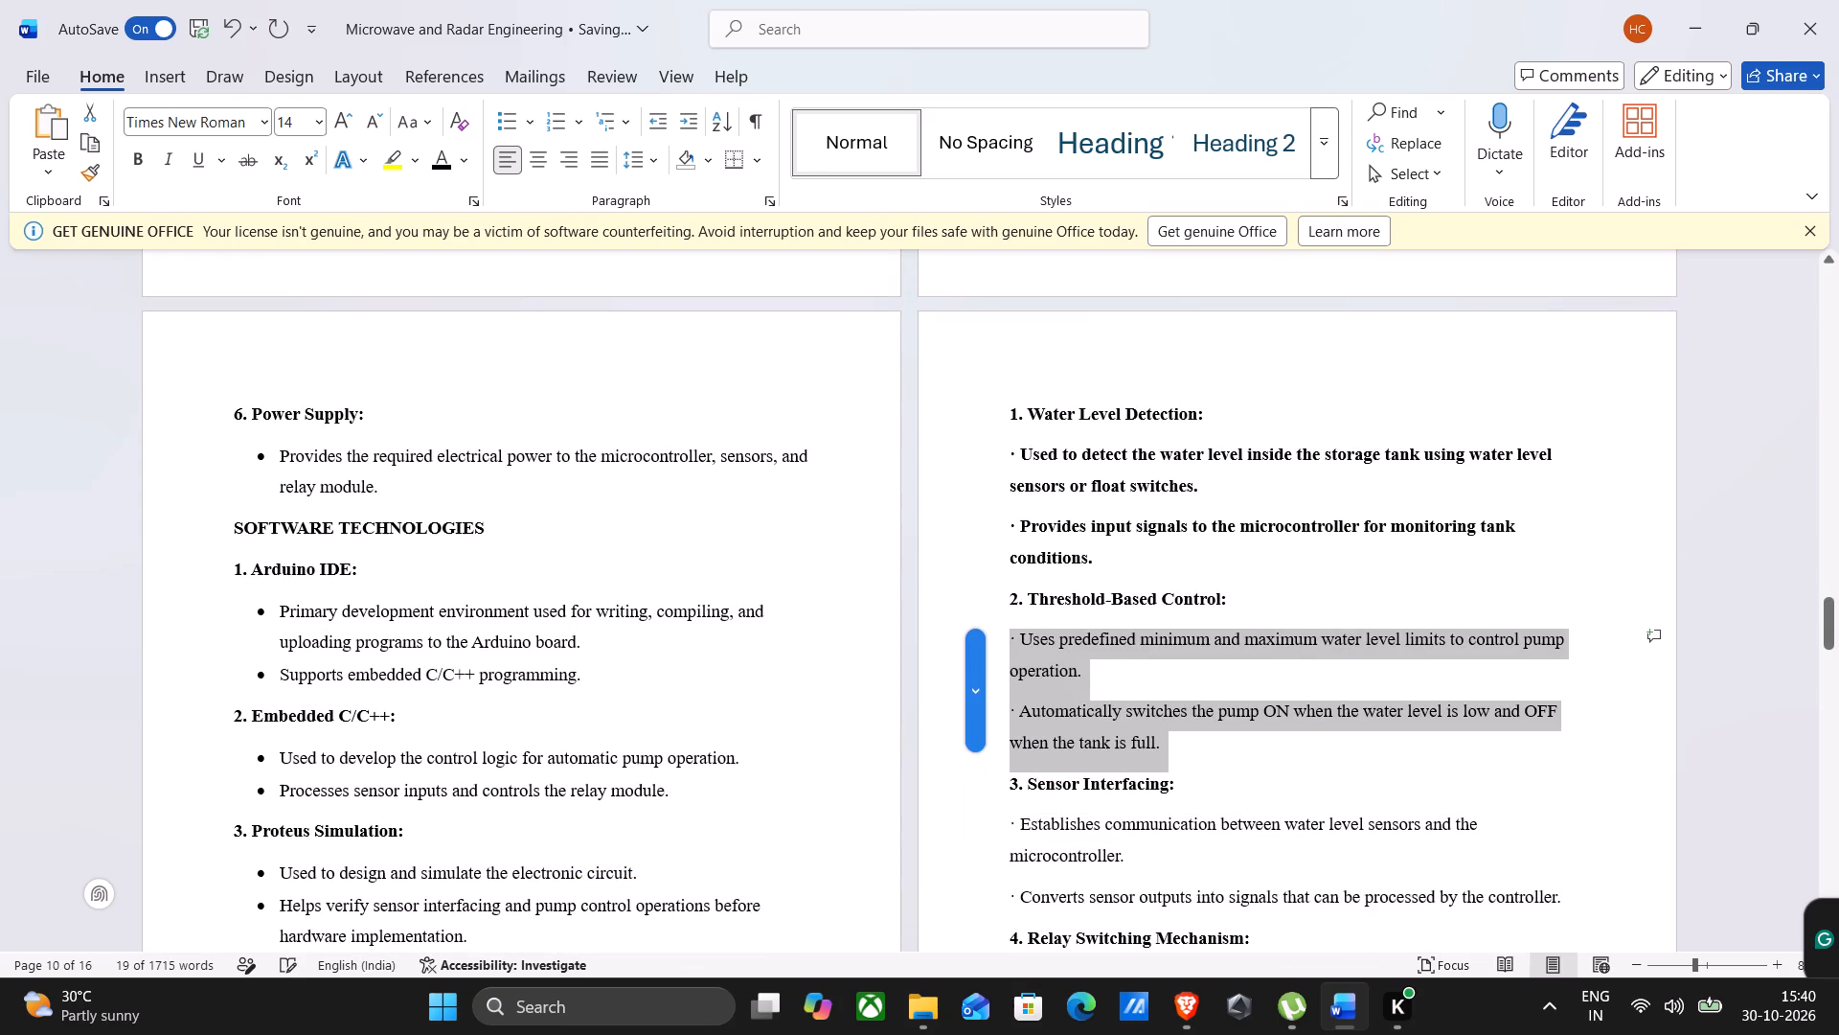
drag(1137, 558, 995, 459)
key(ctrl+b)
Turn the two detail lines under 1. Water Level Detection into a bulleted list.
scroll(1011, 628, down, 7)
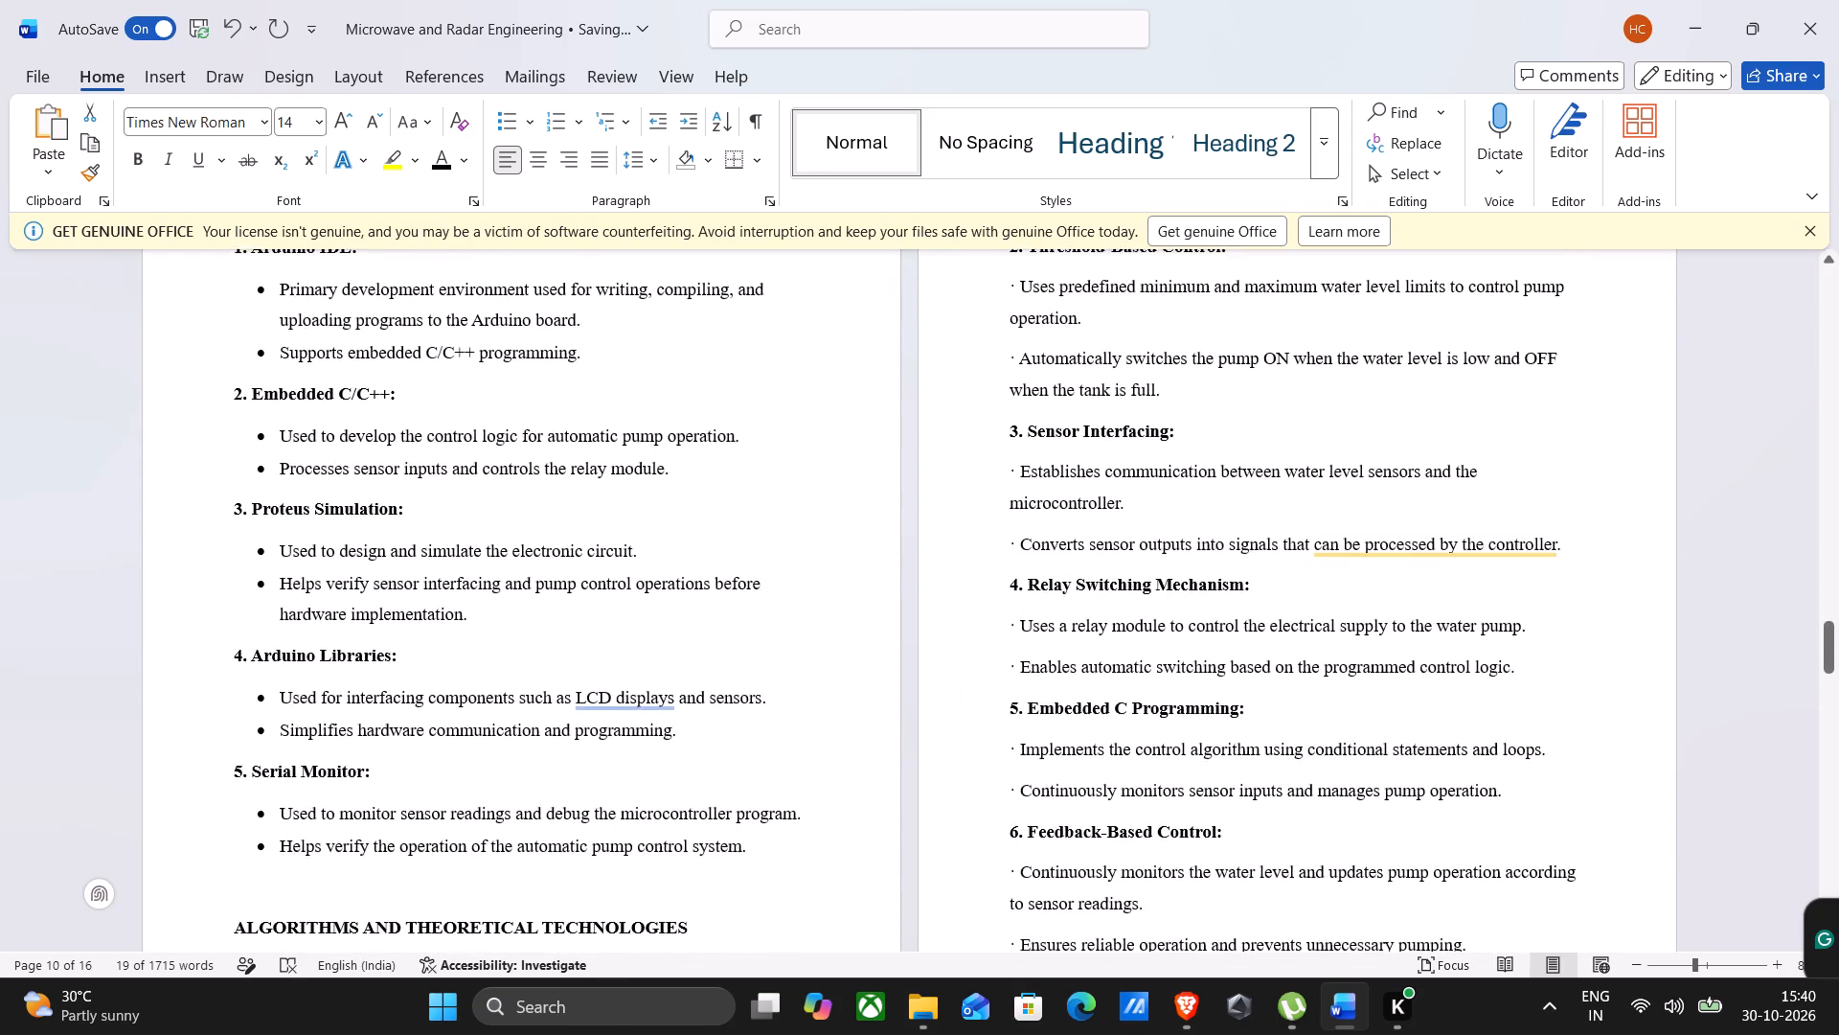
scroll(1010, 661, down, 6)
scroll(1010, 661, up, 12)
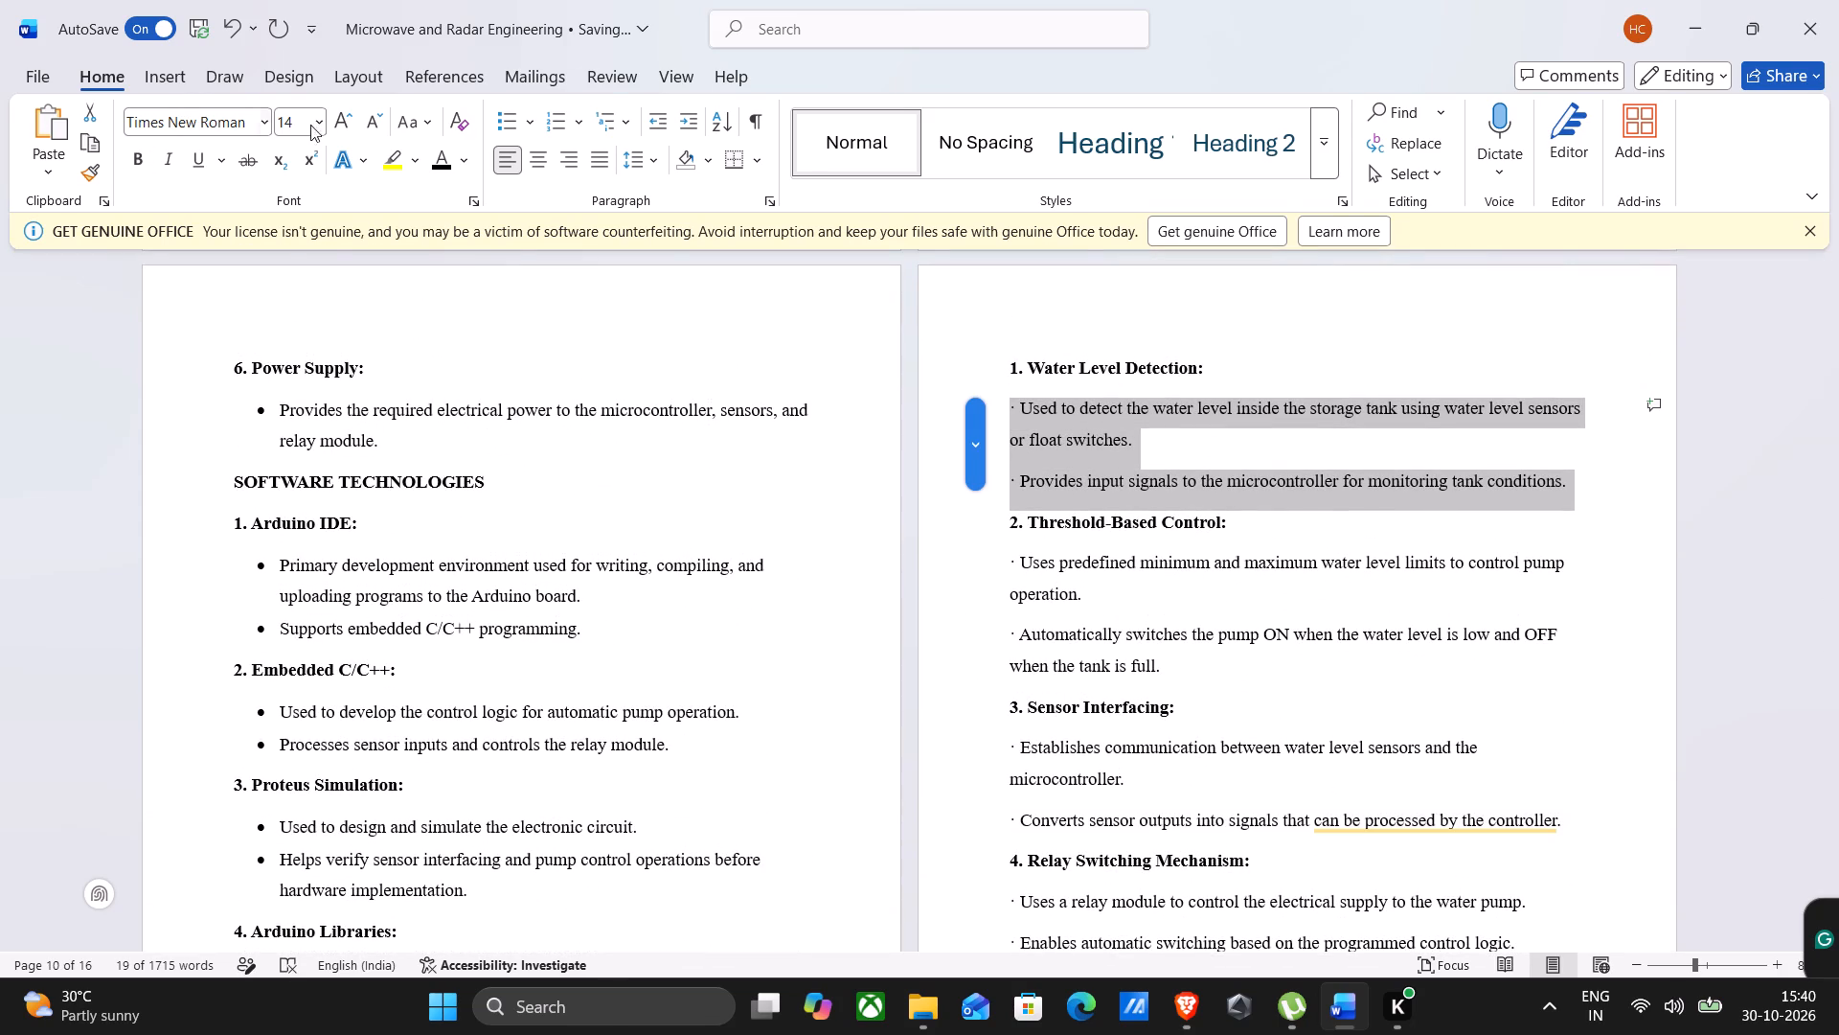
click(529, 125)
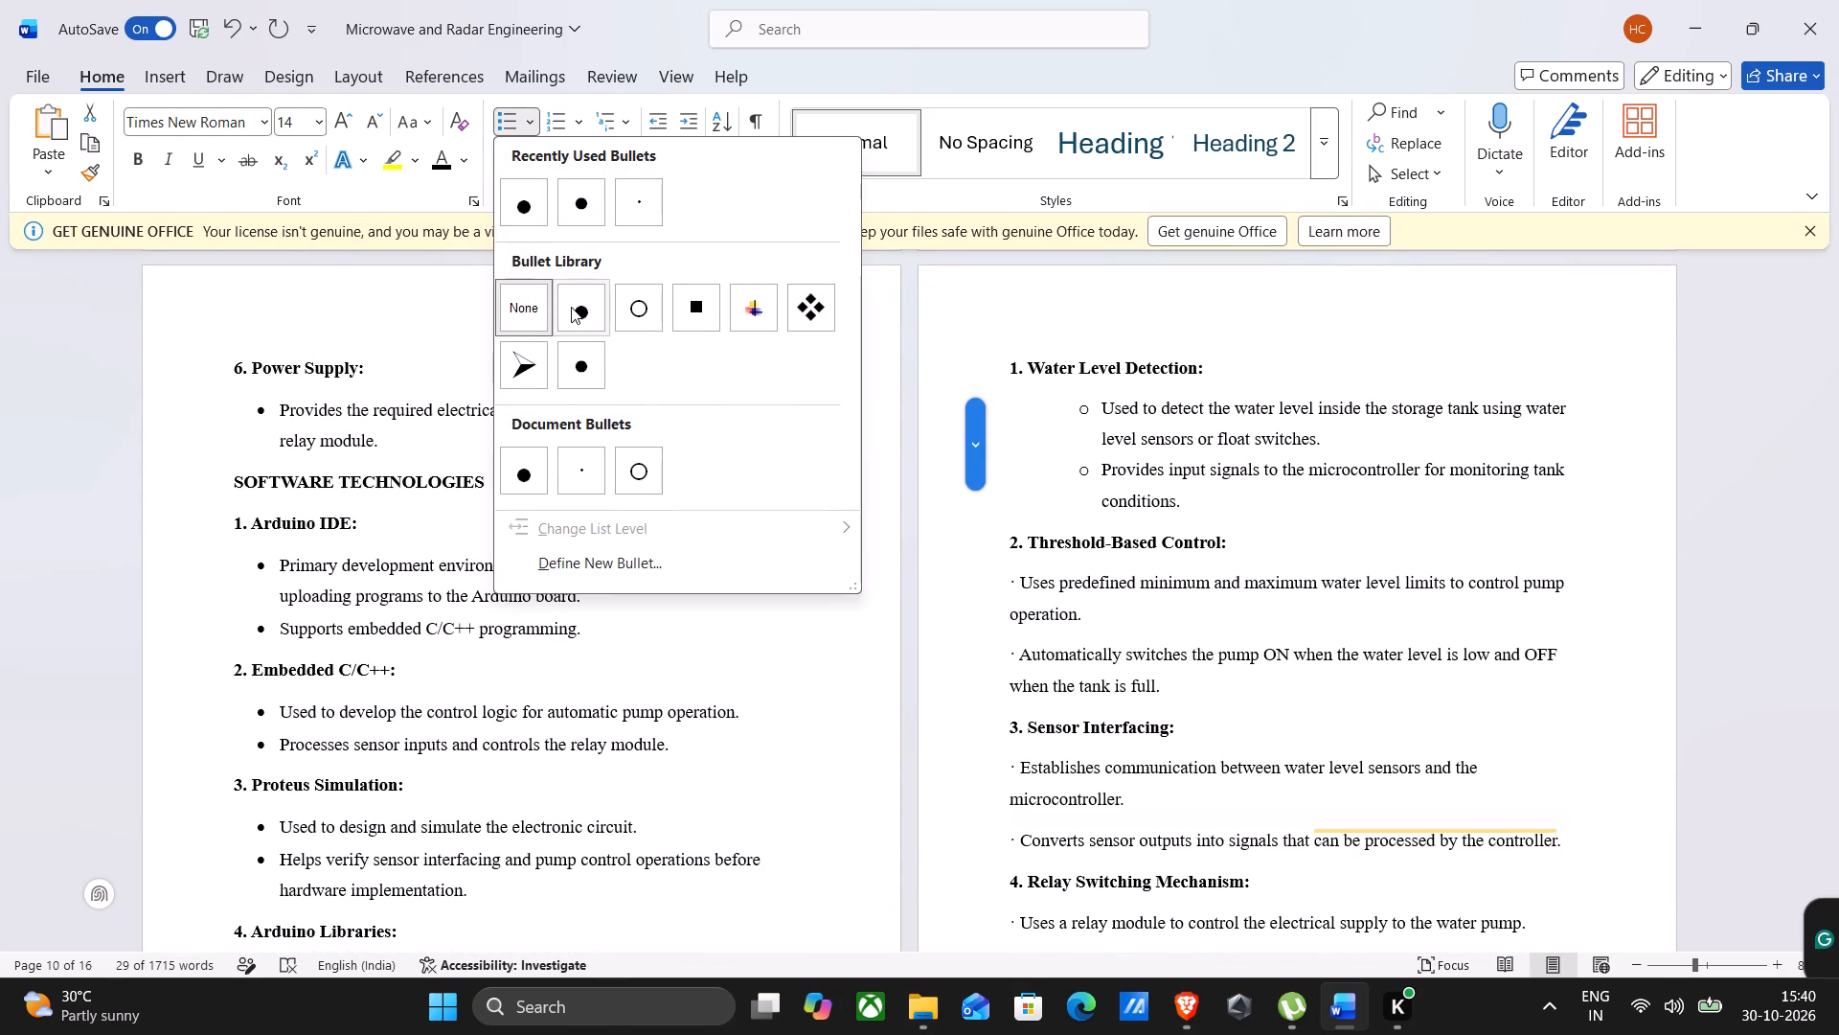
click(600, 296)
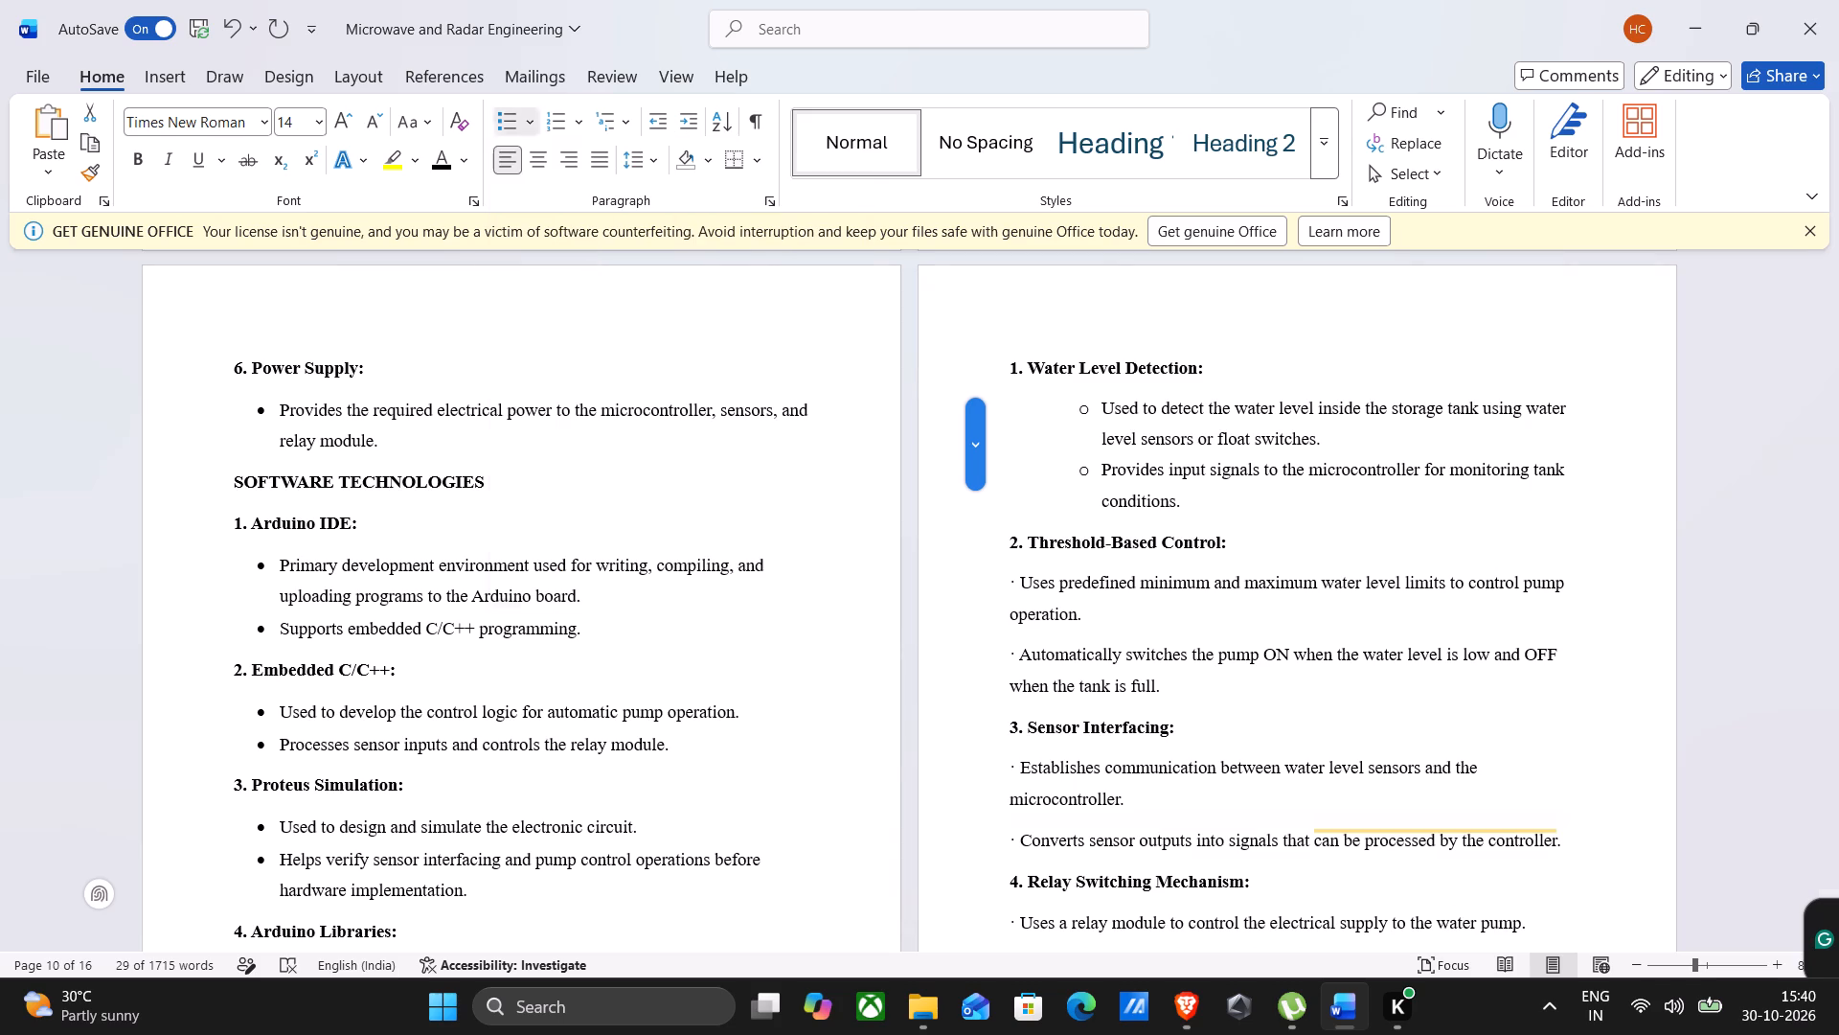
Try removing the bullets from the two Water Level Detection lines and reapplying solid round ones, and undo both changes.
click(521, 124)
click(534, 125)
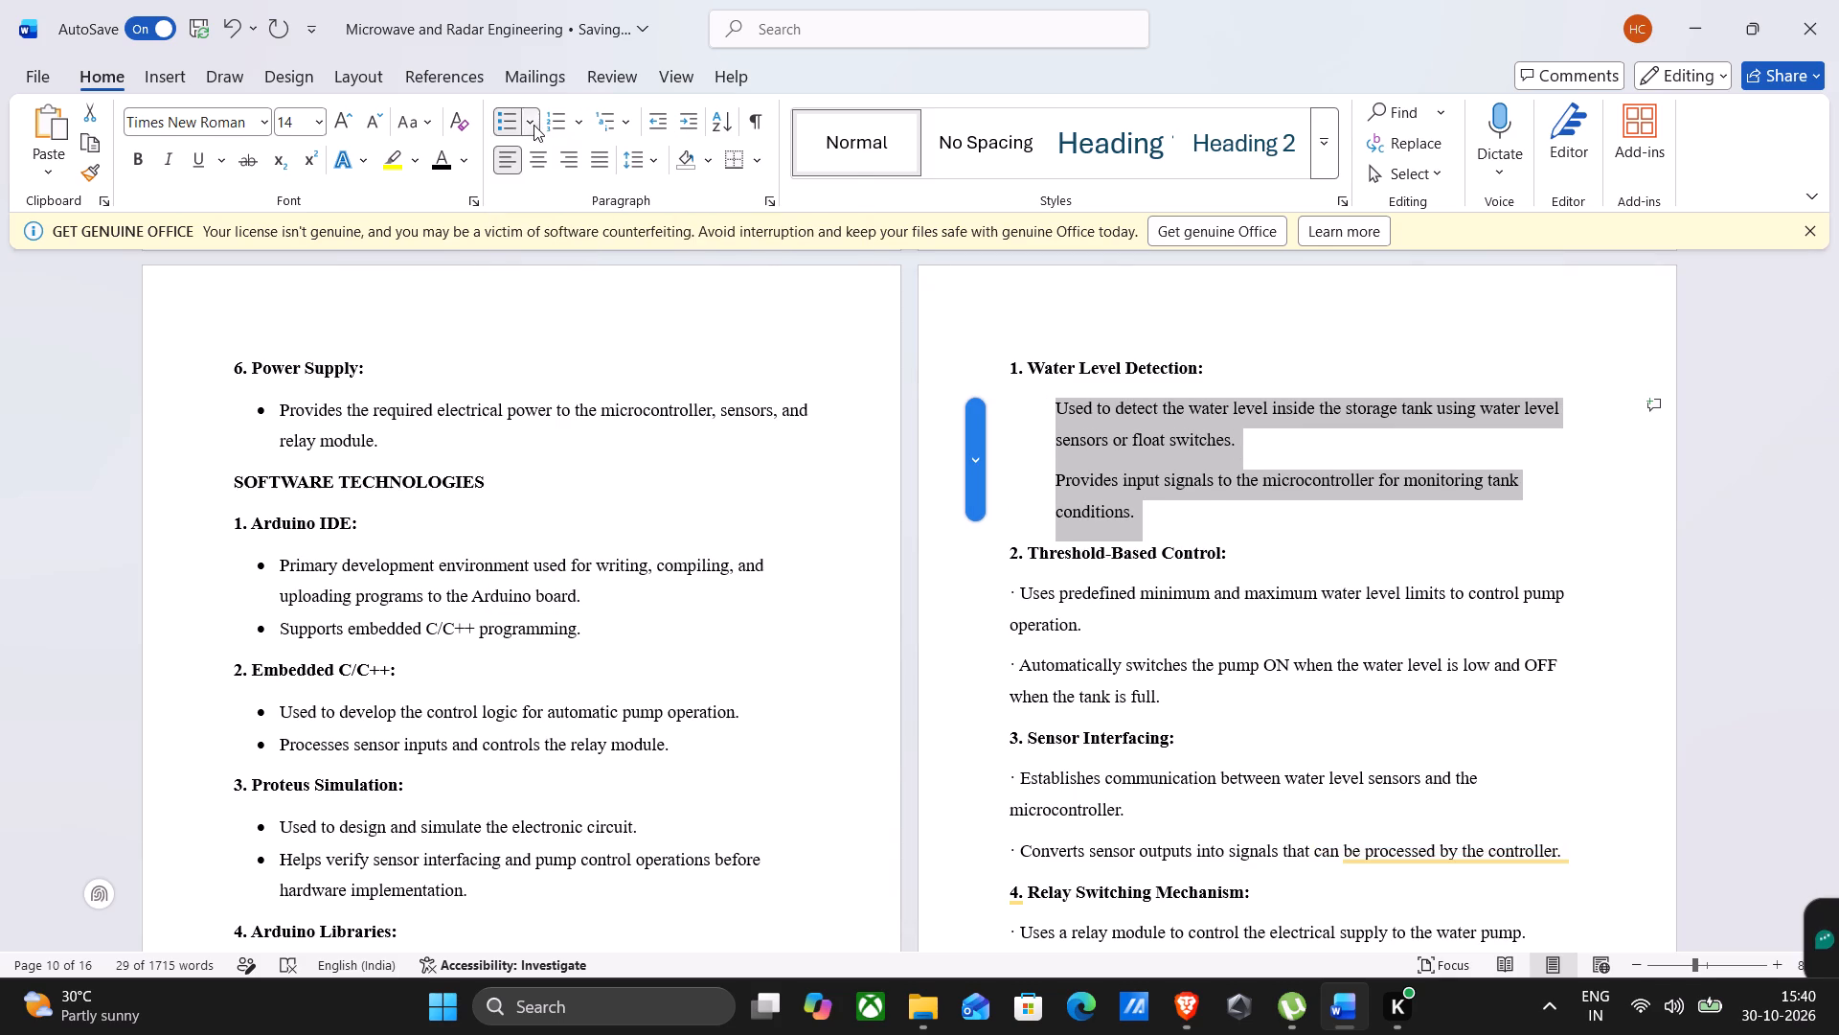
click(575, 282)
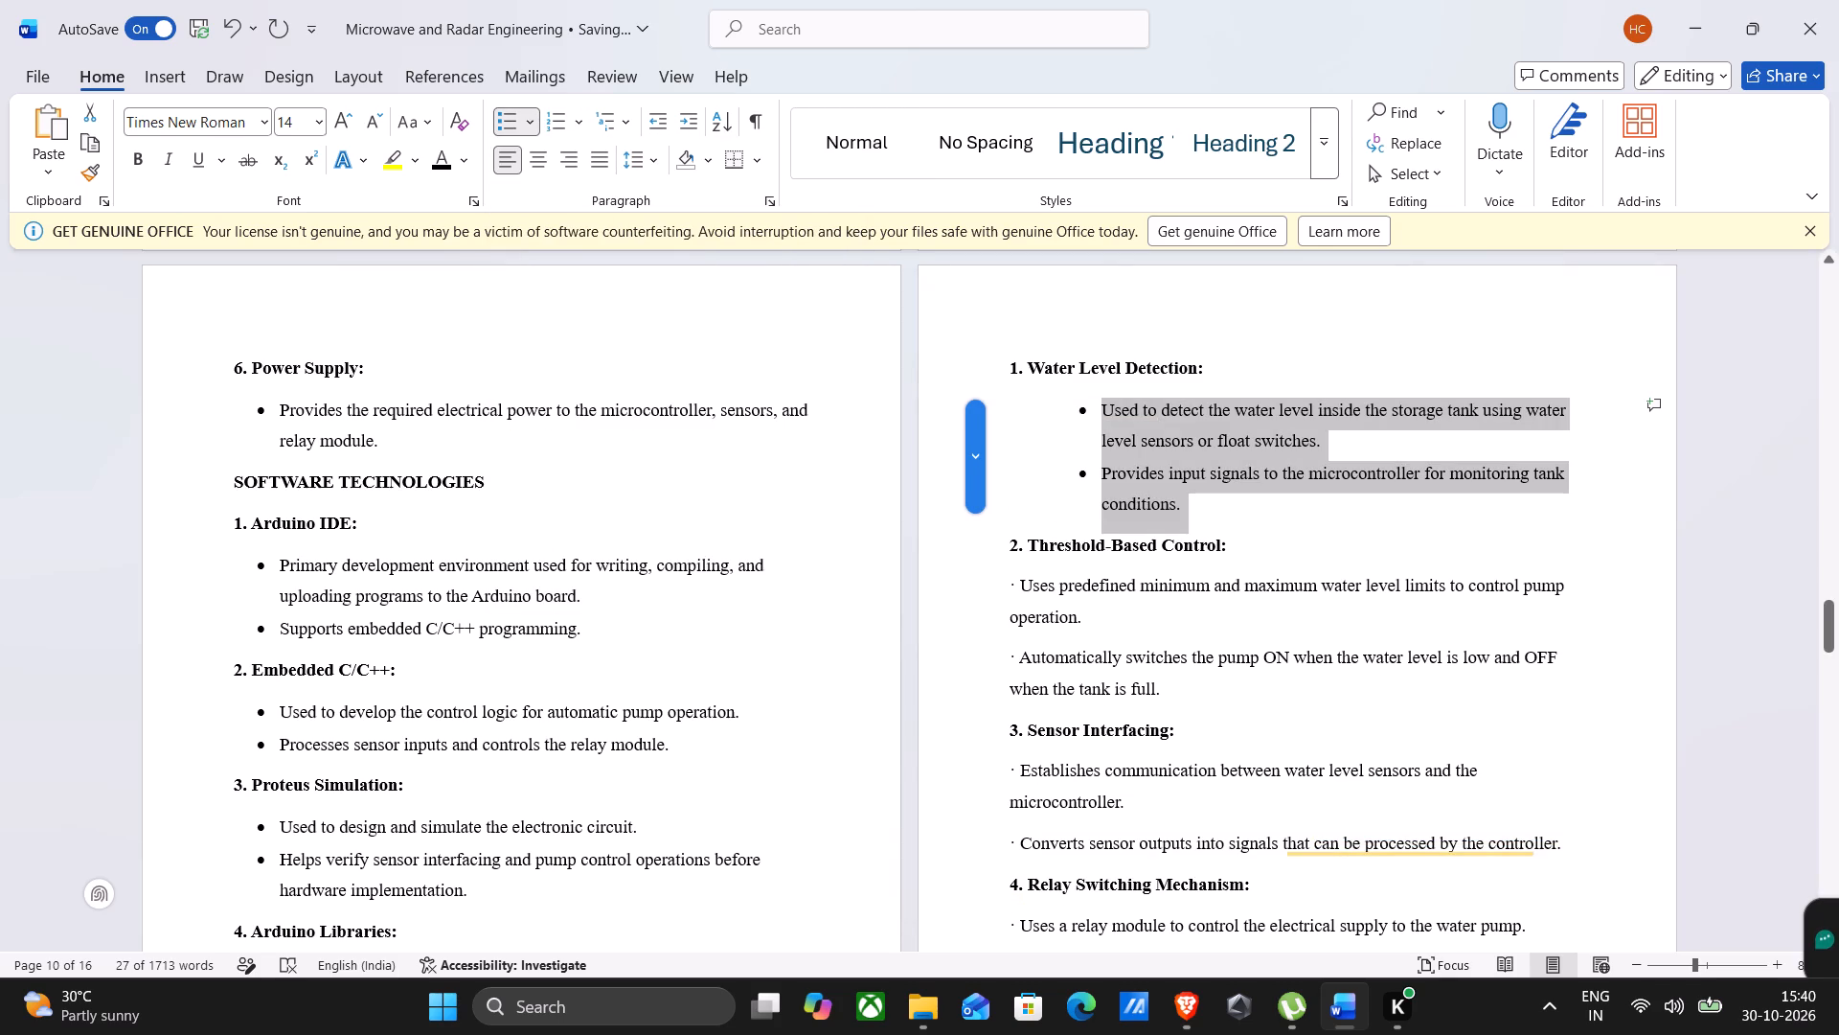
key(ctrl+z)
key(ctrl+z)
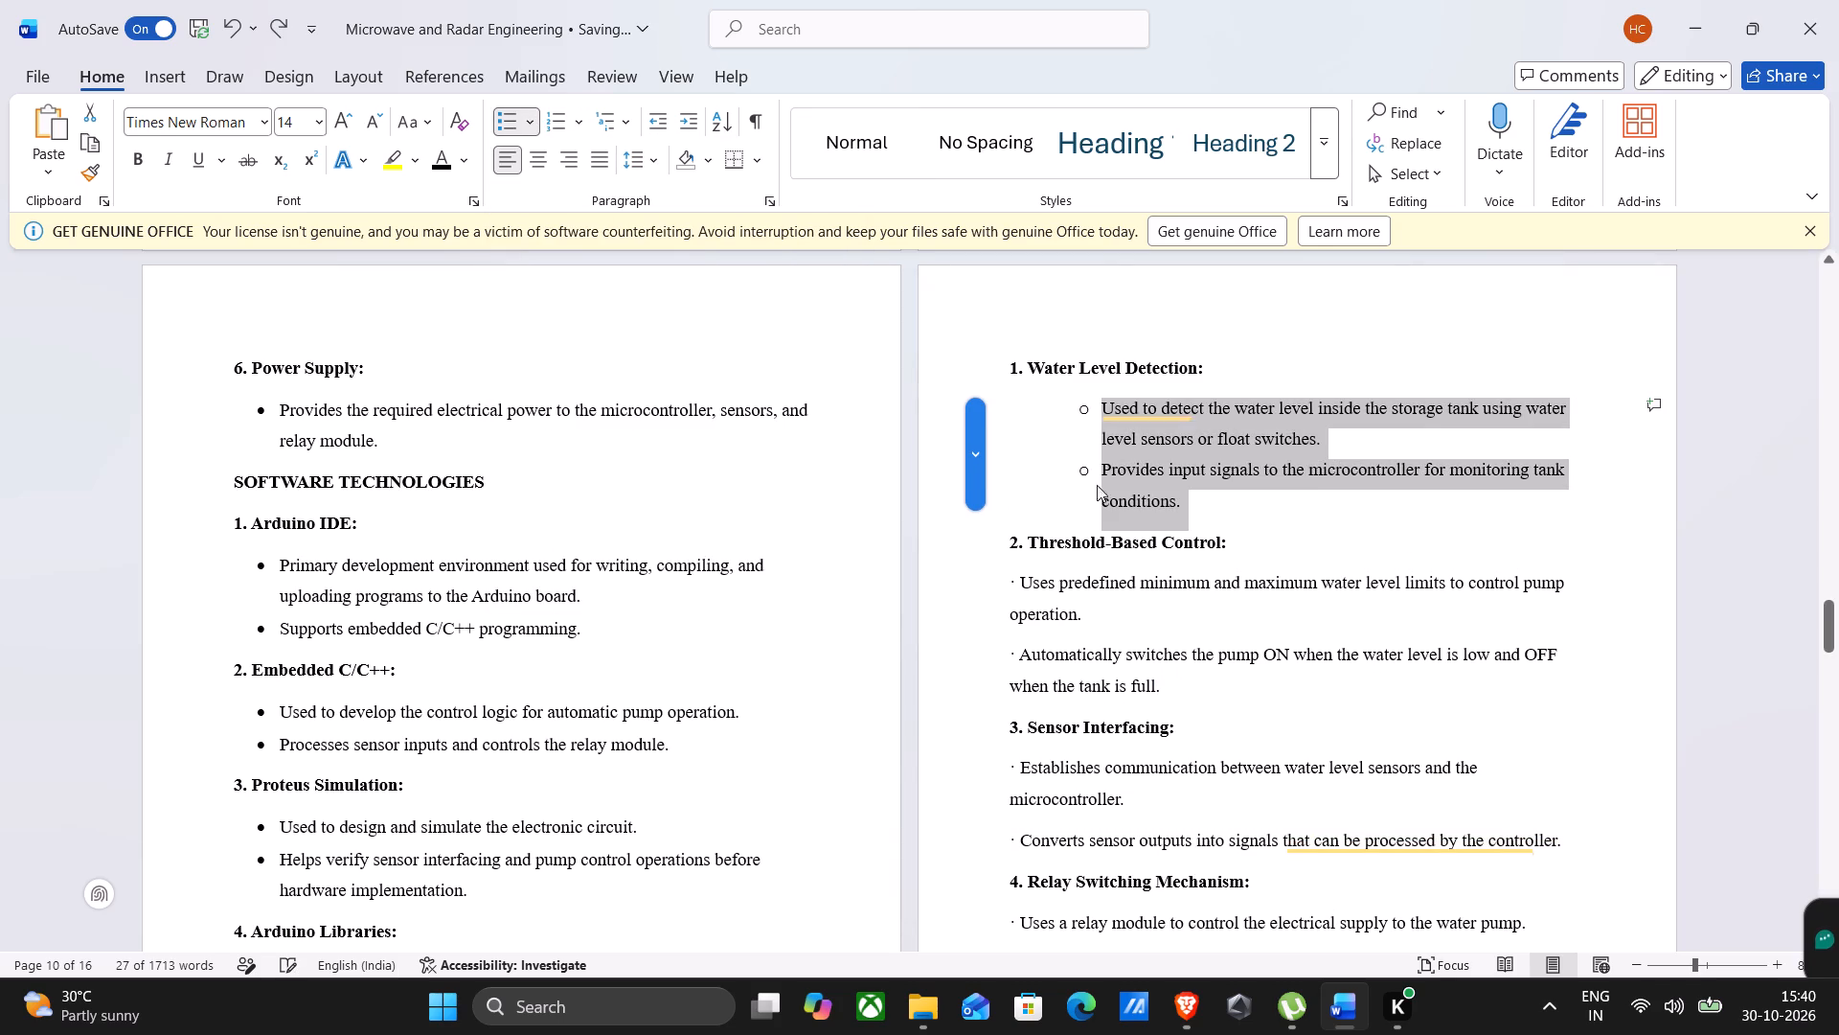
Change the bullets of the two lines under 1. Water Level Detection to solid round ones.
click(528, 121)
click(568, 311)
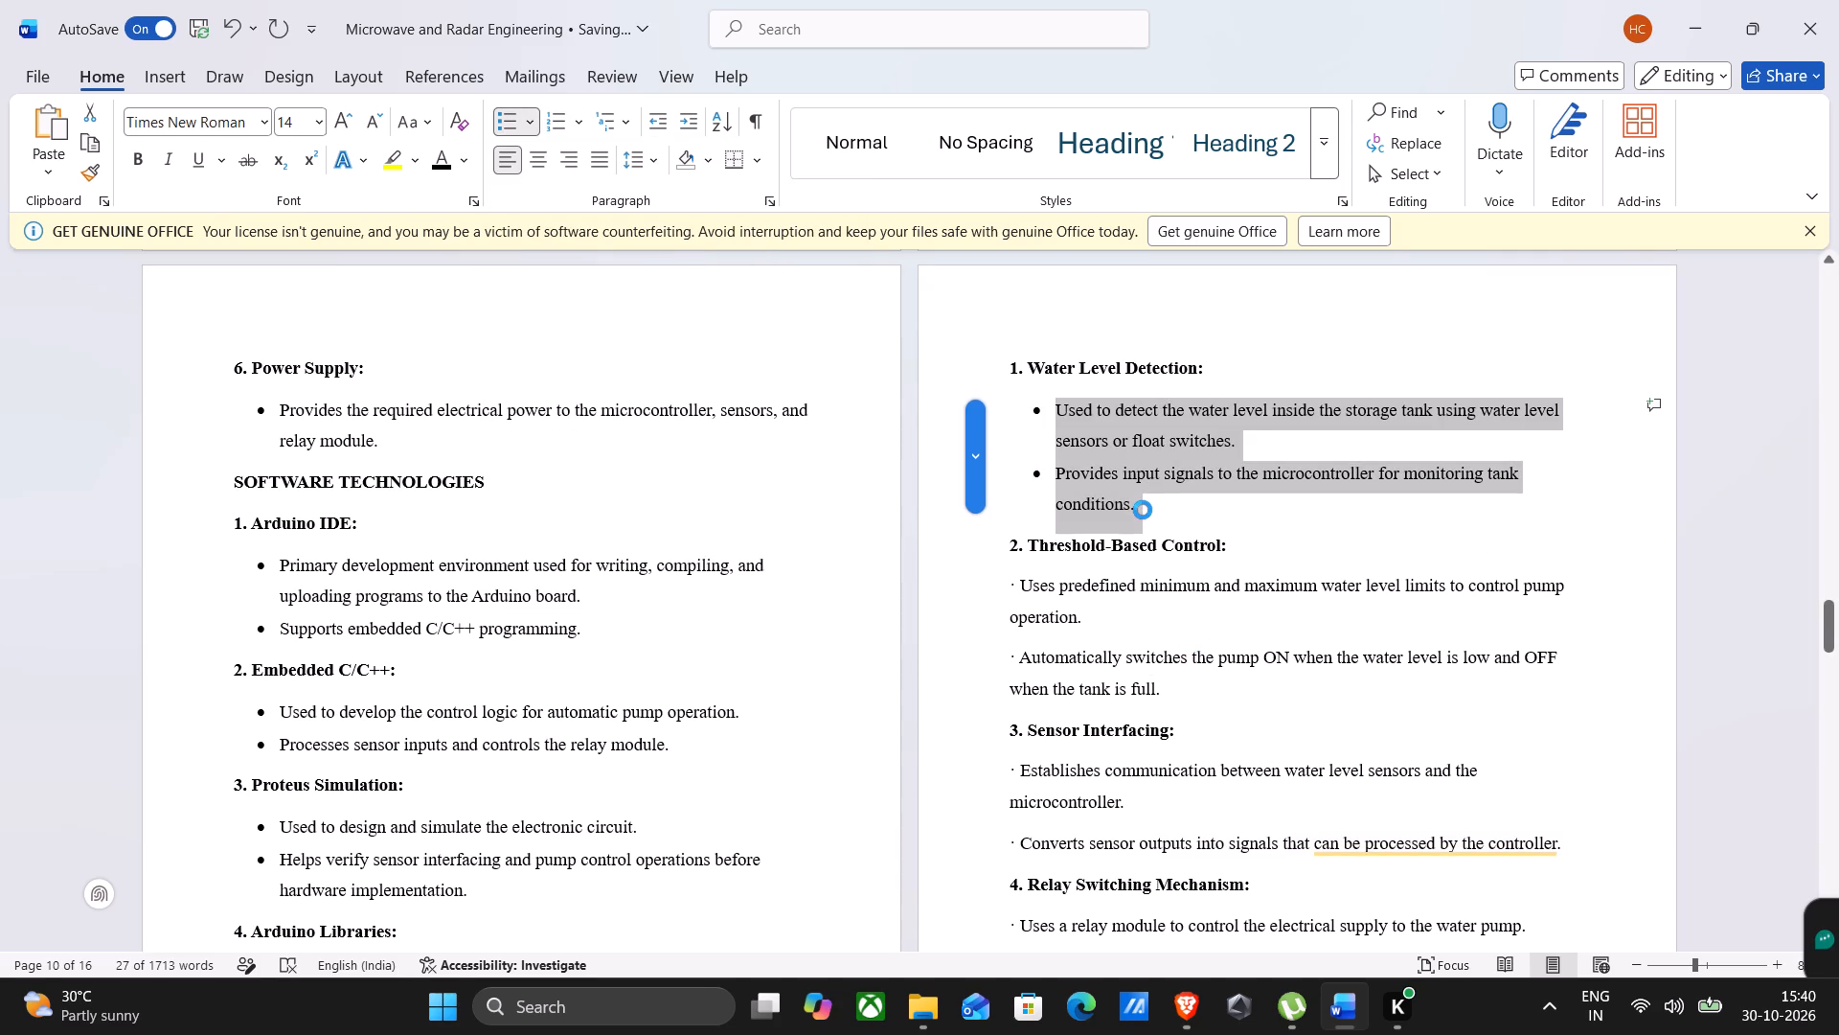
Format the two detail lines under 2. Threshold-Based Control as solid round bullets.
click(1022, 583)
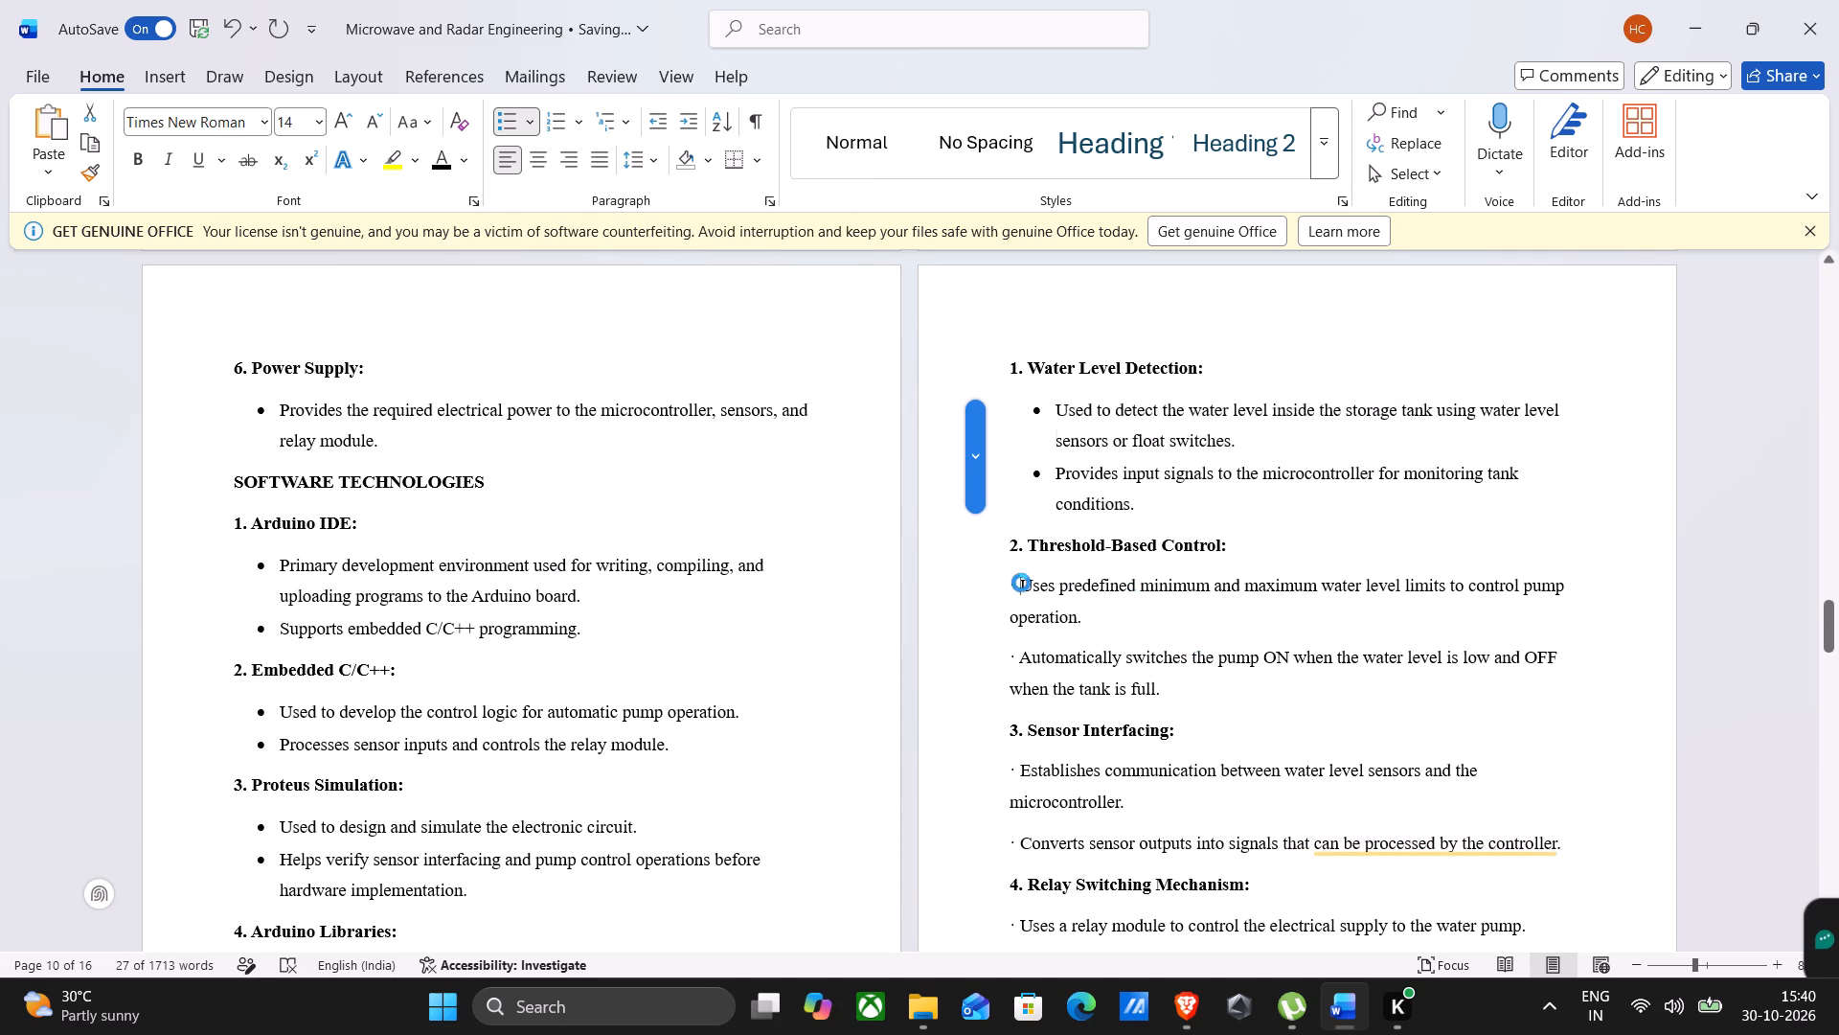
click(1010, 583)
drag(1009, 583, 1219, 701)
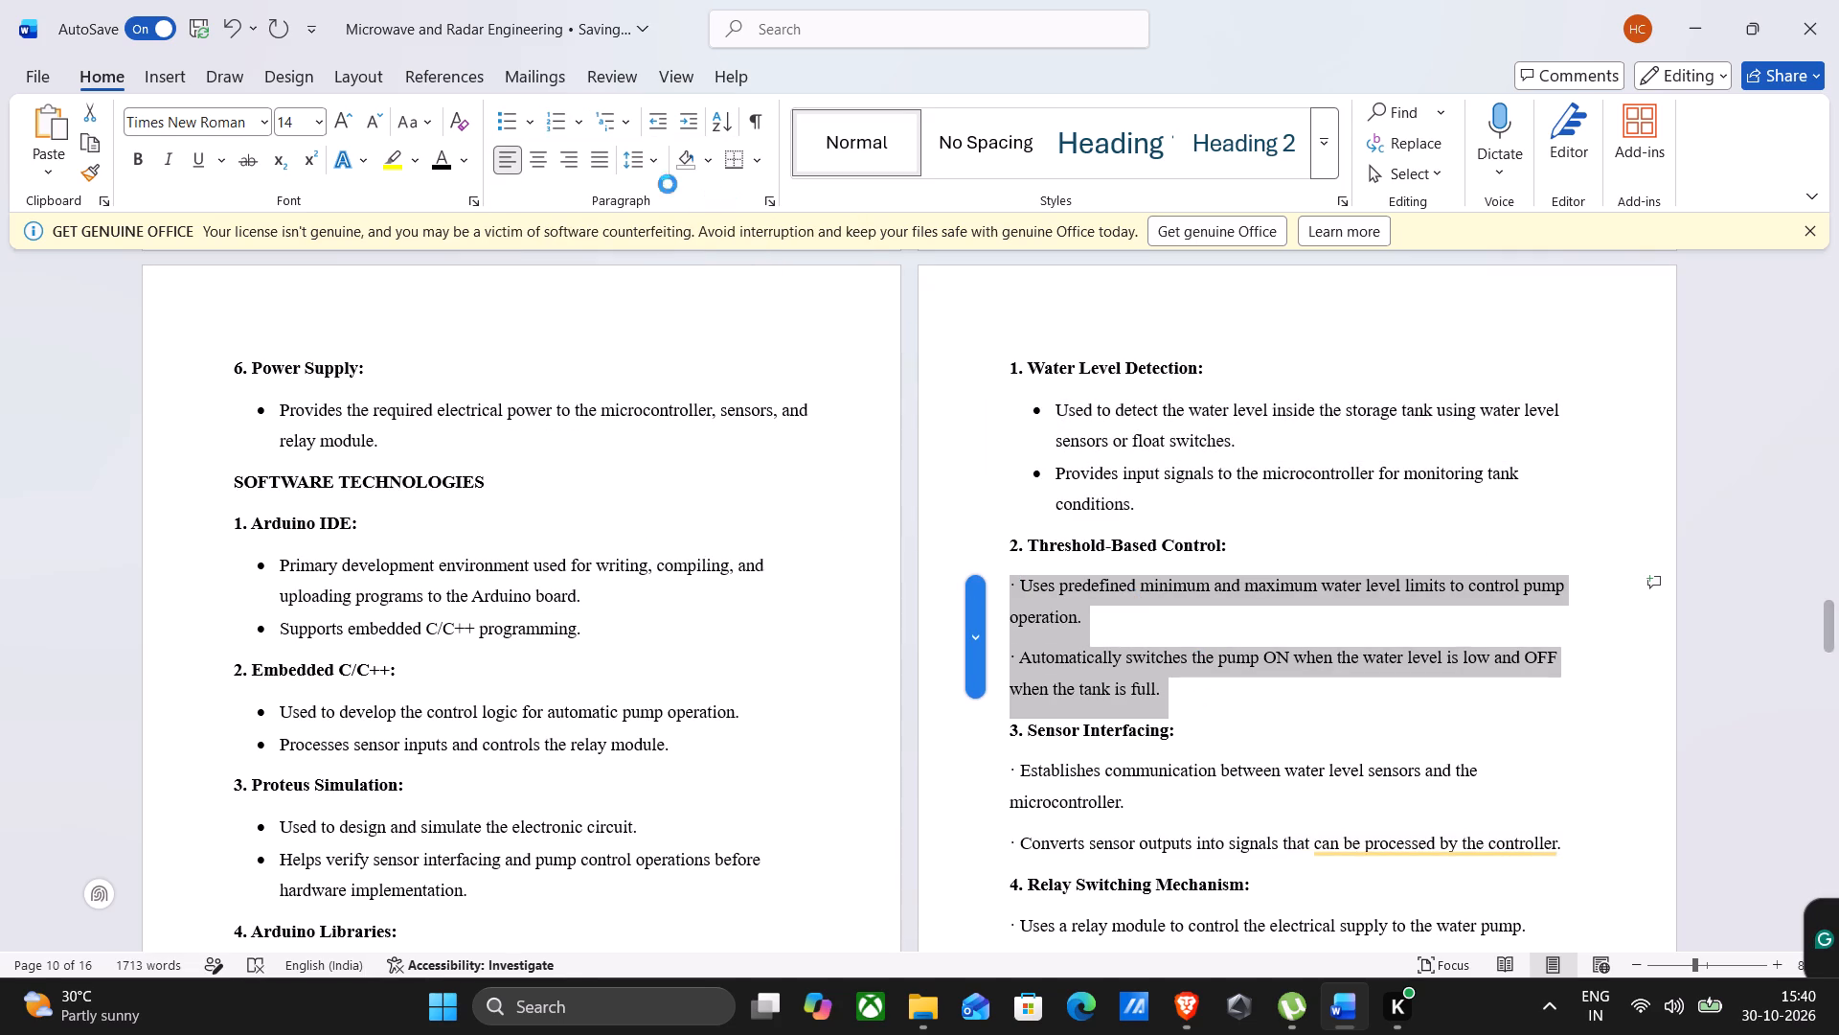
click(528, 129)
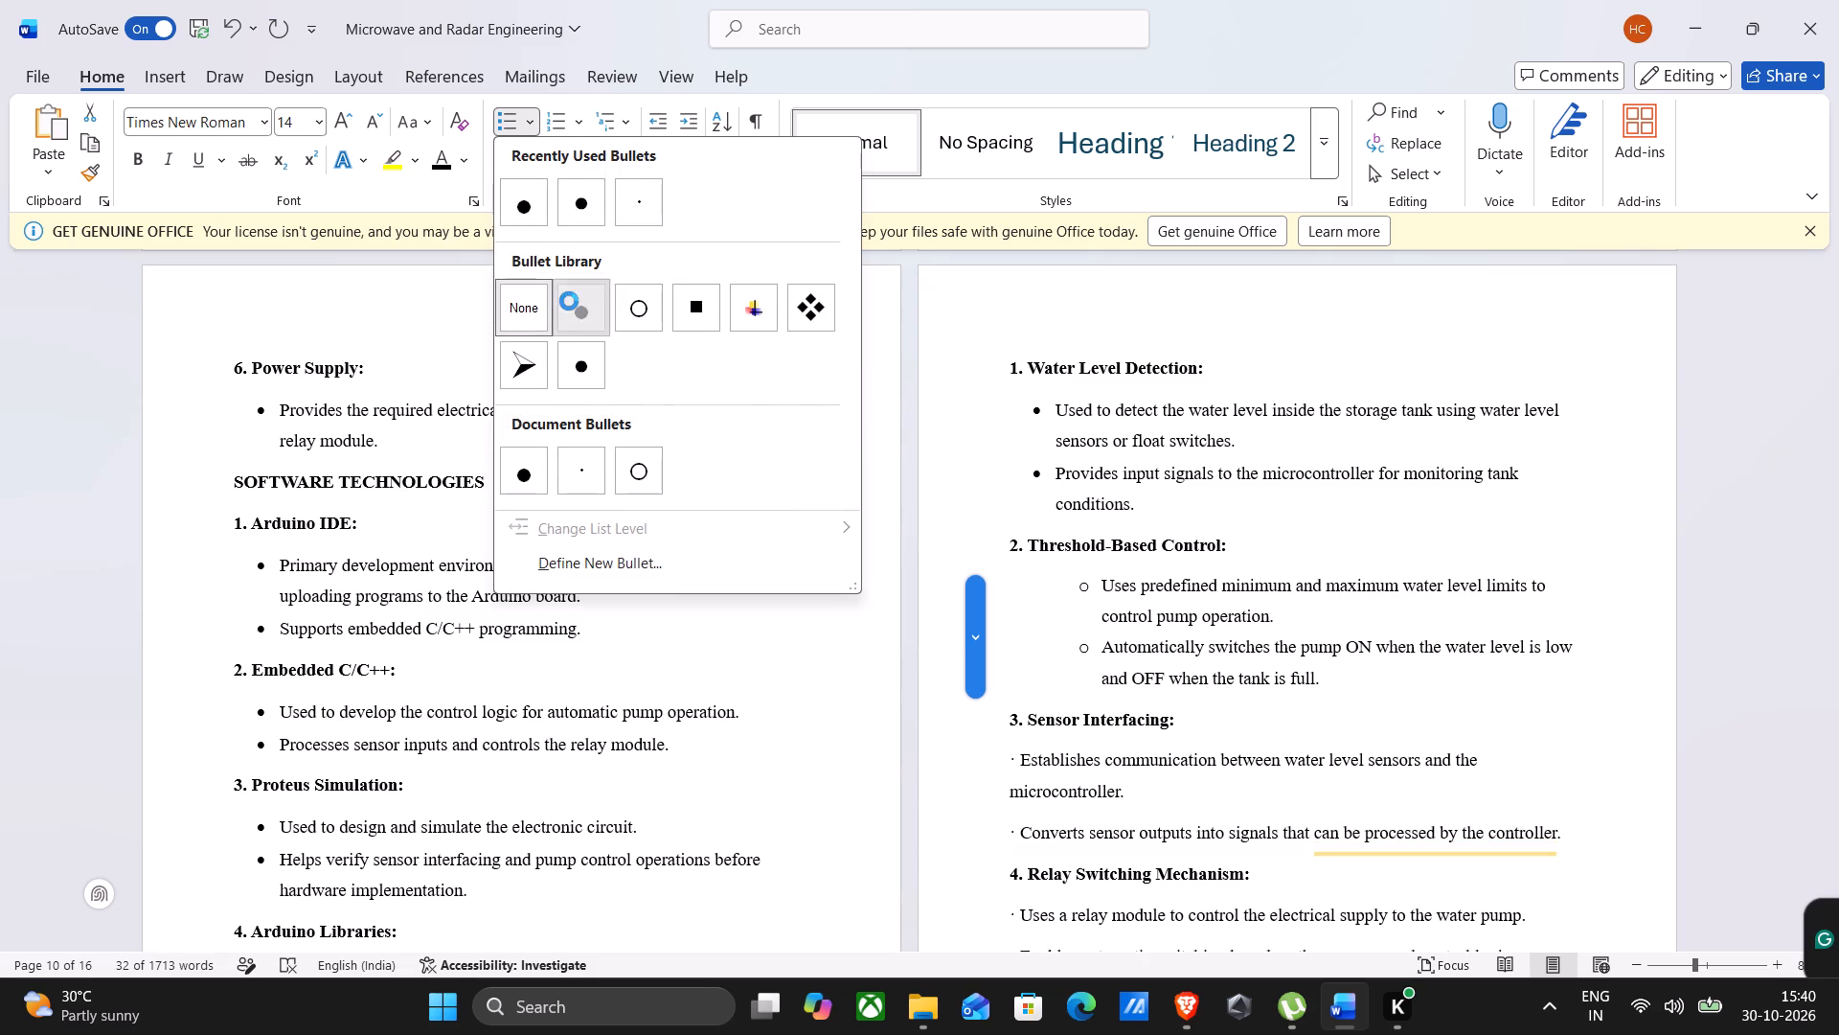
click(569, 301)
click(532, 112)
click(593, 310)
scroll(1223, 569, down, 6)
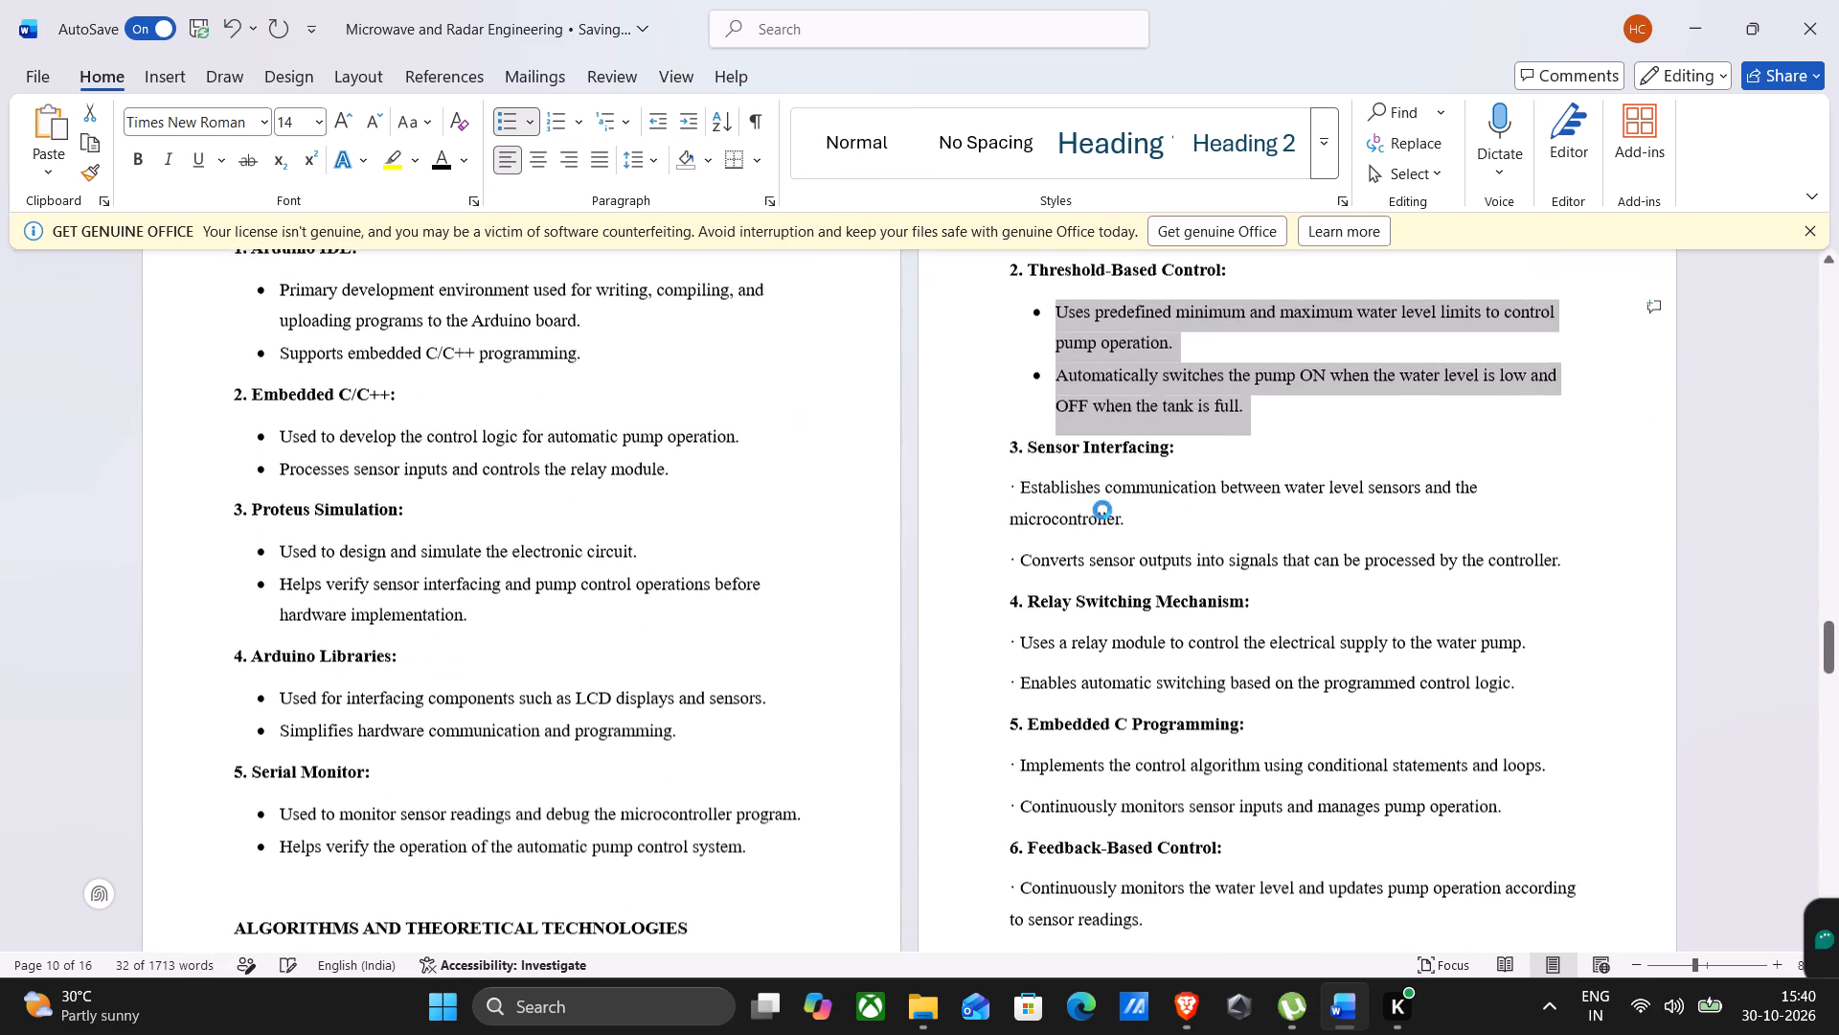
Format the two detail lines under 3. Sensor Interfacing as solid round bullets.
drag(1006, 480, 1539, 563)
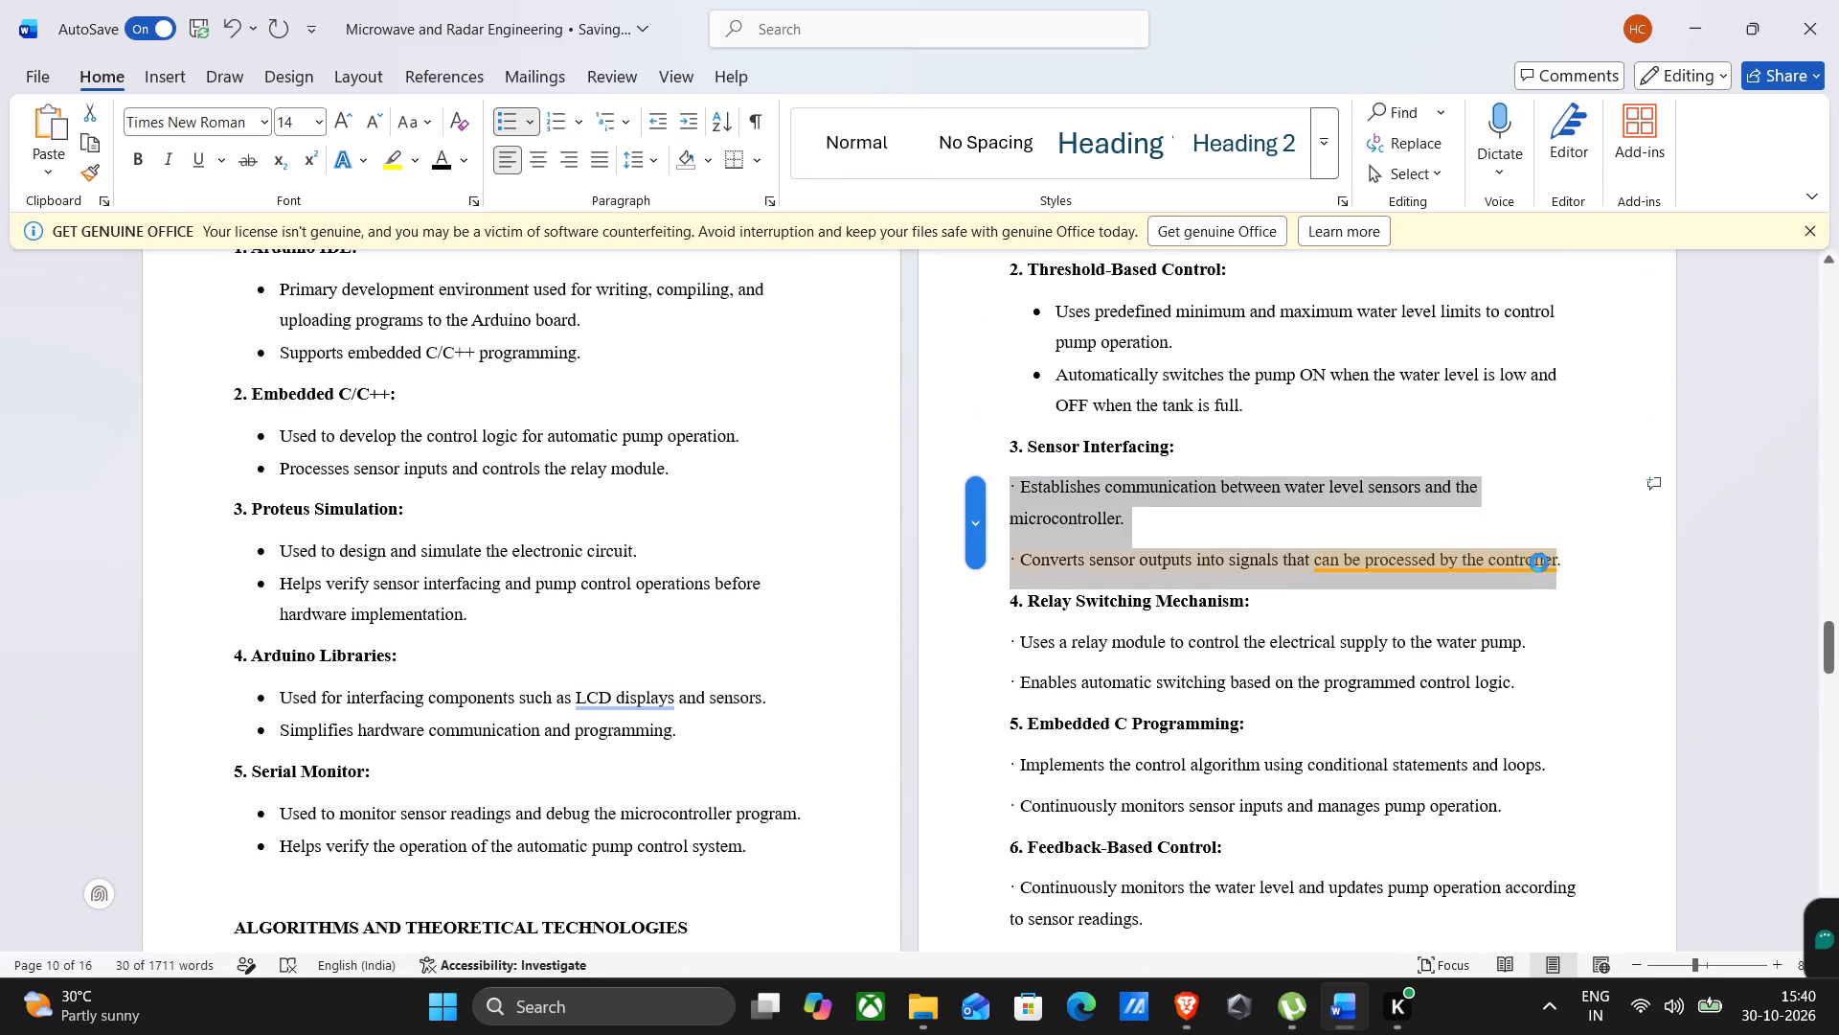
drag(1539, 563, 1566, 563)
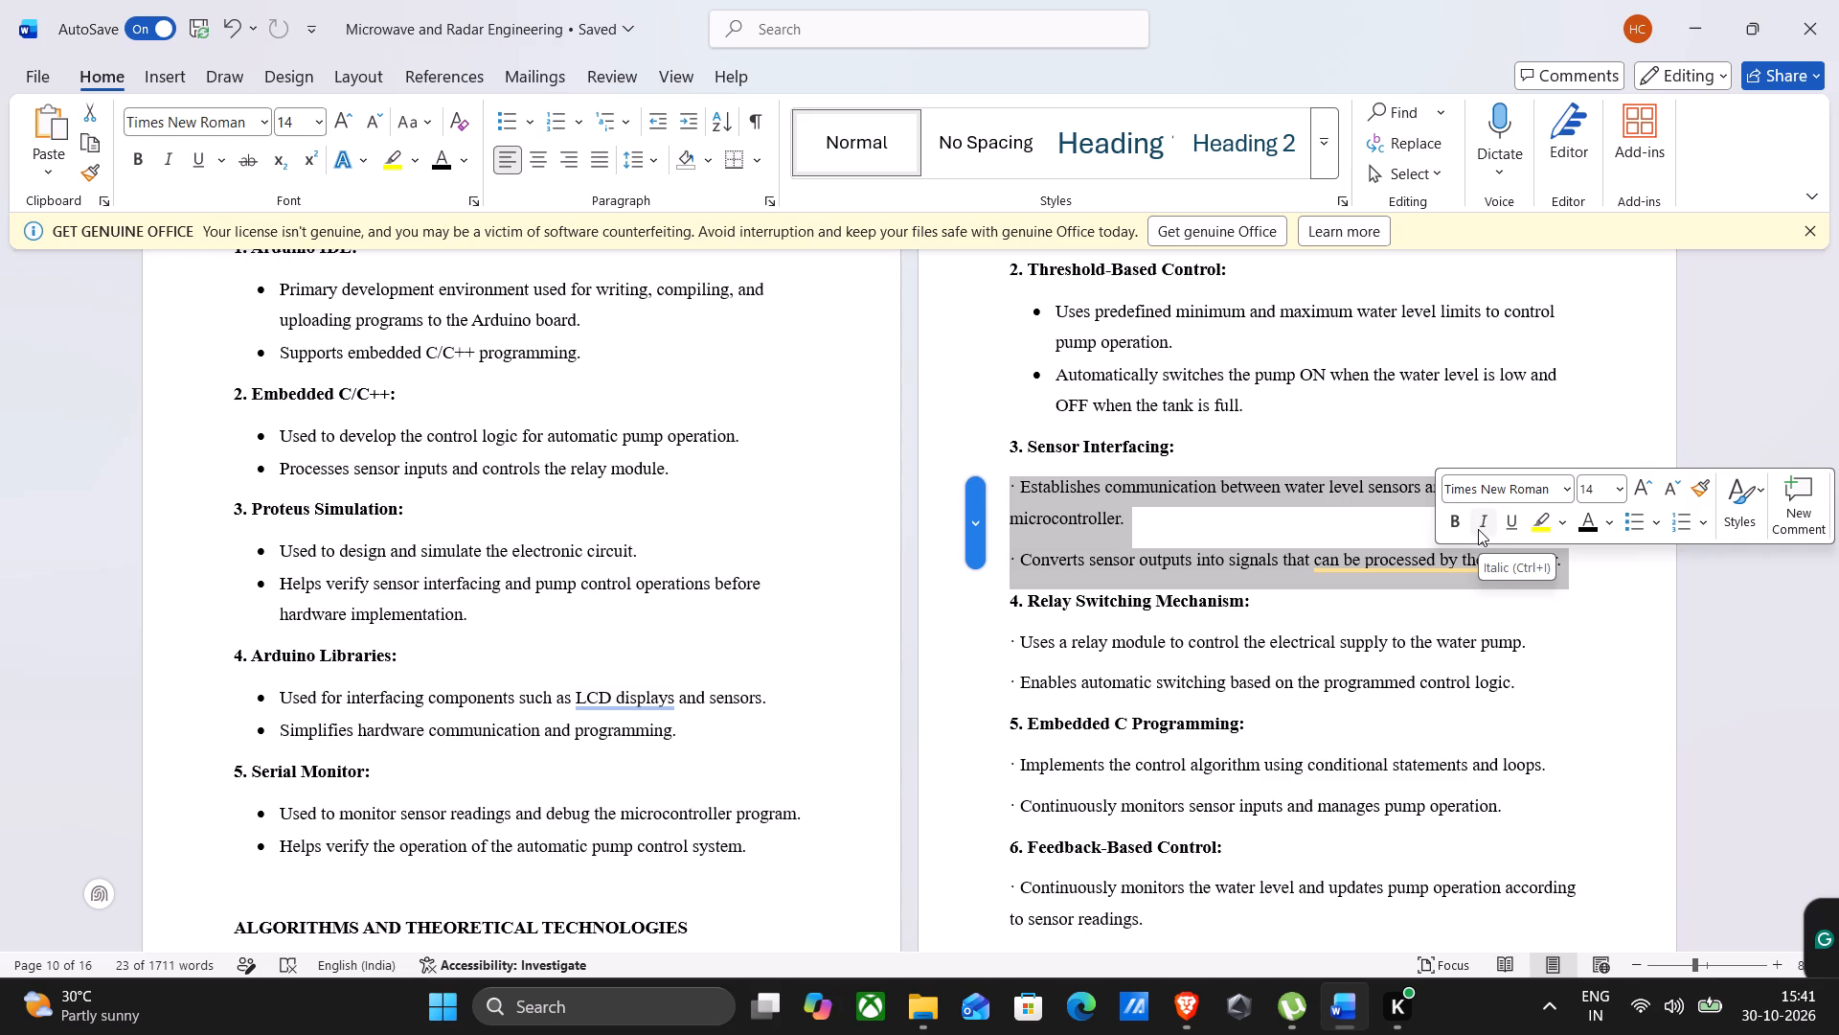
click(531, 129)
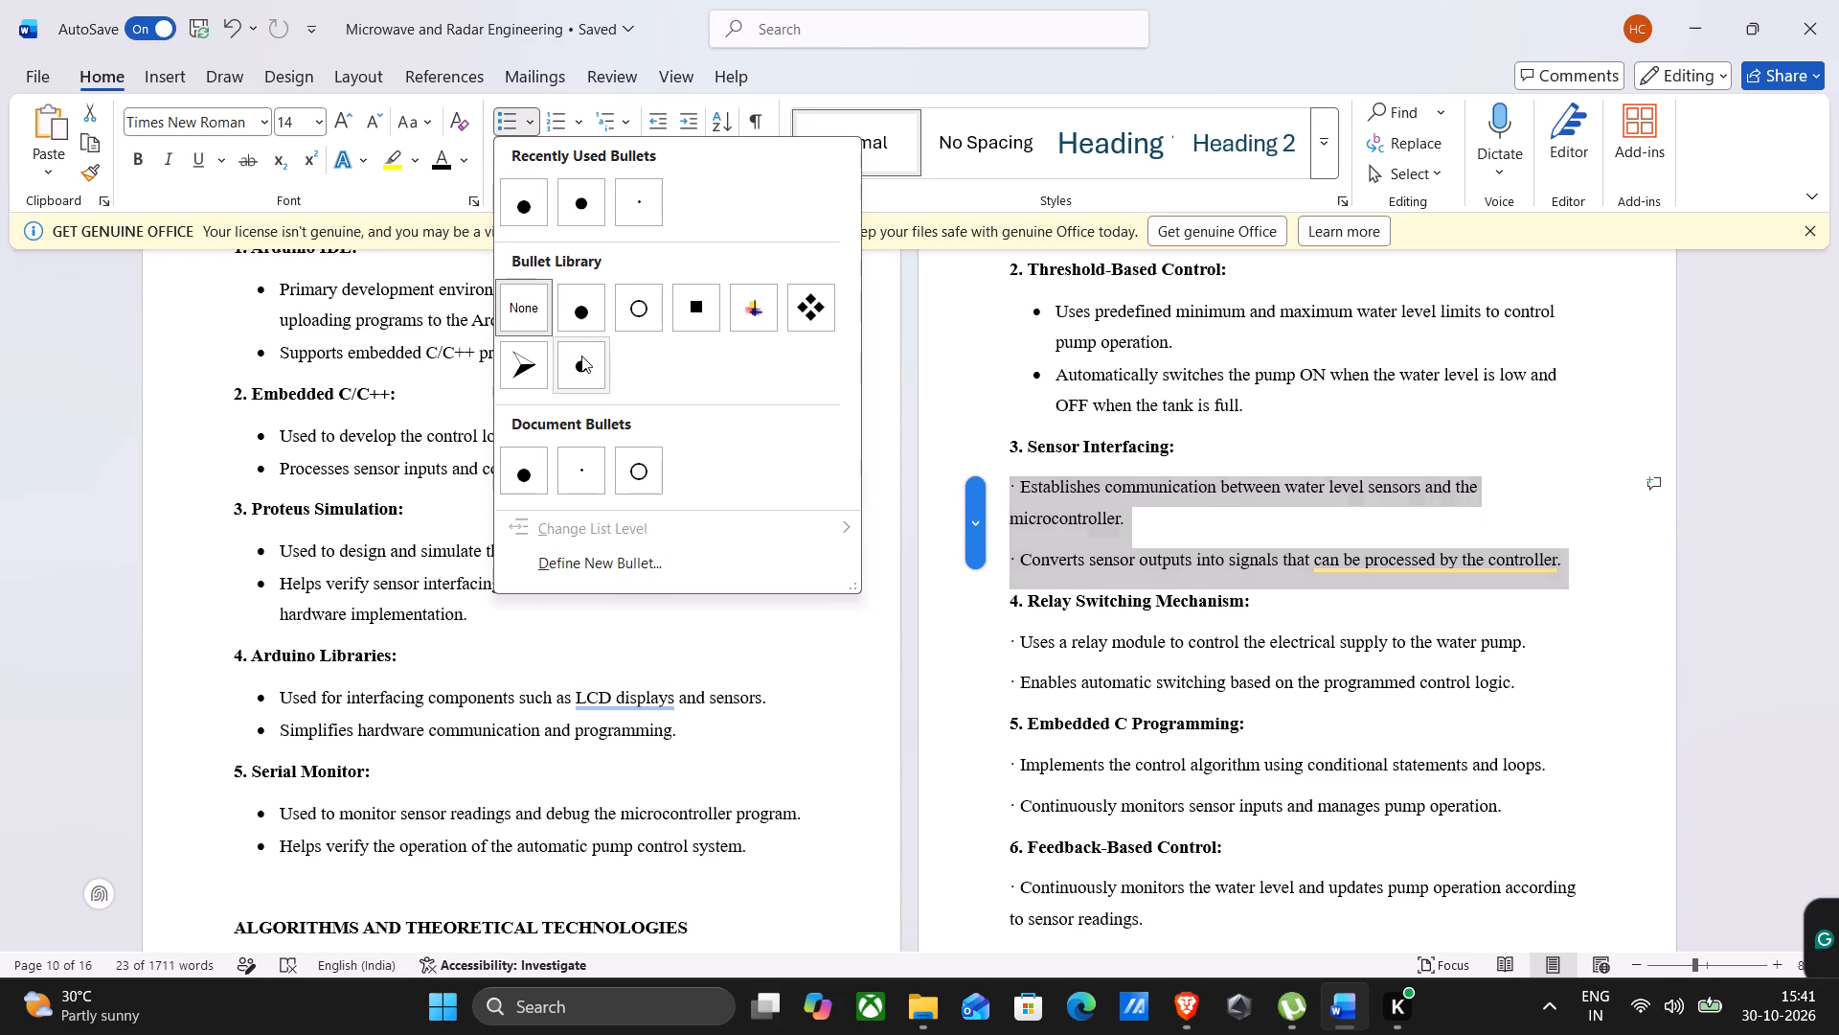
click(580, 294)
click(533, 120)
click(581, 302)
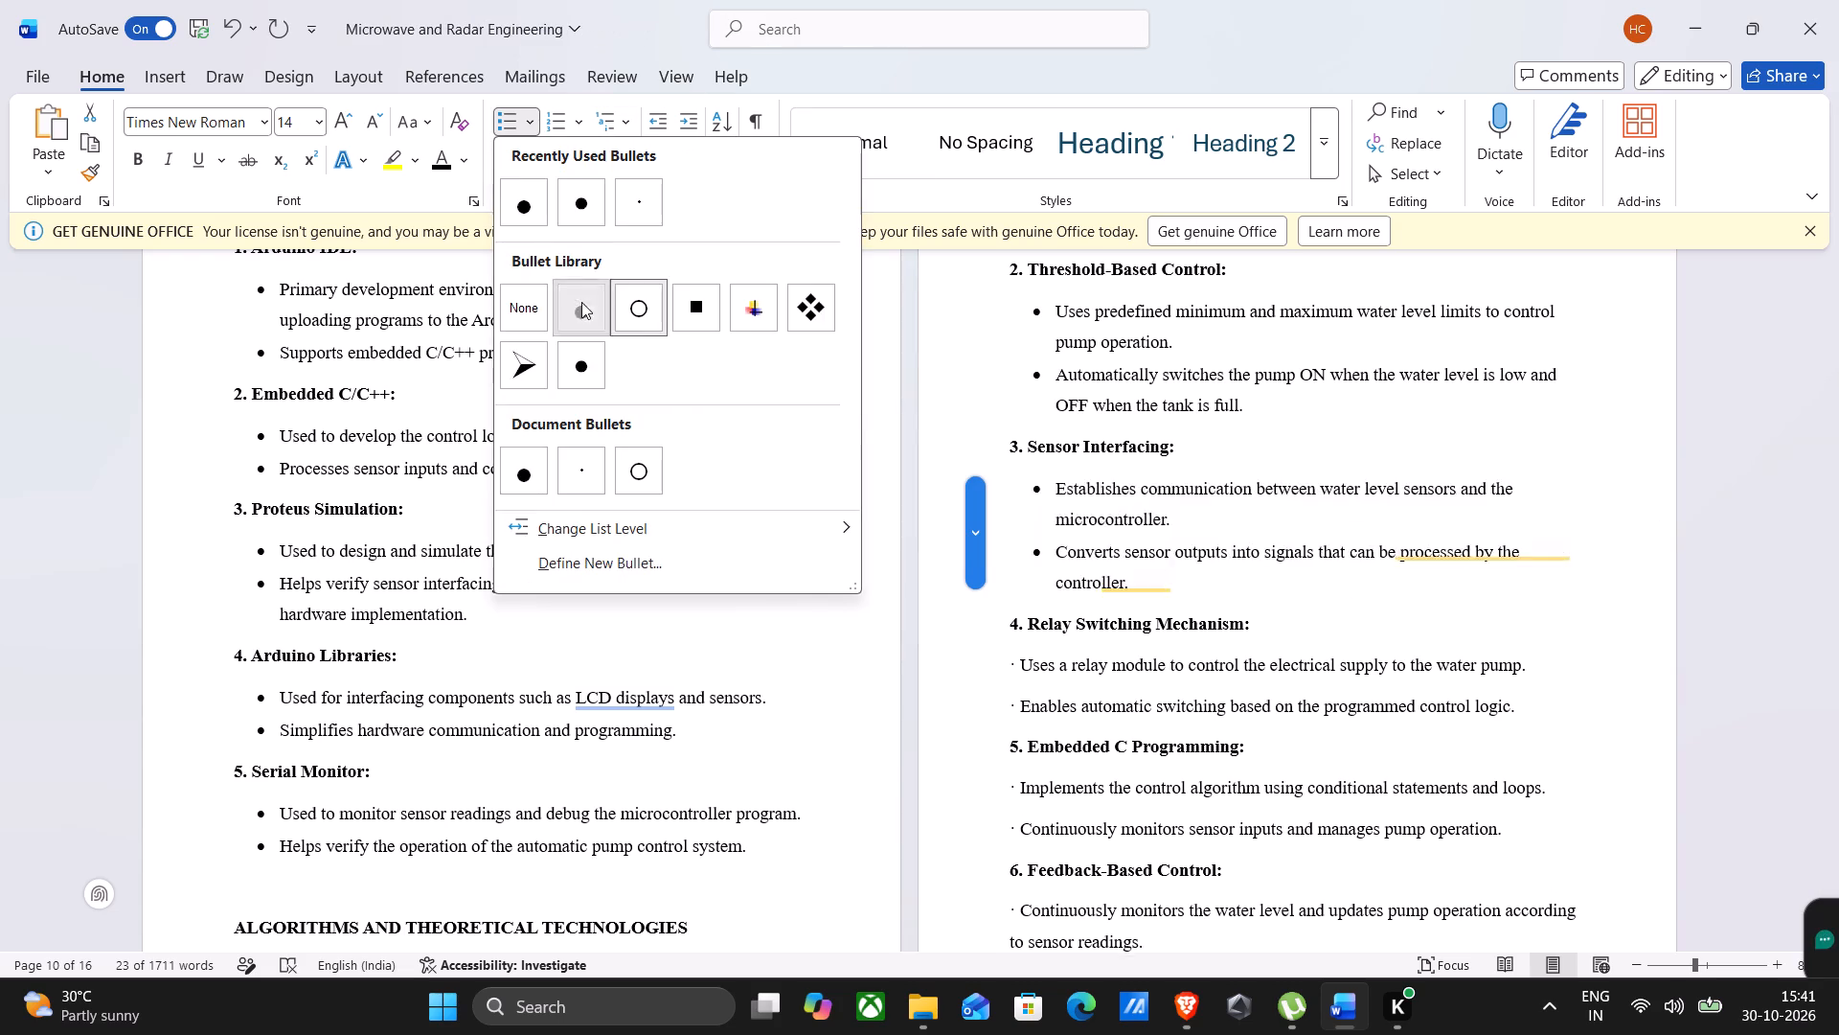
Format the two detail lines under 4. Relay Switching Mechanism as solid round bullets.
scroll(1108, 439, down, 5)
drag(1008, 426, 1496, 472)
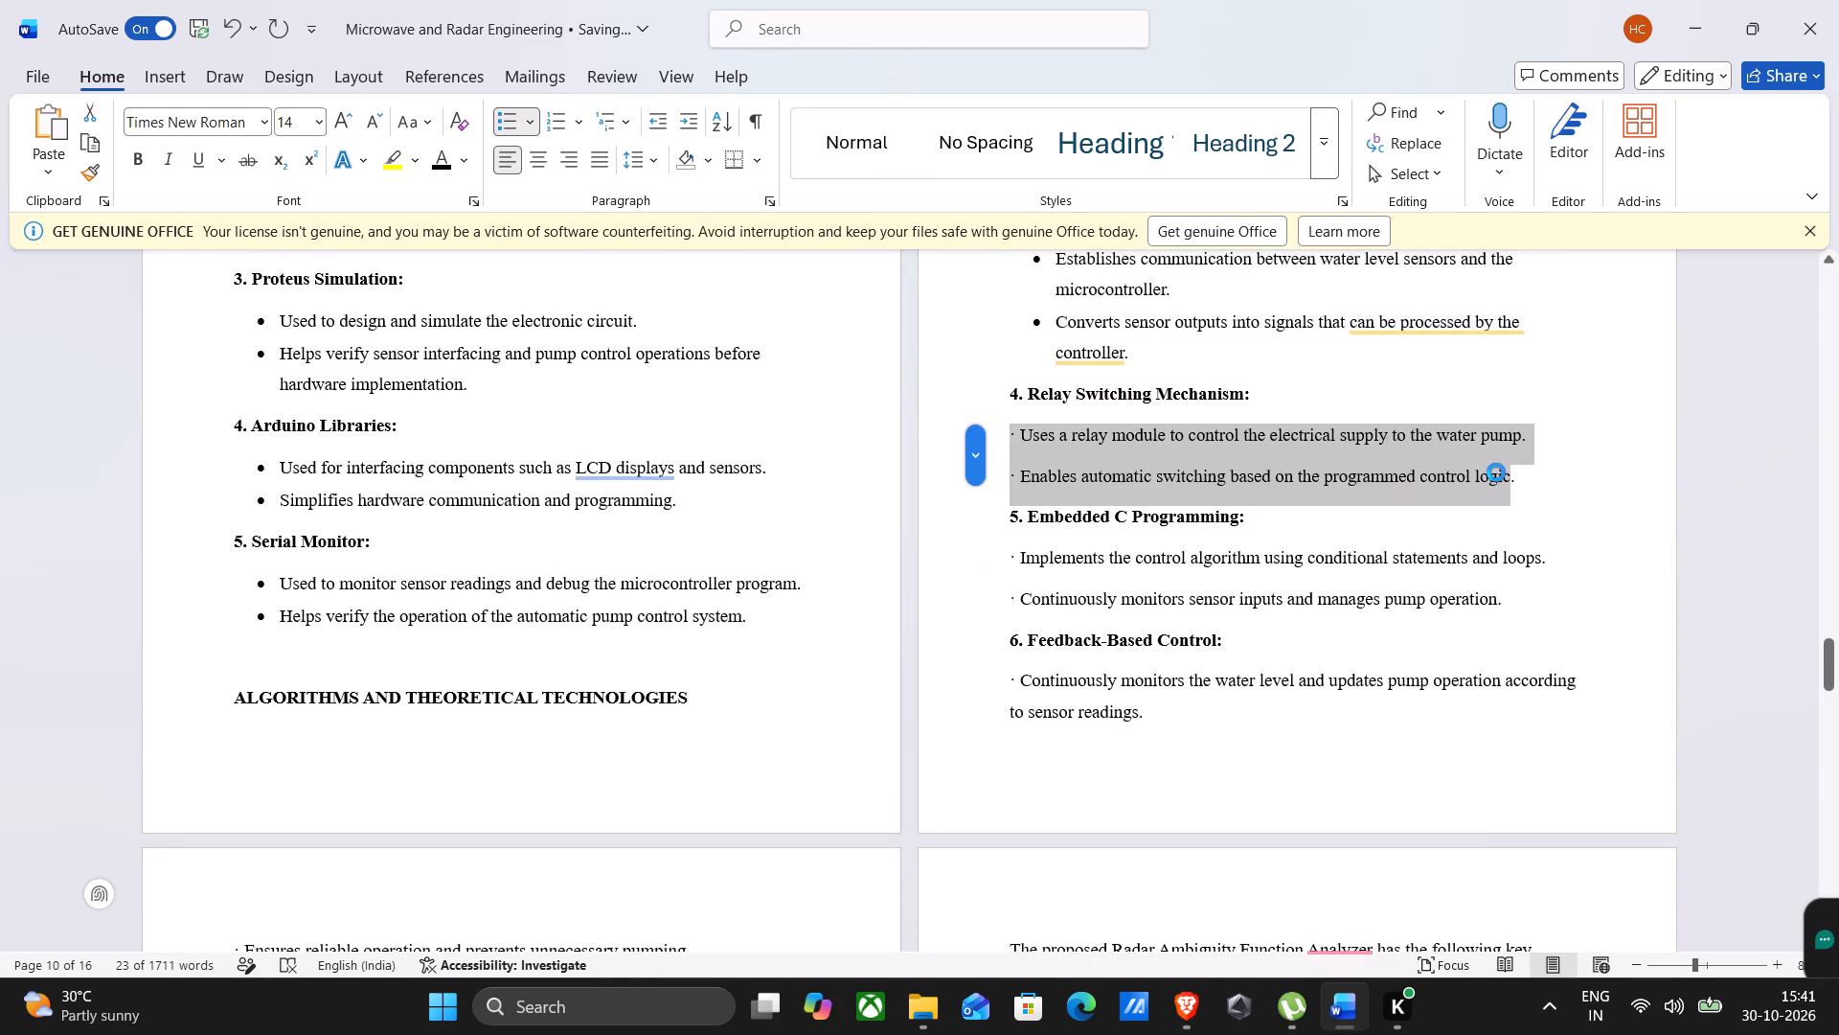
drag(1496, 472, 1517, 472)
click(534, 120)
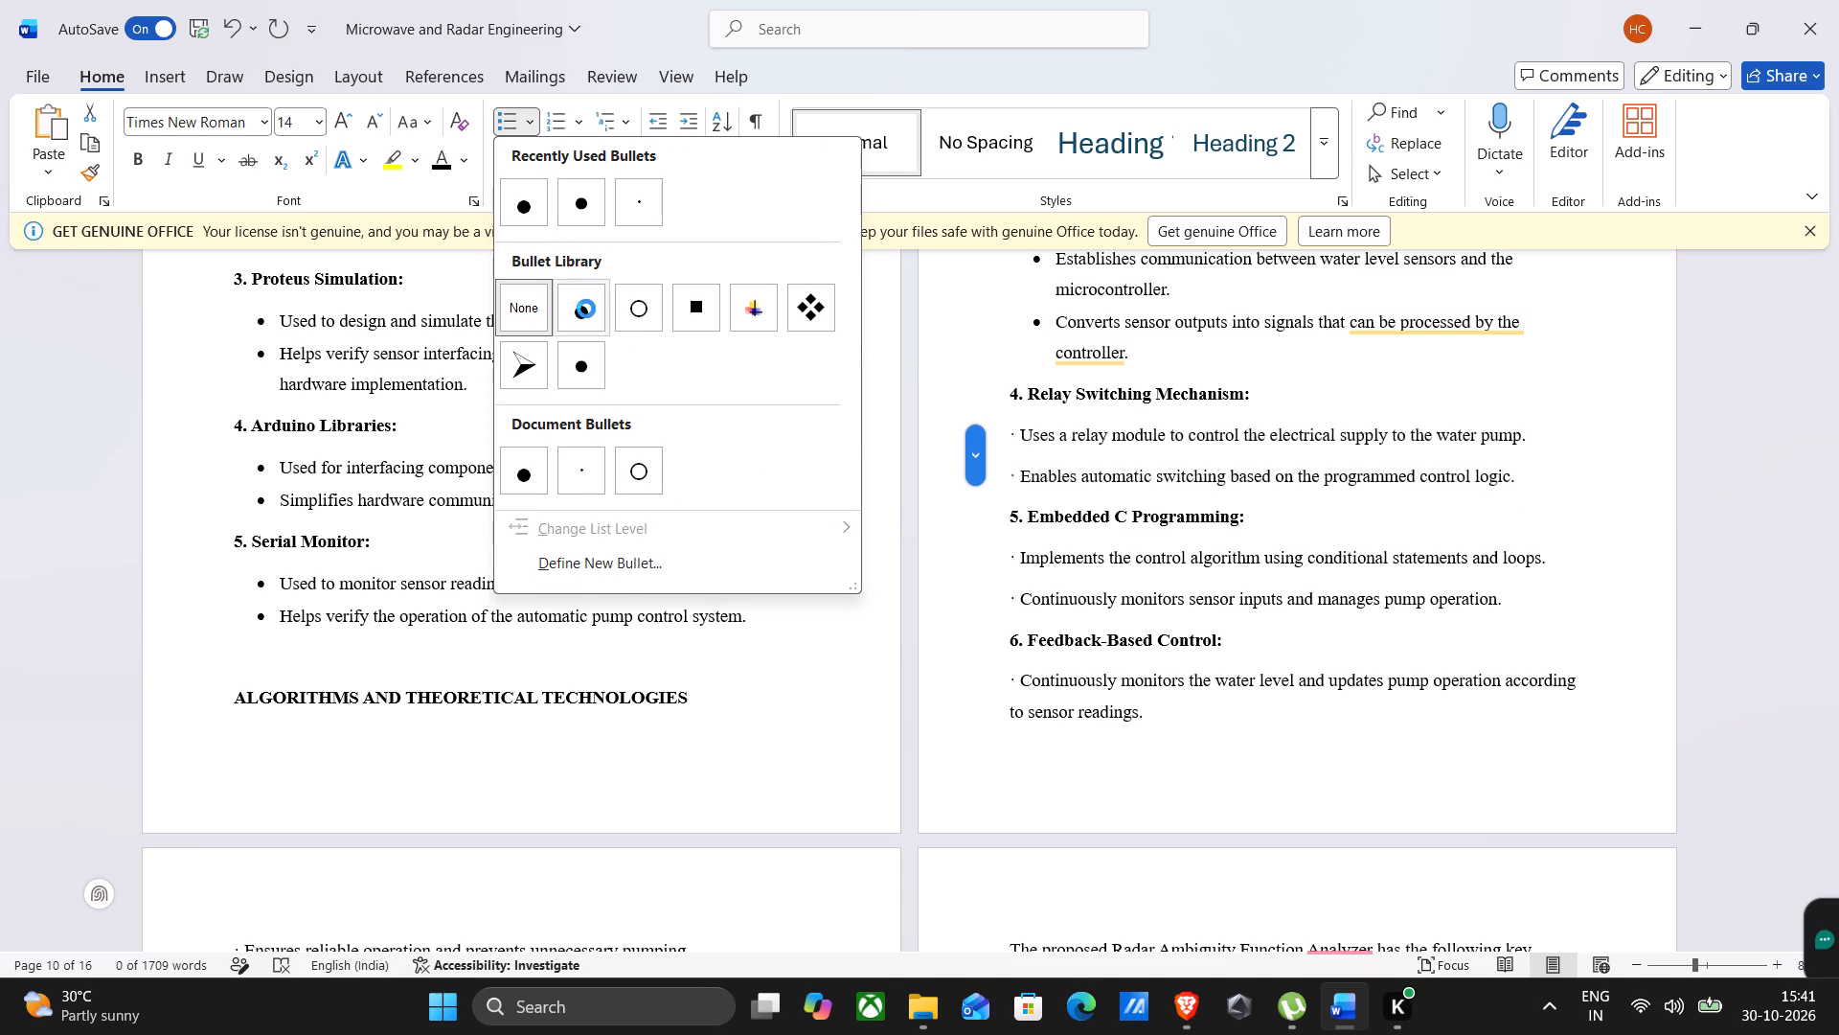
click(586, 309)
click(534, 113)
click(579, 312)
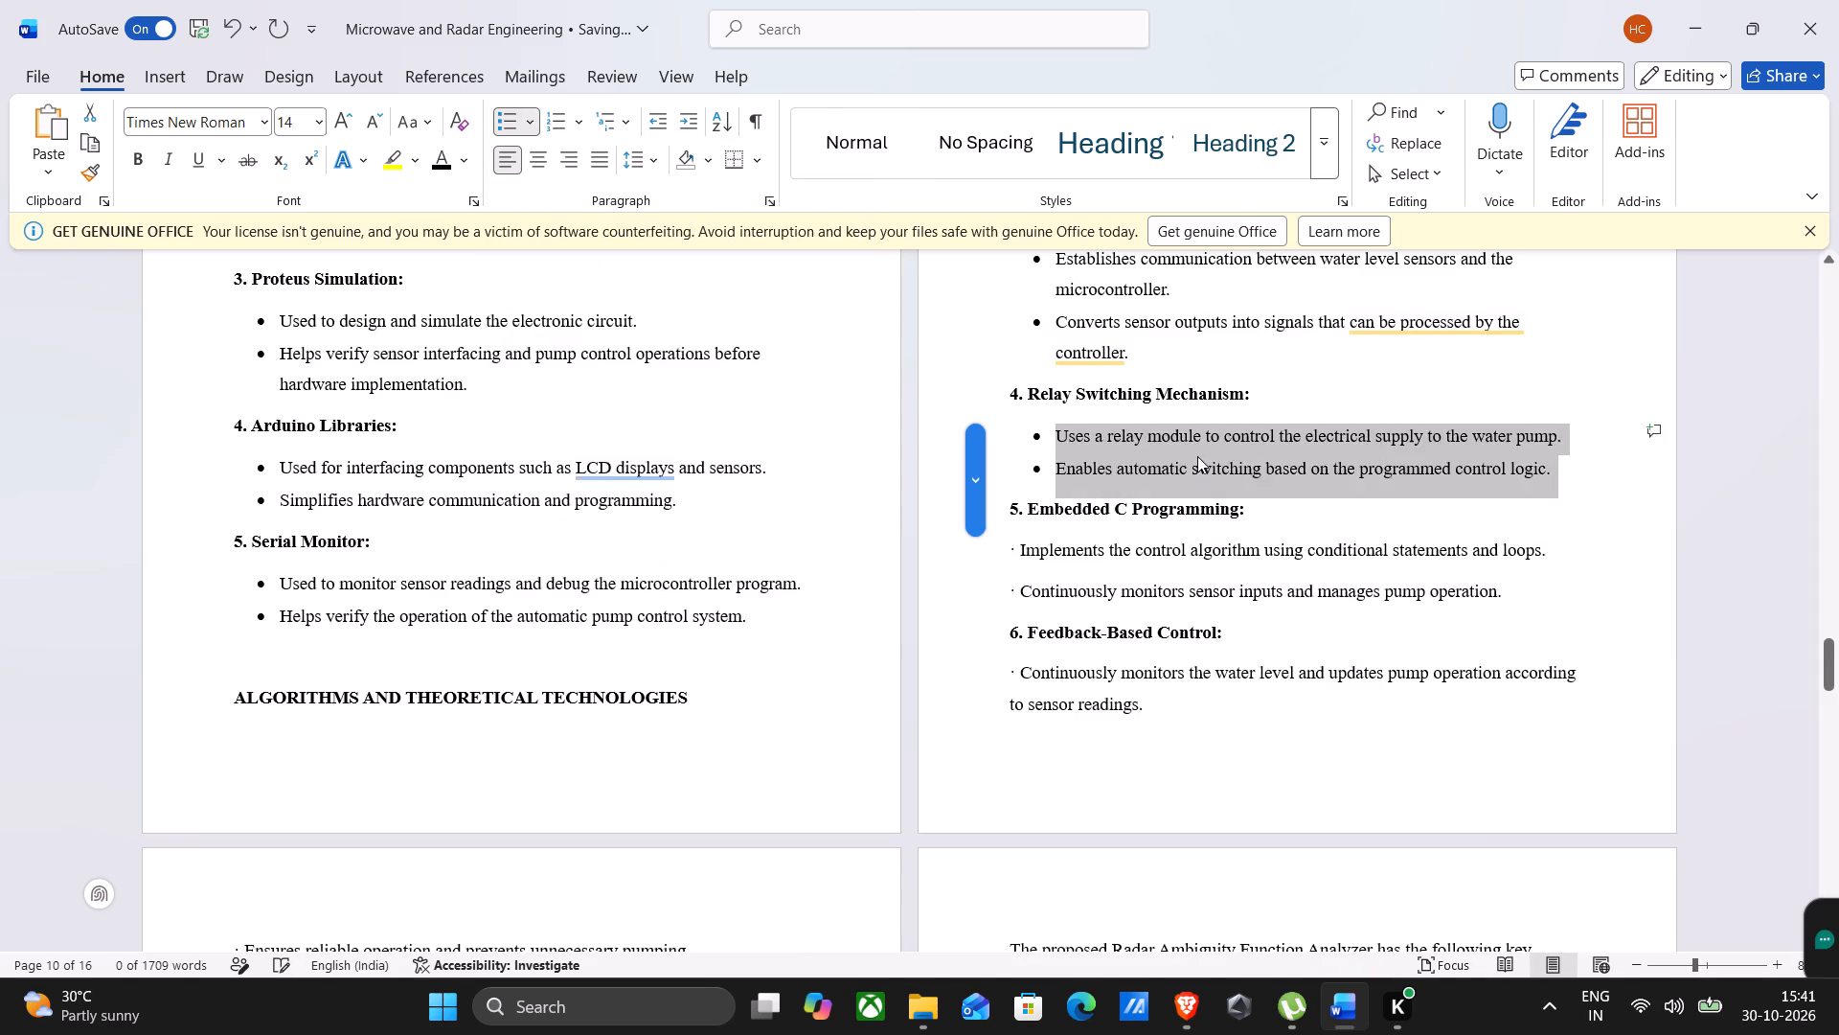
Format the two detail lines under 5. Embedded C Programming as solid round bullets.
scroll(1197, 456, down, 4)
drag(1001, 357, 1527, 415)
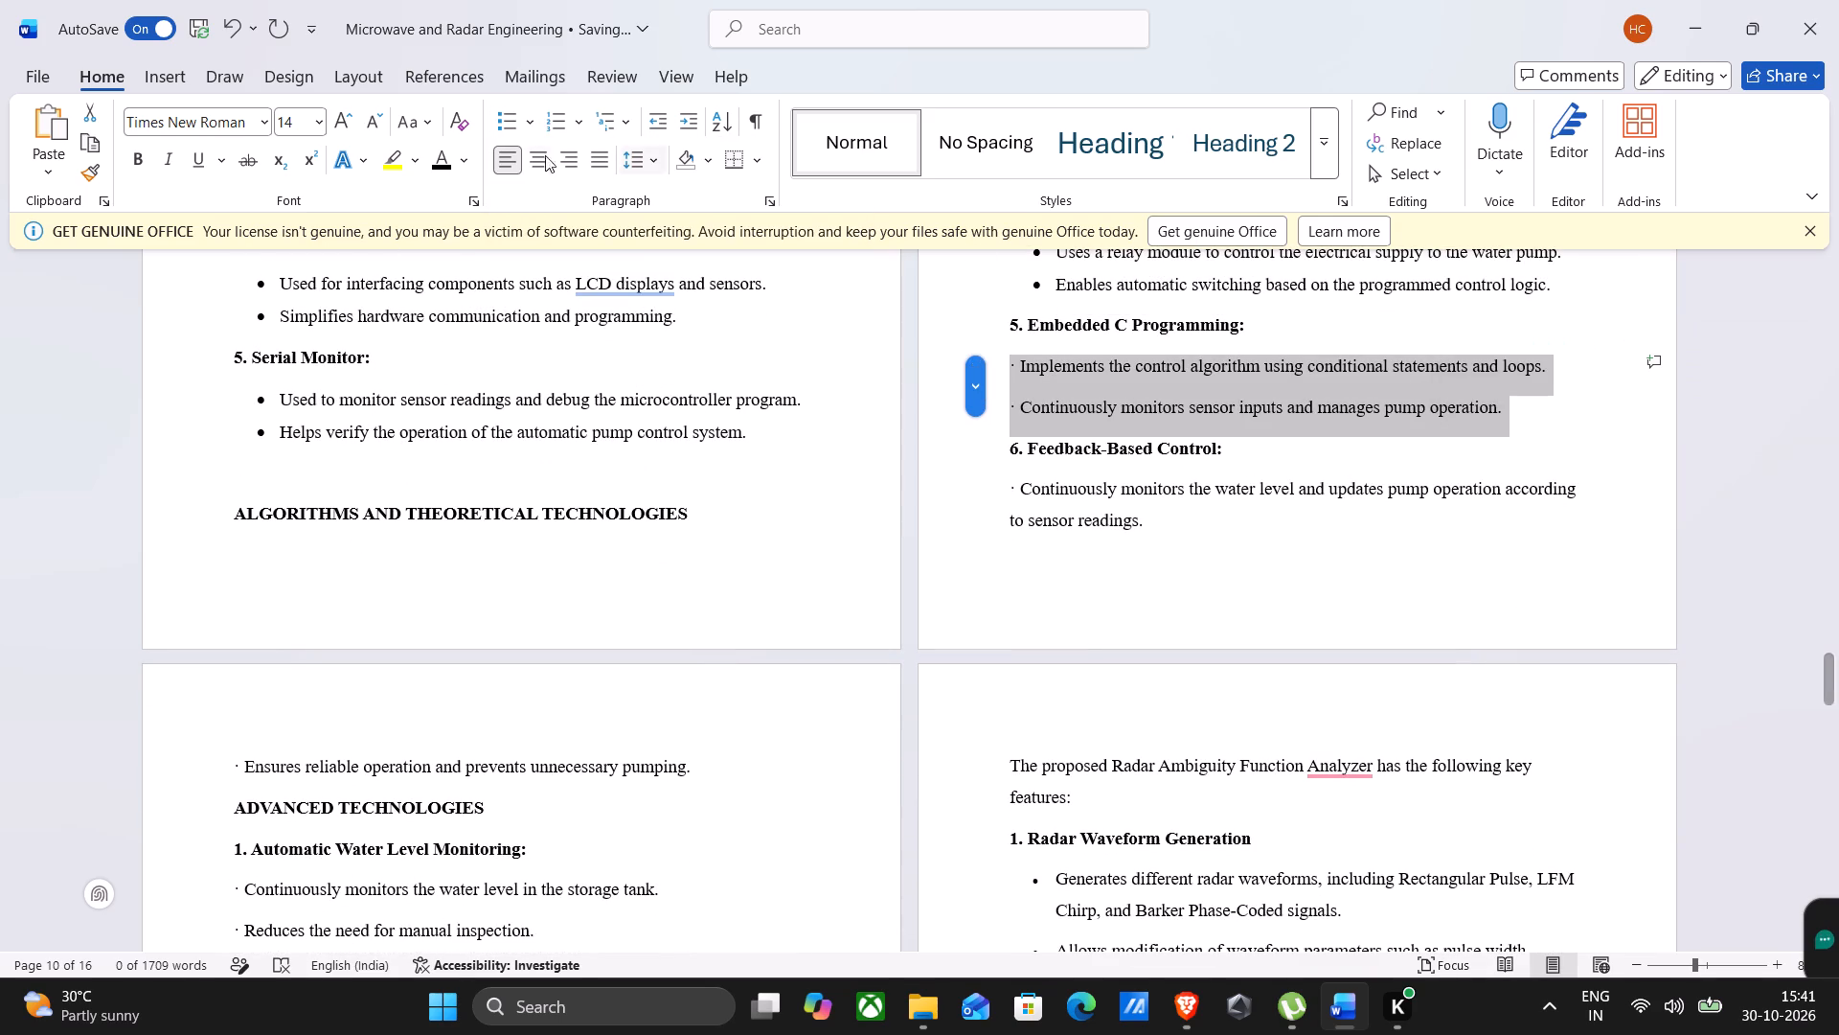
click(533, 124)
click(558, 302)
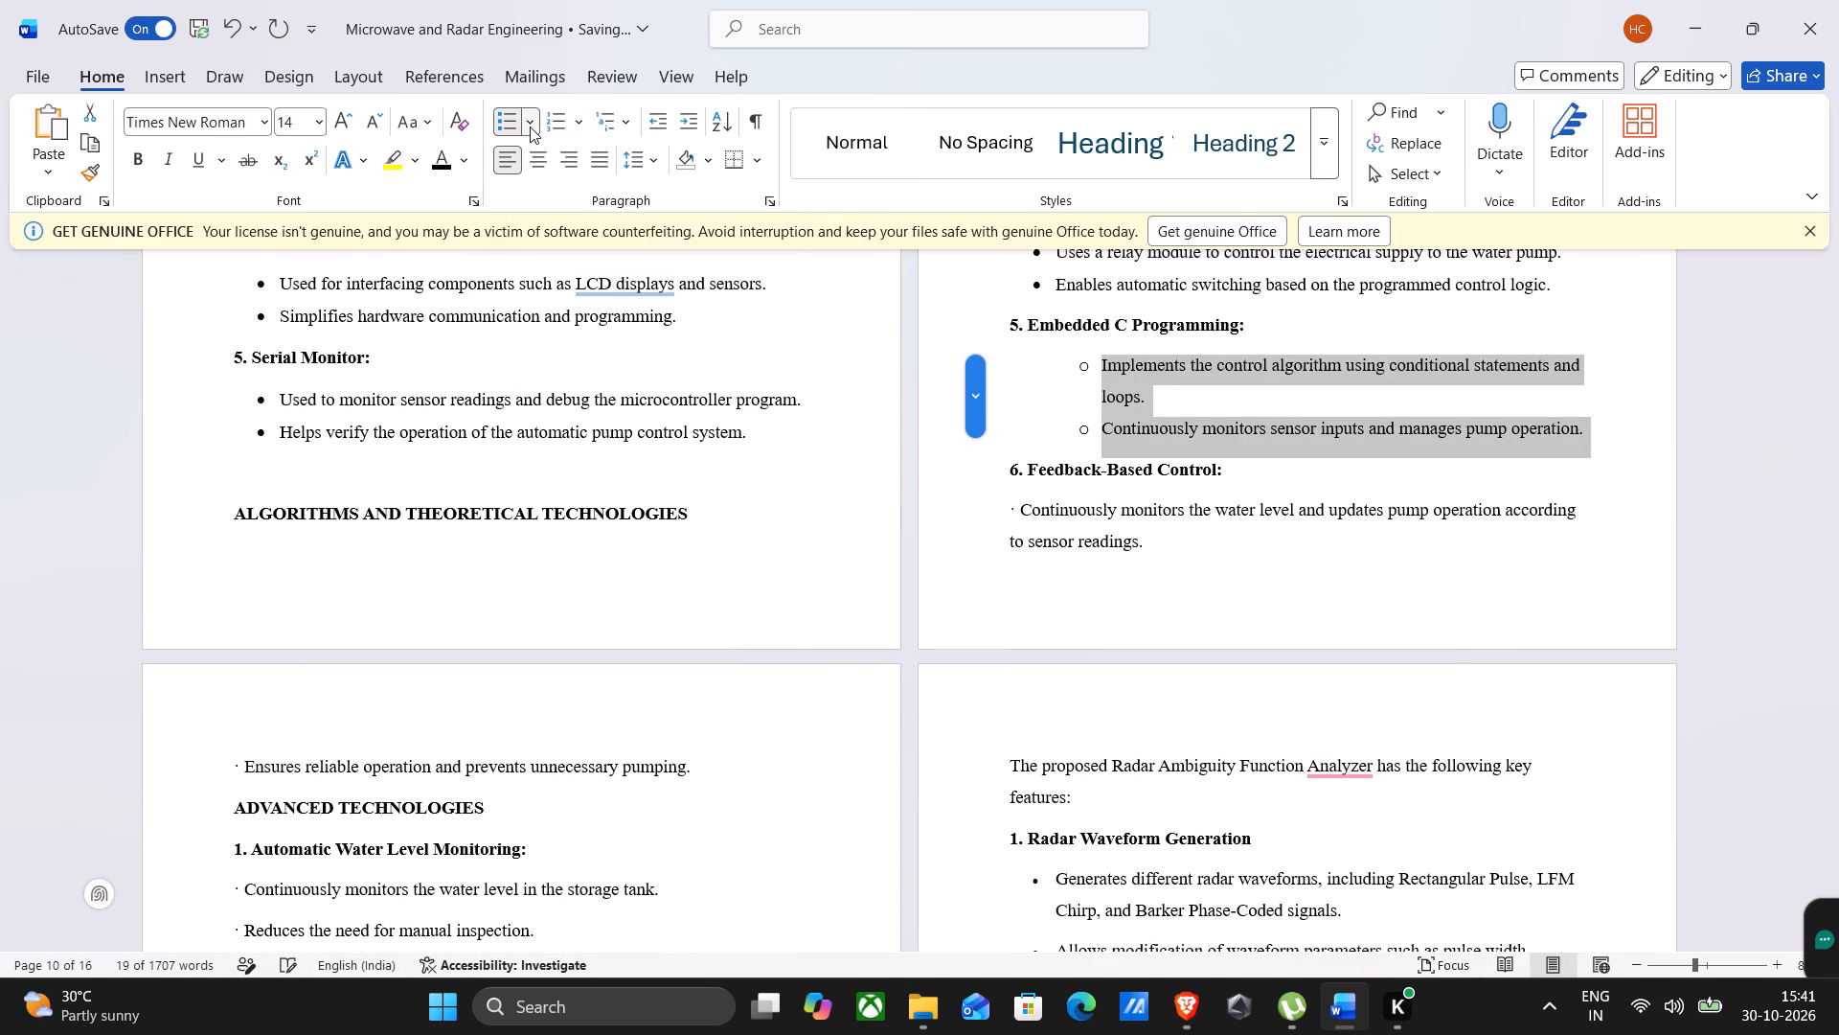
click(530, 126)
click(585, 313)
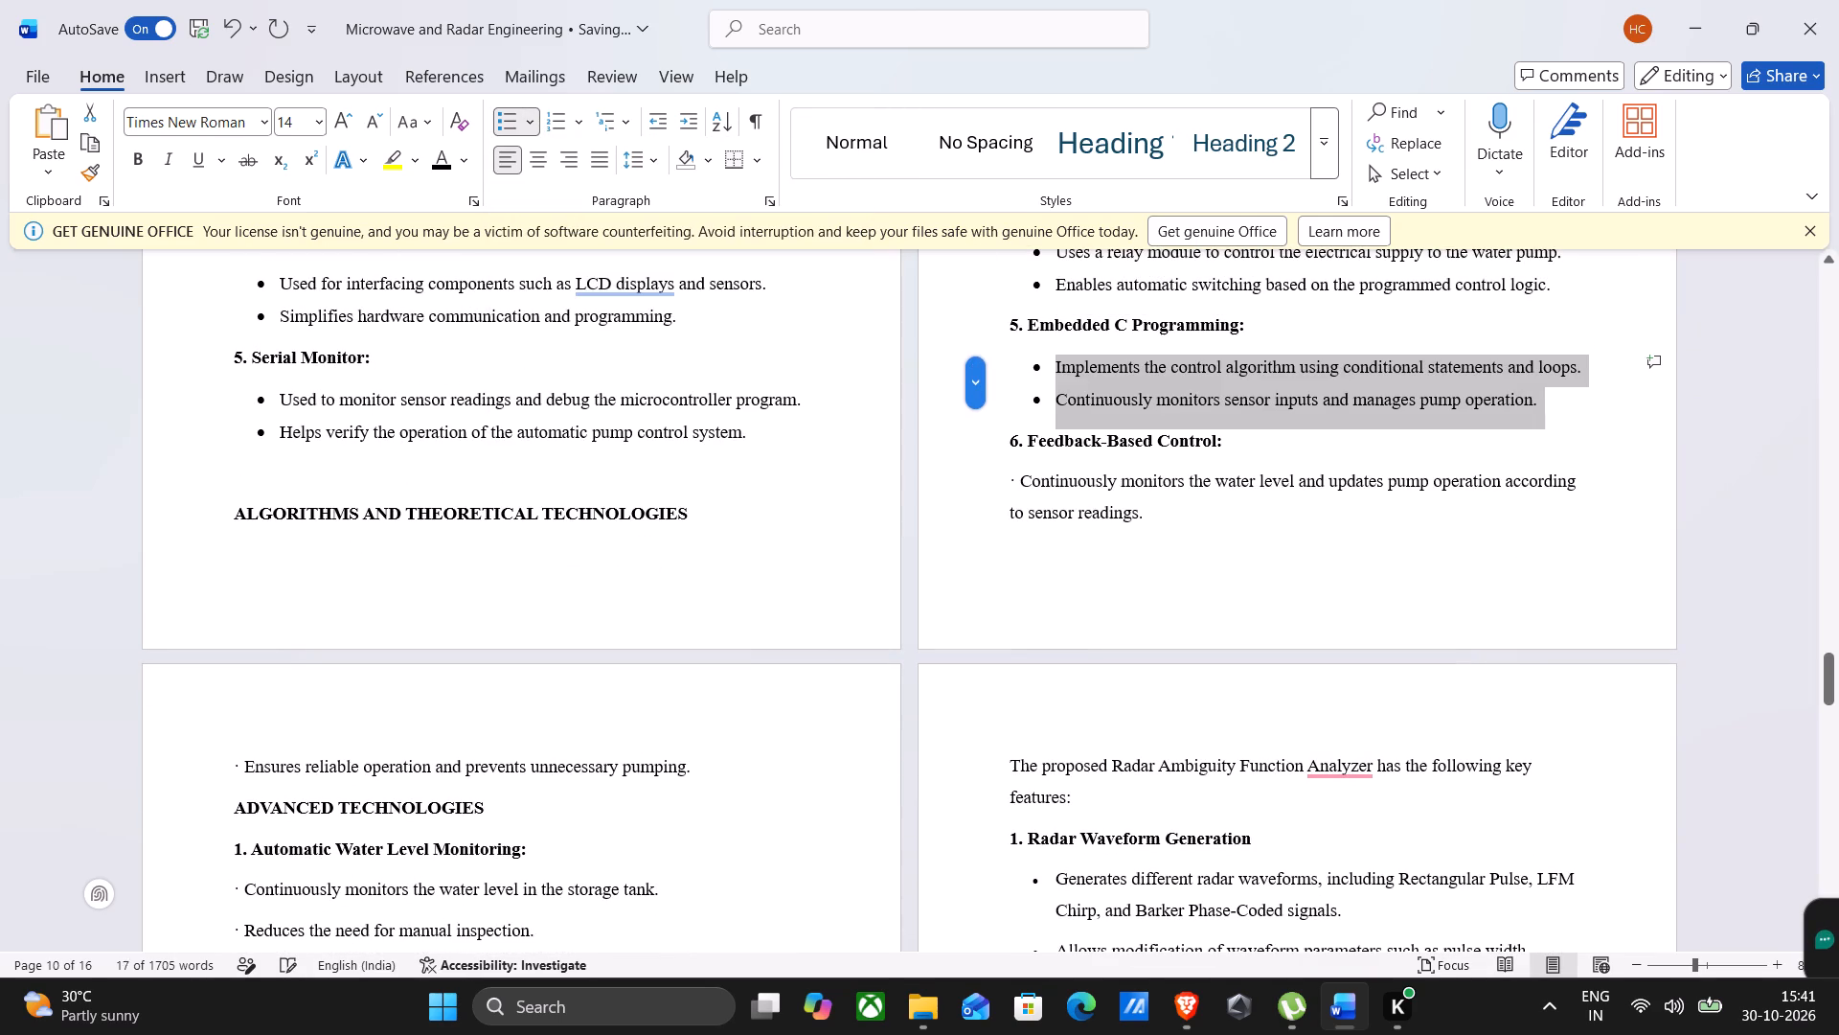
Format the two detail lines under 6. Feedback-Based Control, which run across two pages, as solid round bullets.
drag(1008, 480, 692, 772)
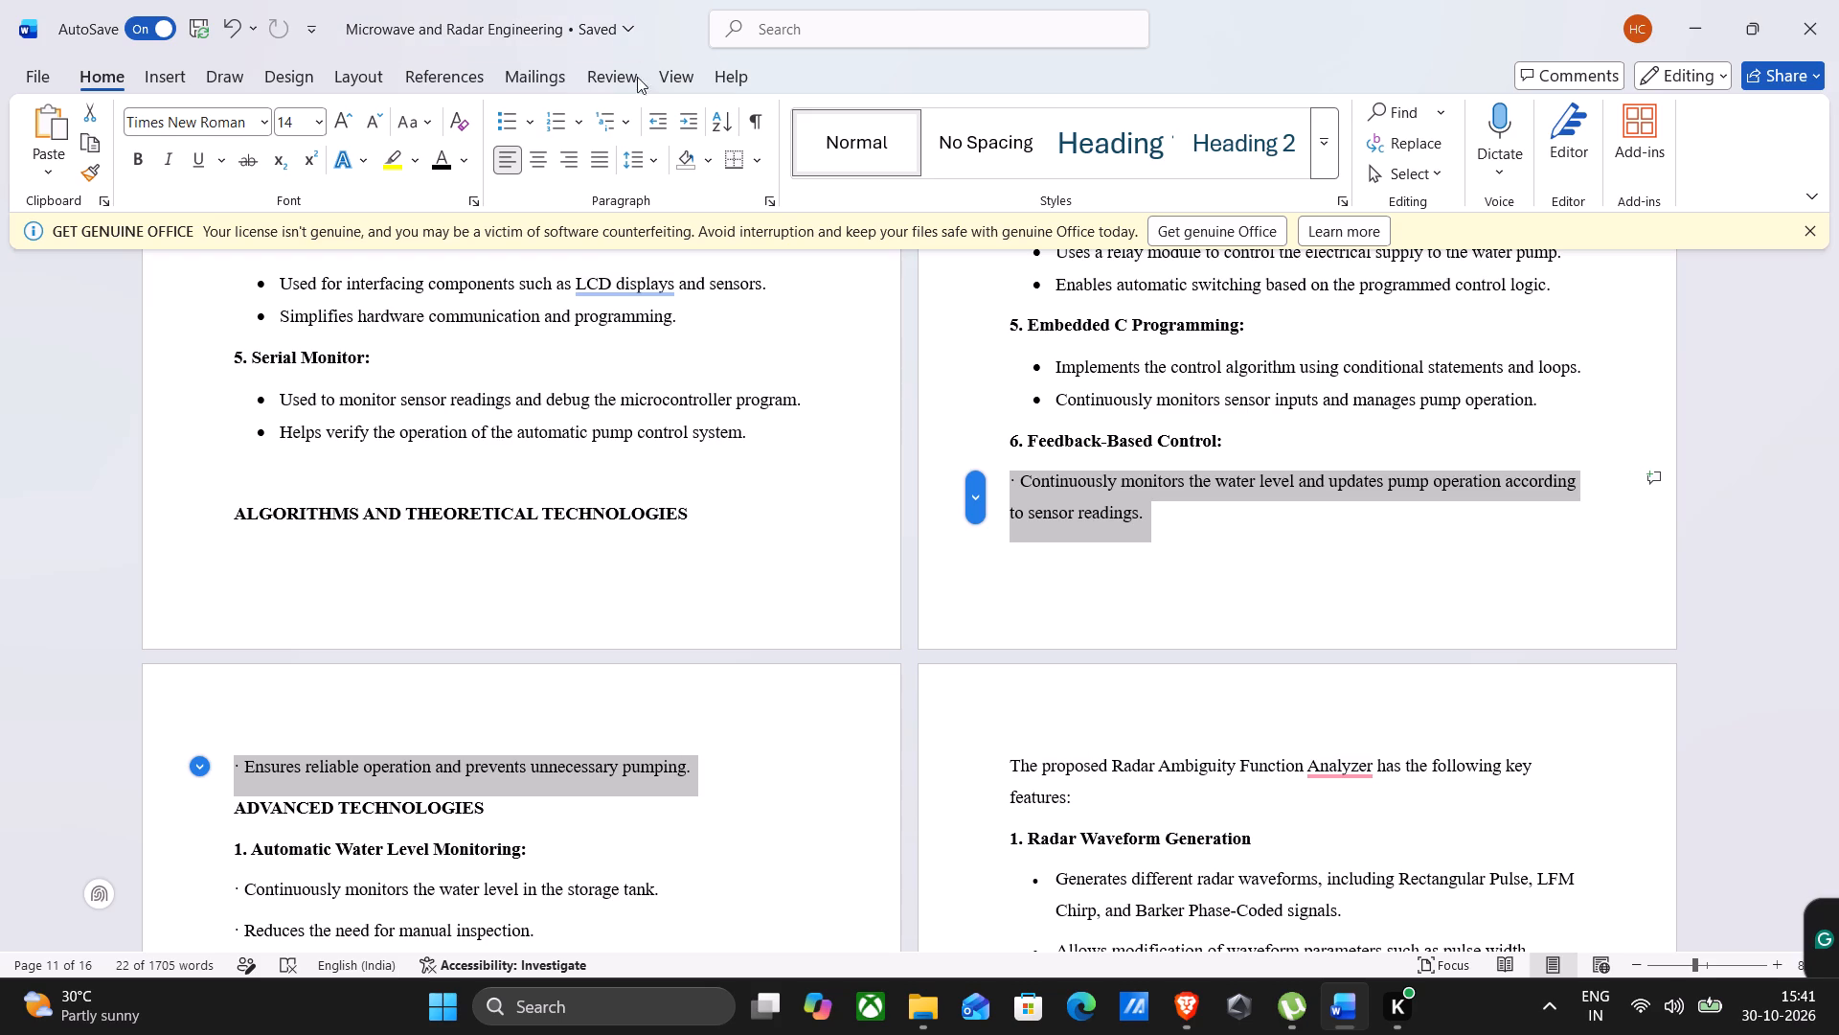
click(530, 115)
click(595, 288)
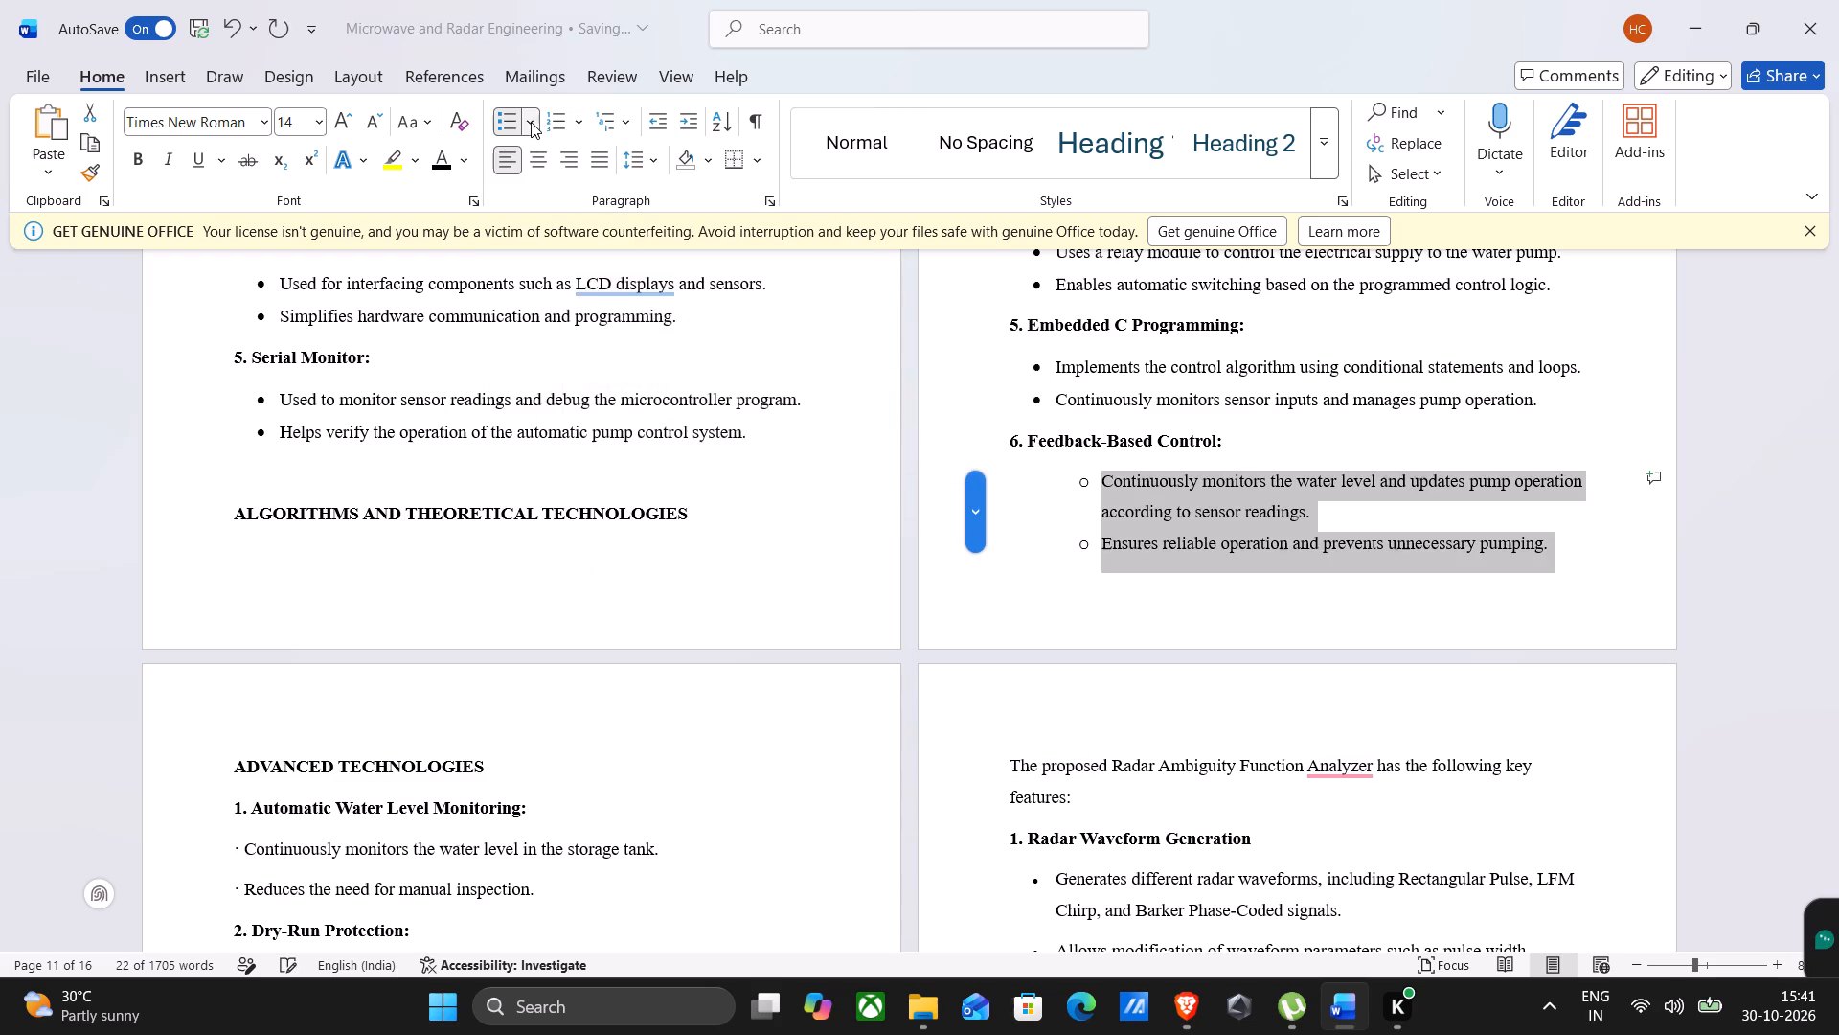
click(531, 122)
click(582, 304)
Format the two detail lines under 1. Automatic Water Level Monitoring in Advanced Technologies as solid round bullets.
scroll(978, 376, down, 3)
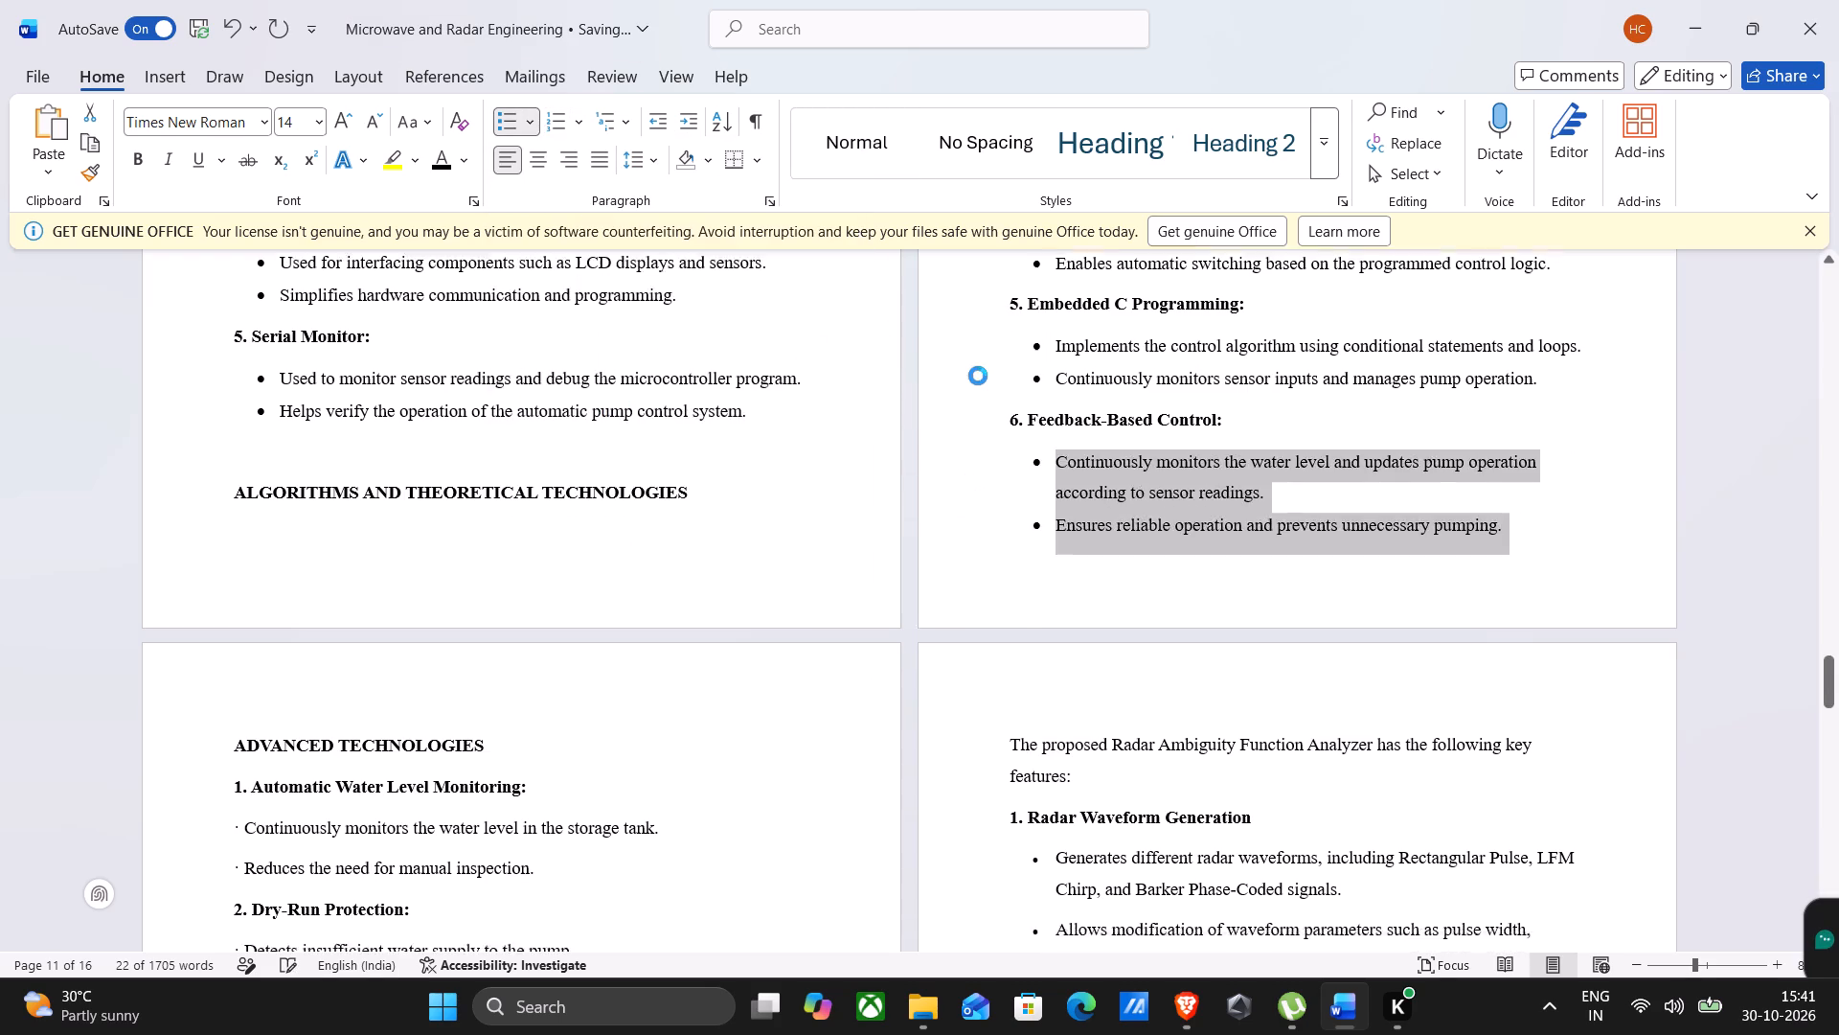
scroll(978, 376, down, 2)
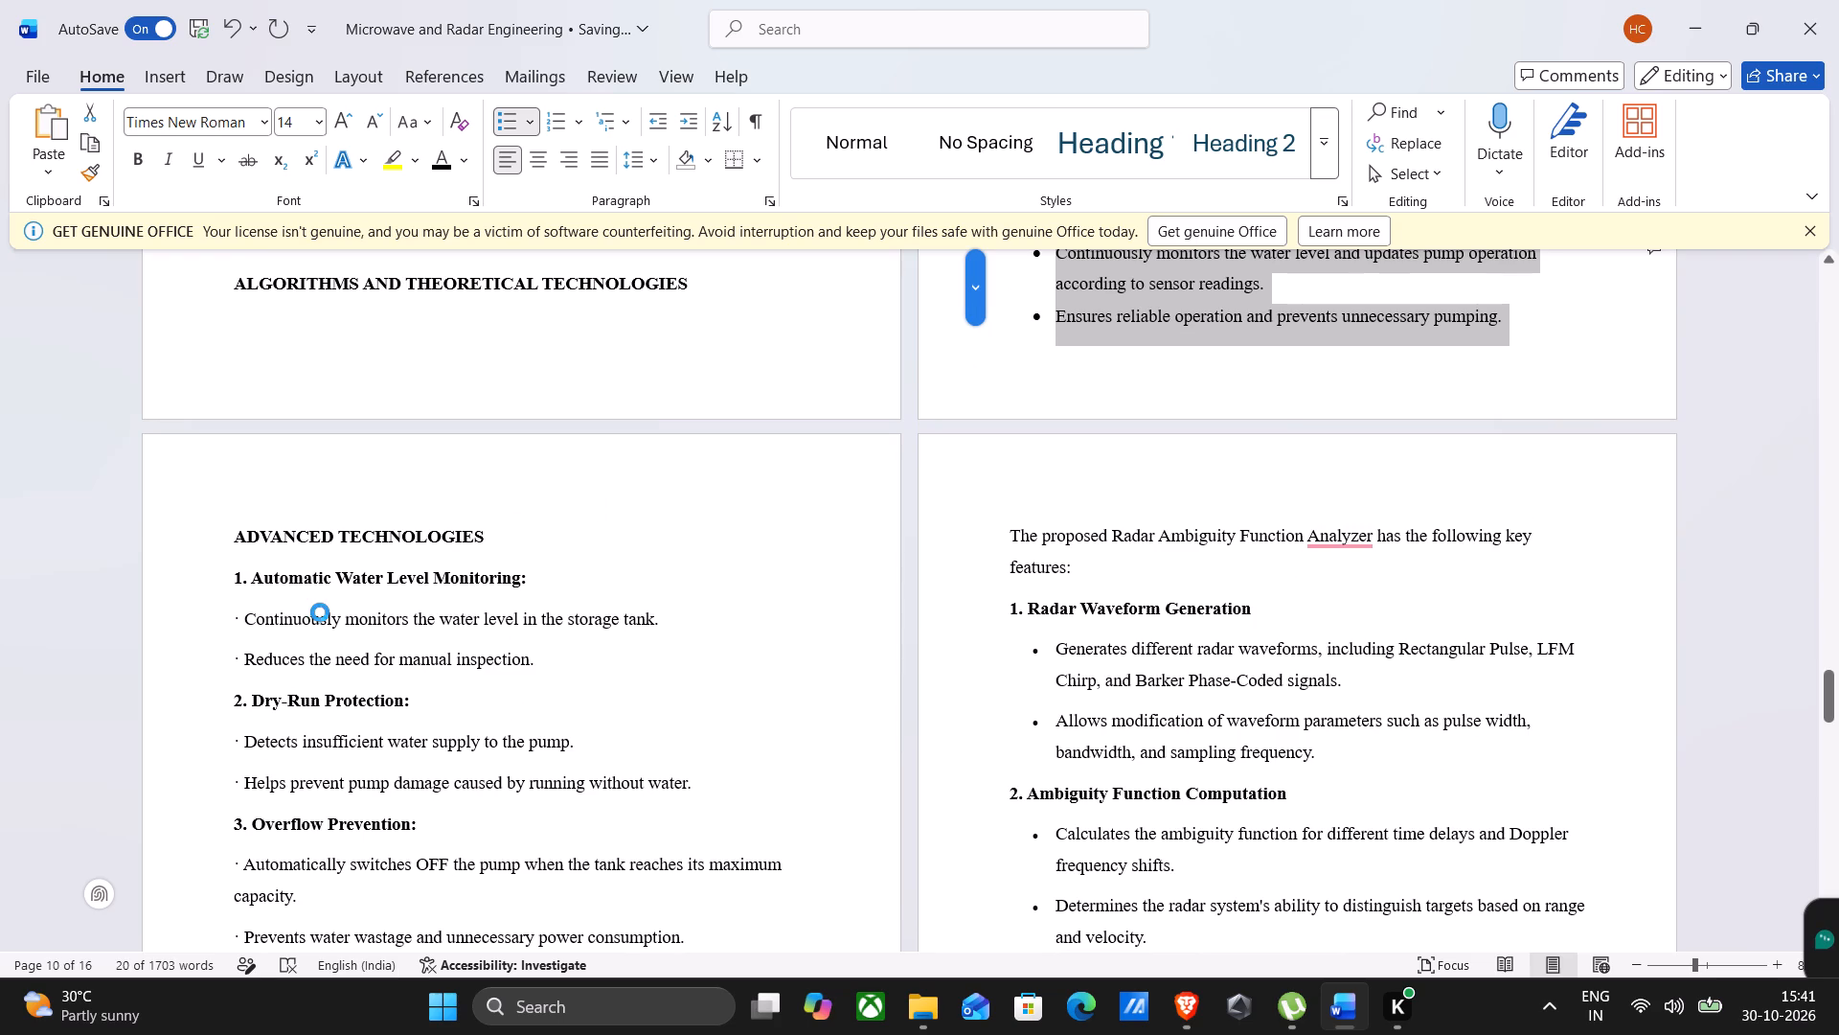
scroll(320, 612, down, 3)
drag(229, 476, 540, 518)
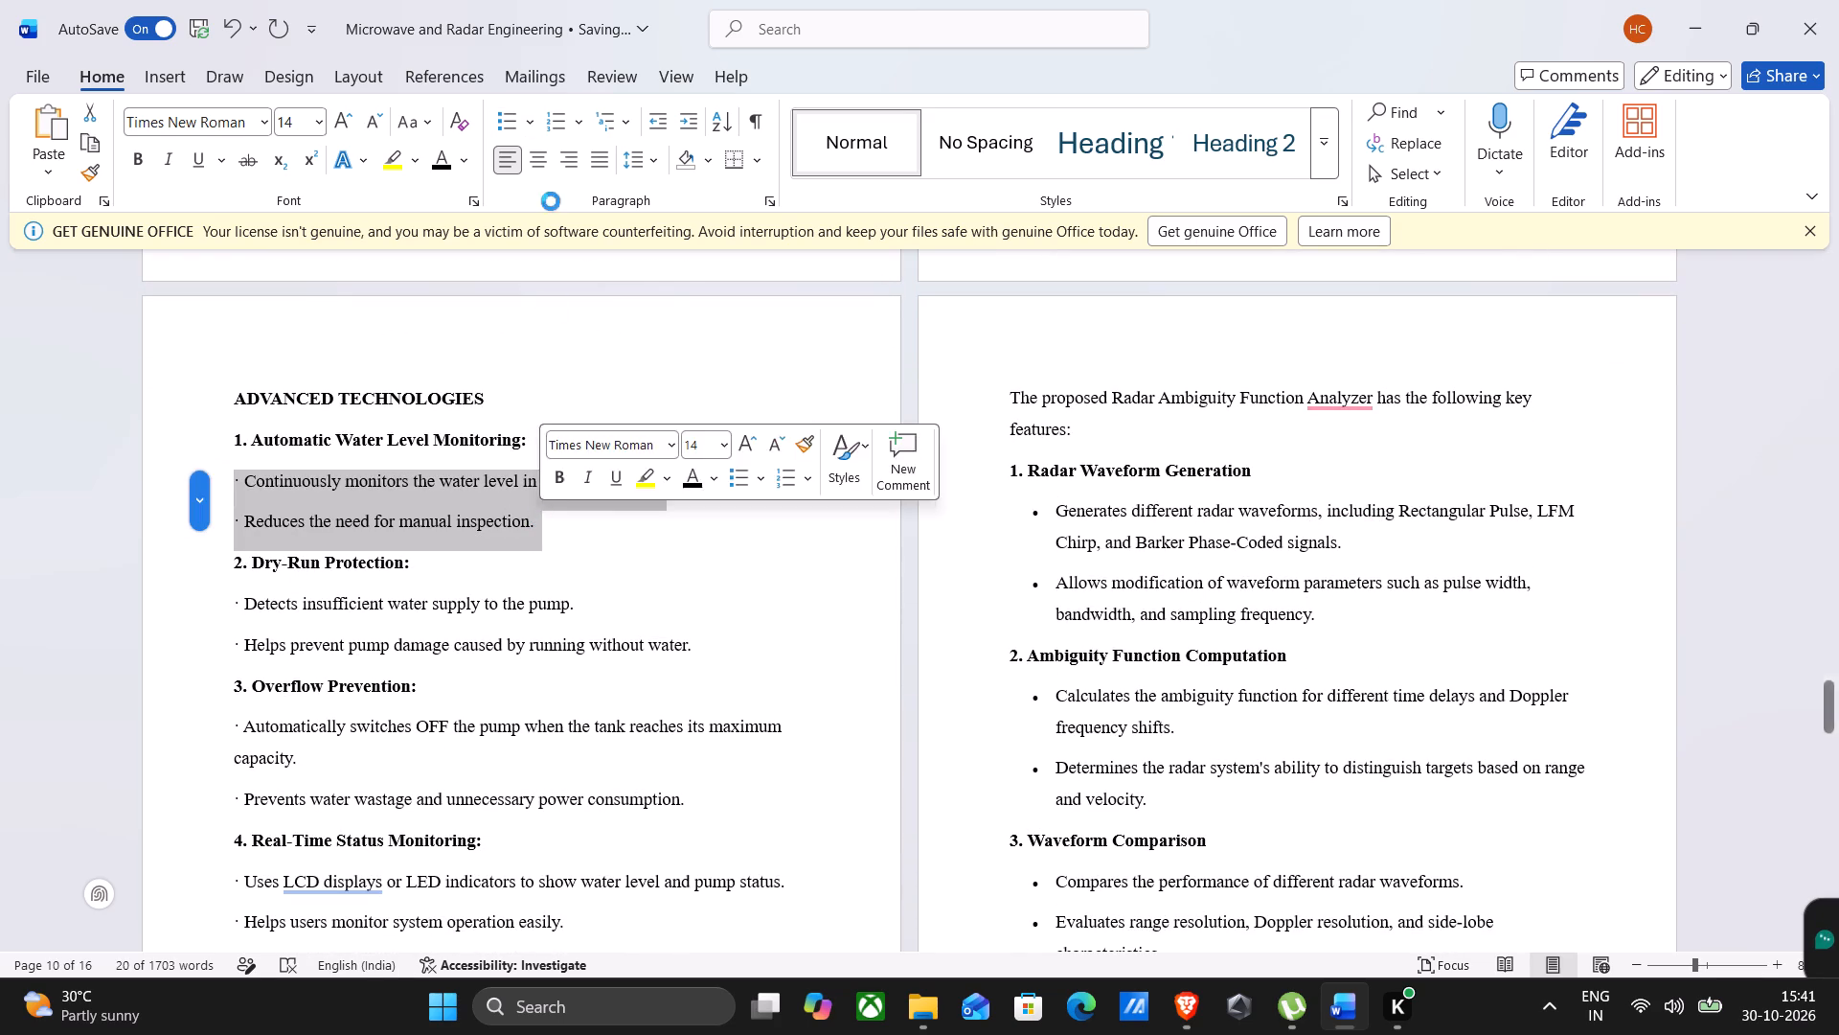
click(531, 125)
click(571, 295)
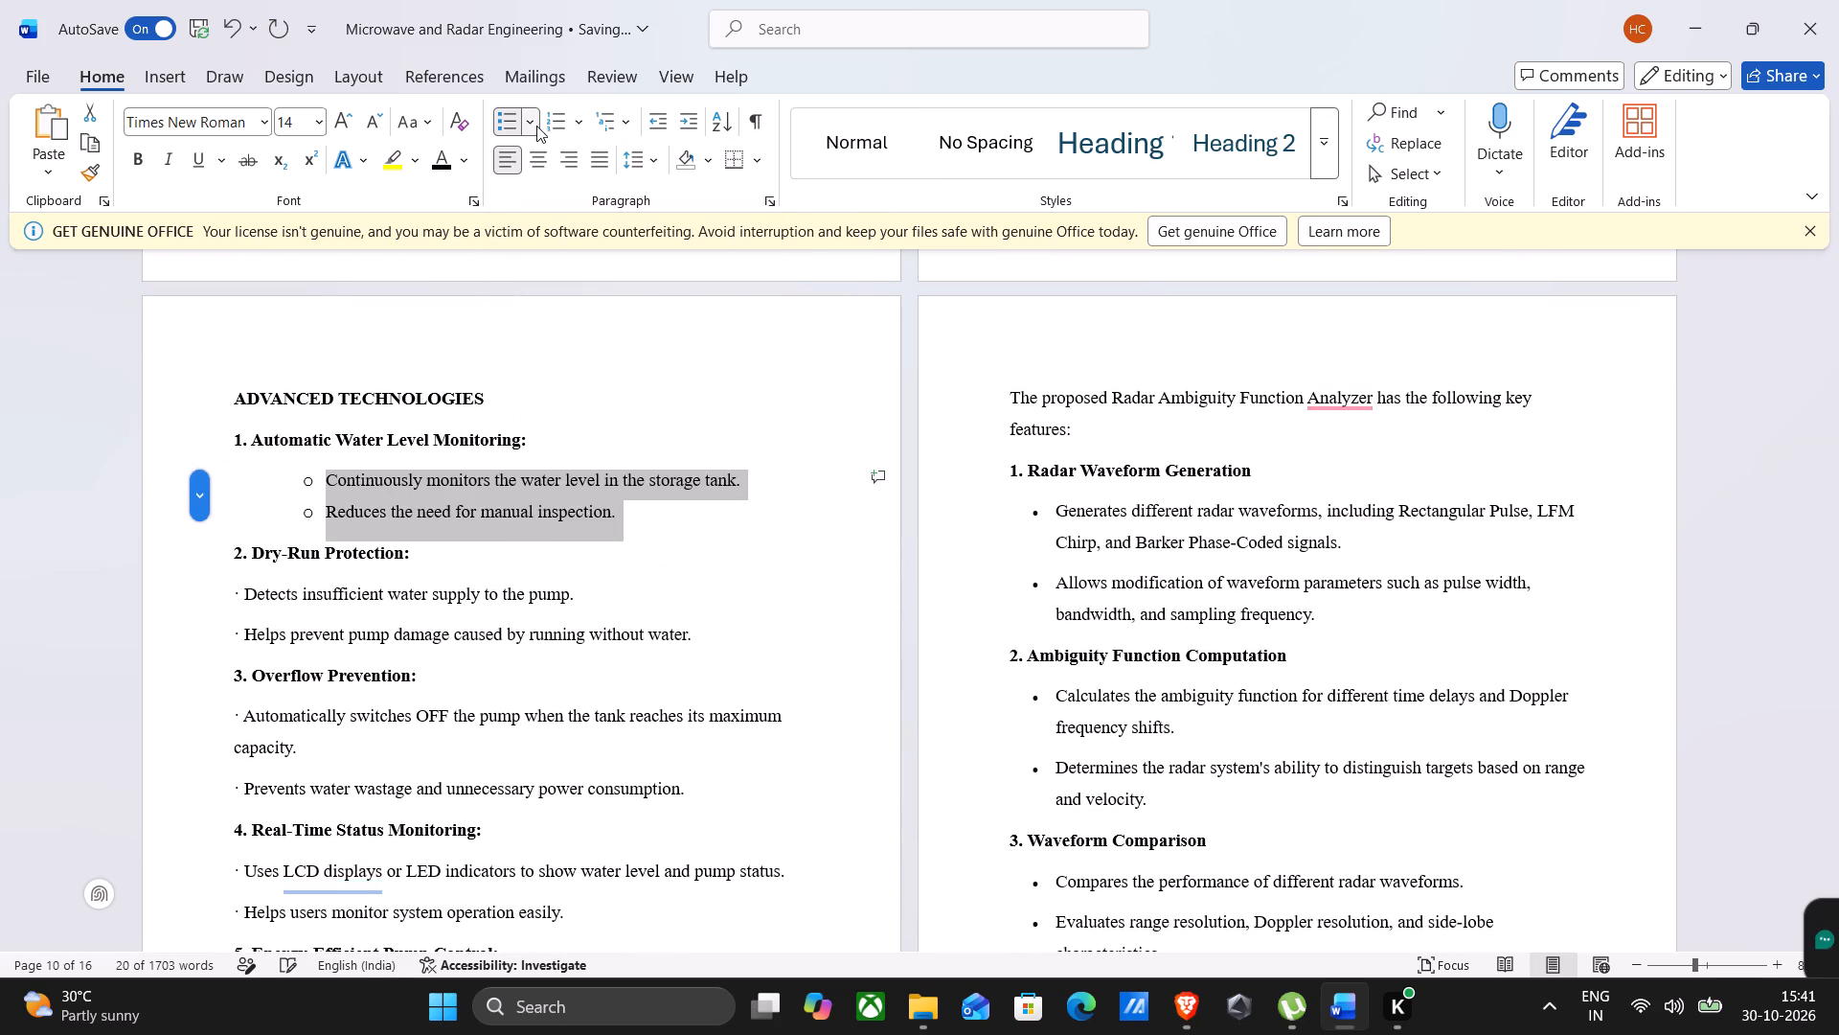
click(534, 124)
click(587, 294)
Format the two detail lines under 2. Dry-Run Protection as solid round bullets.
scroll(371, 482, down, 2)
drag(225, 508, 724, 540)
click(531, 126)
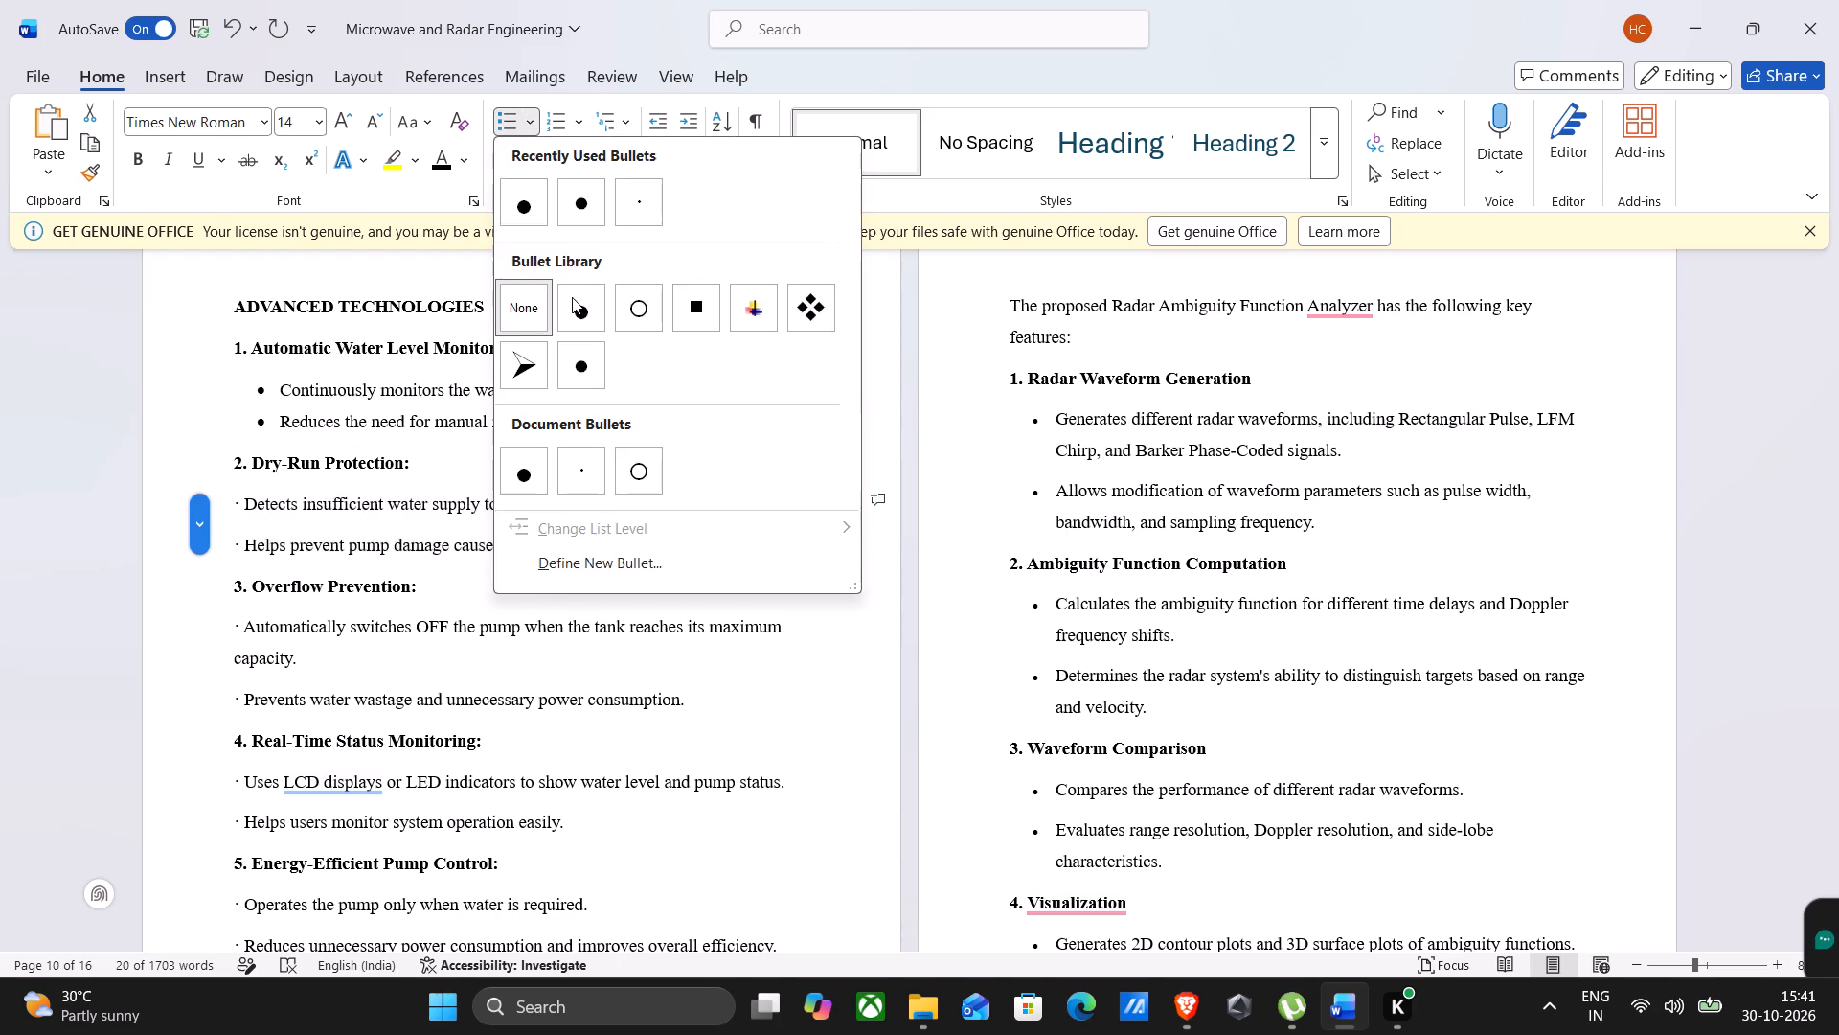
click(572, 297)
click(531, 113)
click(585, 309)
Format the two detail lines under 3. Overflow Prevention as solid round bullets.
scroll(585, 314, down, 5)
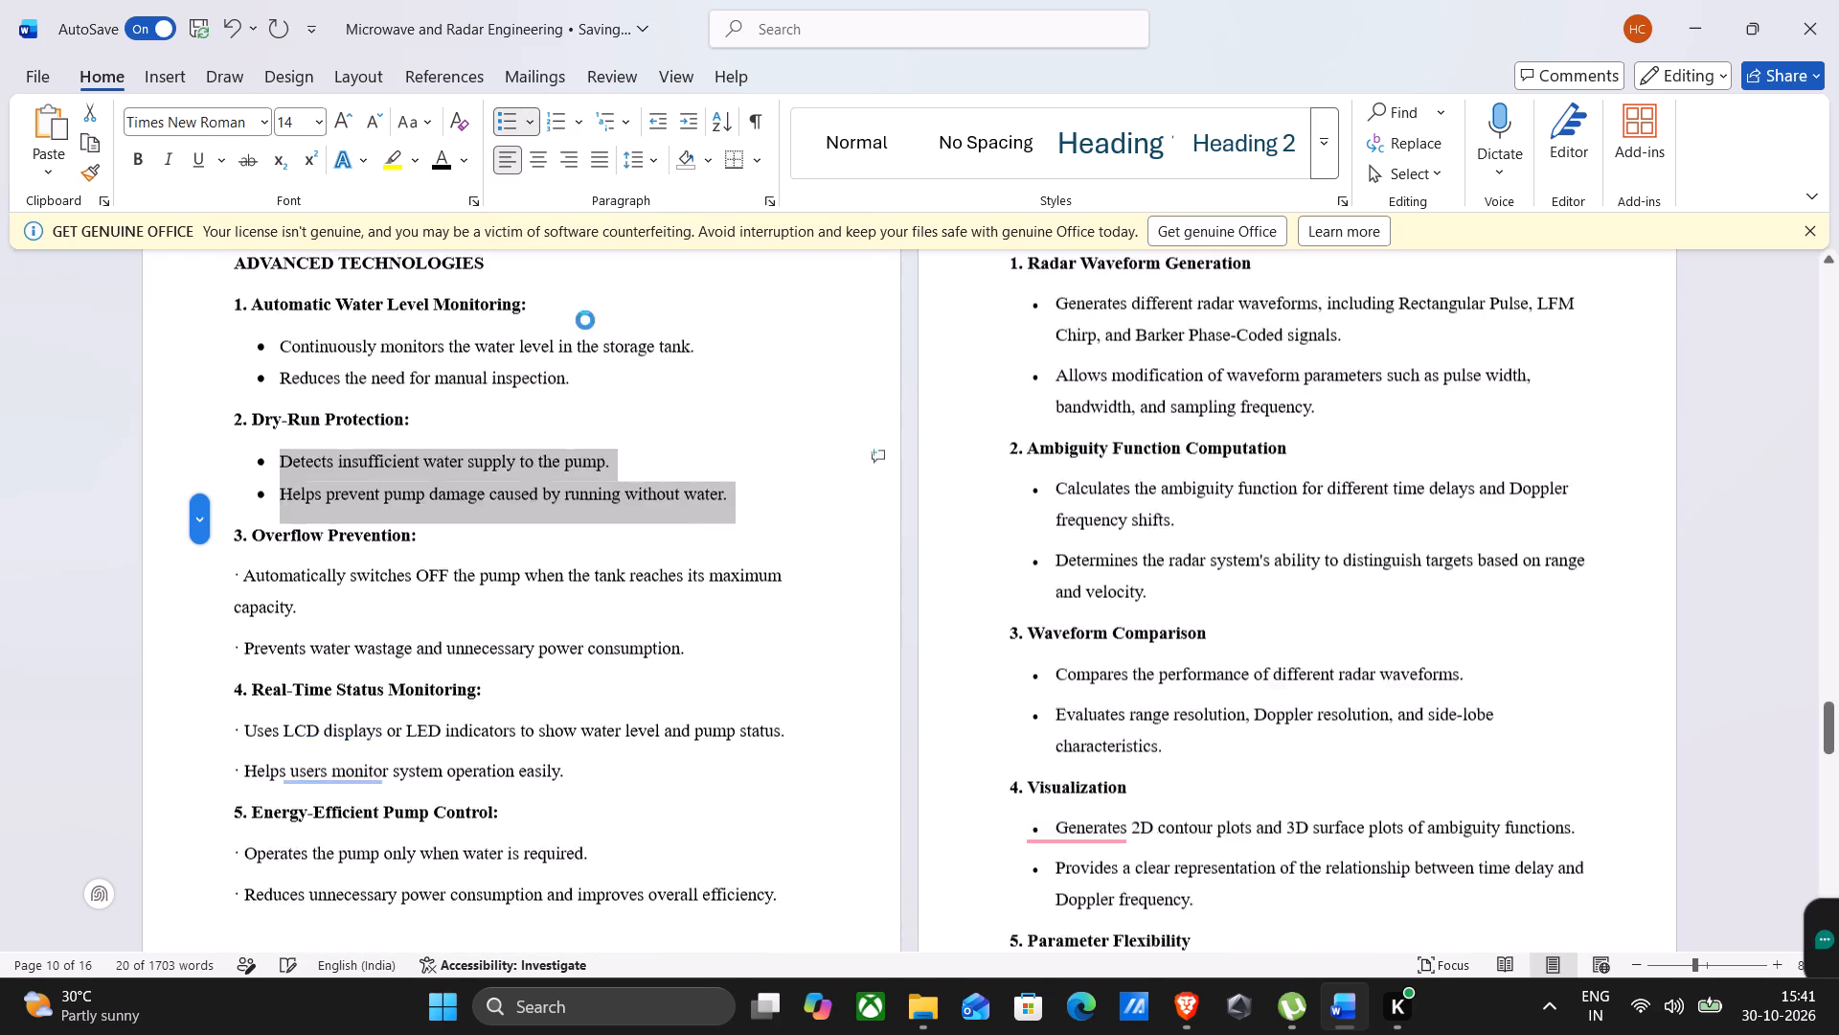
drag(226, 380, 706, 481)
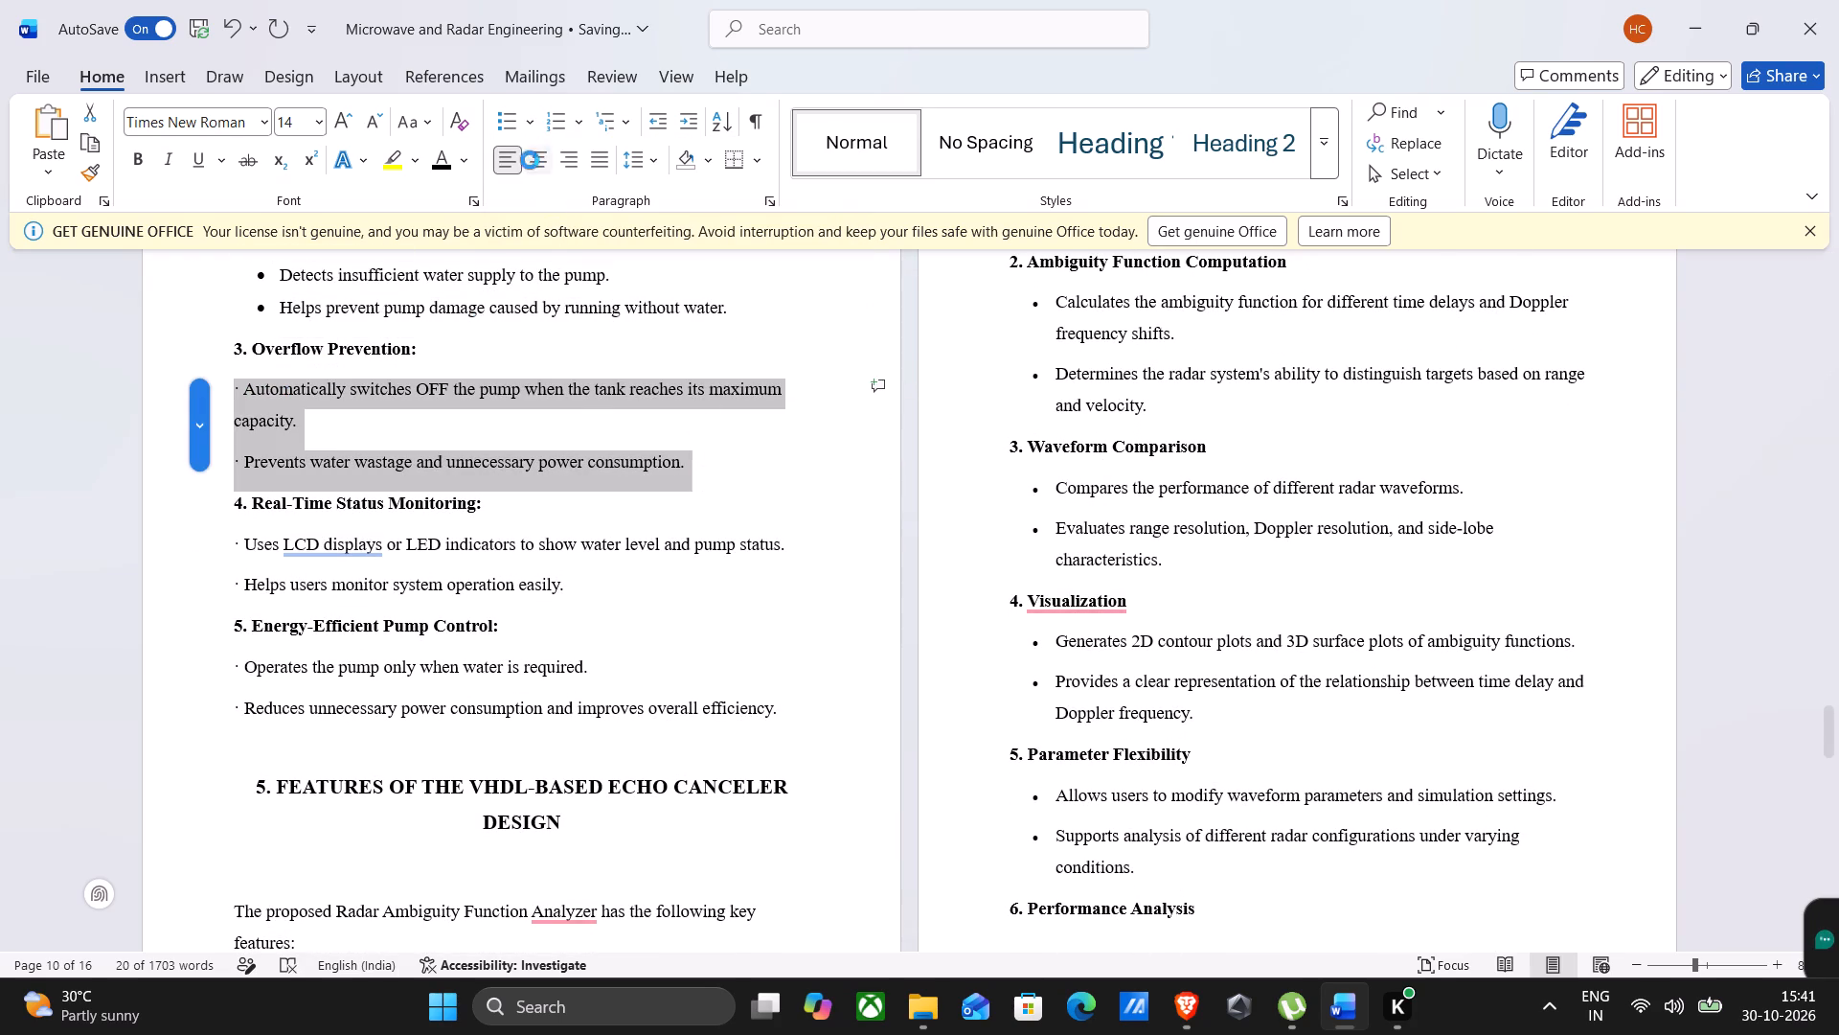
click(530, 129)
click(565, 309)
click(529, 118)
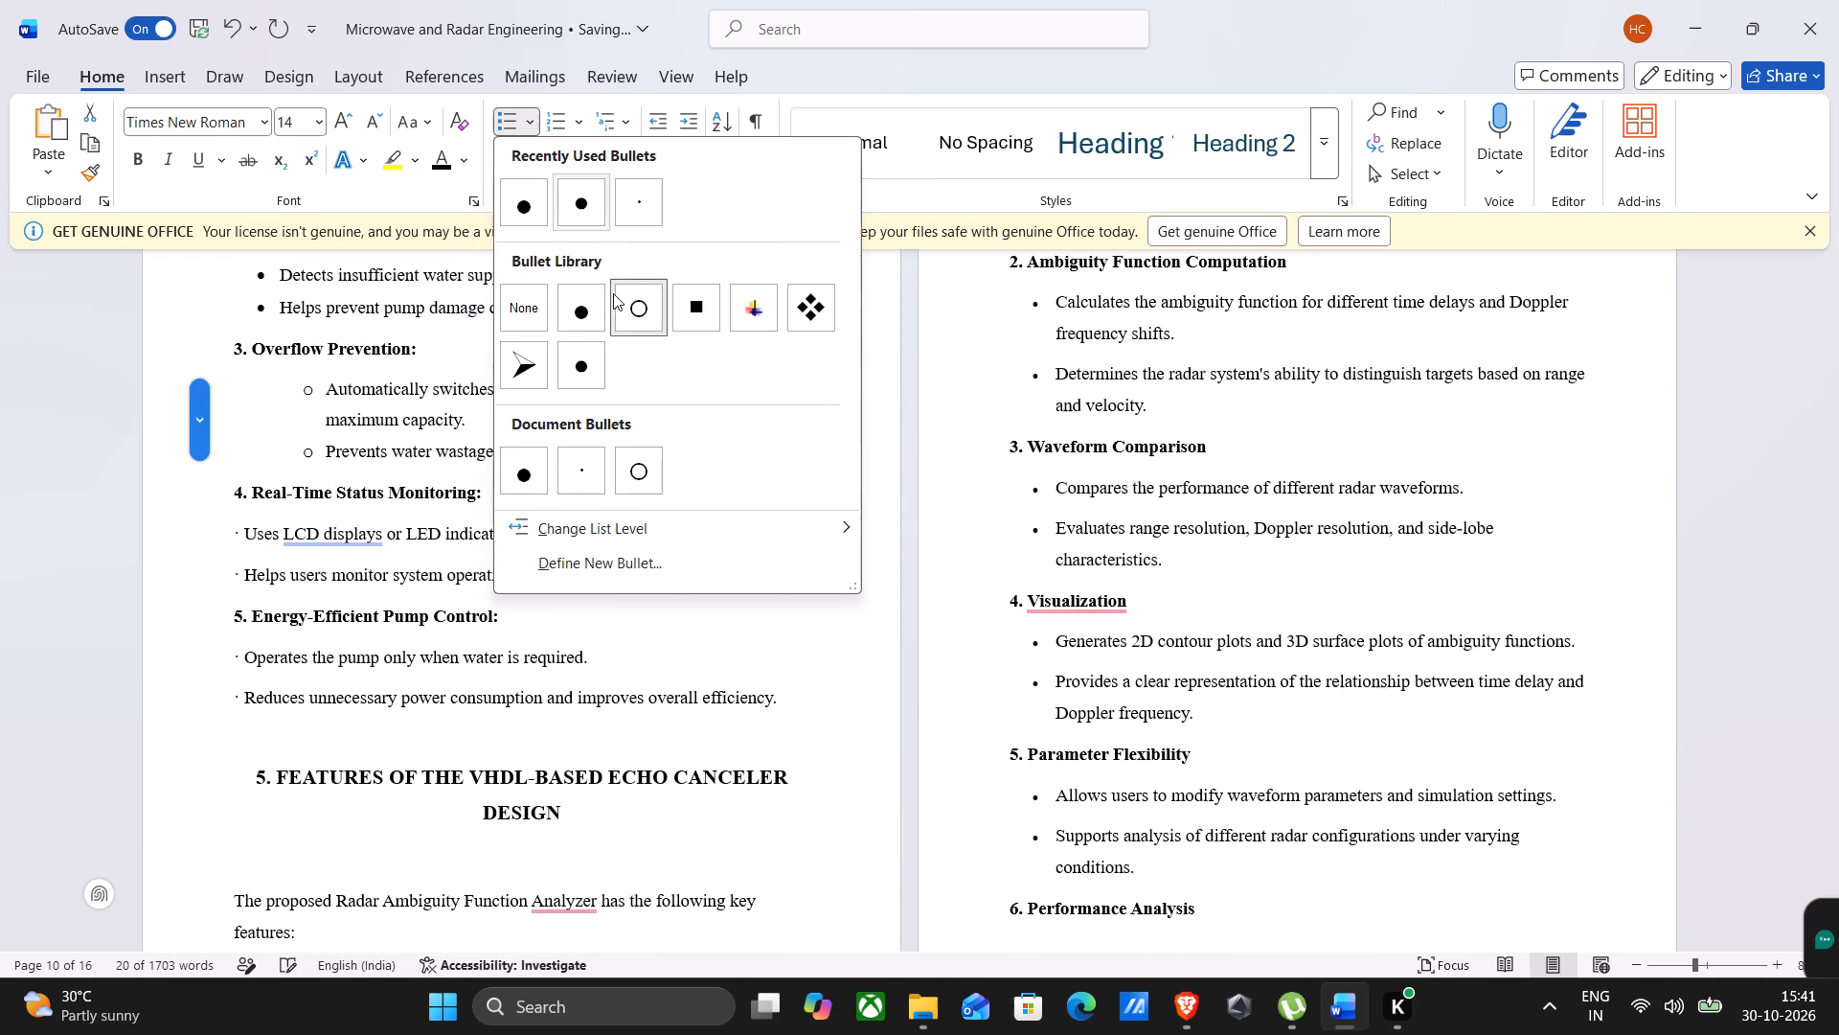
click(577, 300)
Format the two detail lines under 4. Real-Time Status Monitoring as solid round bullets.
scroll(534, 337, down, 4)
drag(219, 349, 586, 384)
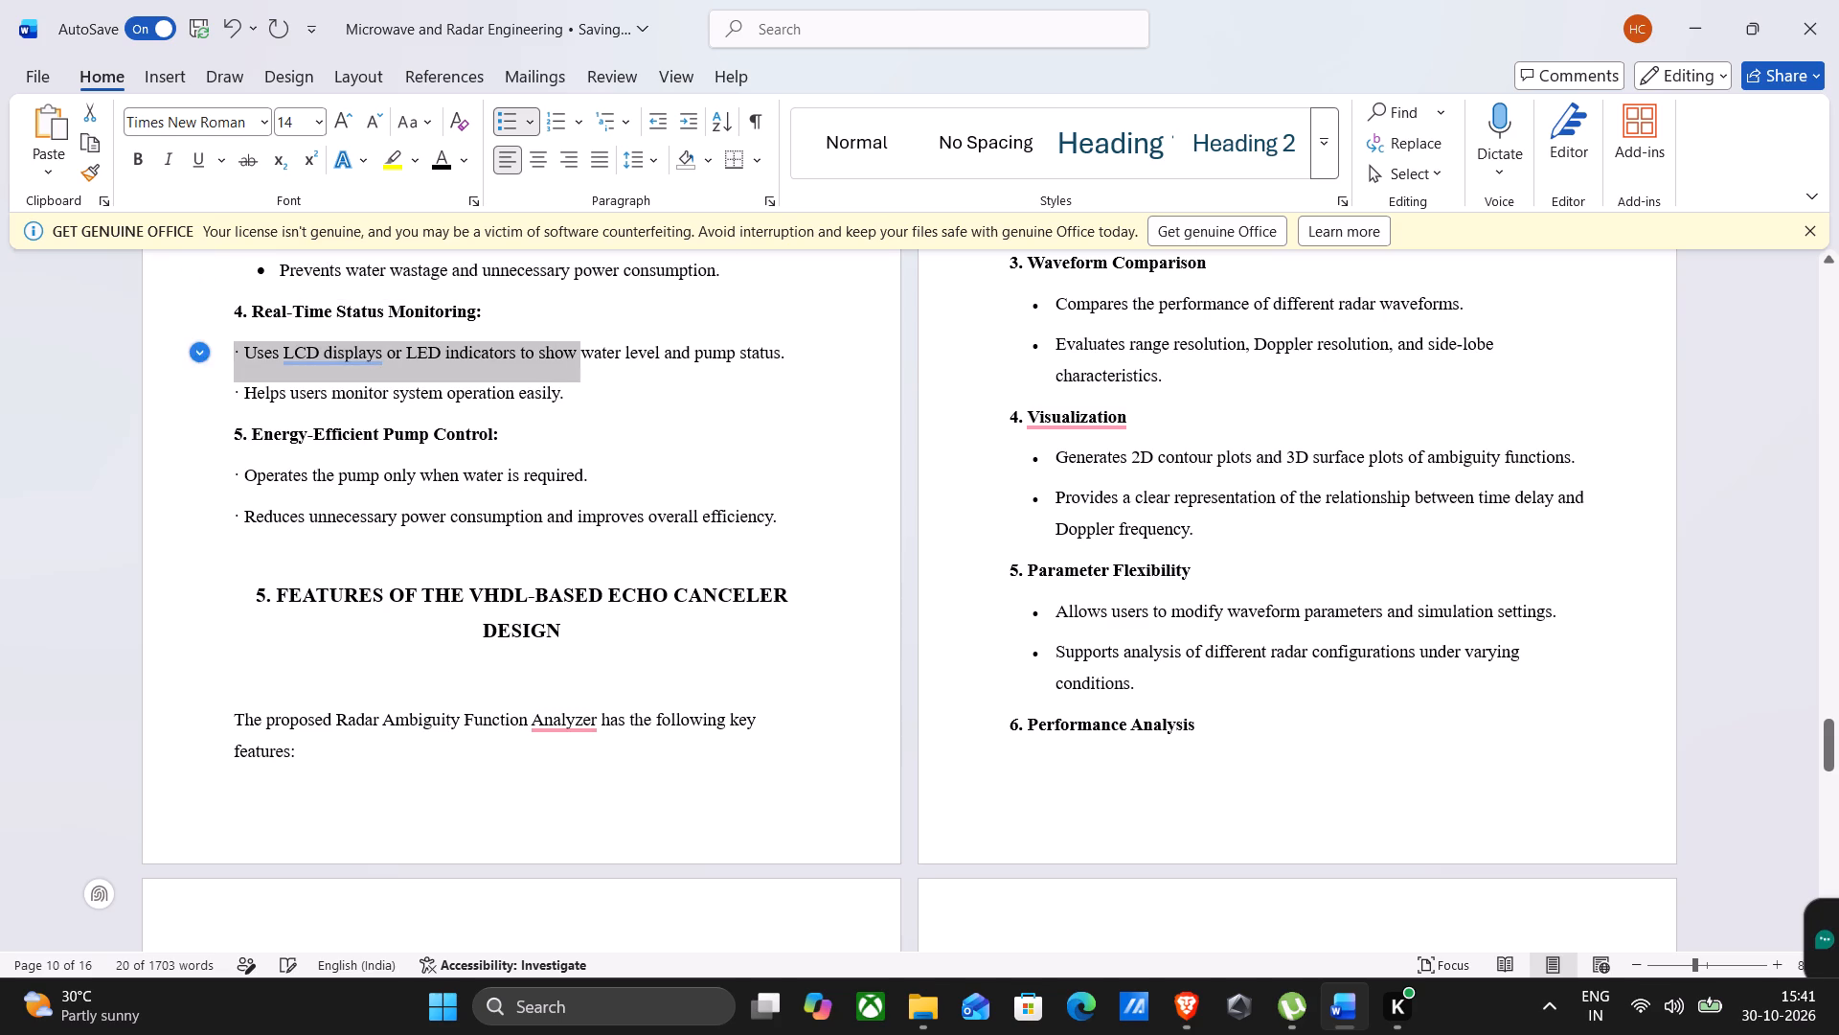
drag(586, 384, 587, 387)
click(534, 114)
click(576, 310)
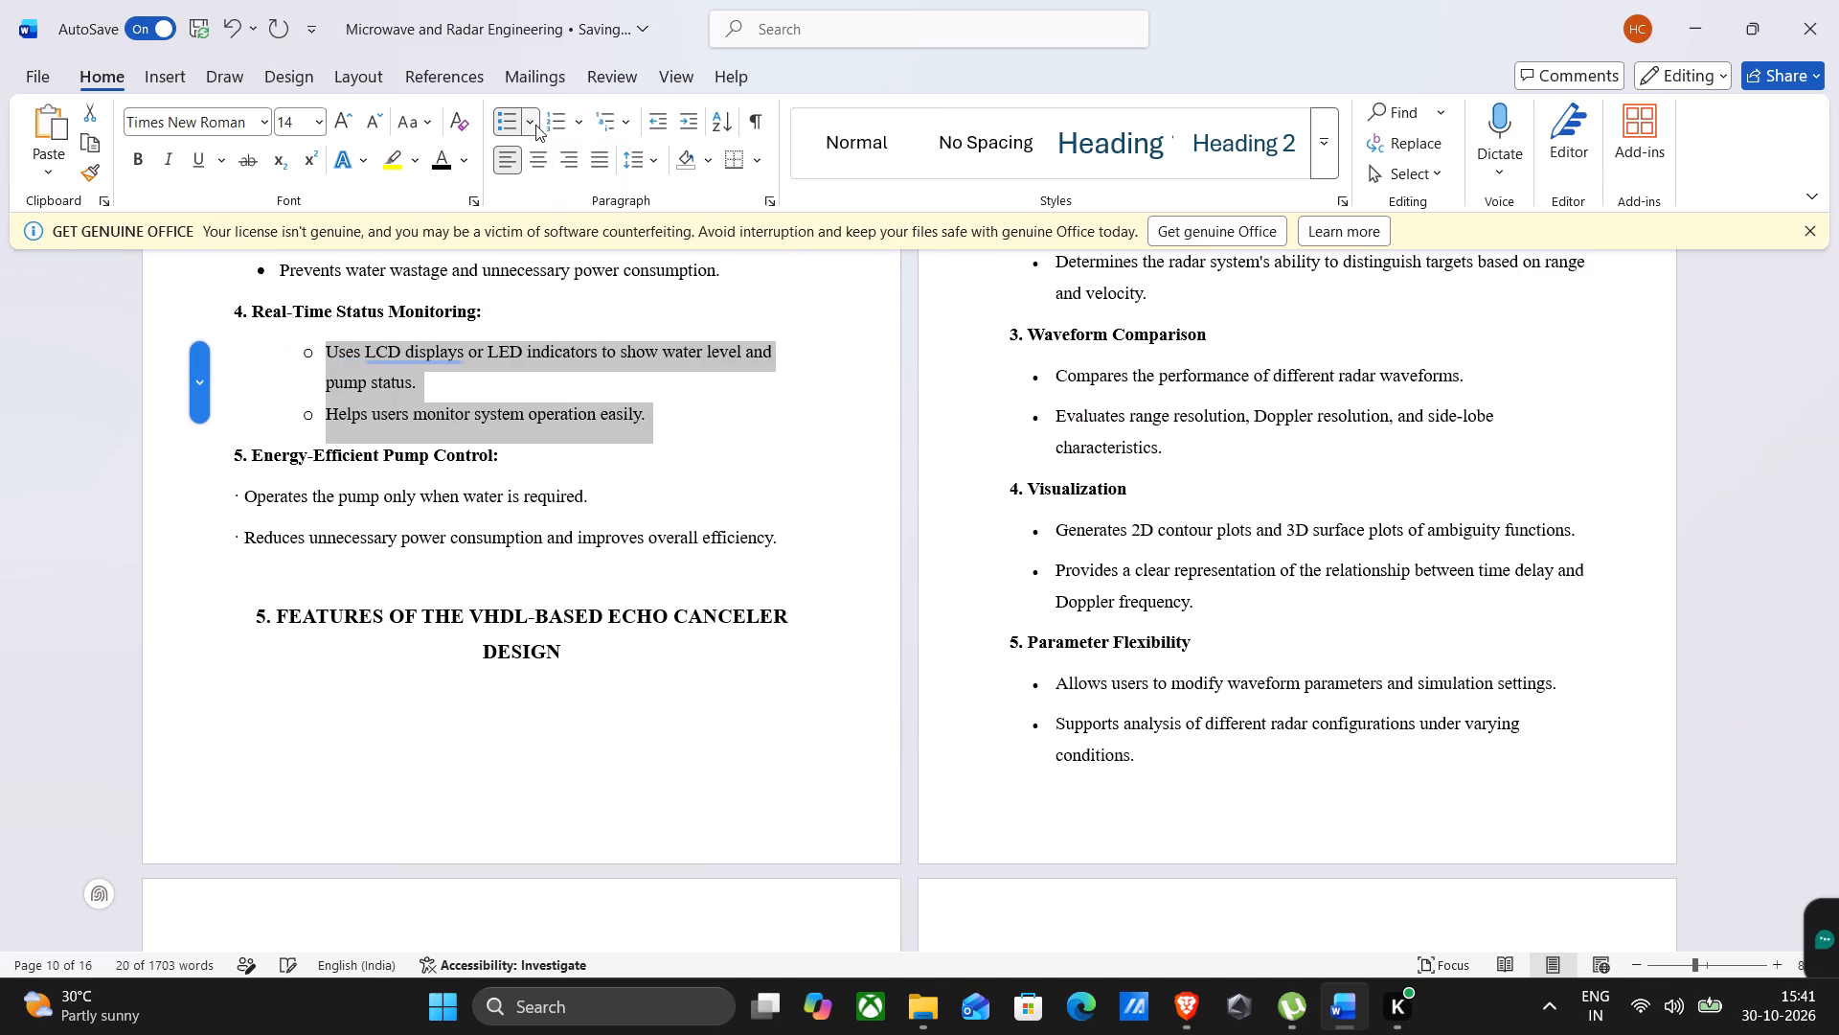
click(531, 115)
click(595, 310)
Format the two detail lines under 5. Energy-Efficient Pump Control as solid round bullets.
scroll(566, 386, down, 4)
drag(215, 318, 792, 370)
click(534, 128)
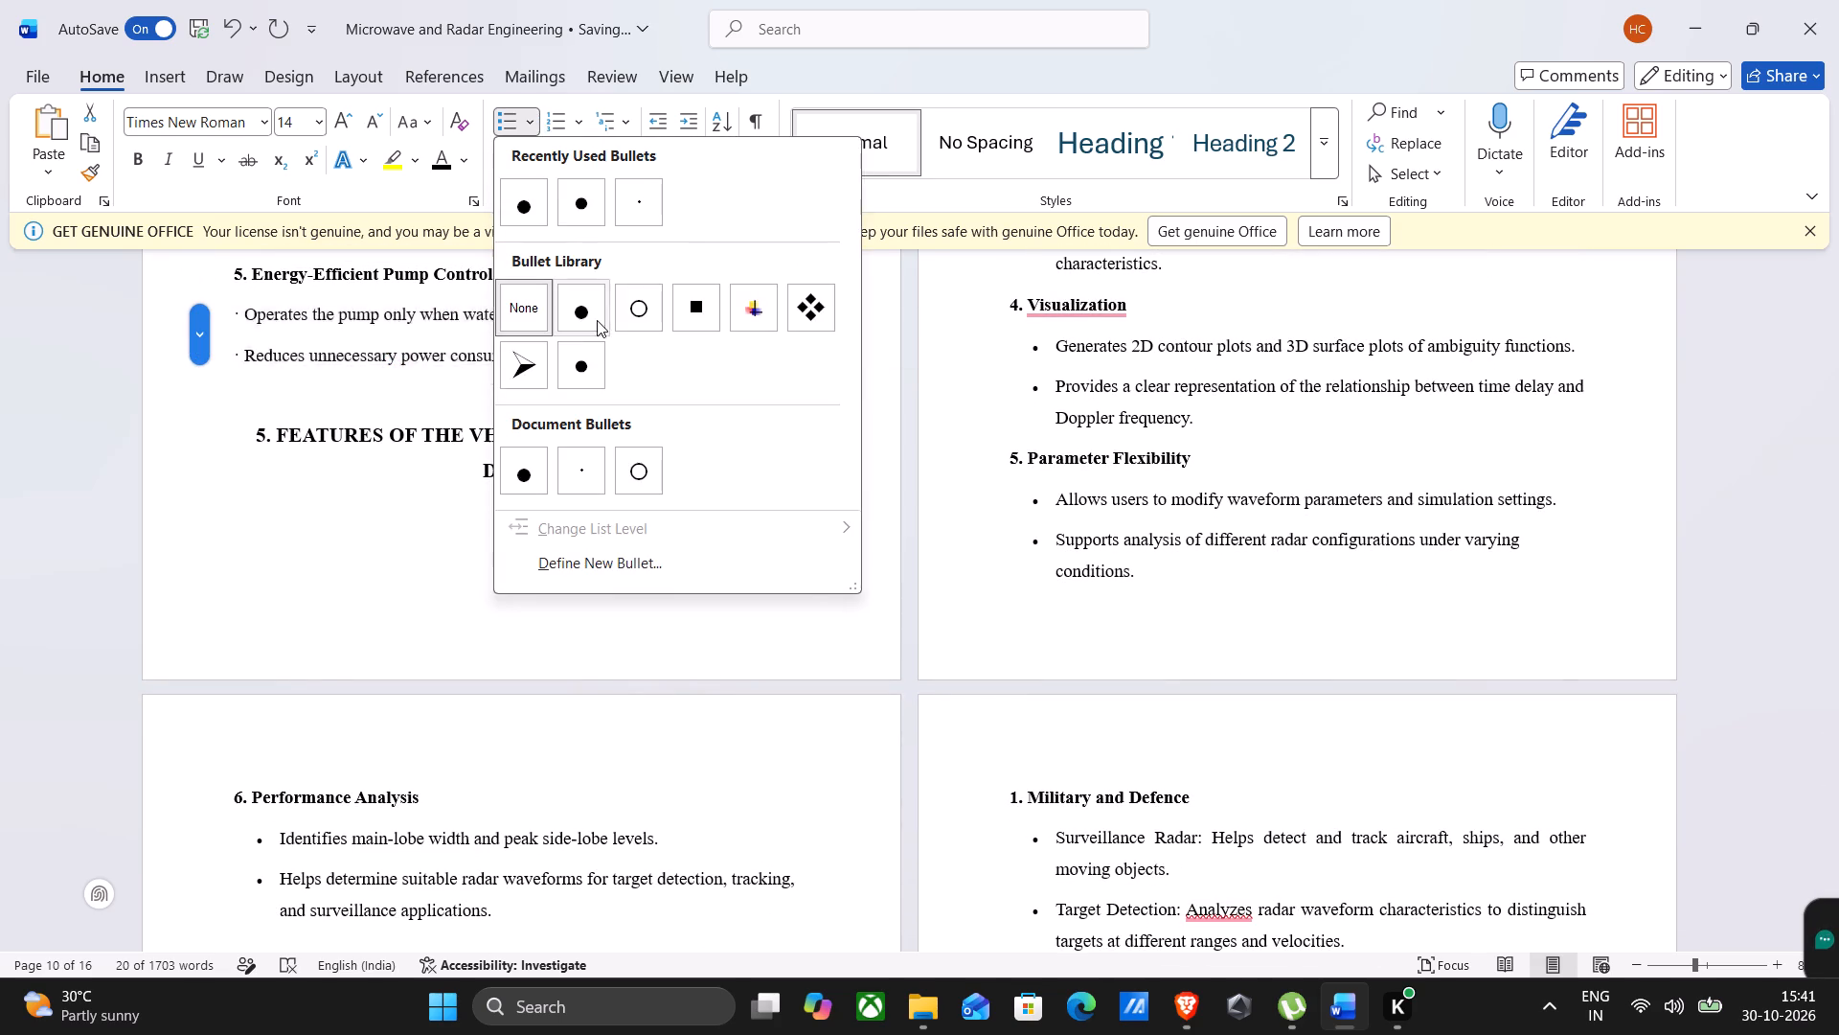
click(597, 320)
click(530, 119)
click(585, 284)
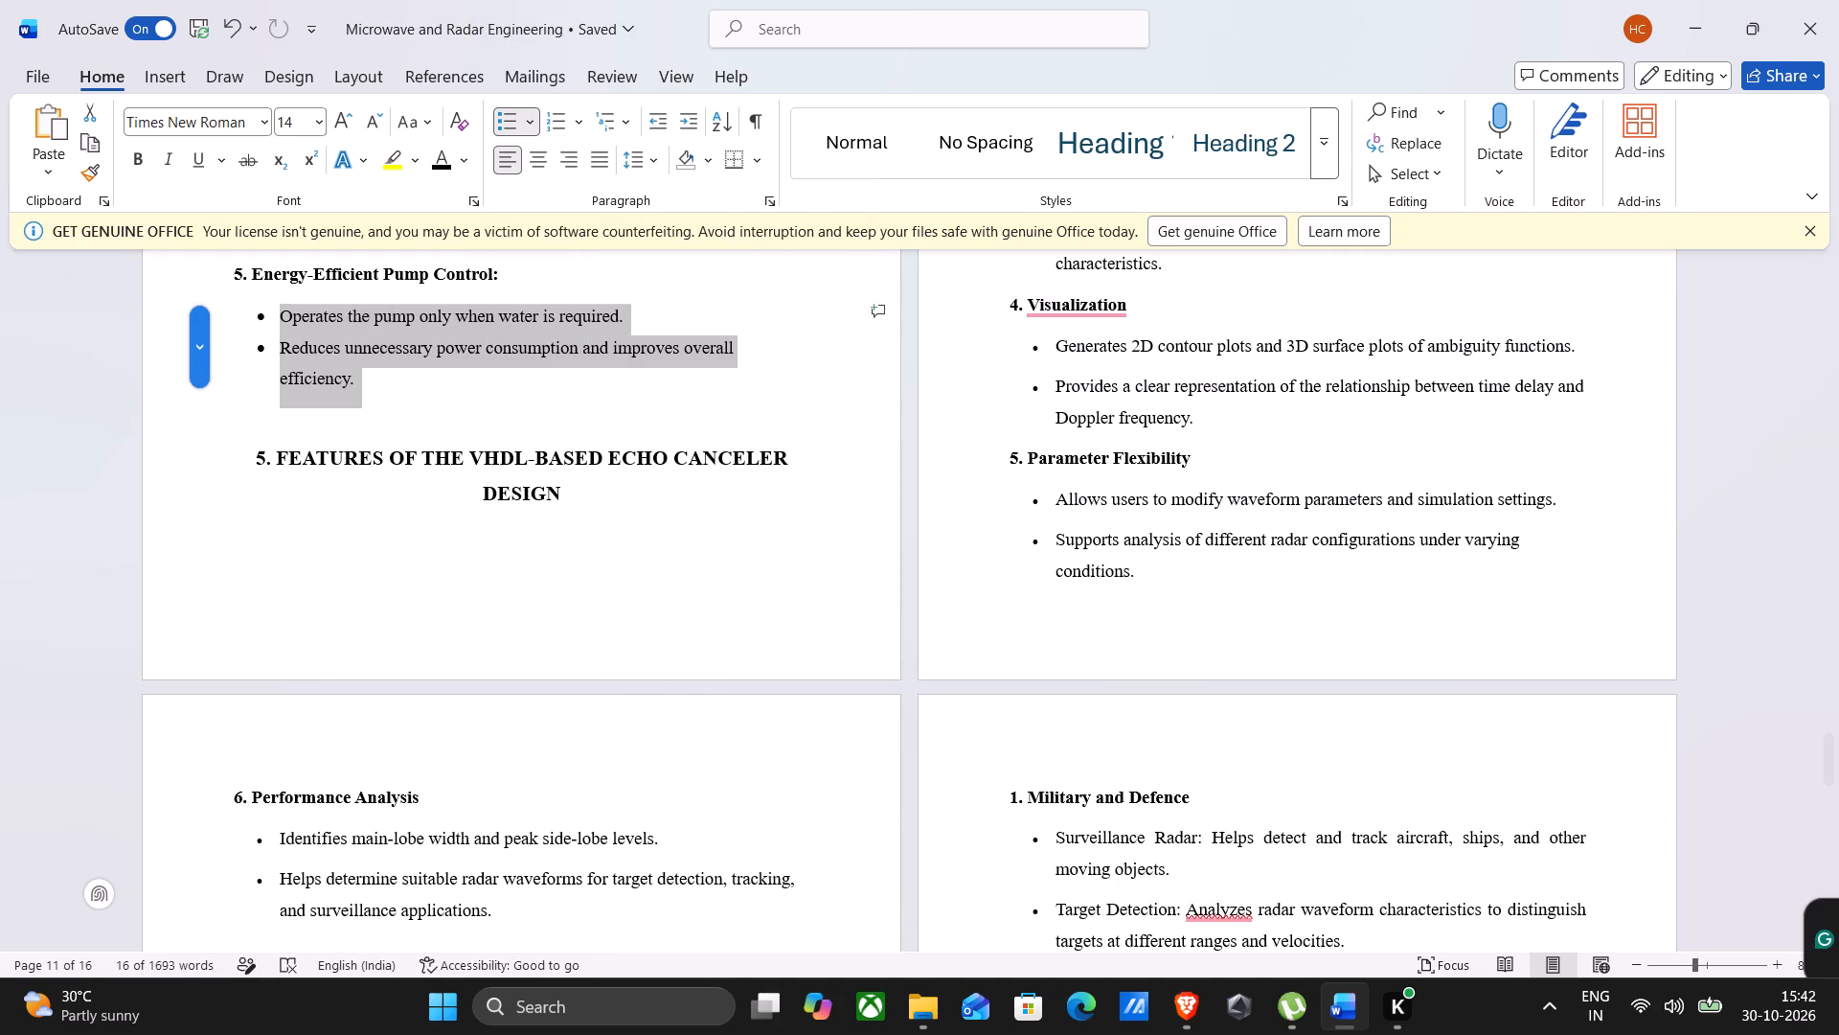
Copy the old radar features text of section 5, from its introductory sentence through the last bullet of 6. Performance Analysis.
scroll(475, 458, up, 8)
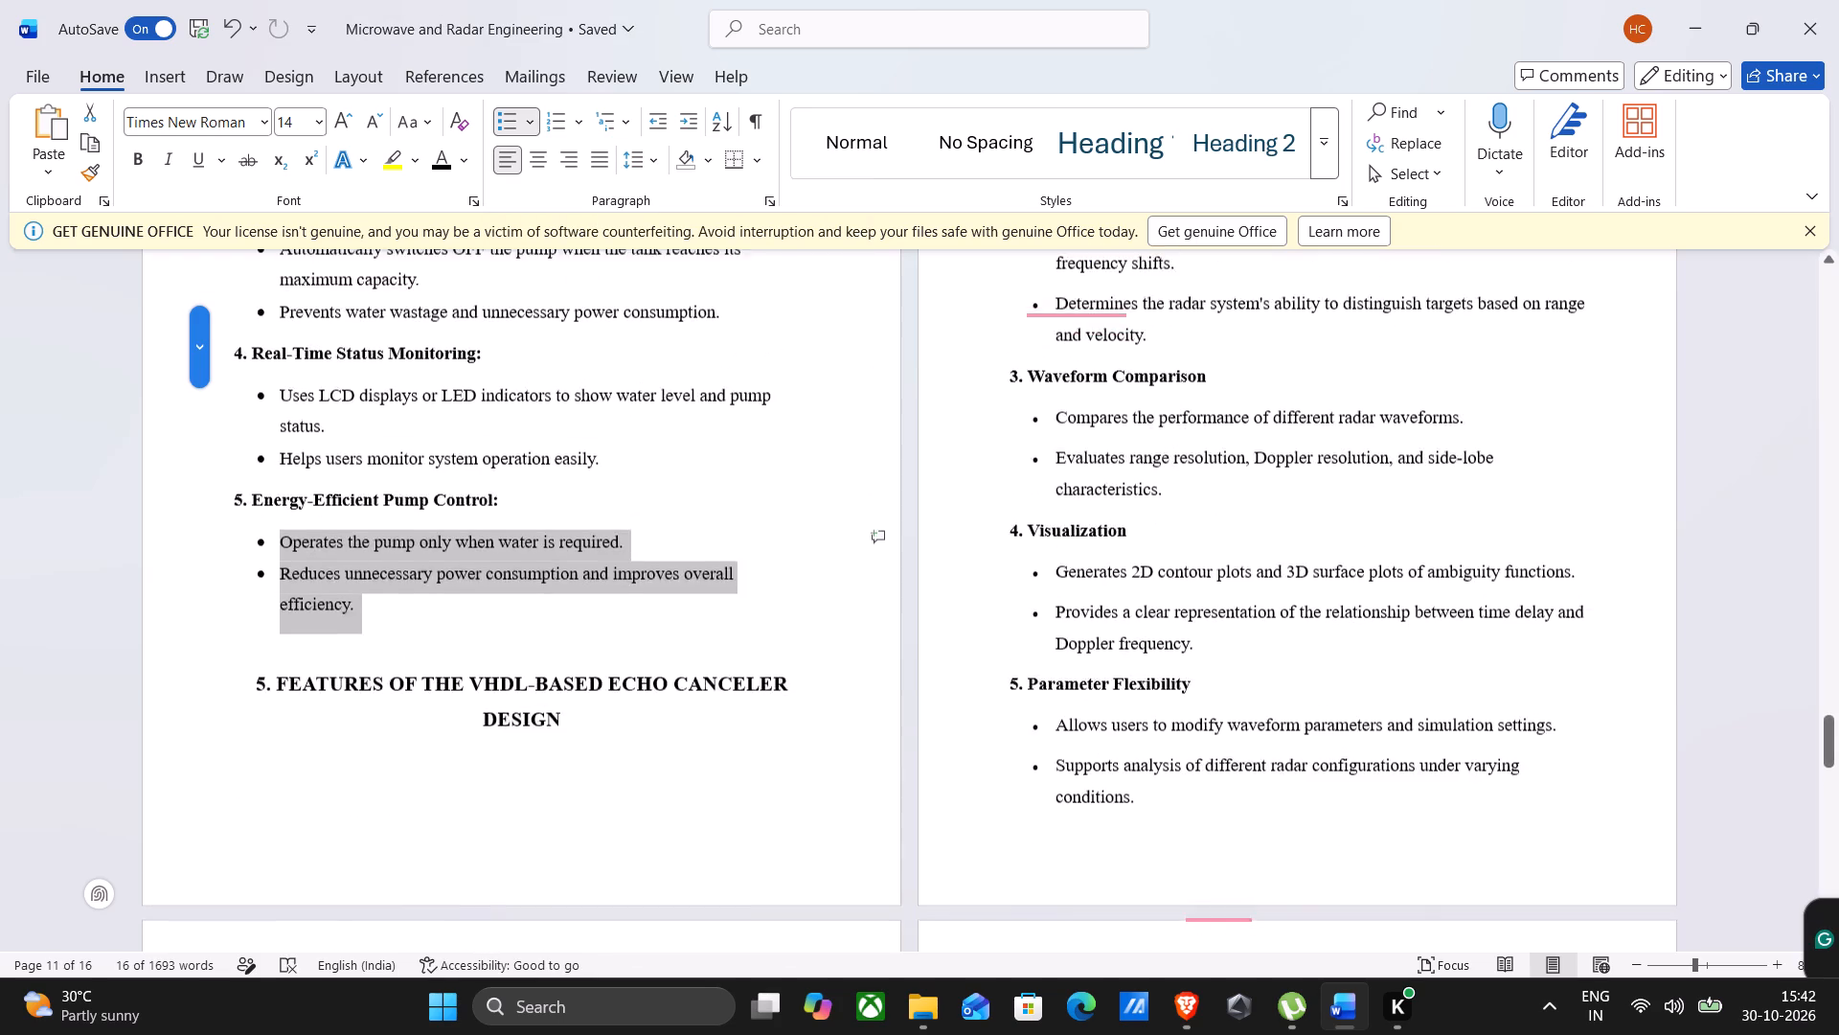
scroll(472, 505, up, 12)
scroll(492, 569, down, 14)
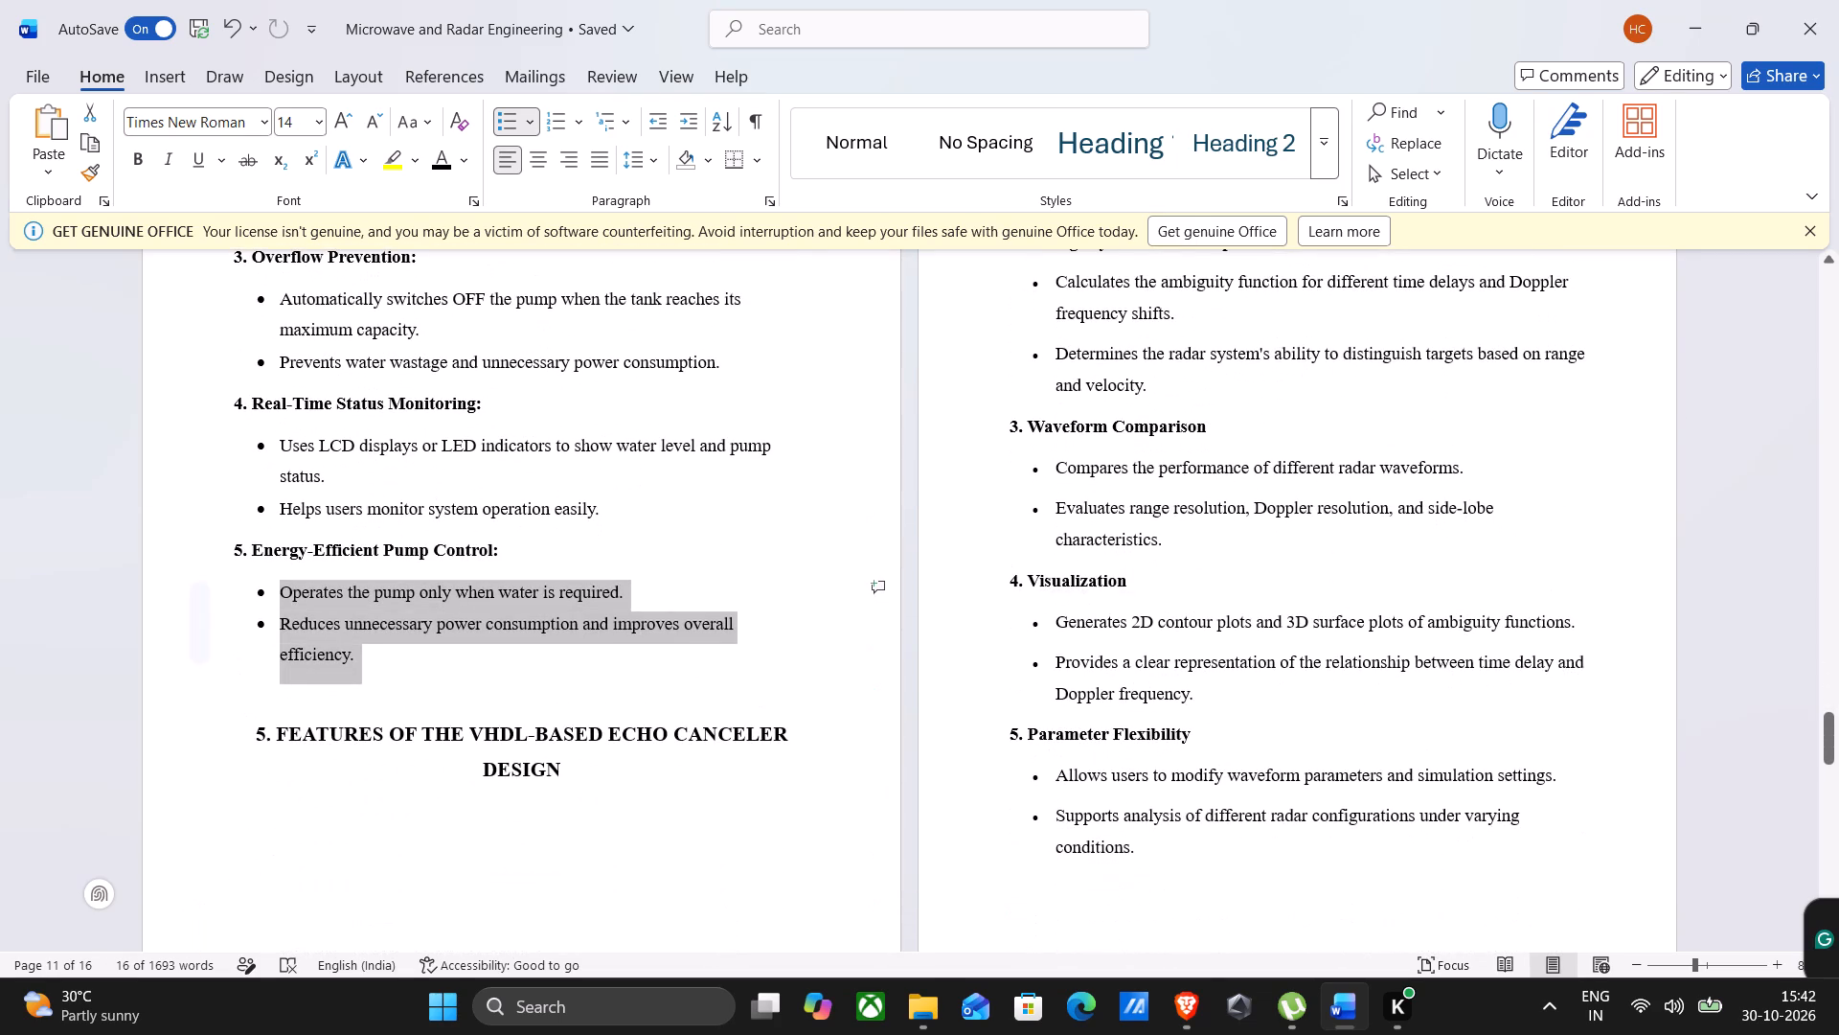
drag(245, 731, 931, 819)
drag(1035, 840, 1015, 822)
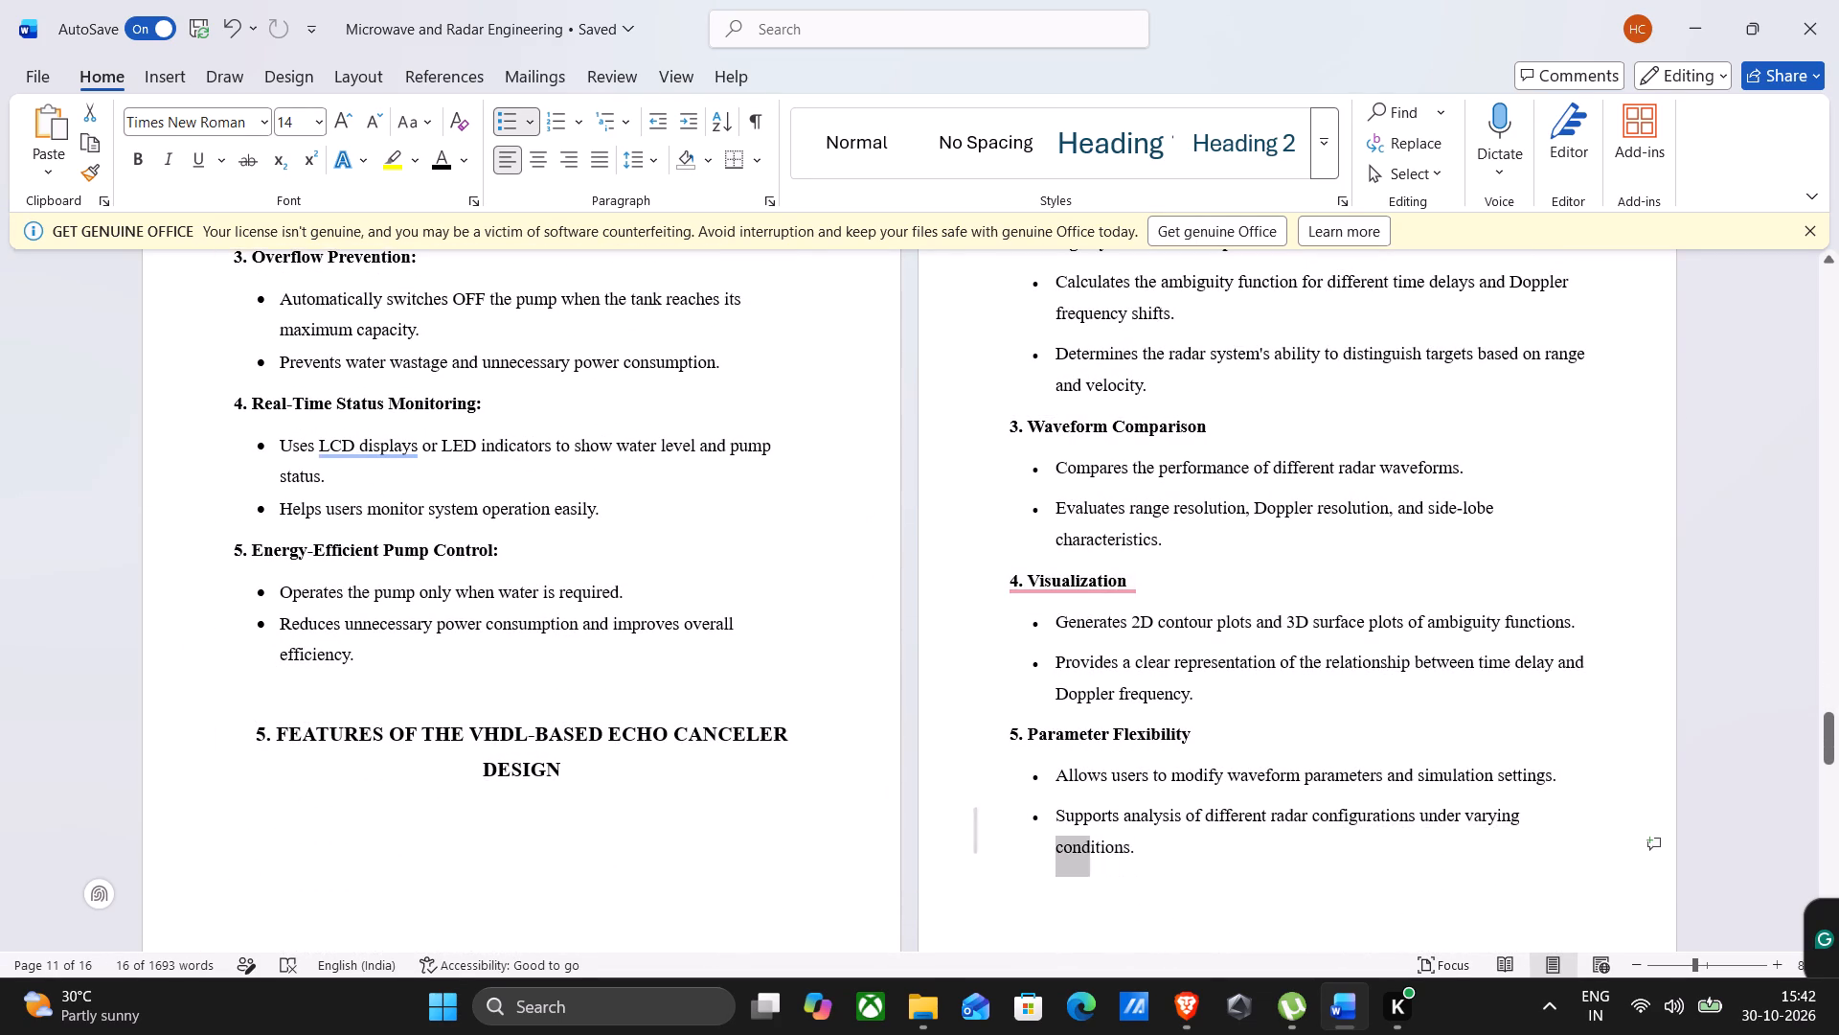
click(599, 734)
scroll(1211, 618, up, 14)
scroll(1001, 478, up, 4)
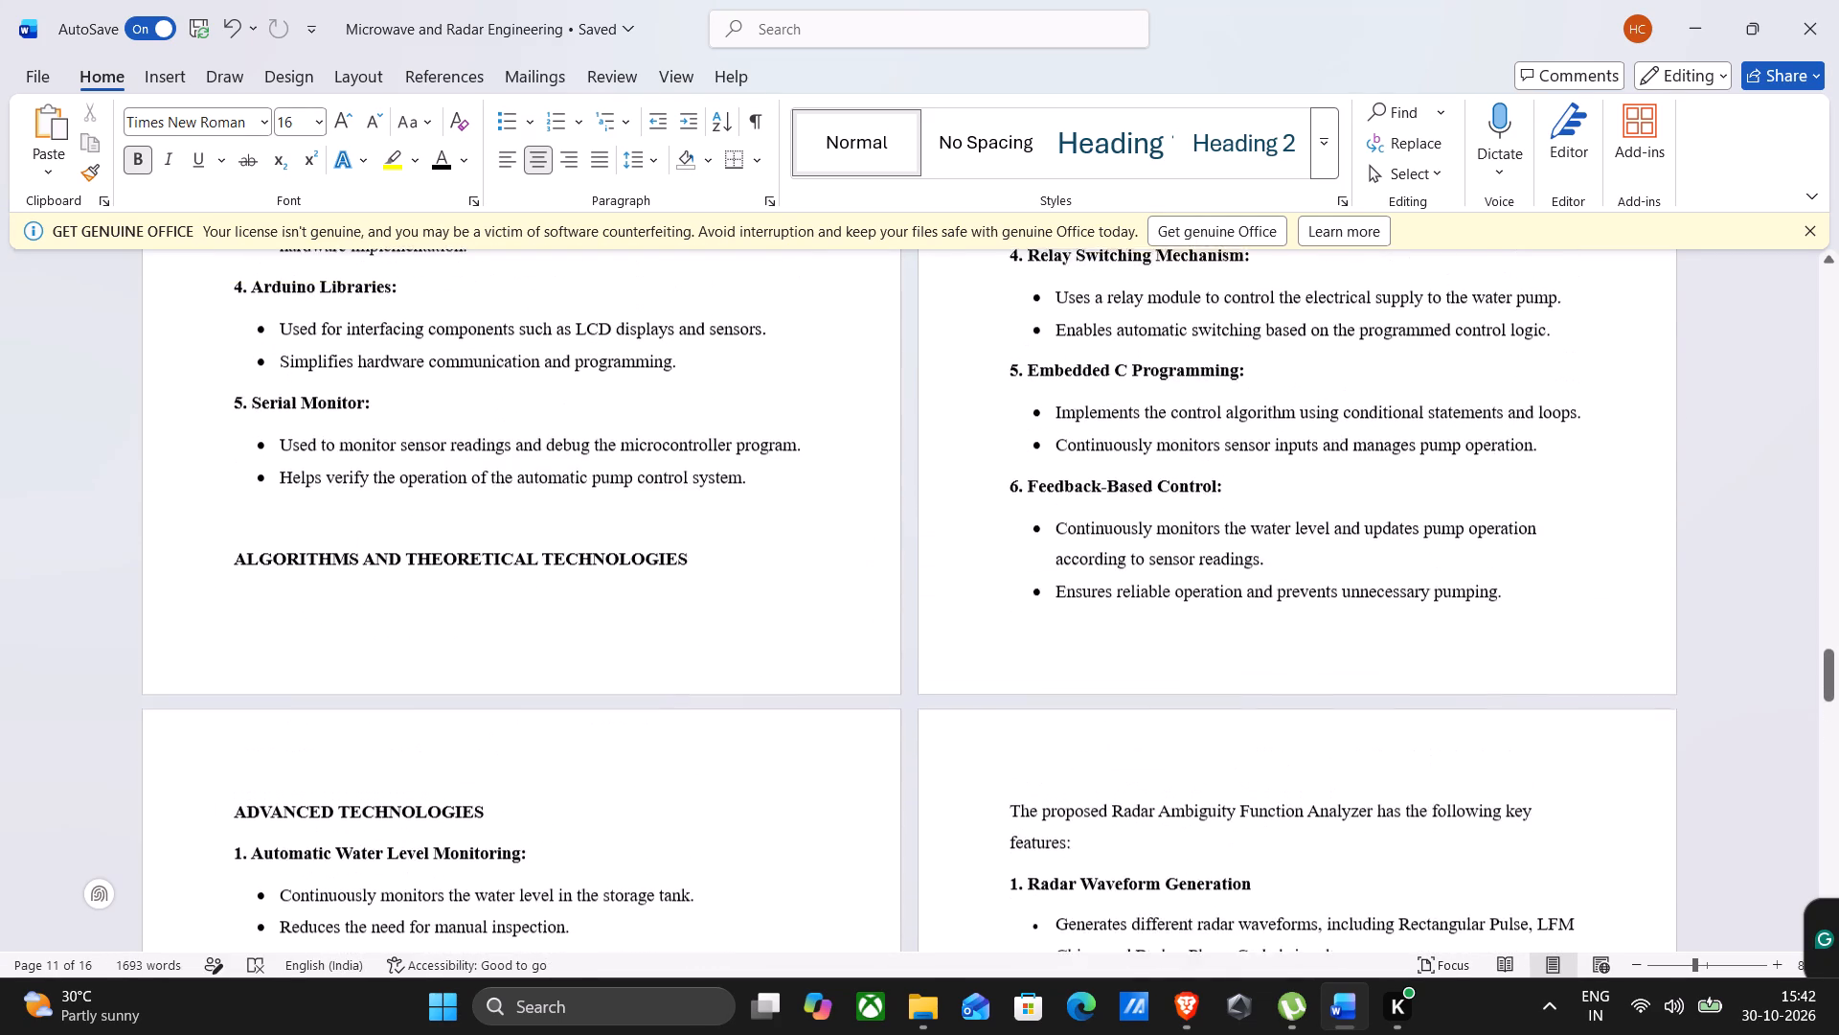
scroll(1016, 607, down, 5)
drag(997, 571, 845, 436)
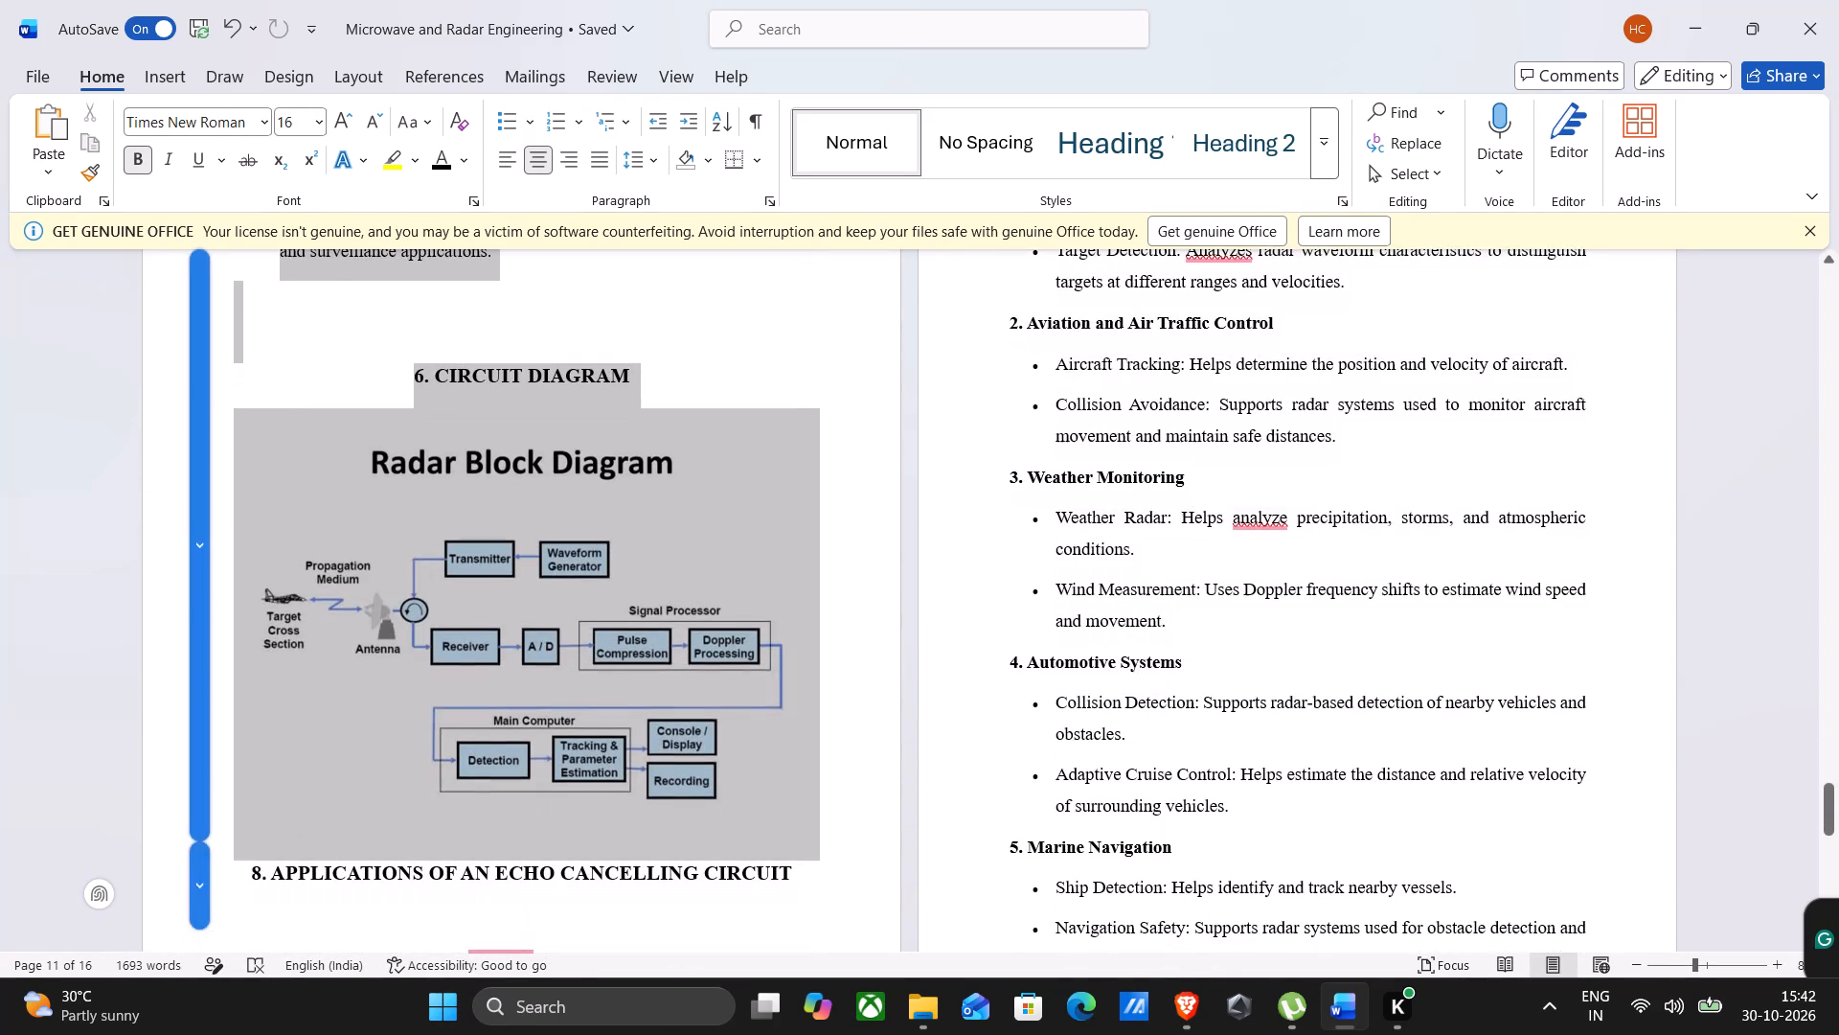
drag(845, 436, 513, 412)
scroll(808, 356, up, 3)
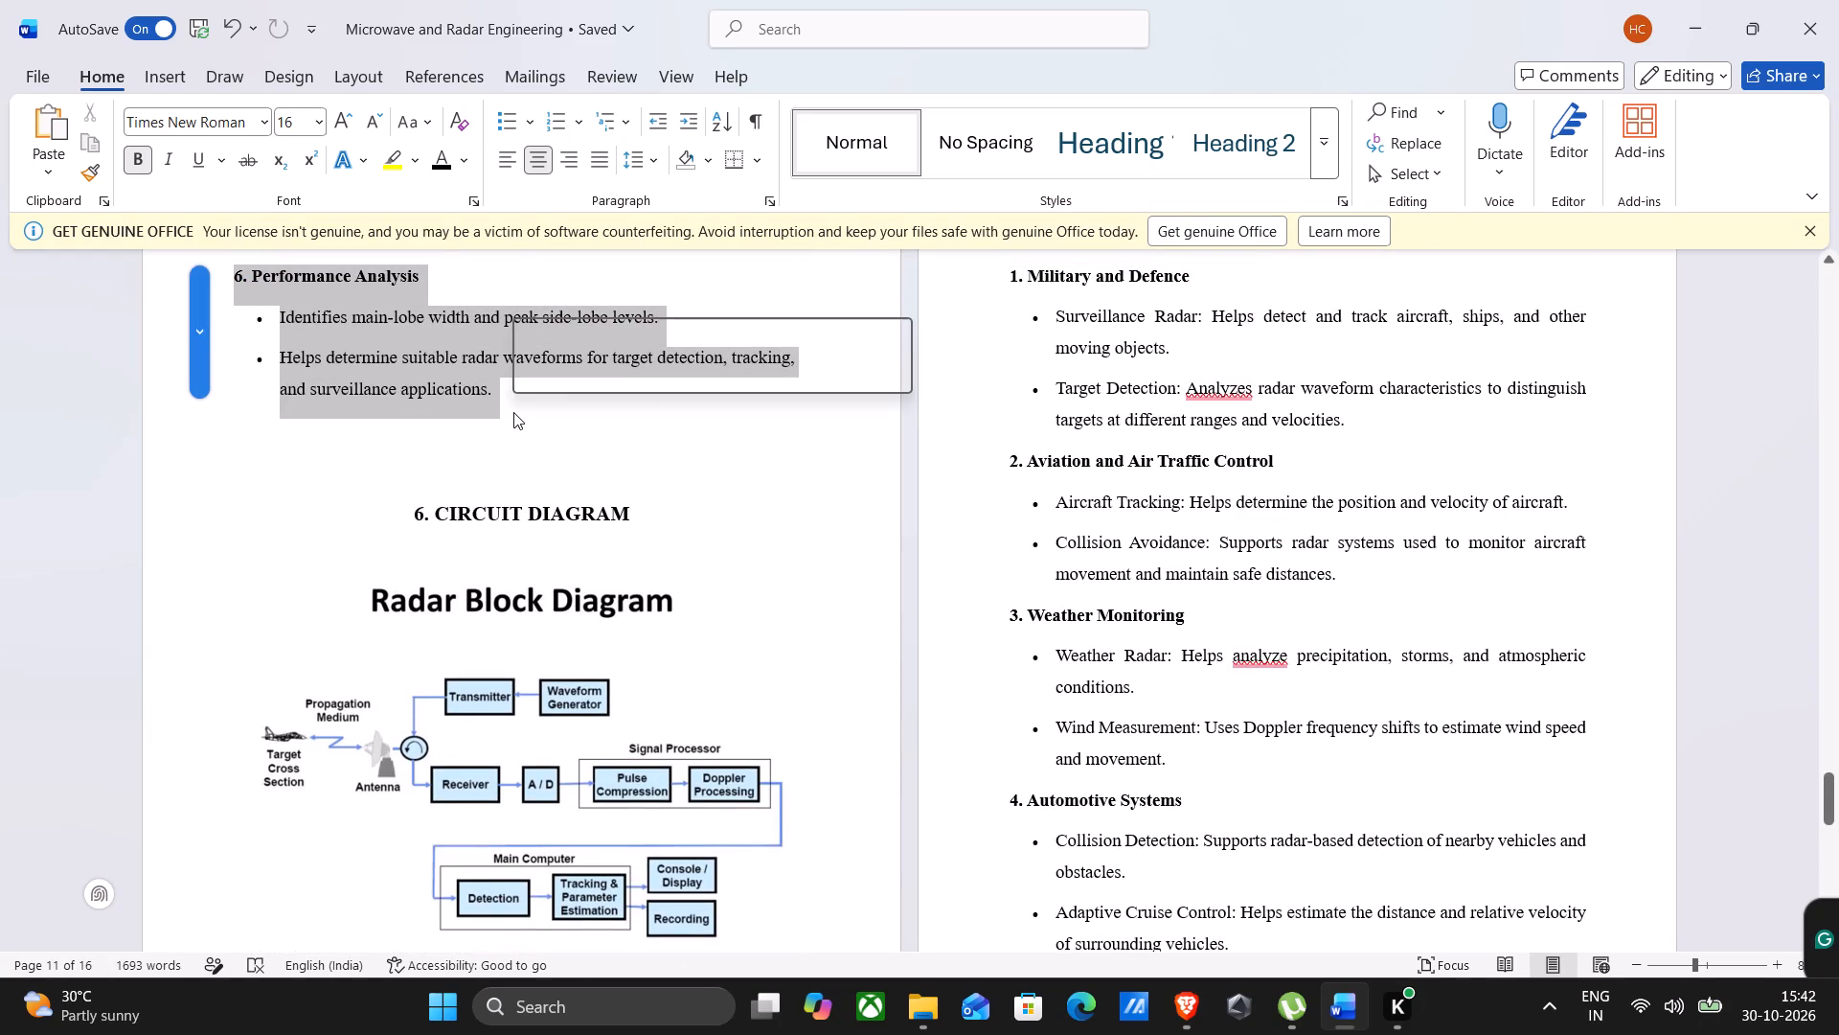
key(ctrl+c)
scroll(700, 643, up, 17)
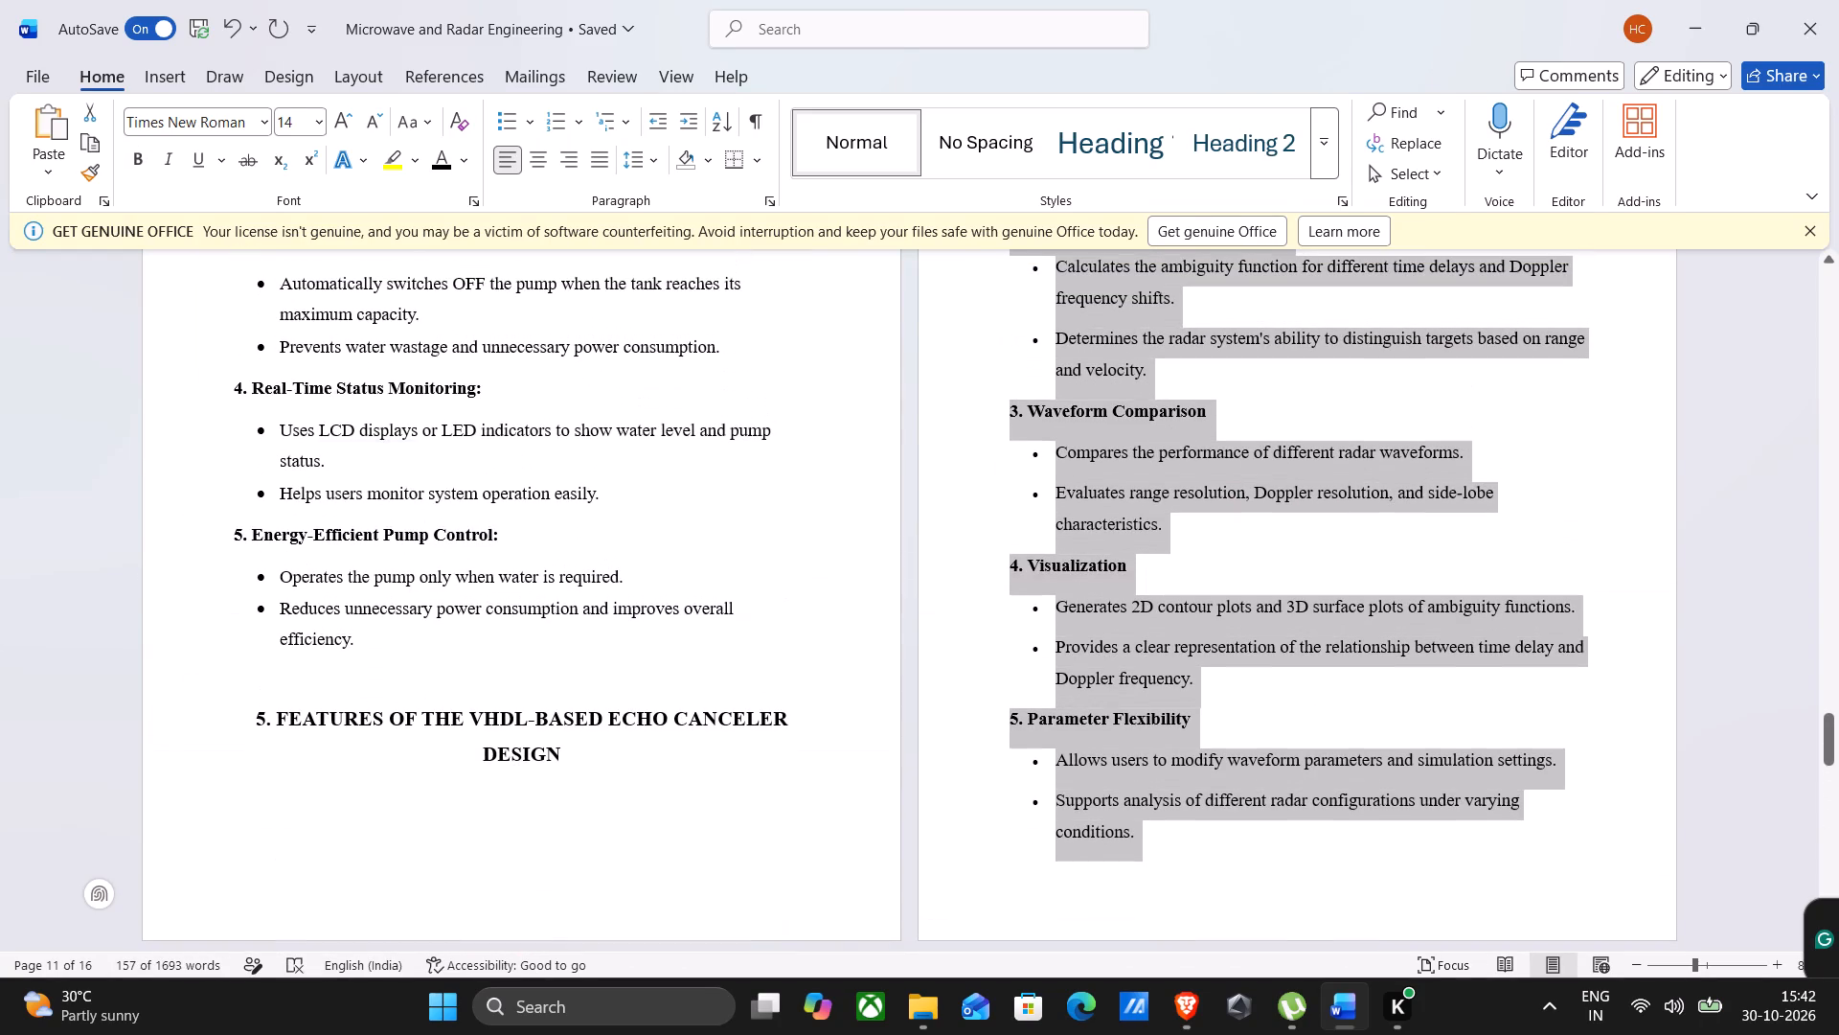
ctrl+scroll(743, 776, down, 1)
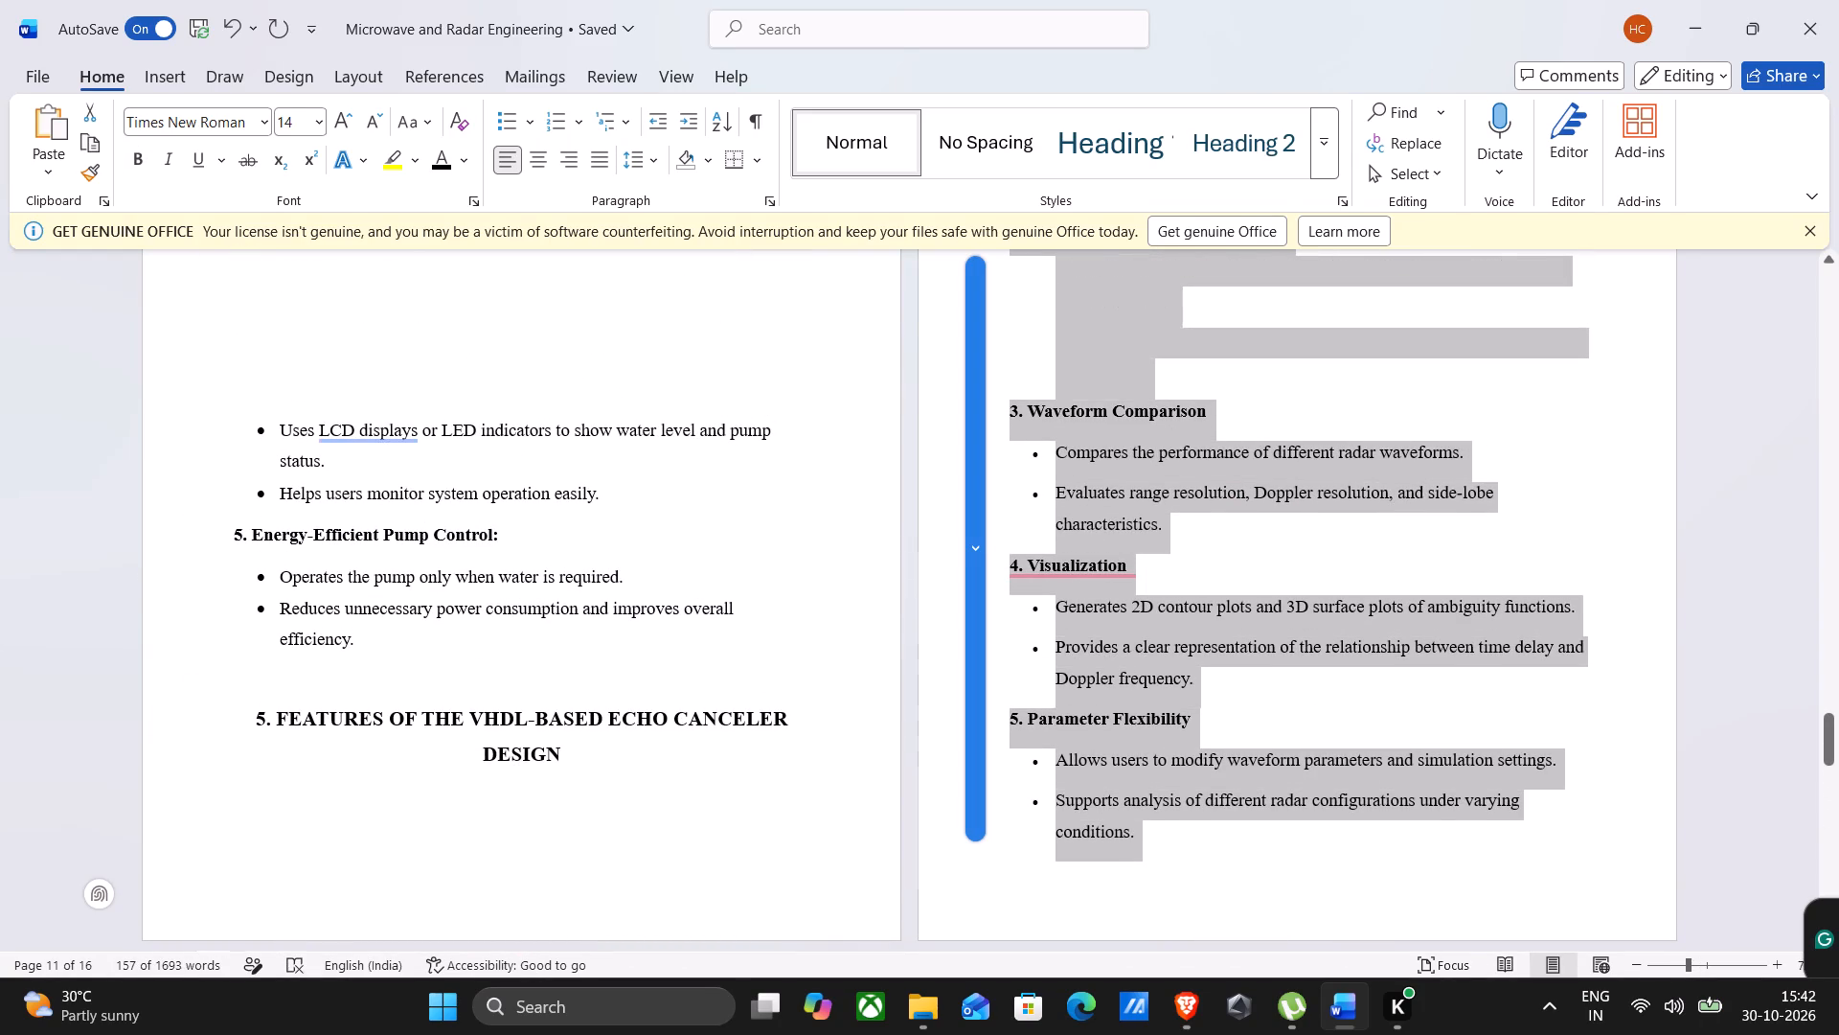
ctrl+scroll(743, 776, up, 4)
scroll(743, 776, down, 8)
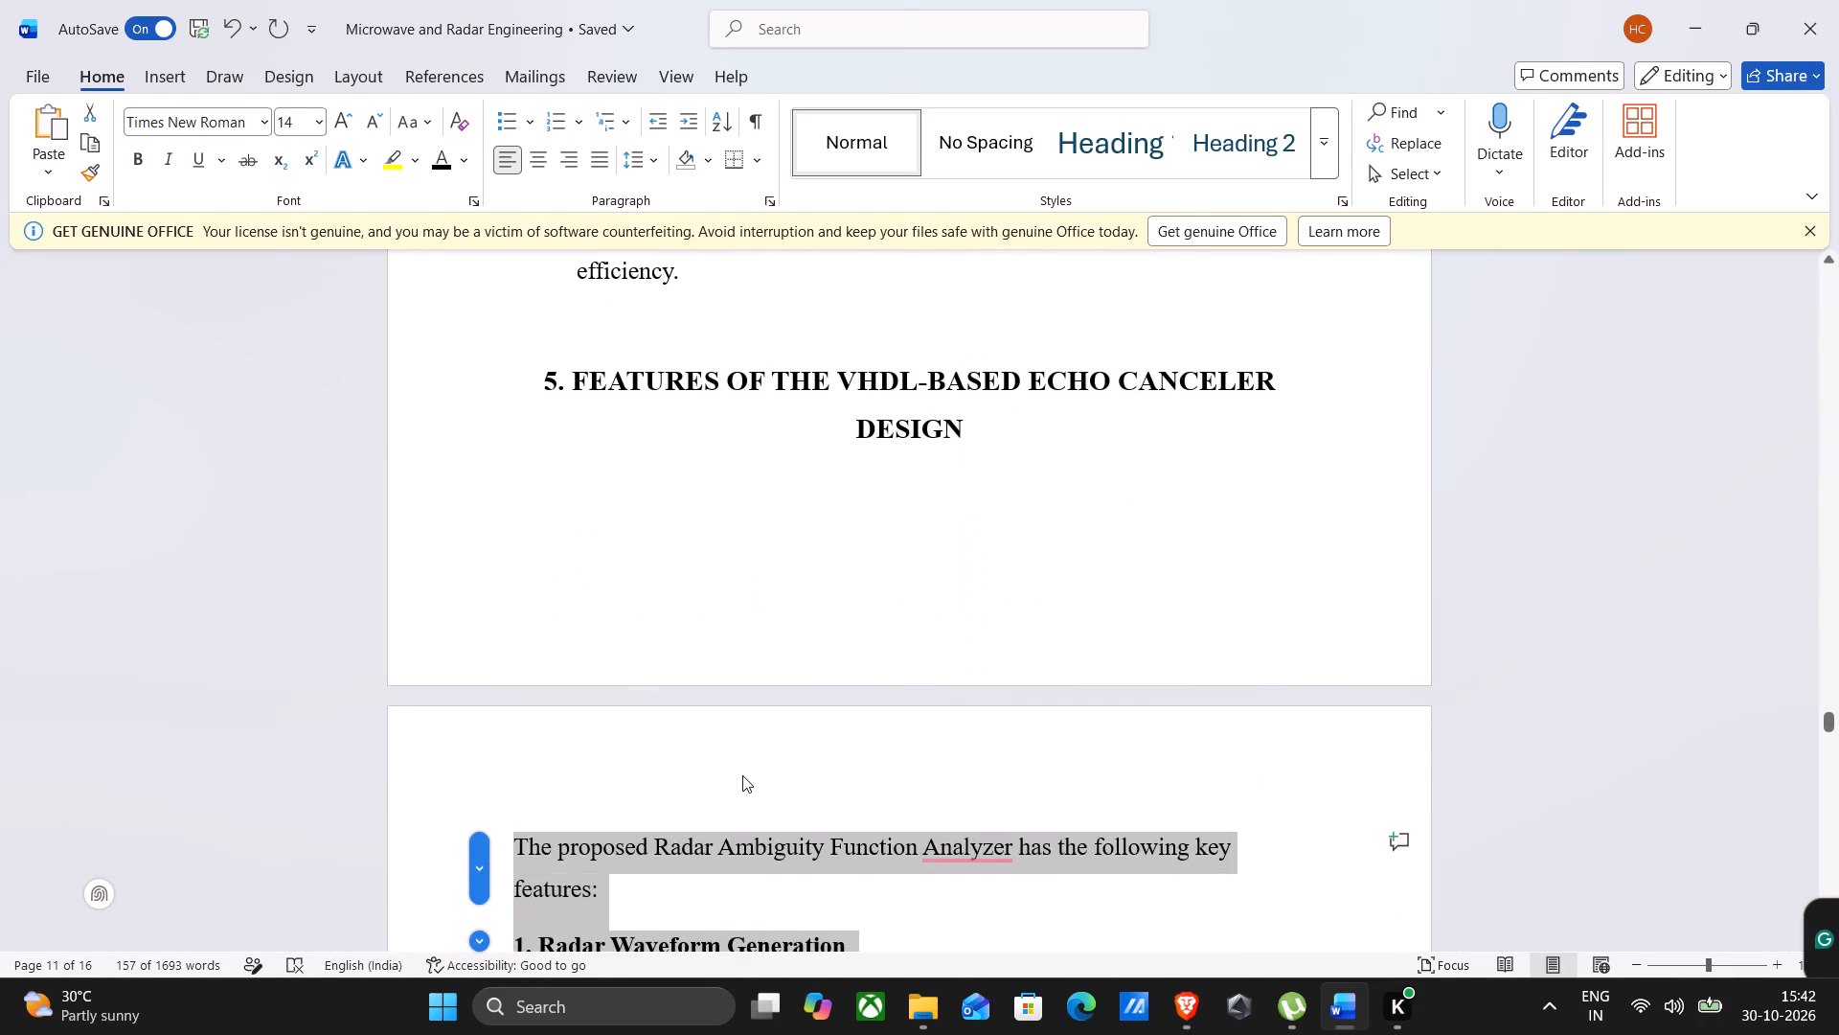
ctrl+scroll(742, 775, down, 1)
scroll(742, 775, down, 20)
scroll(742, 775, down, 11)
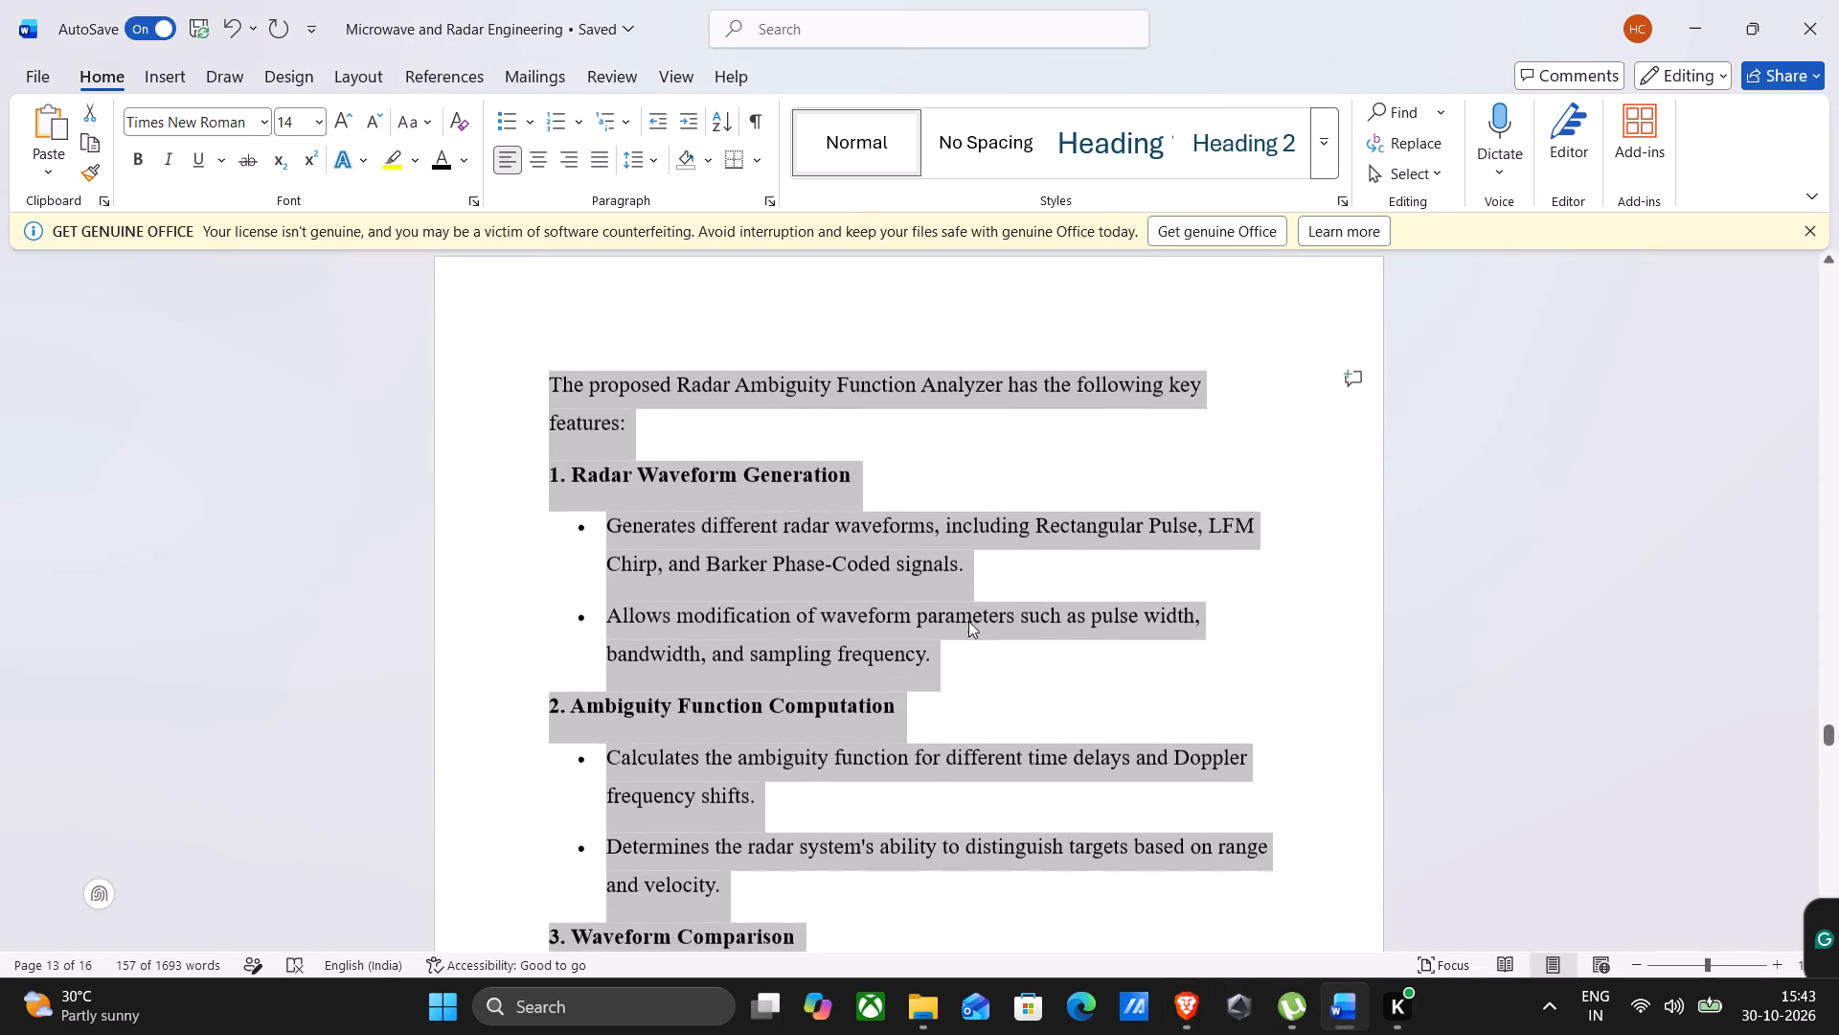
scroll(968, 621, up, 1)
key(ctrl+v)
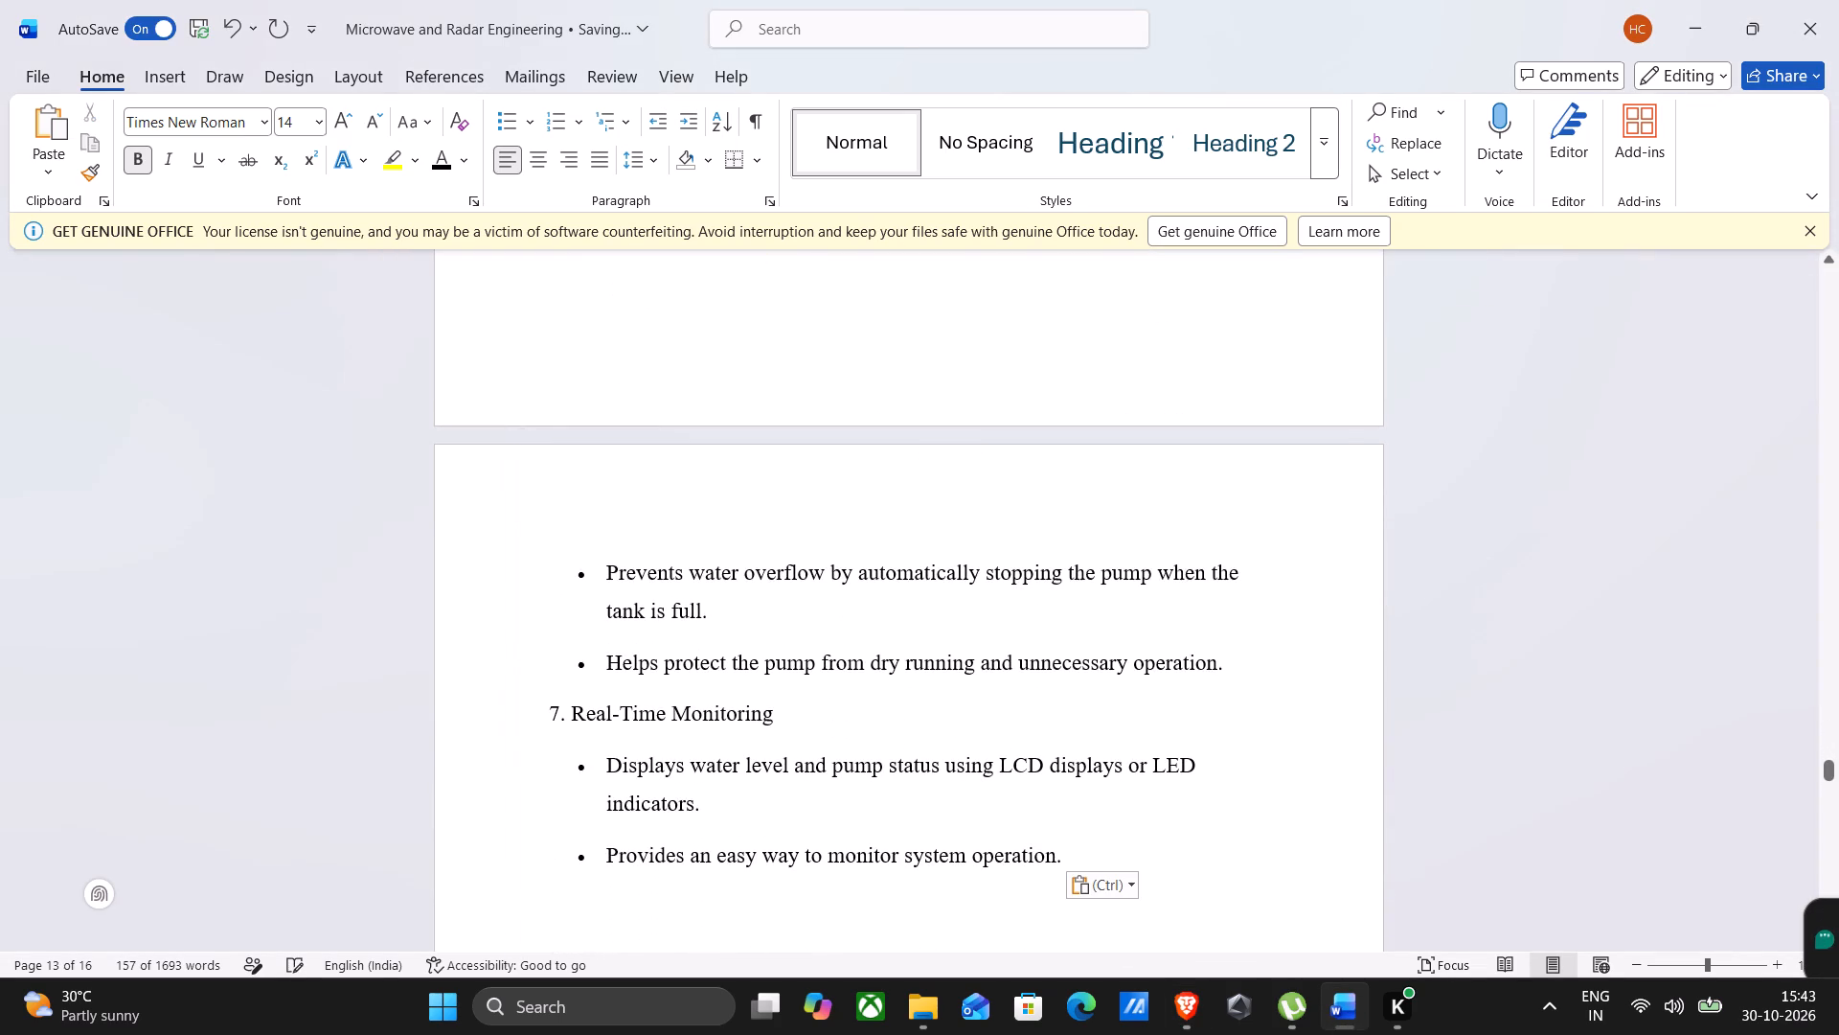
Make the headings 7. Real-Time Monitoring, 6. Safety and Protection and 5. Parameter Flexibility bold in the pasted features text.
drag(559, 761, 1090, 857)
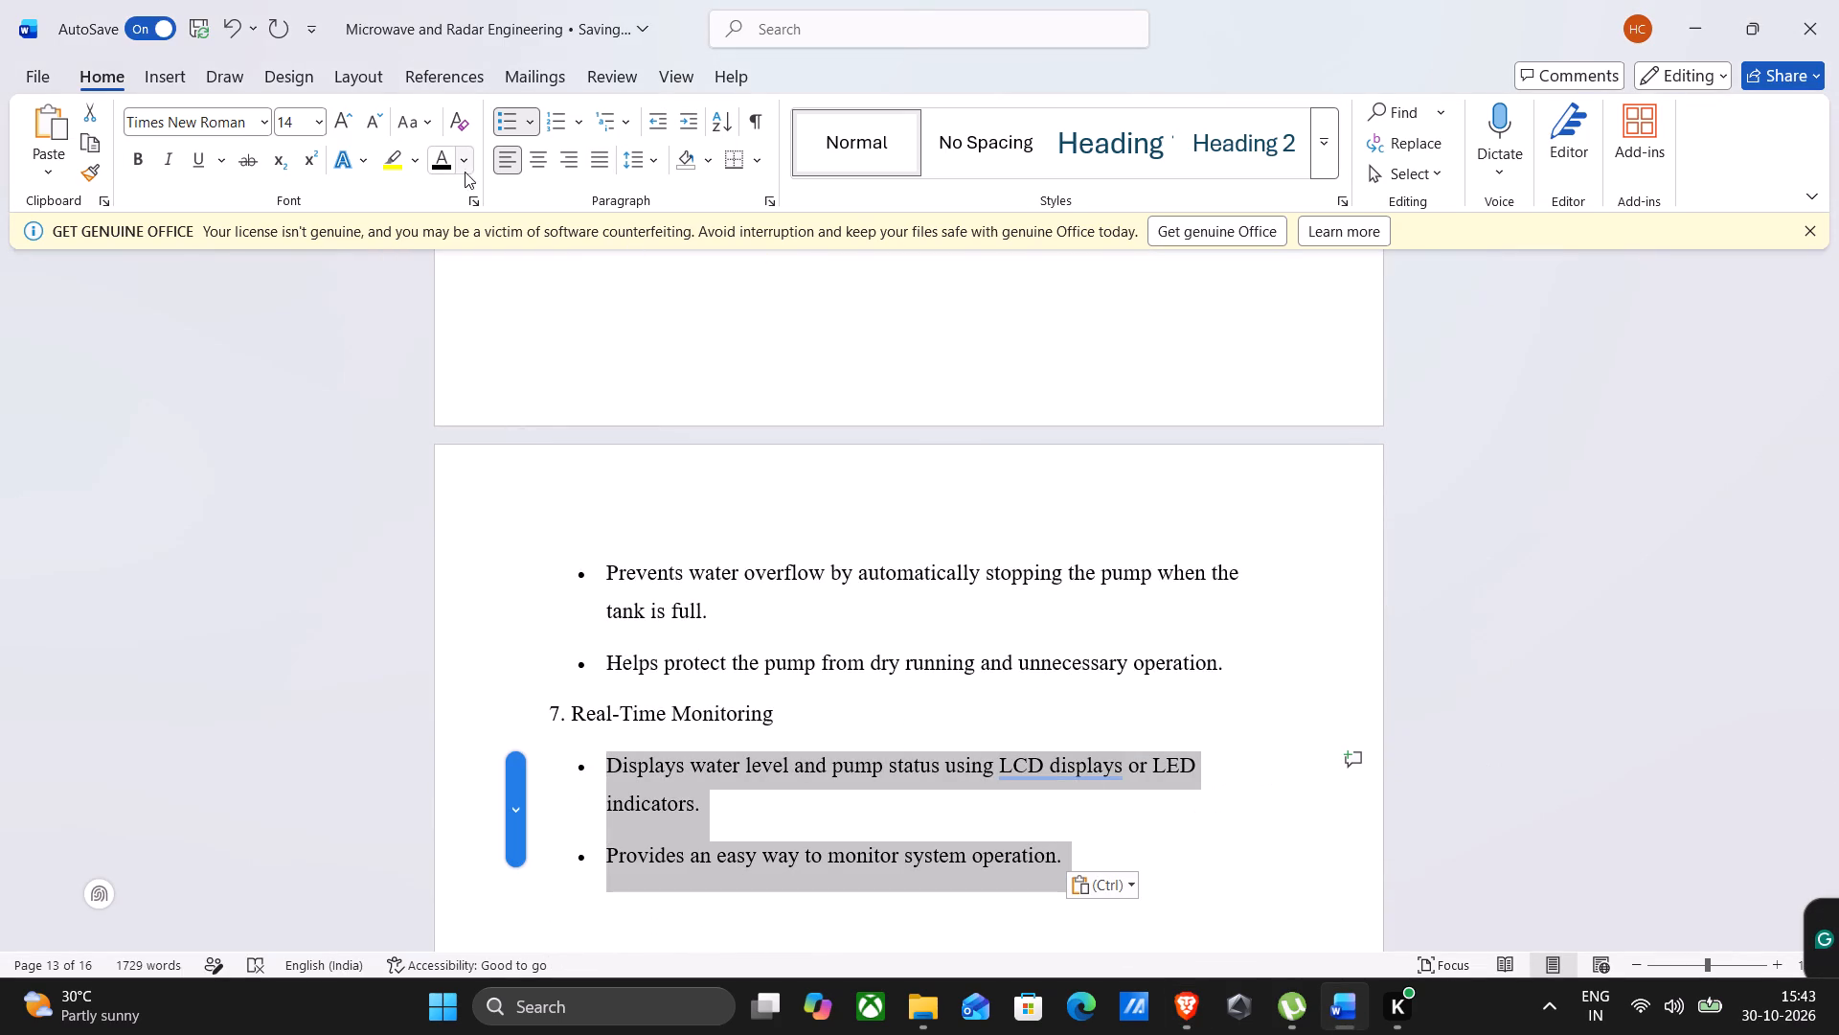
click(444, 162)
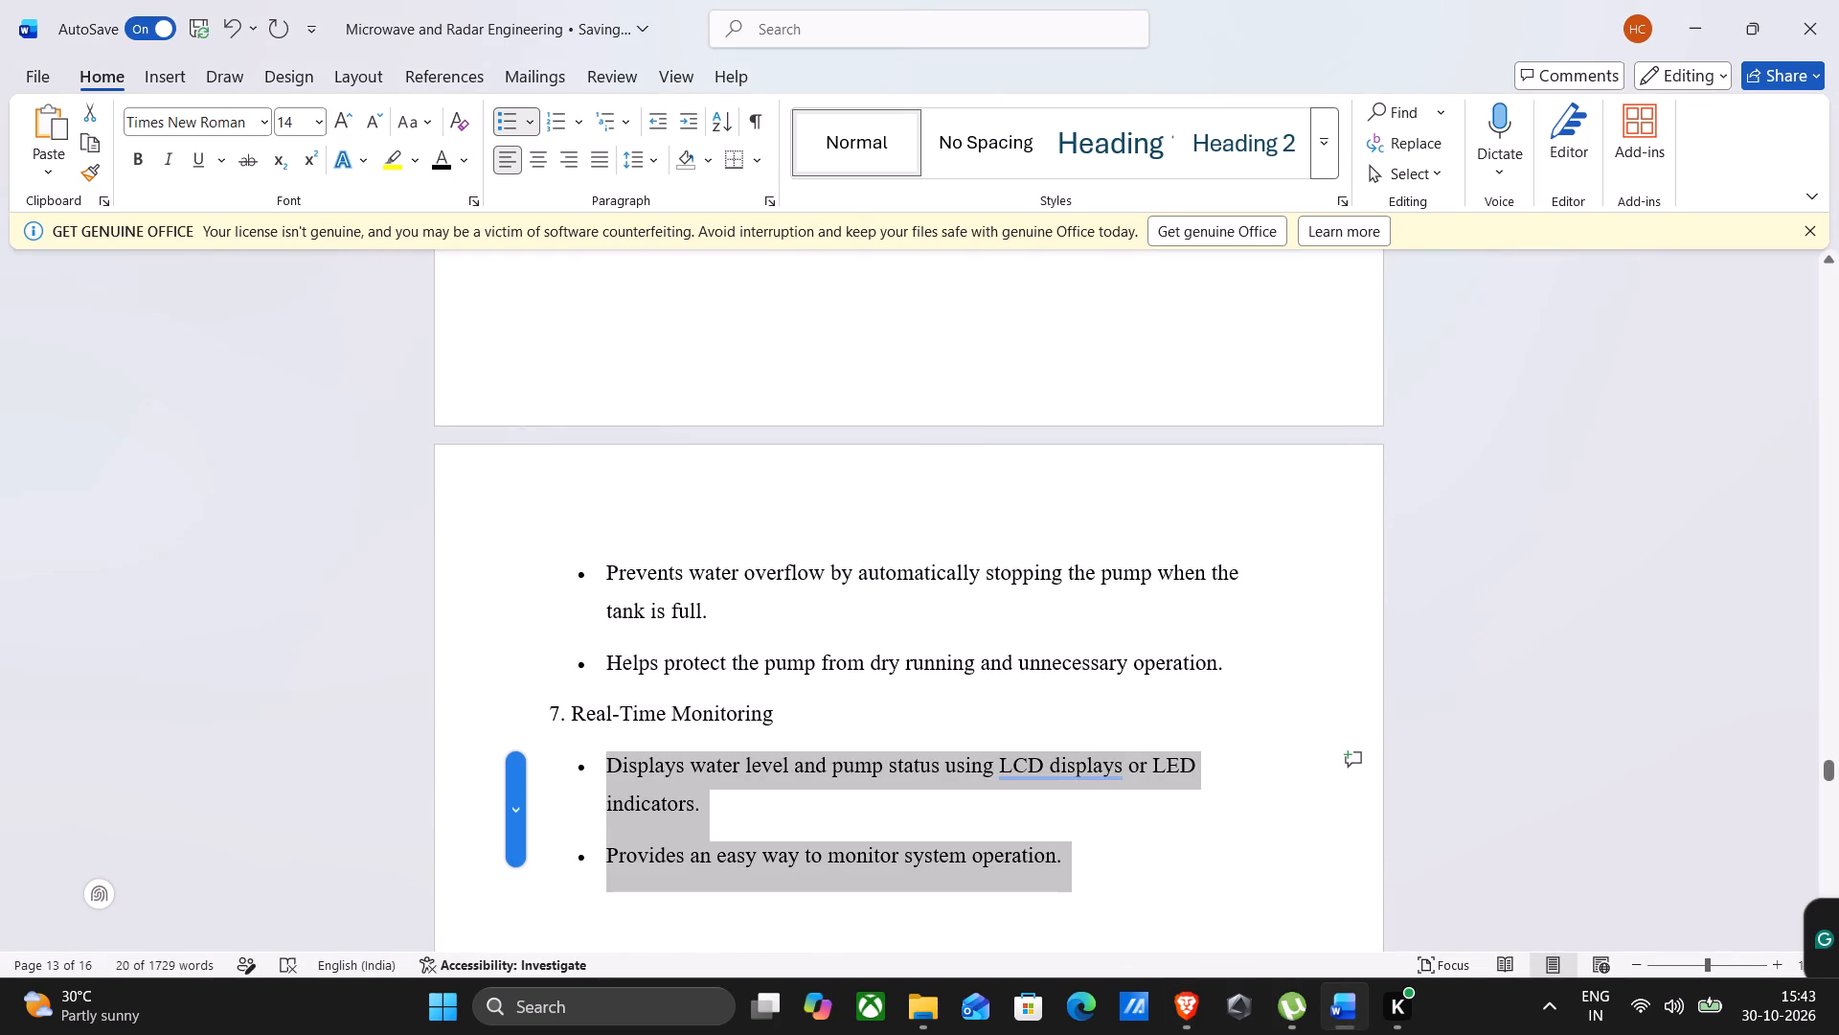
drag(783, 728, 530, 696)
triple_click(553, 700)
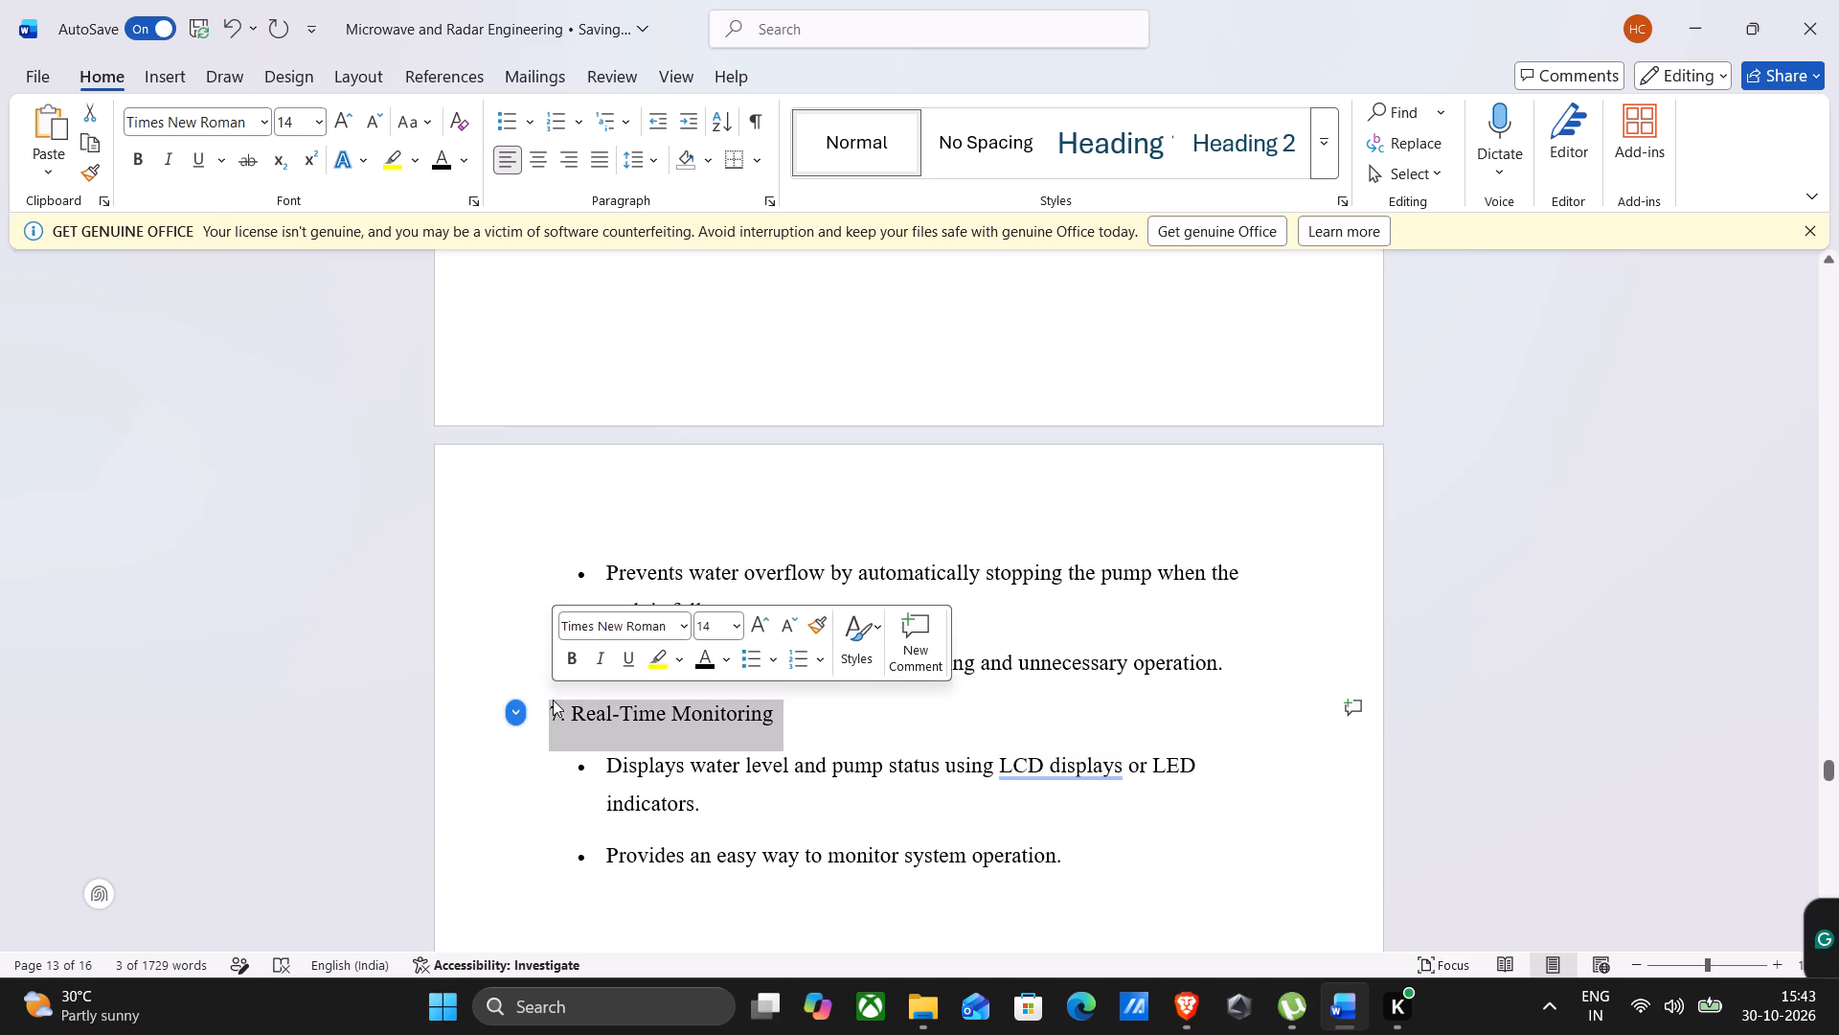
key(ctrl+b)
scroll(560, 703, up, 7)
triple_click(601, 638)
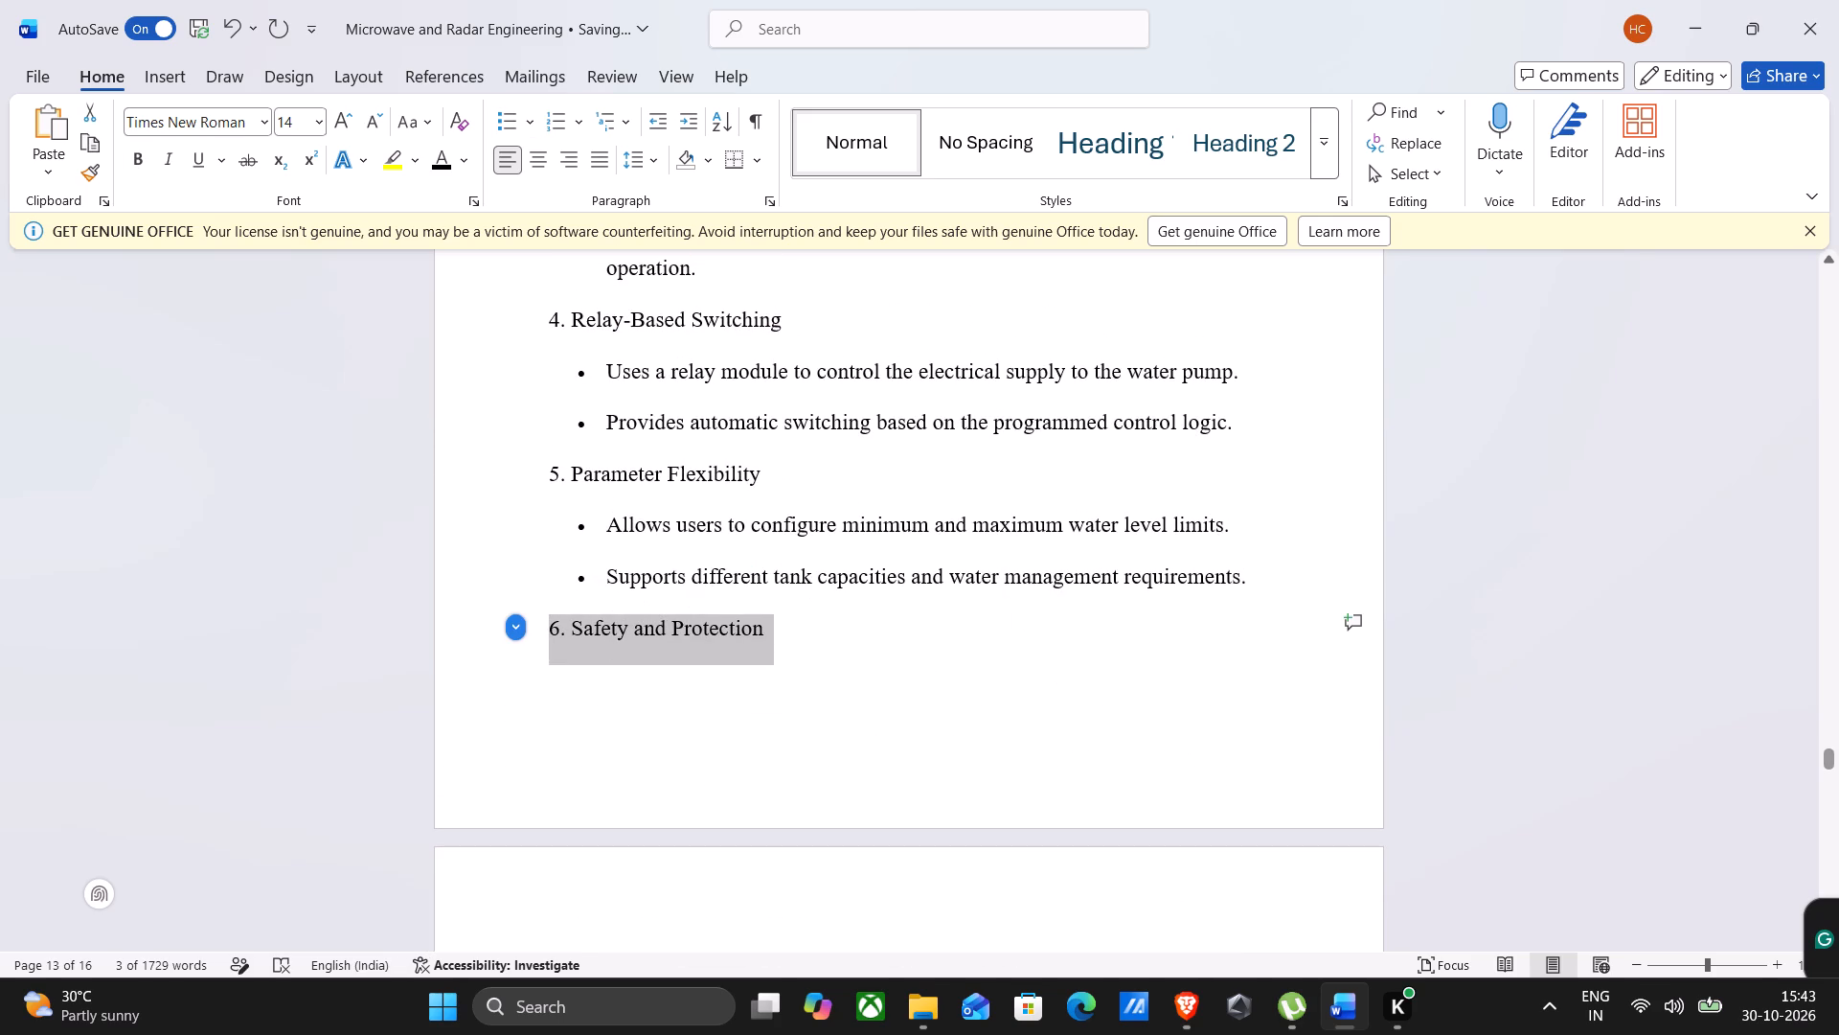
key(ctrl+b)
triple_click(640, 461)
key(ctrl+b)
Bold the headings 4. Relay-Based Switching, 3. Sensor-Based Operation, 2. Automatic Pump Control and 1. Automatic Water Level Detection.
scroll(646, 424, up, 3)
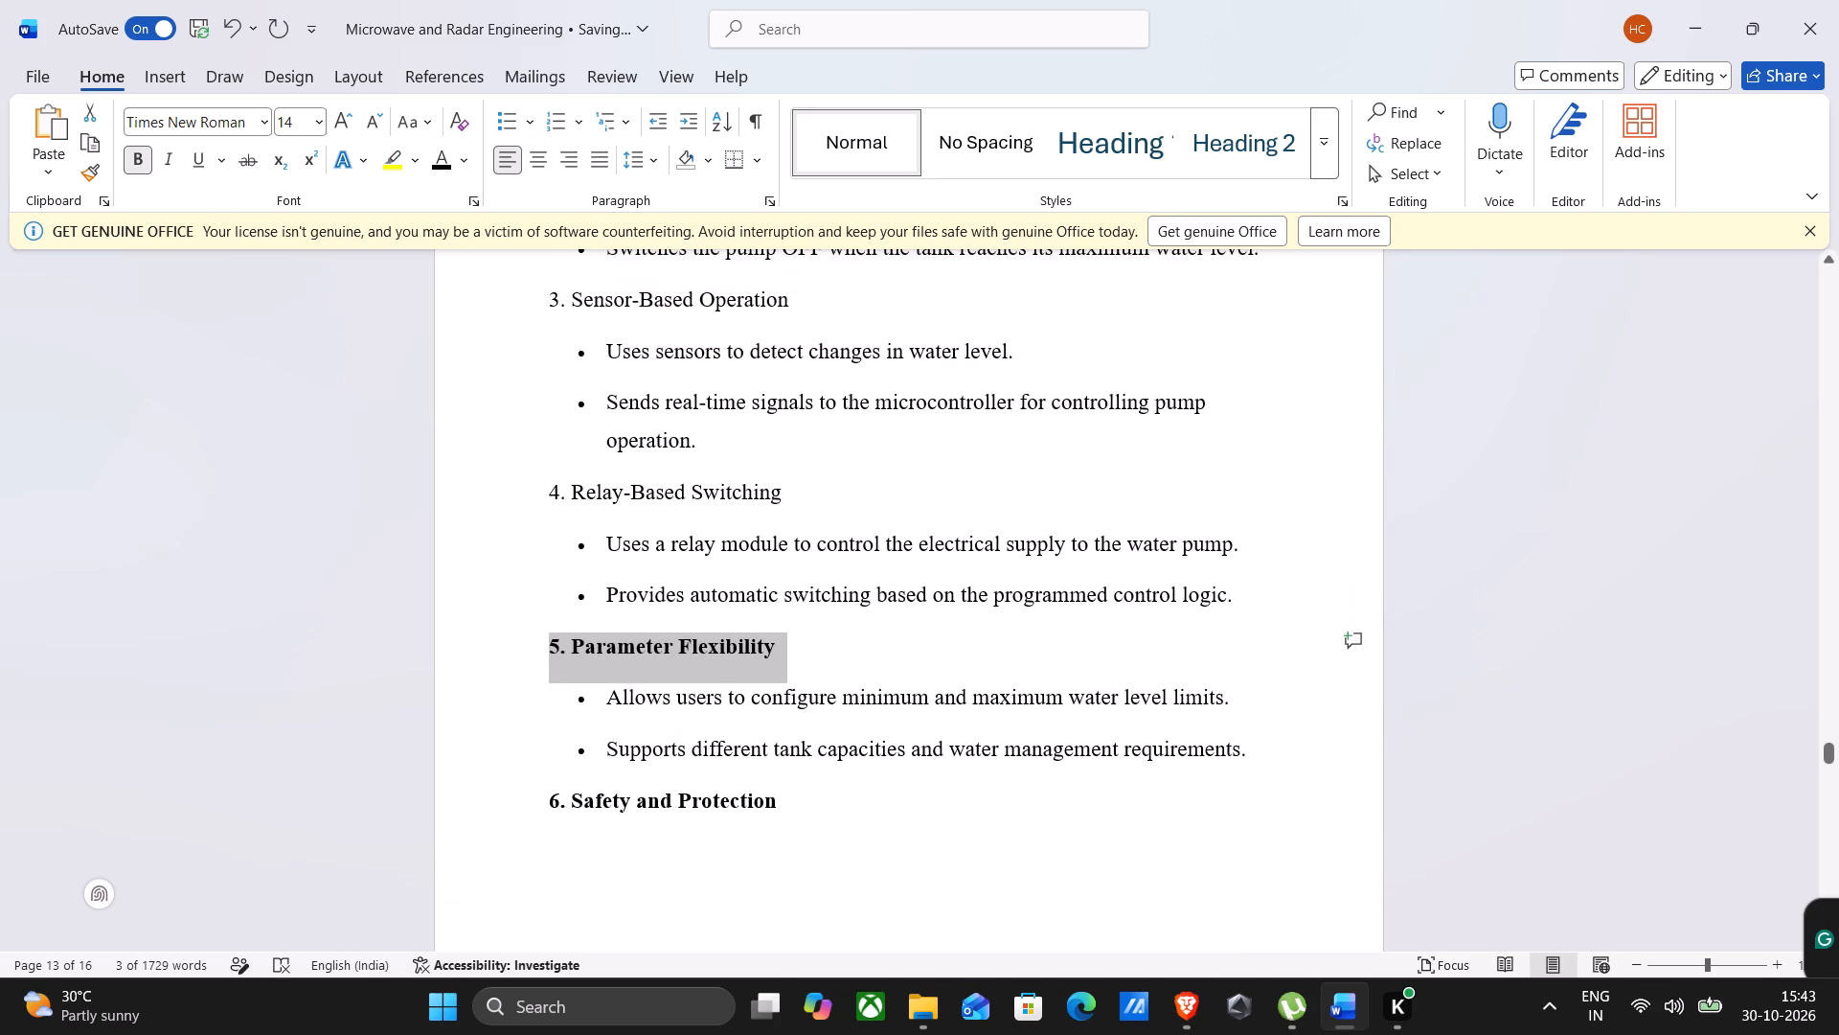
double_click(662, 466)
triple_click(668, 492)
key(ctrl+b)
double_click(661, 313)
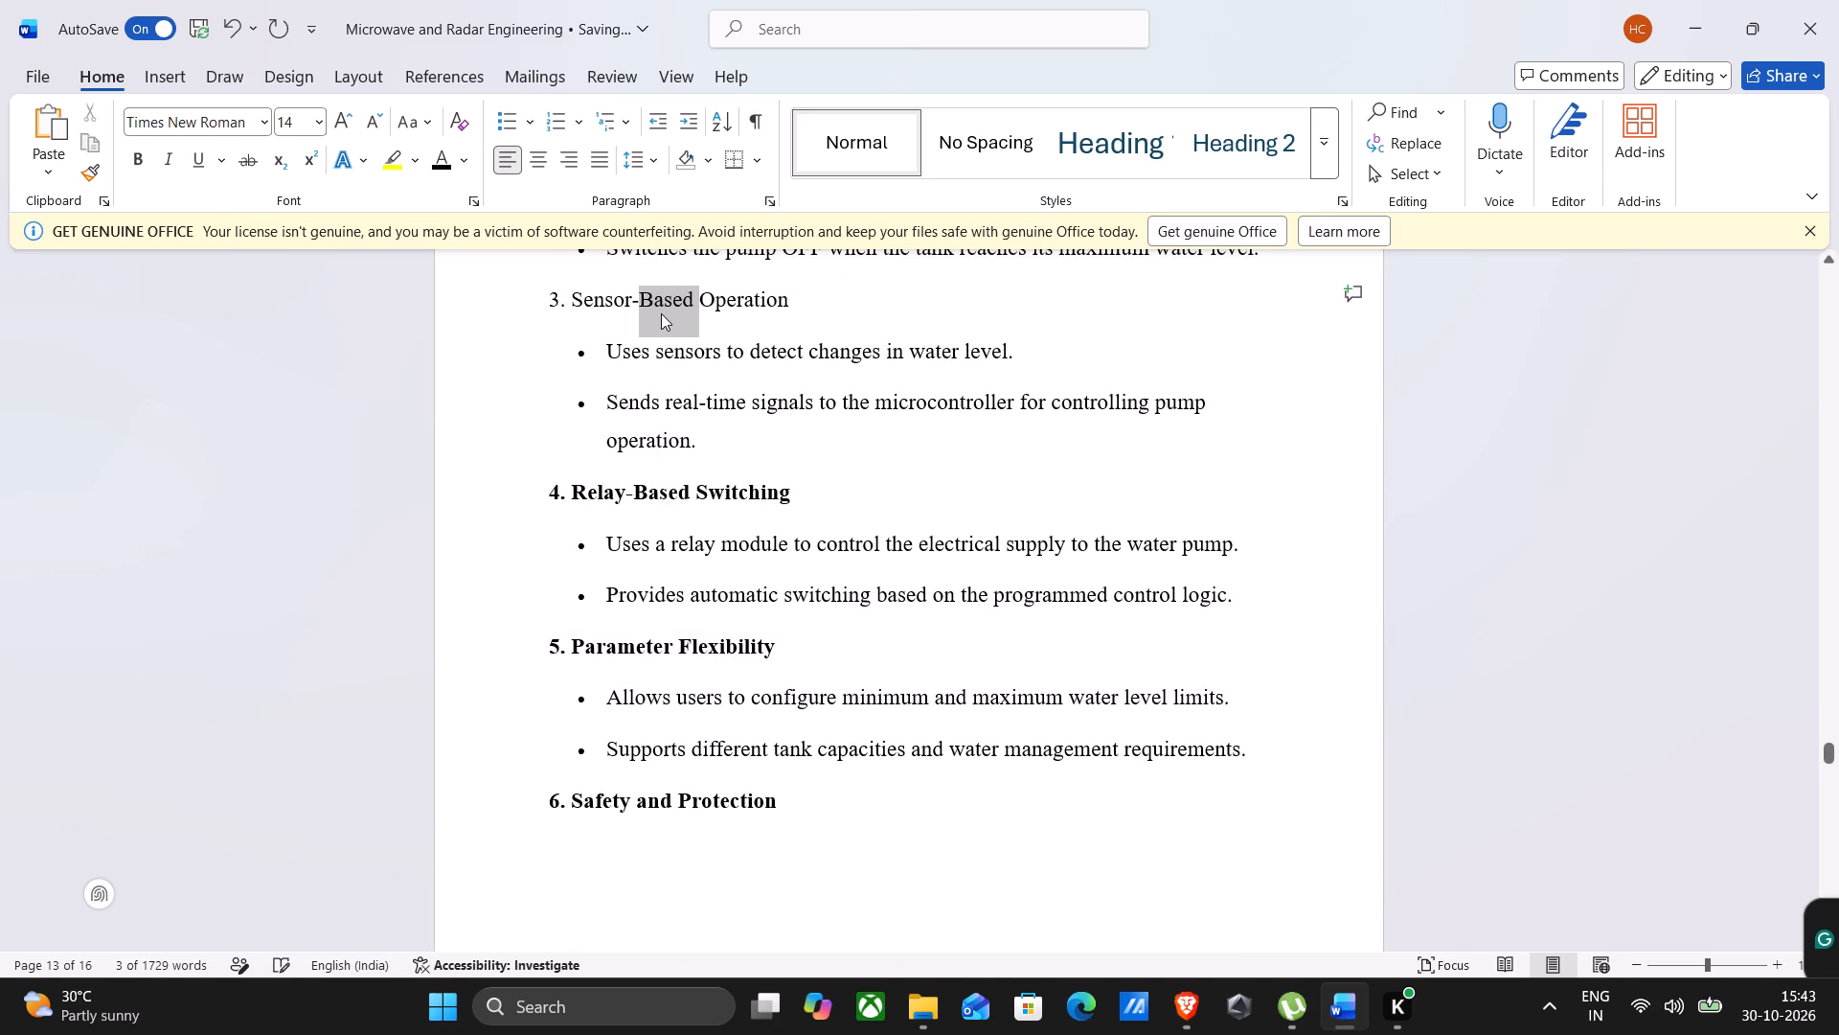
triple_click(661, 313)
key(ctrl+b)
scroll(657, 403, up, 6)
triple_click(660, 451)
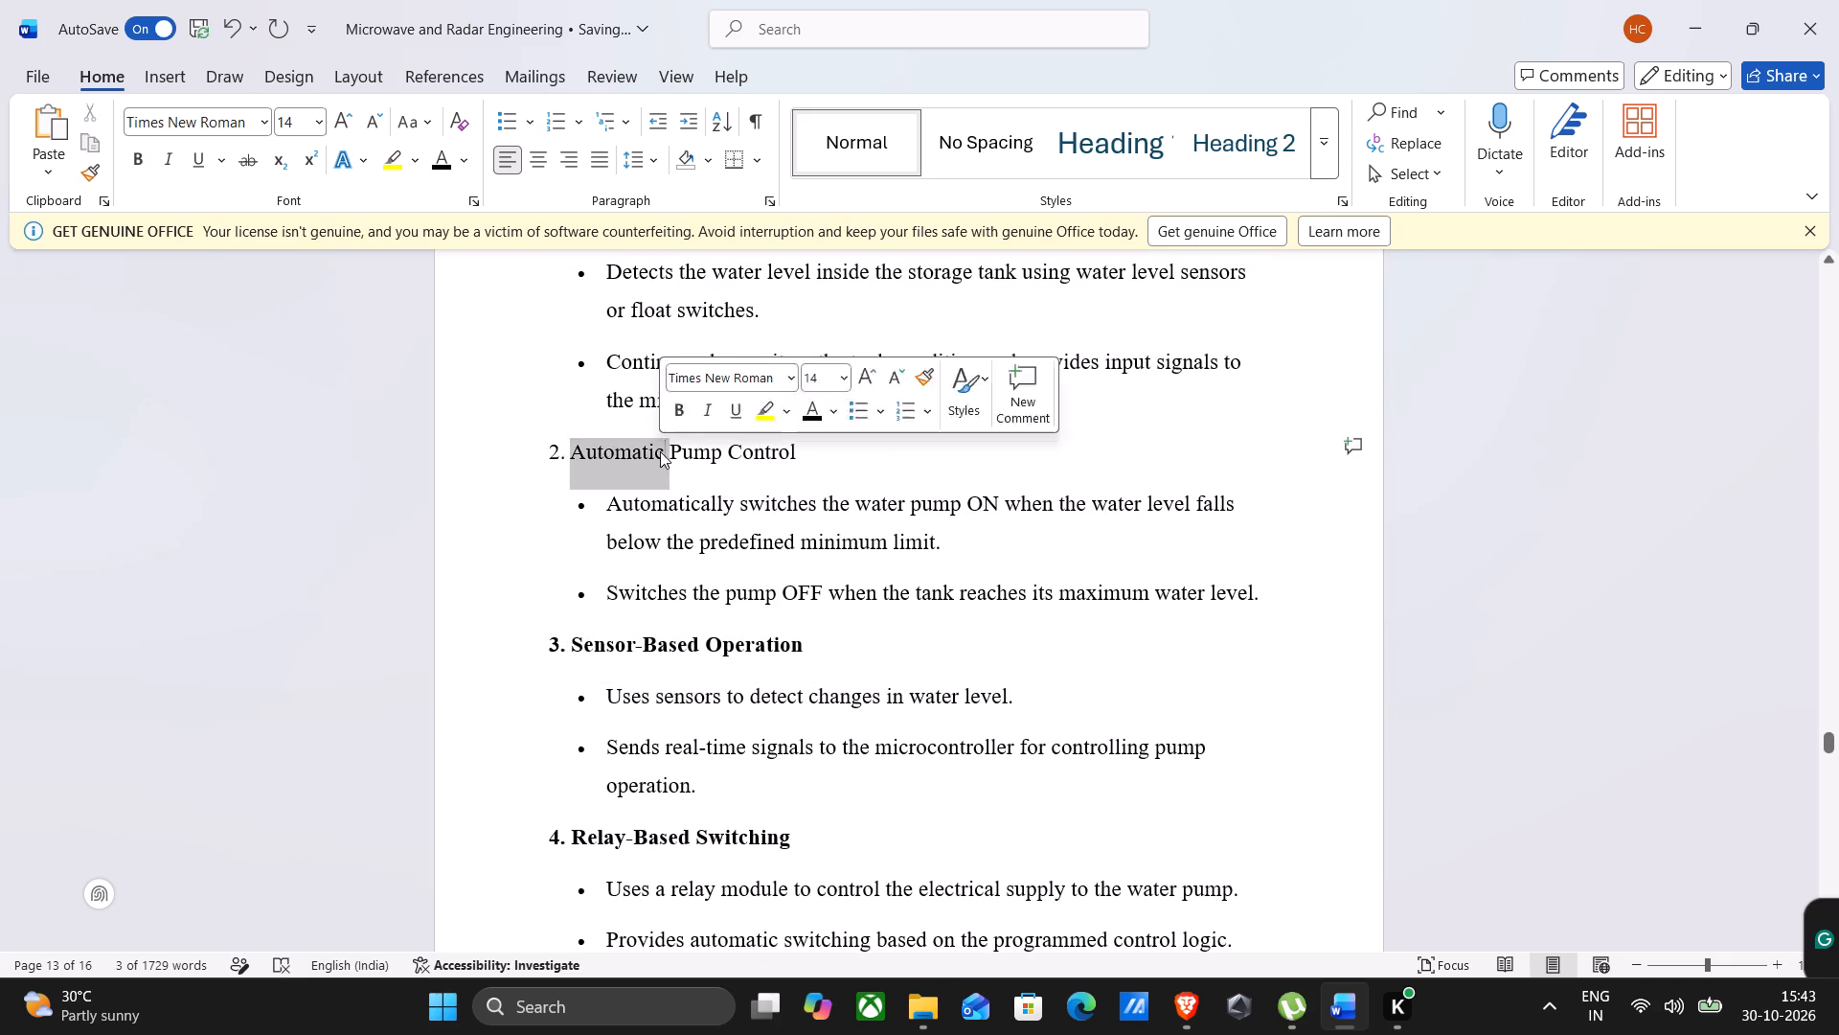
key(ctrl+b)
scroll(662, 507, up, 5)
triple_click(662, 516)
key(ctrl+b)
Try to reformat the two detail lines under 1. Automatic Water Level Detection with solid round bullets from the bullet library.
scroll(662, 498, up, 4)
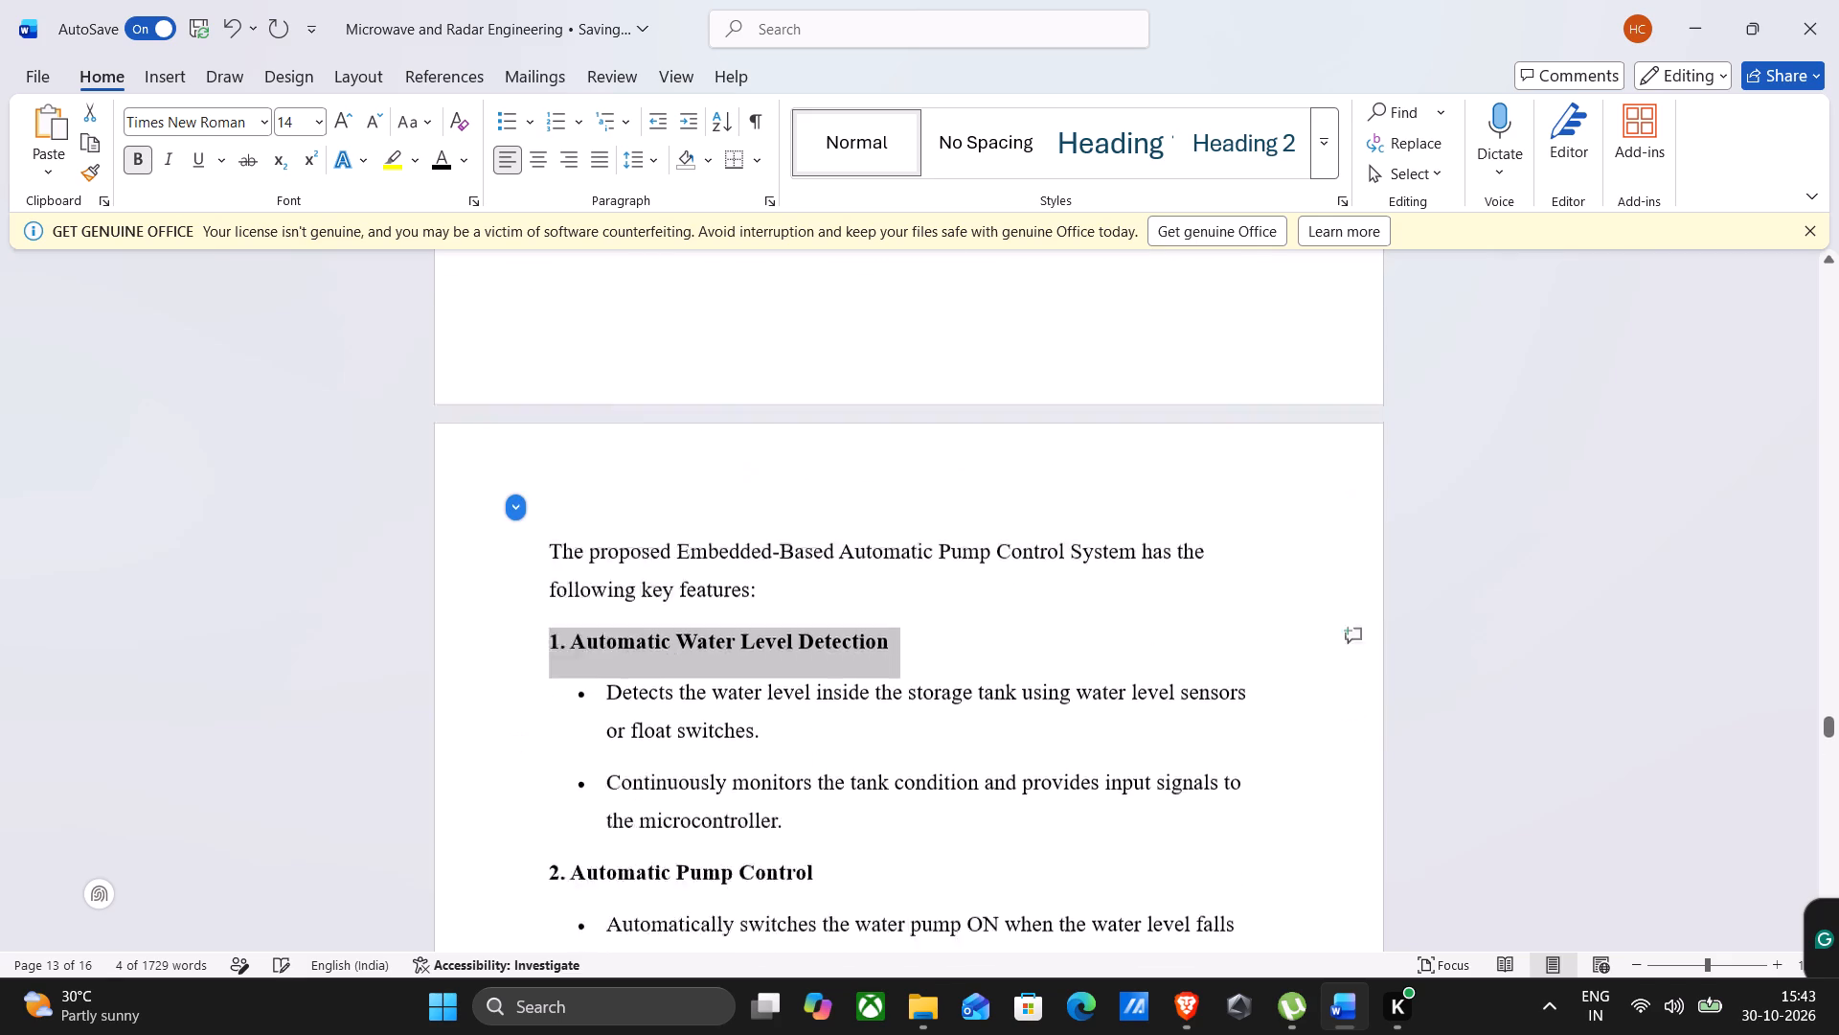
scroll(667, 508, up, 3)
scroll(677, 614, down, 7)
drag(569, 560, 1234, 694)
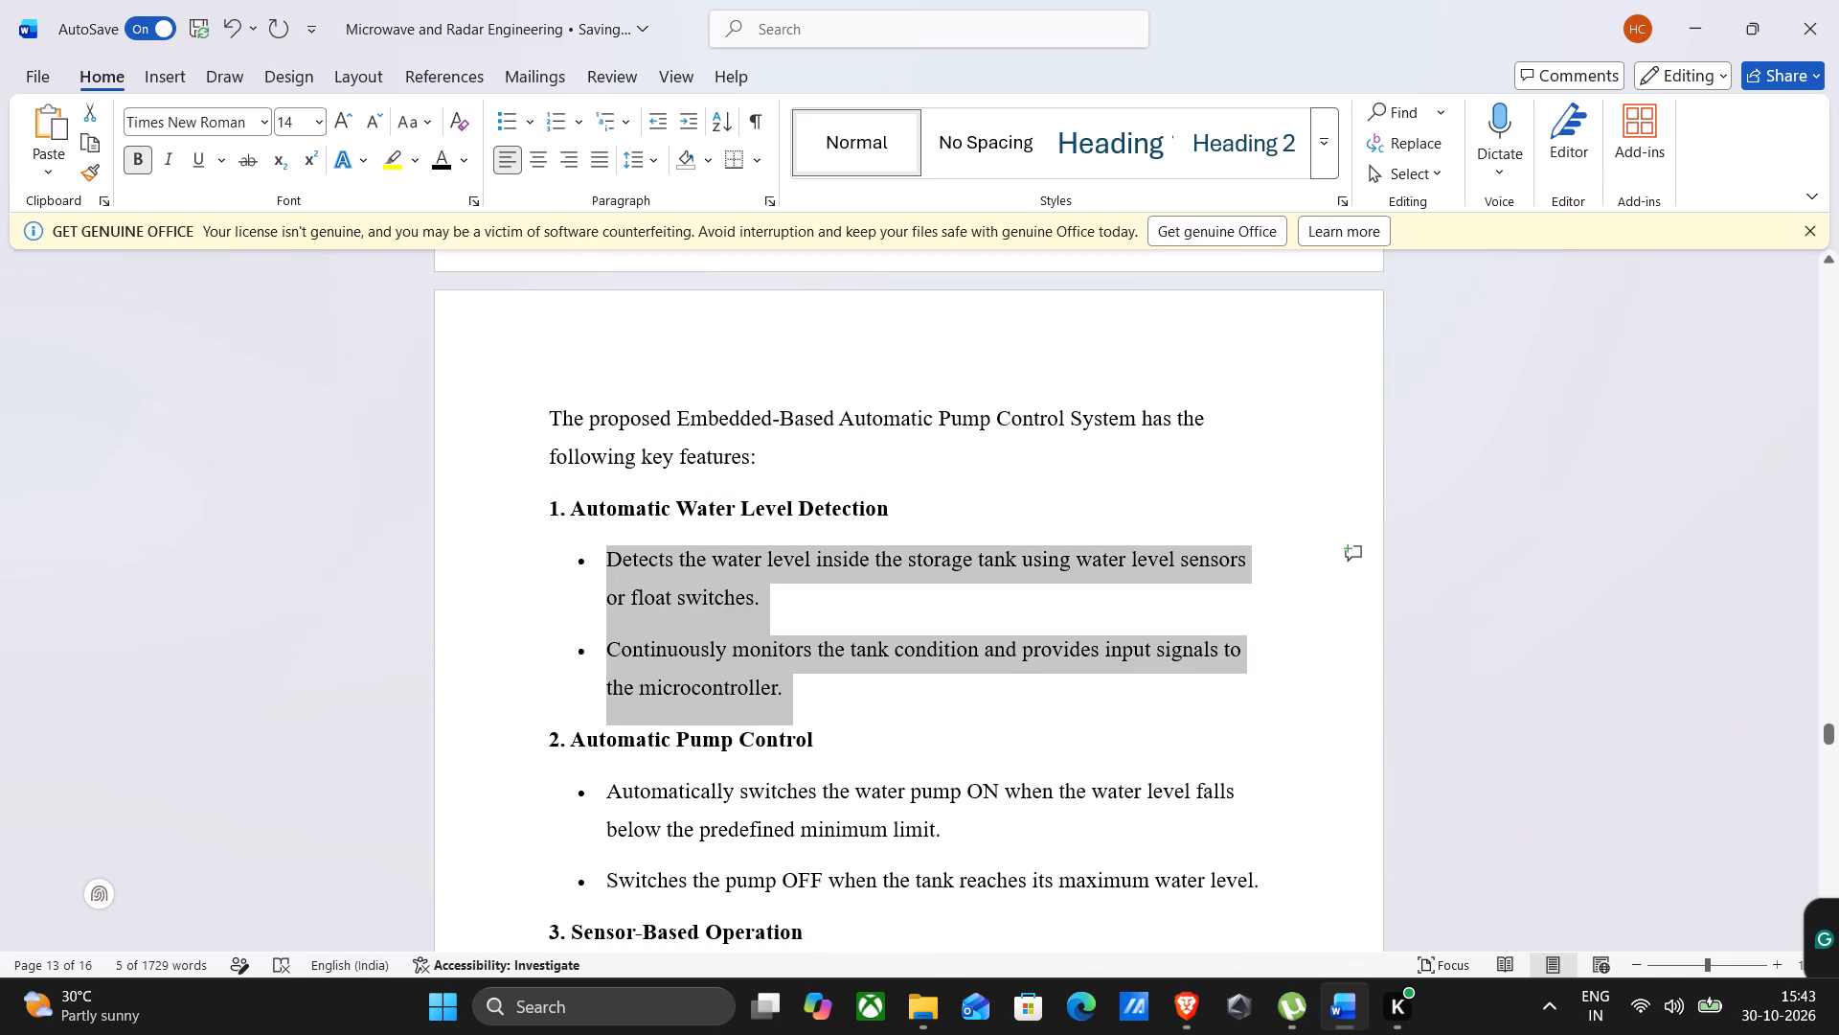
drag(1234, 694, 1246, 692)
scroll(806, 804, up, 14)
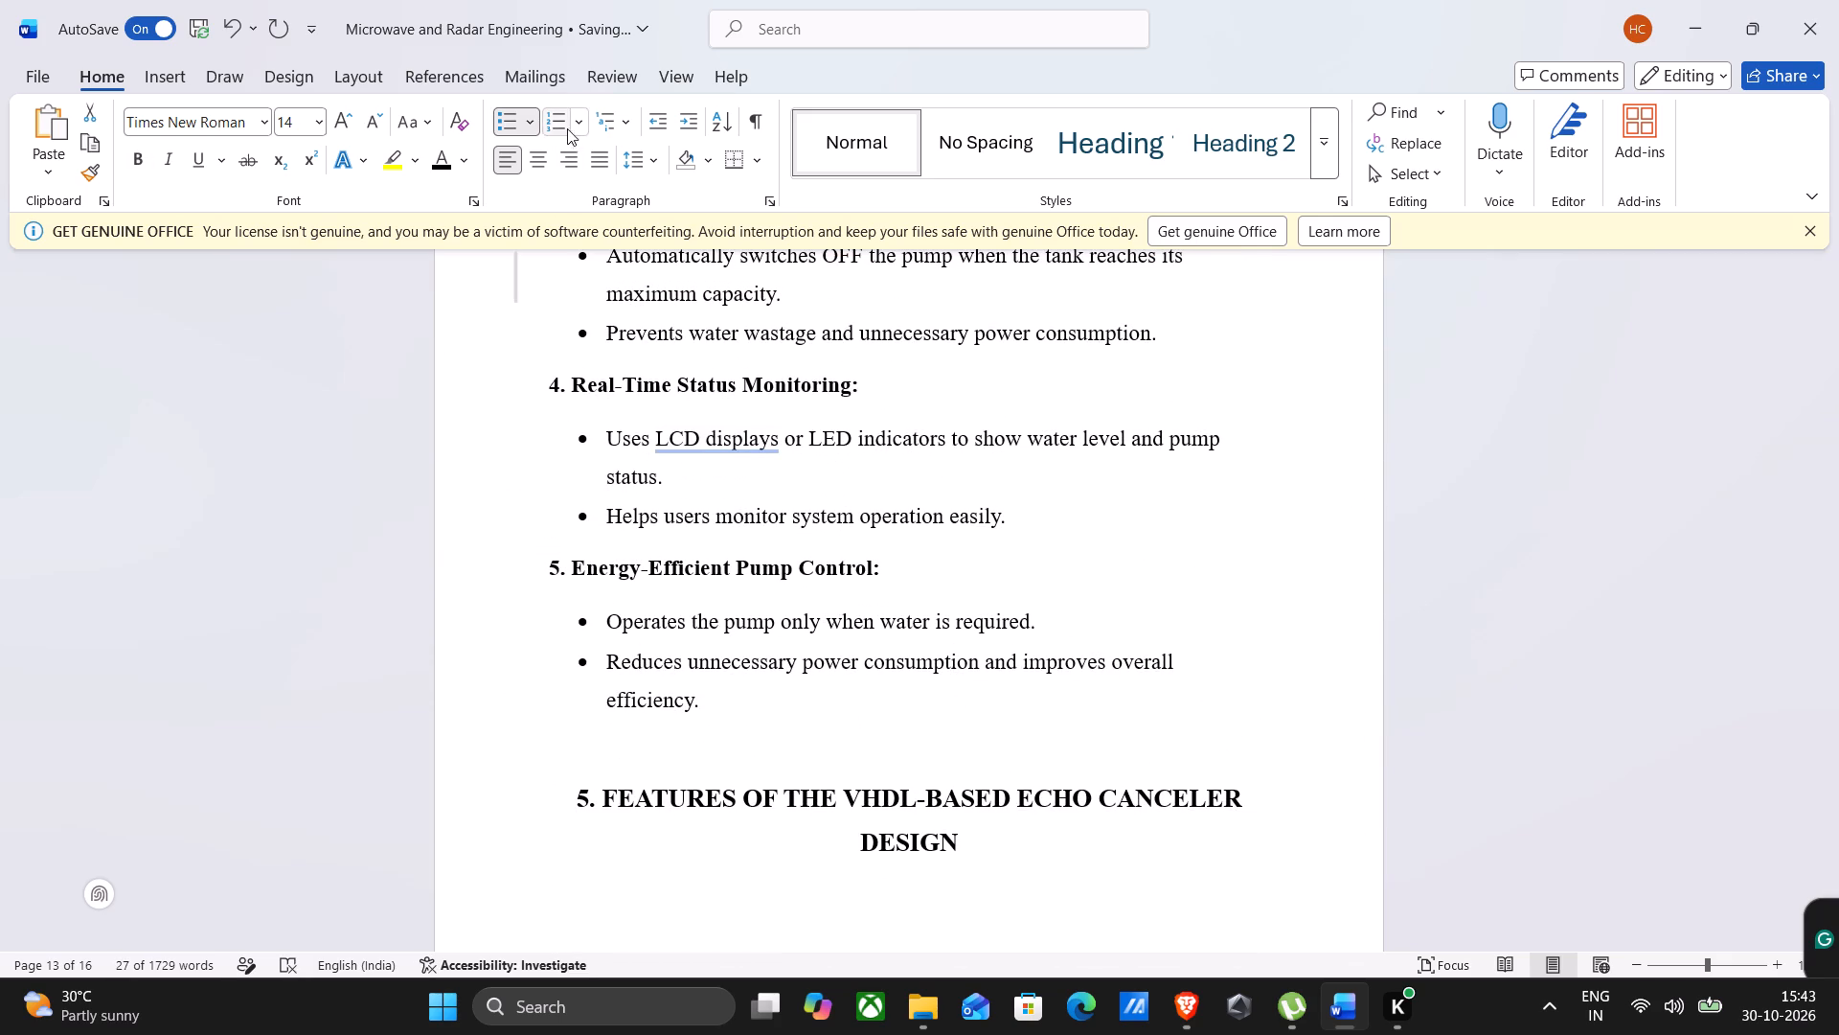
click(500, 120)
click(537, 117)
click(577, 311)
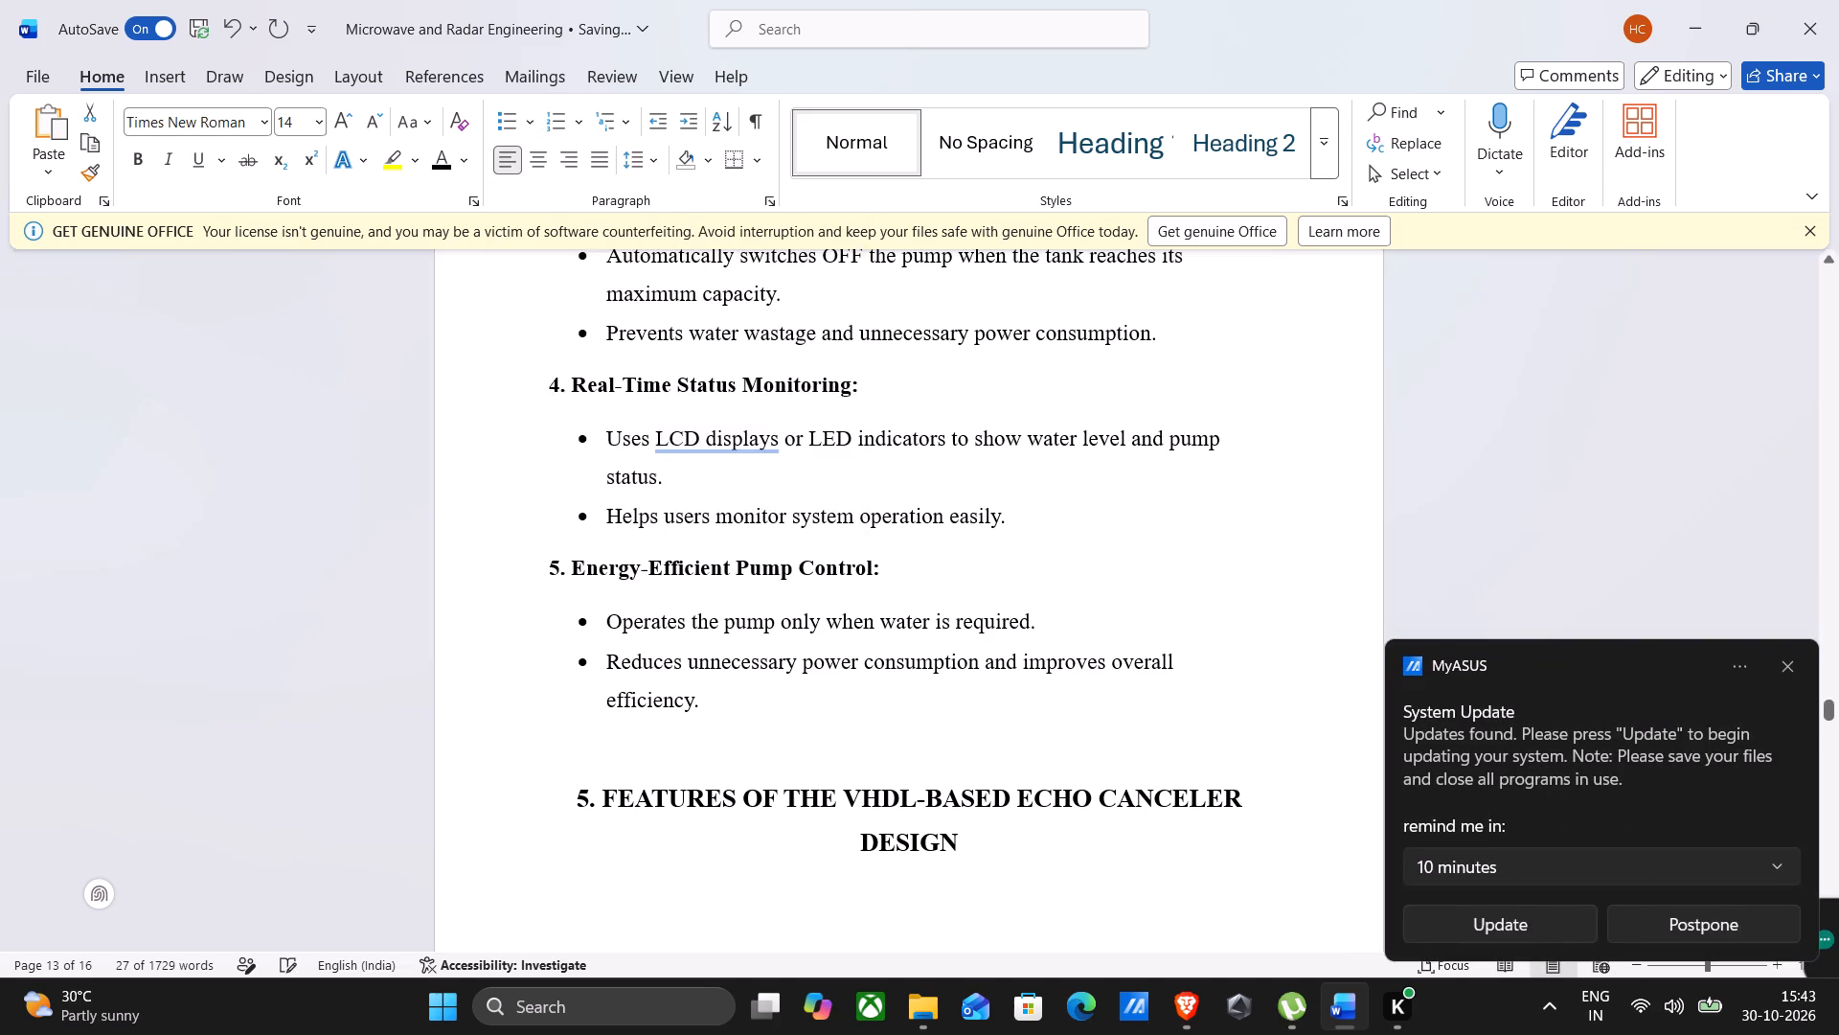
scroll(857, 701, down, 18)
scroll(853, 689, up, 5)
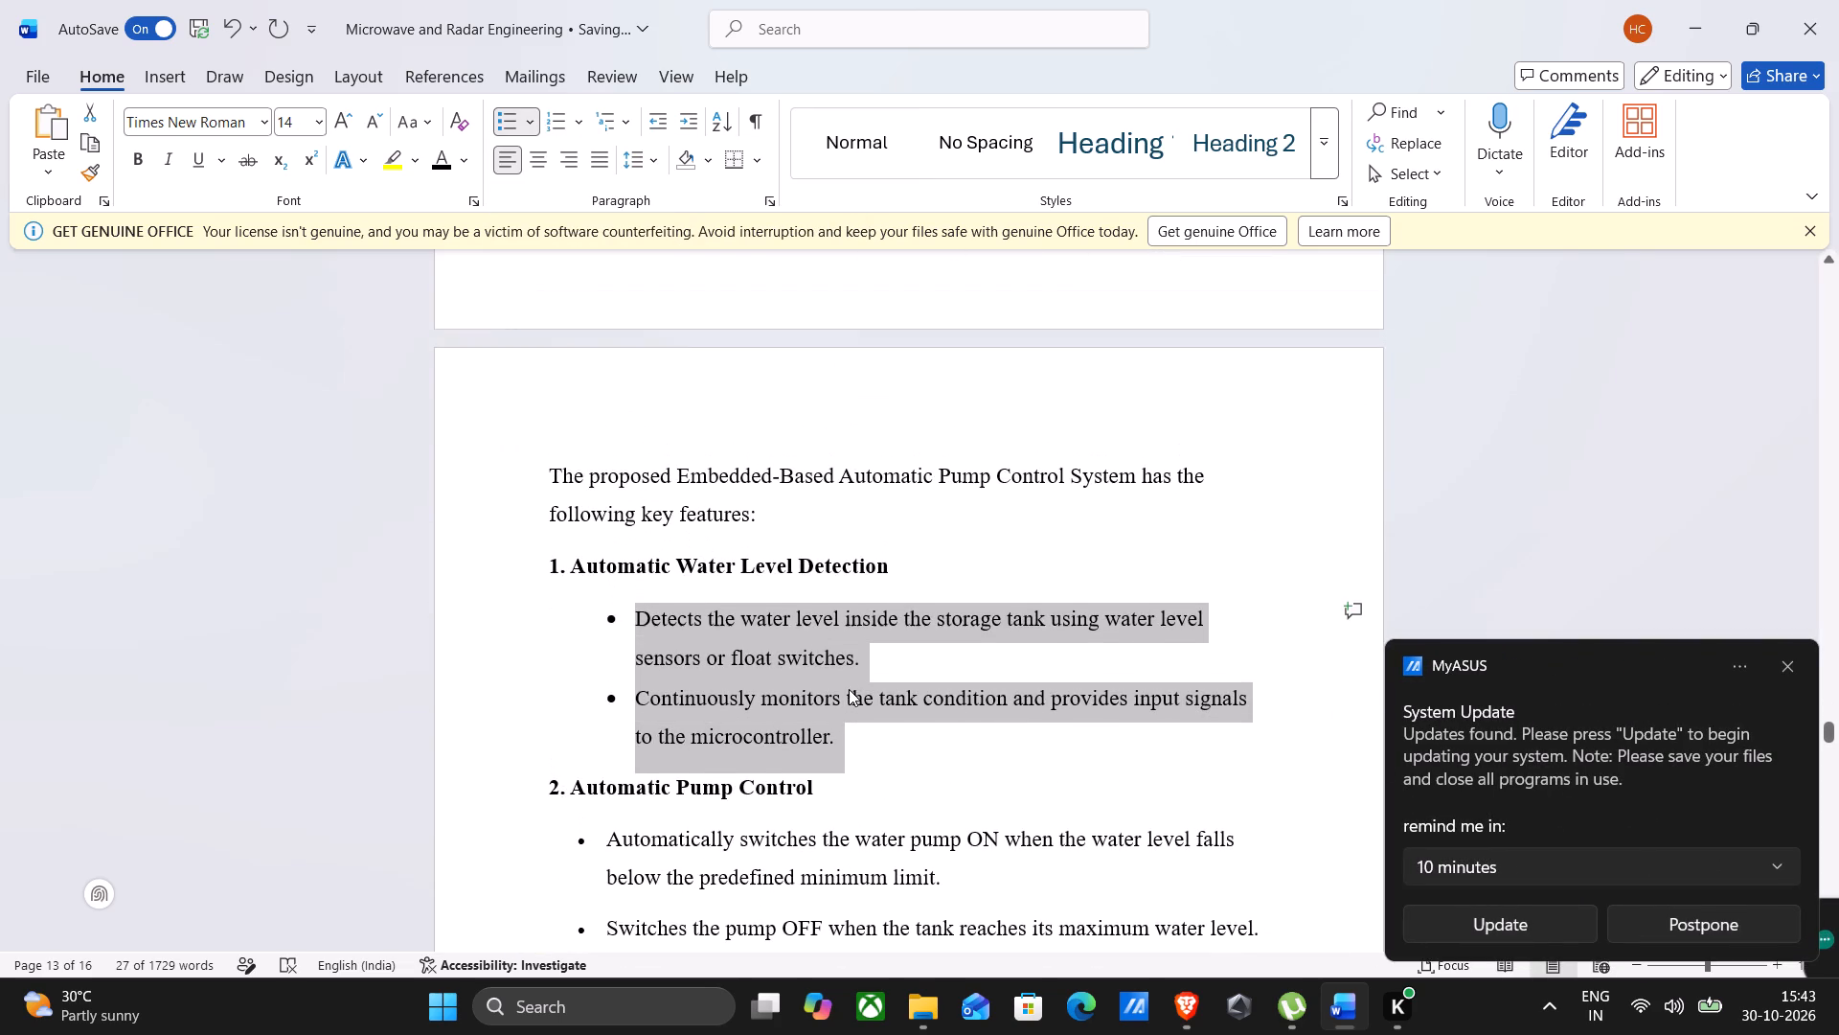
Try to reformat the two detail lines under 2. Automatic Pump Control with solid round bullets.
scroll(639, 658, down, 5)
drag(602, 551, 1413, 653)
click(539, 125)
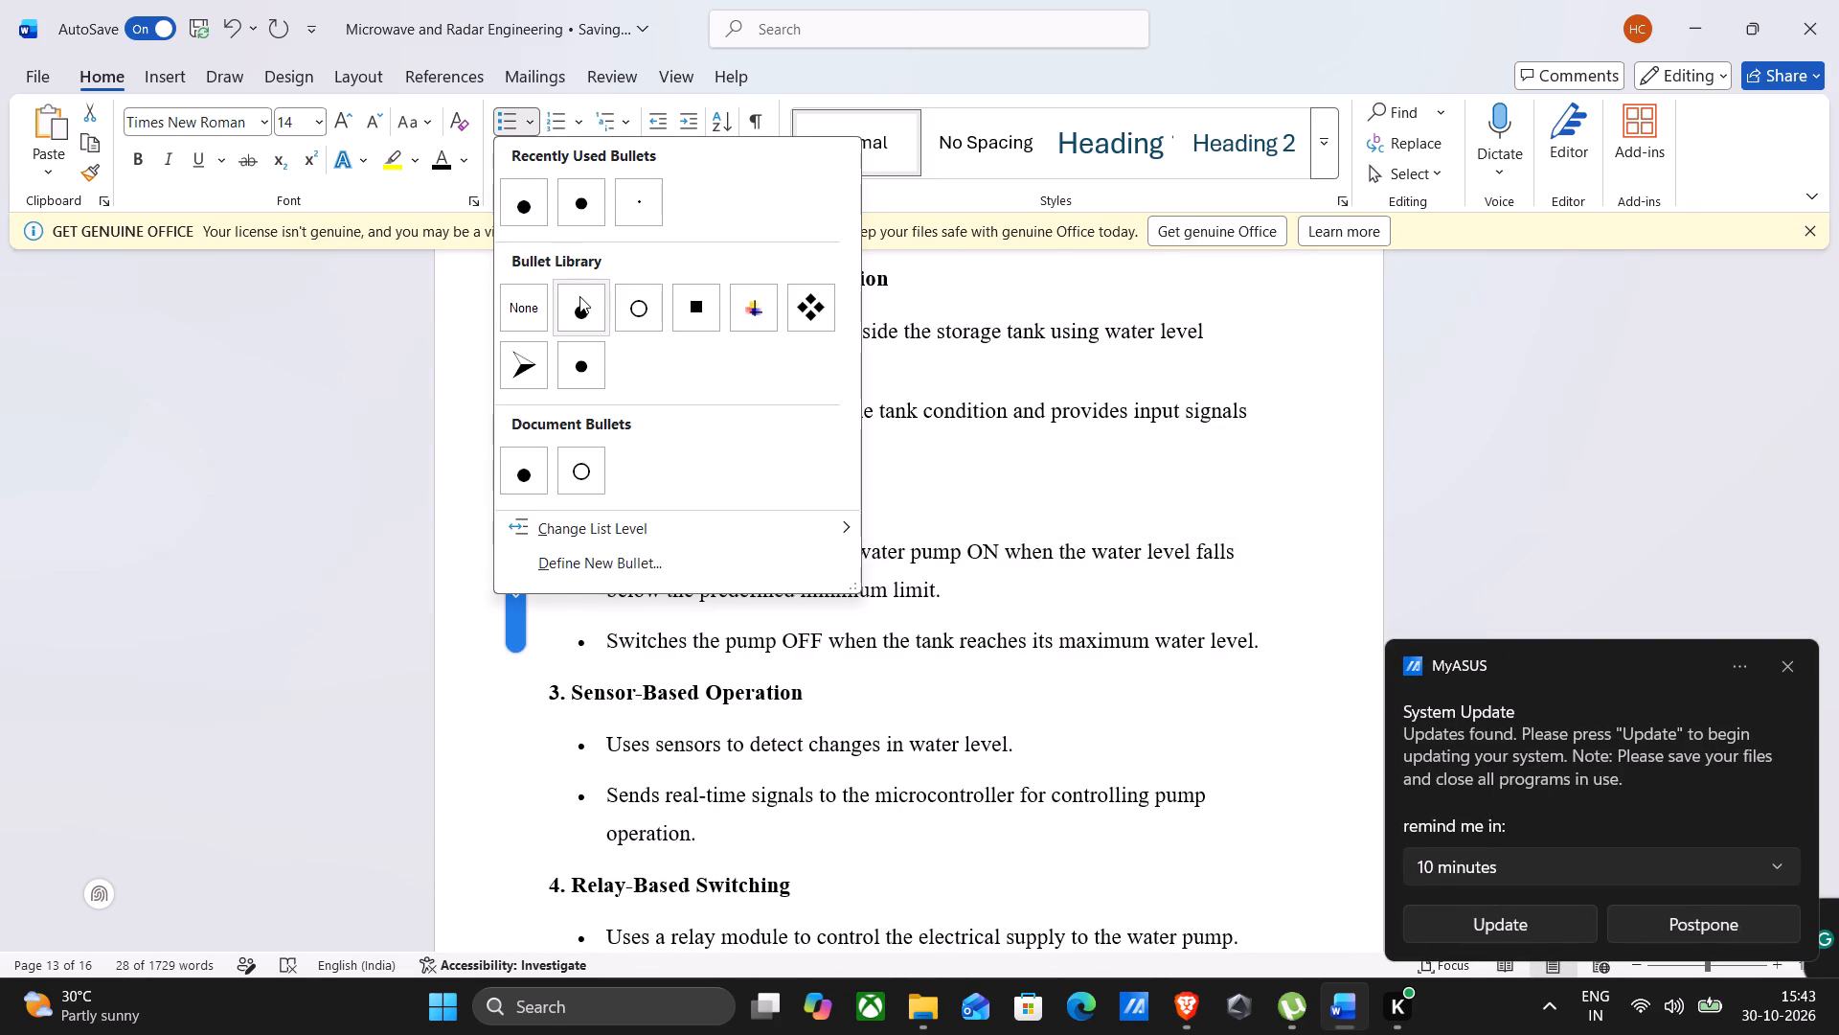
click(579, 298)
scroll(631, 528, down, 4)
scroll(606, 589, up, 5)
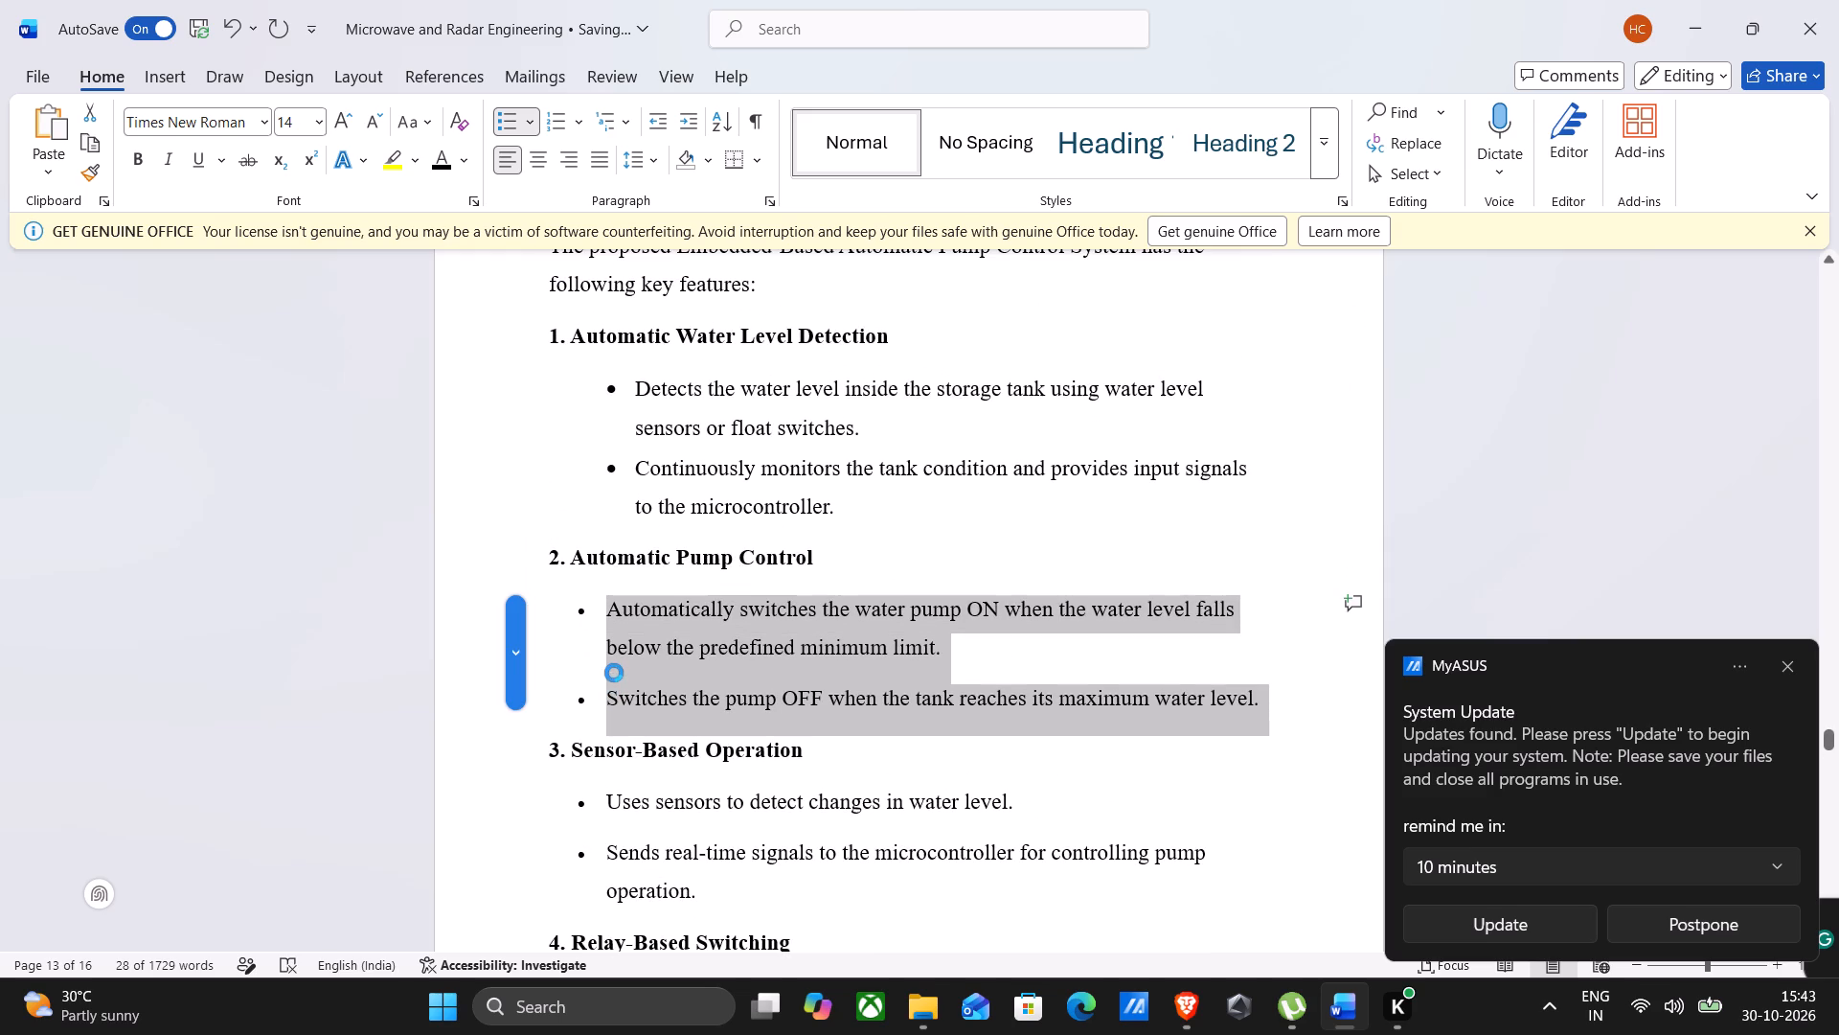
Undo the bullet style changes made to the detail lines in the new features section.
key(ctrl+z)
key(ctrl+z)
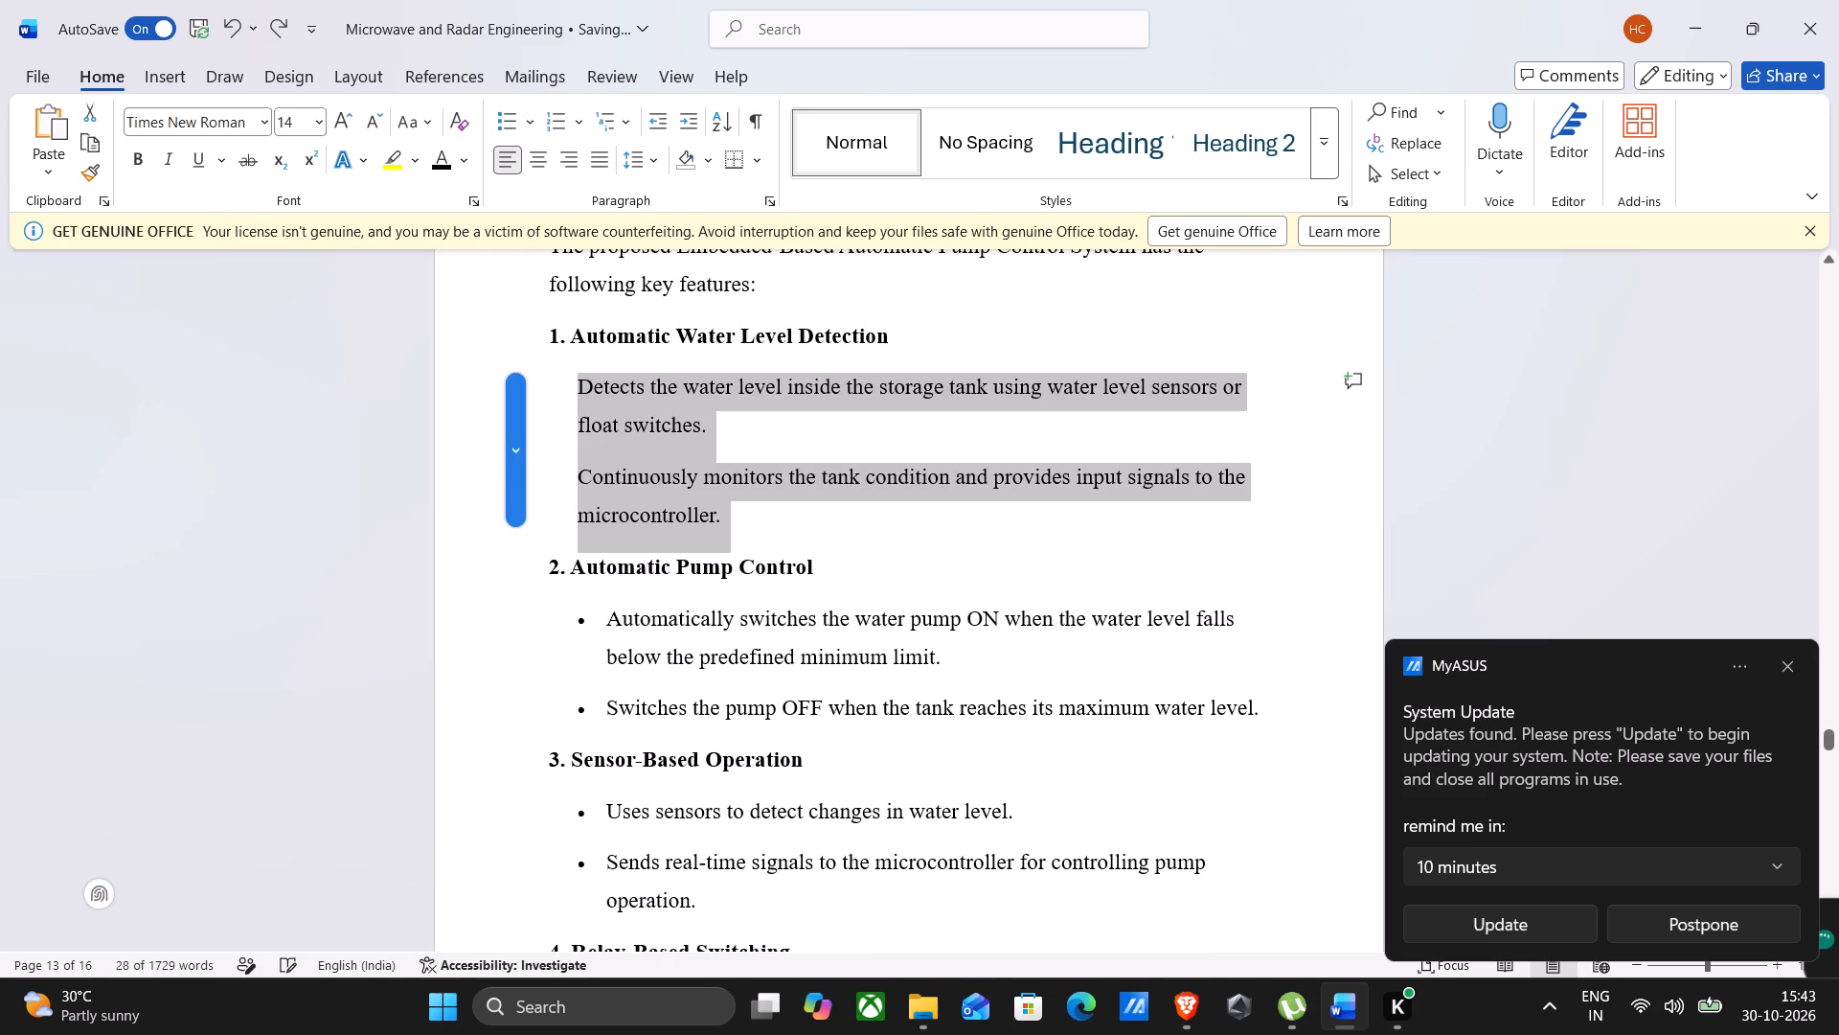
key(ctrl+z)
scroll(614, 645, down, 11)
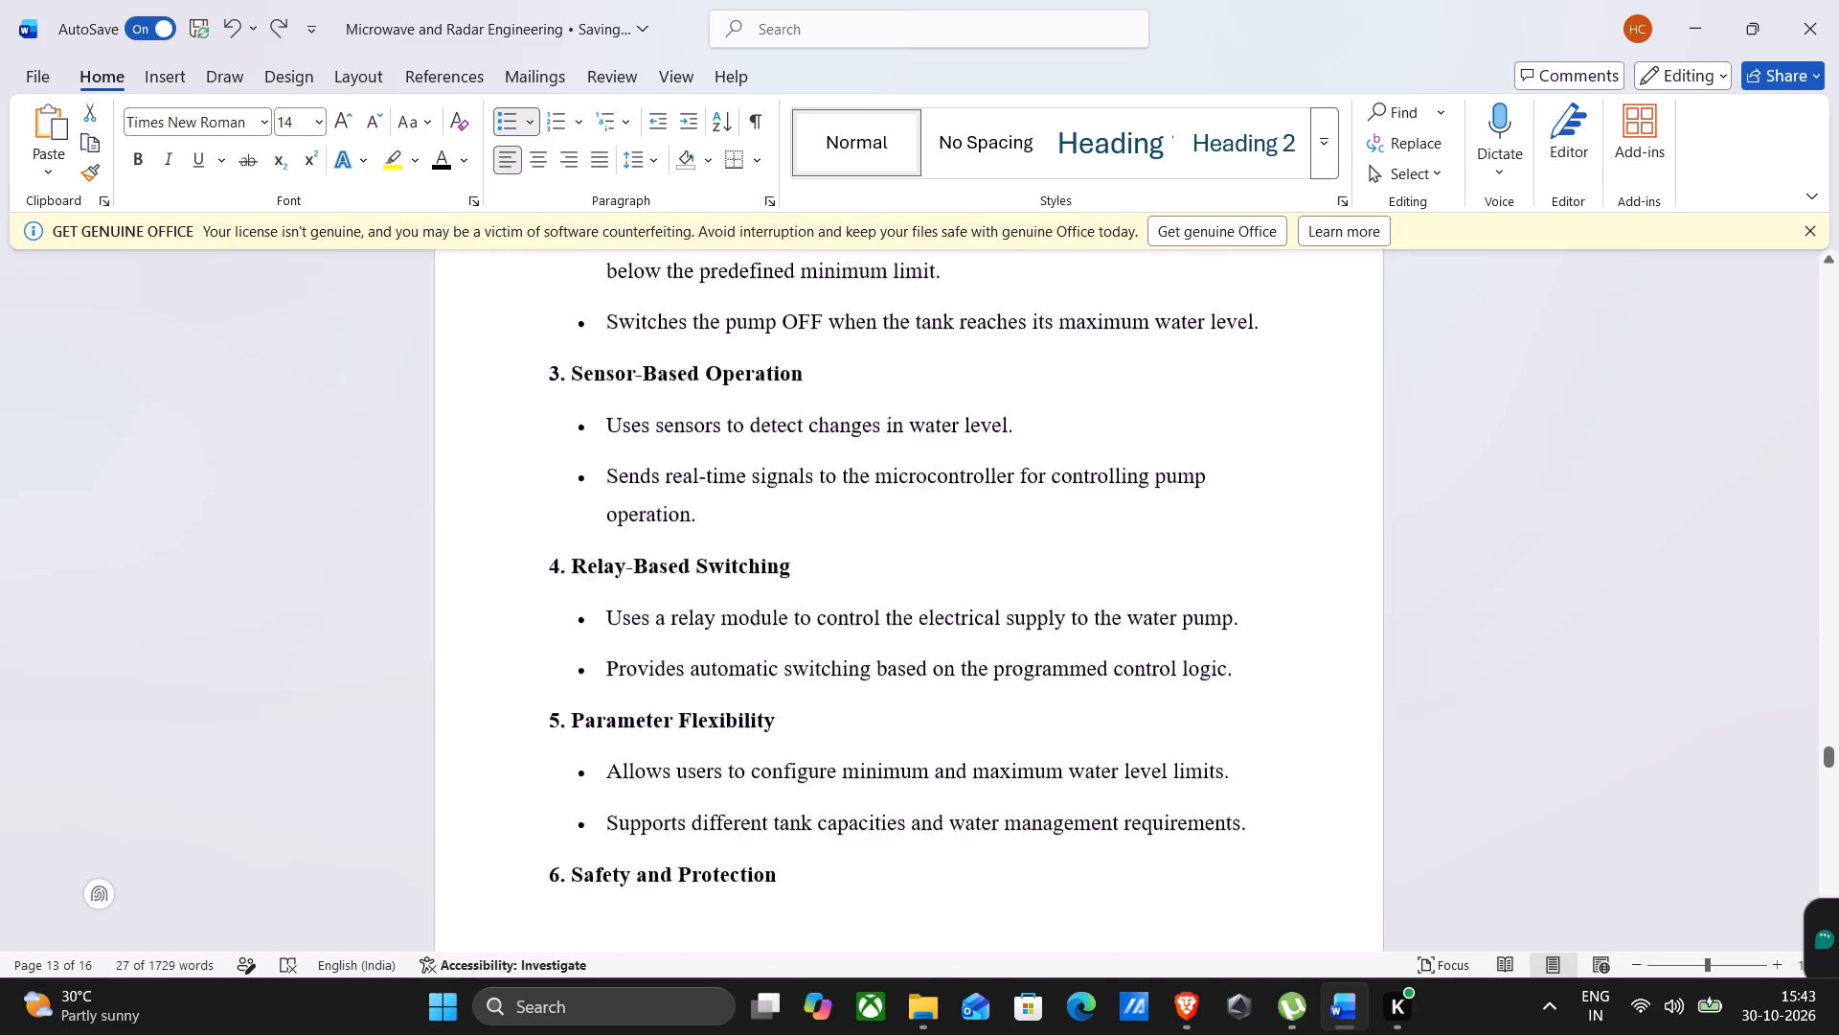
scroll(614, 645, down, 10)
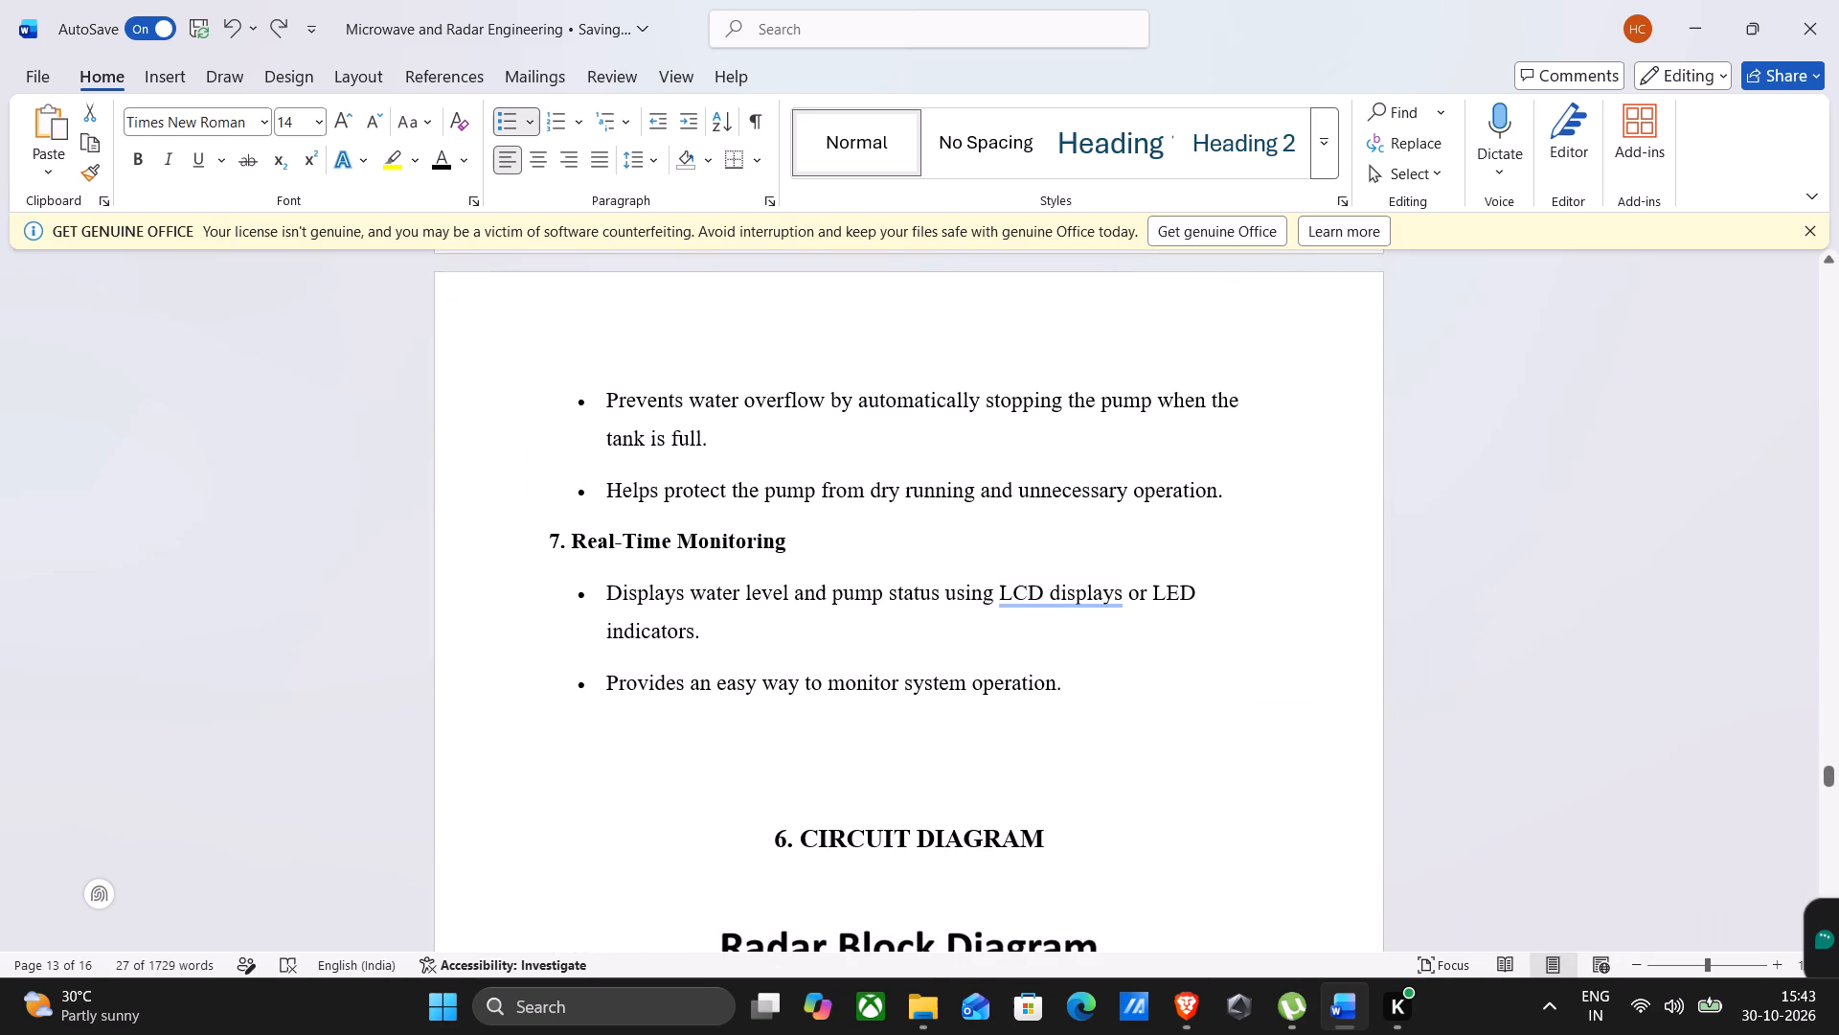
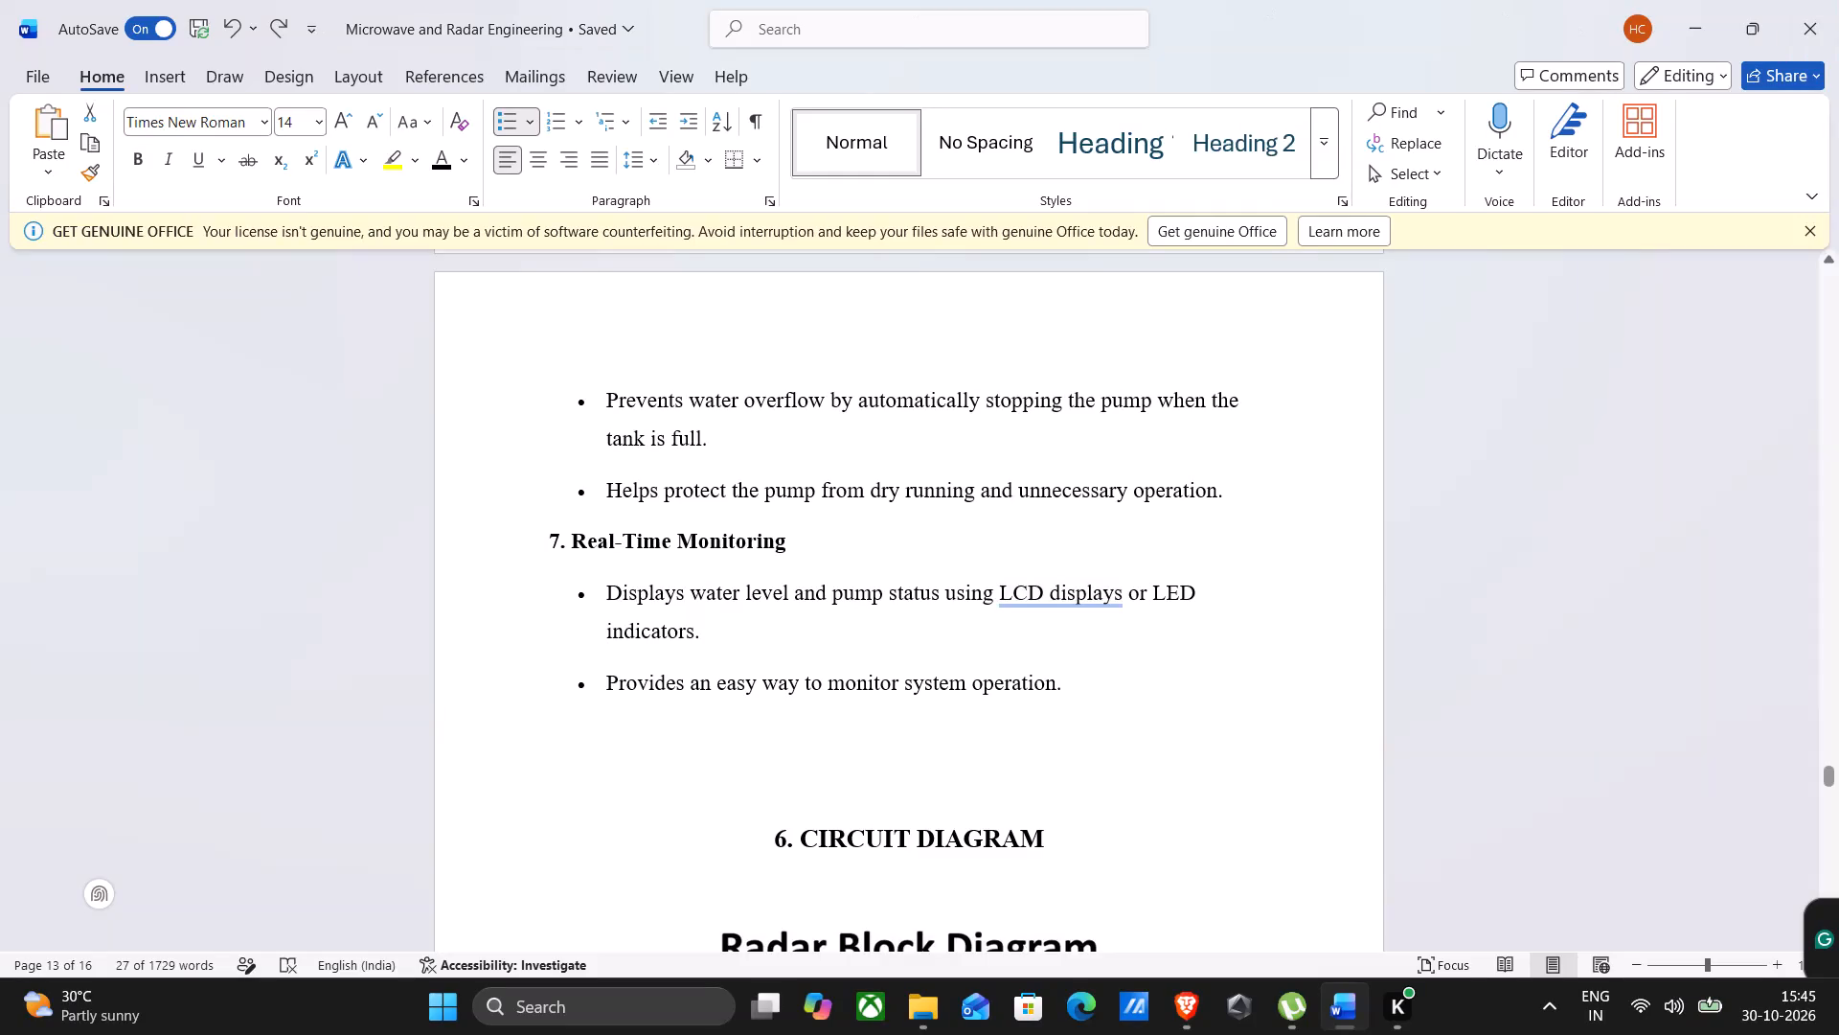
scroll(1010, 724, down, 7)
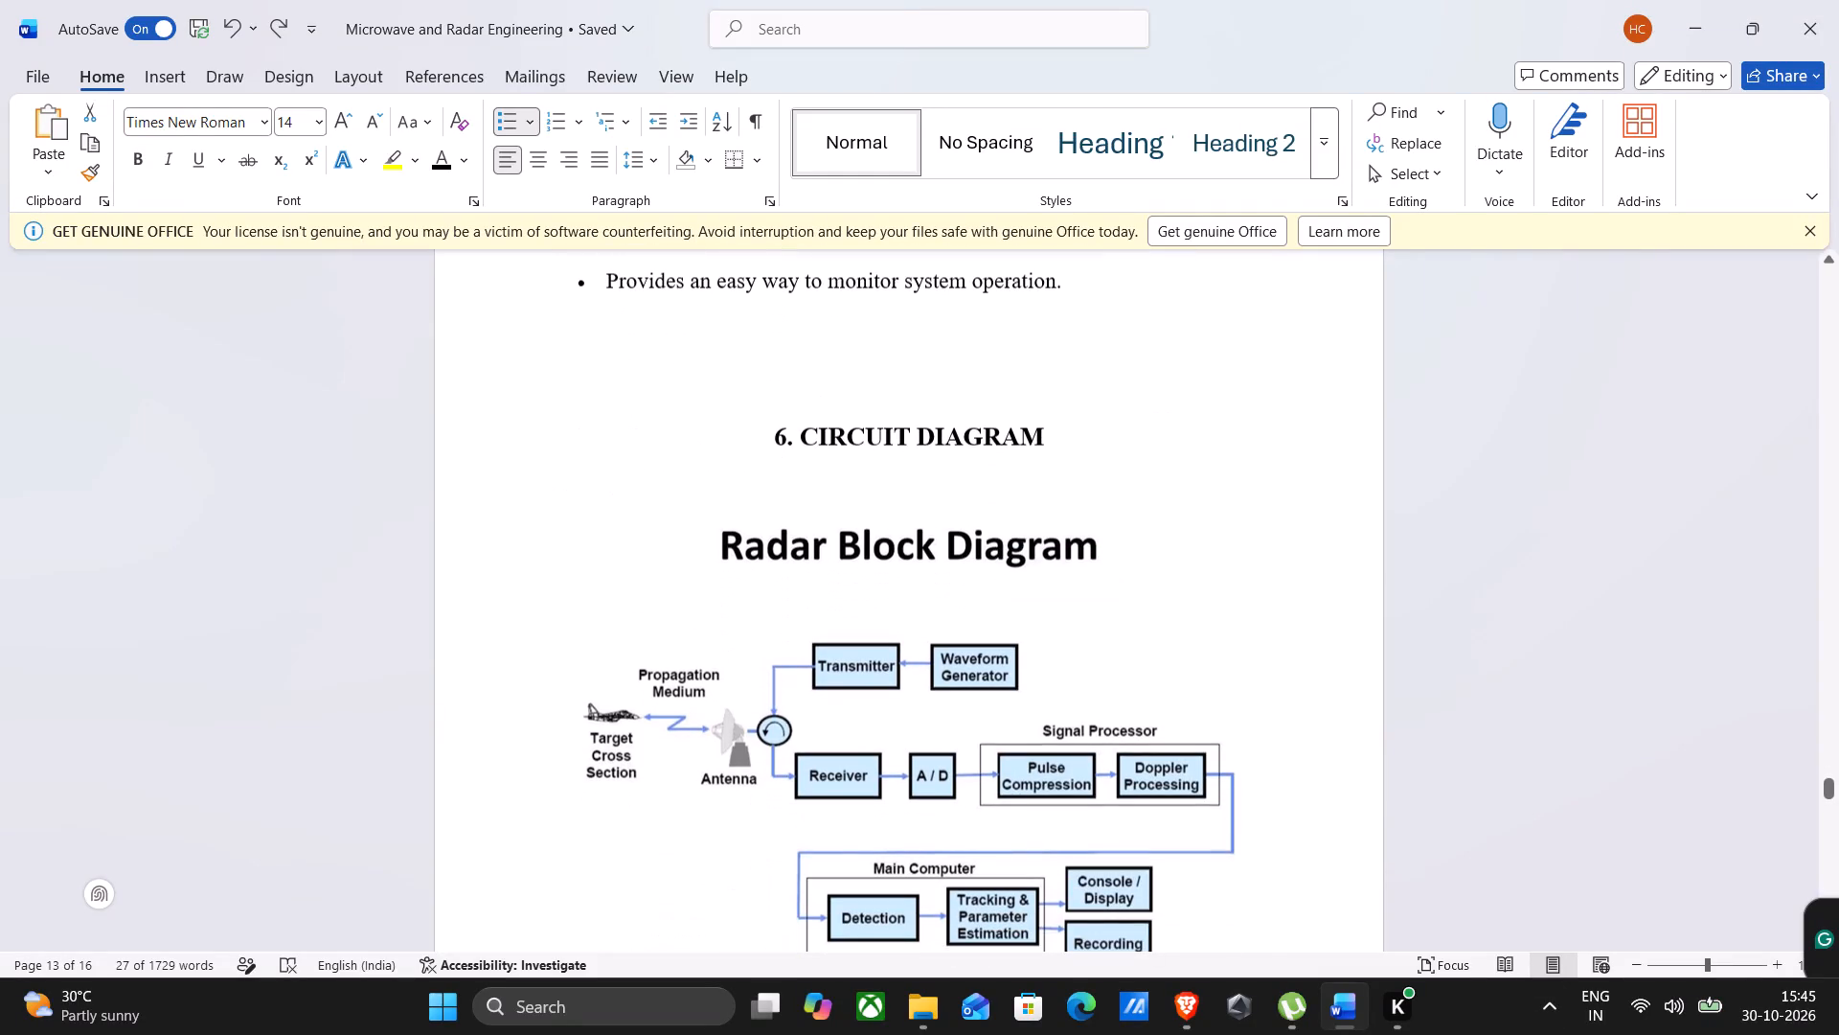
click(918, 592)
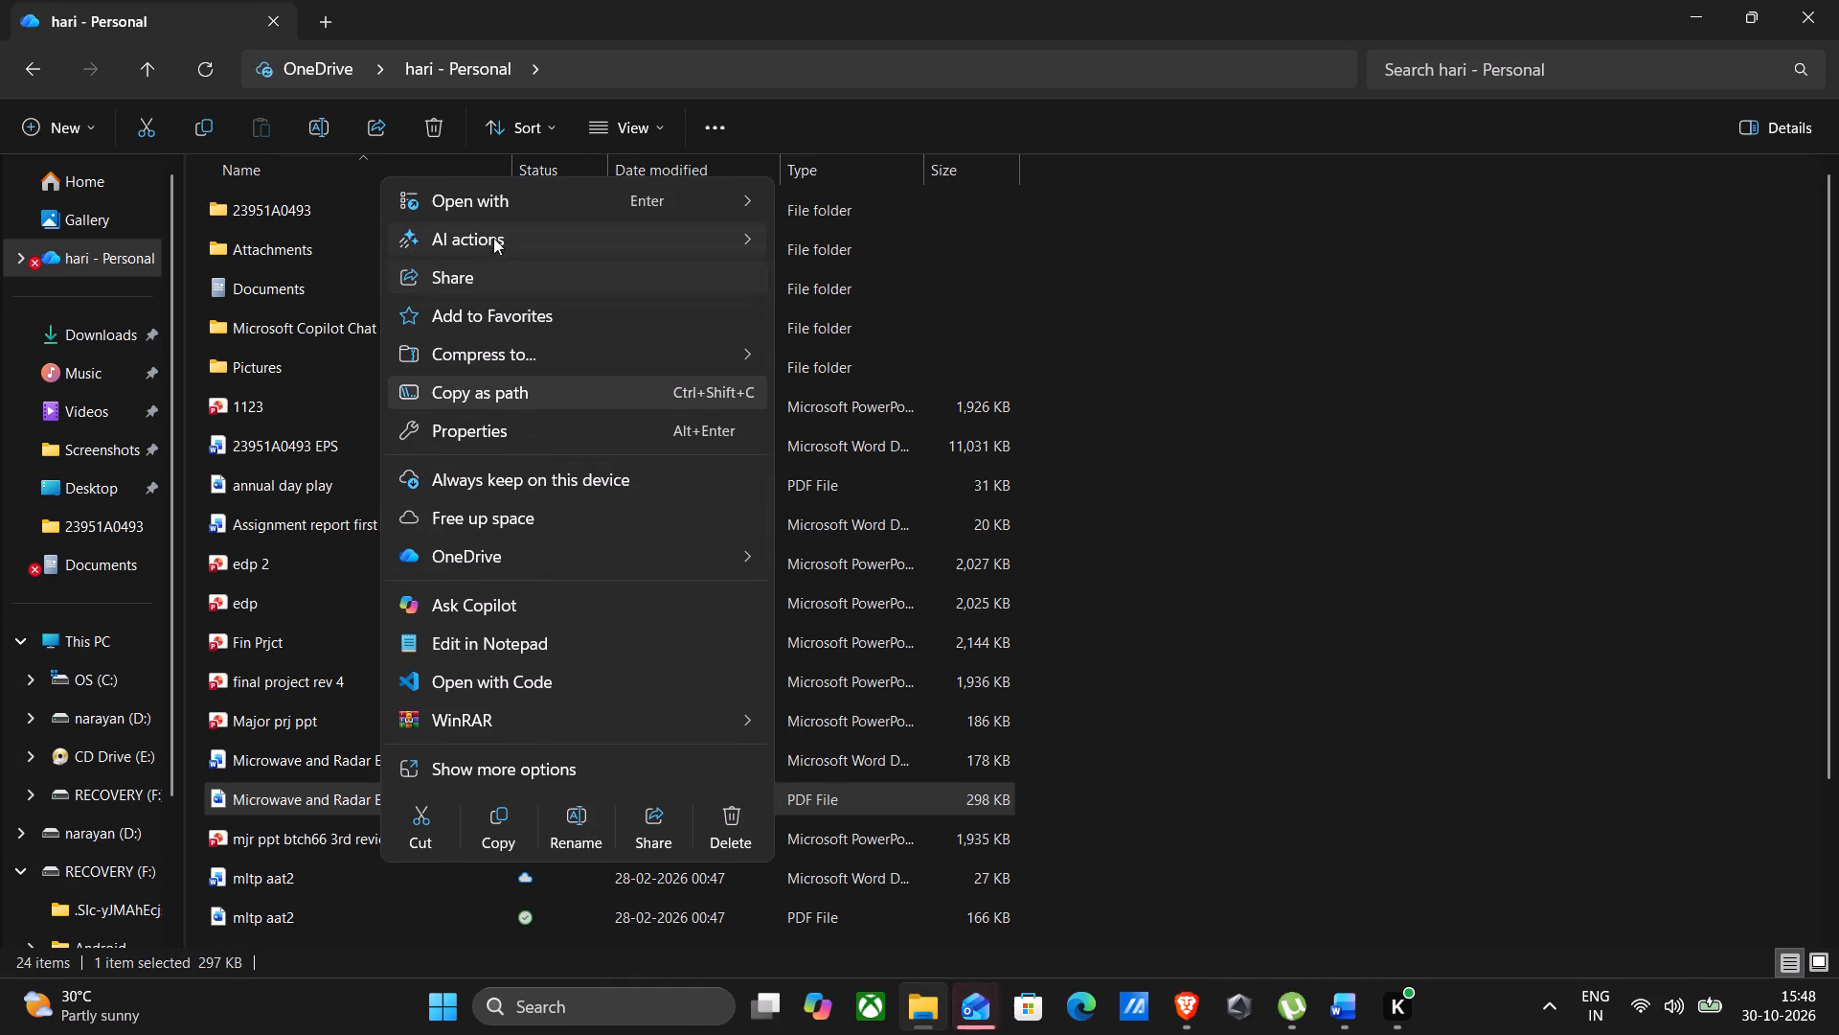
Open the selected Microwave and Radar Engineering PDF in Word, converting it to an editable document.
click(890, 278)
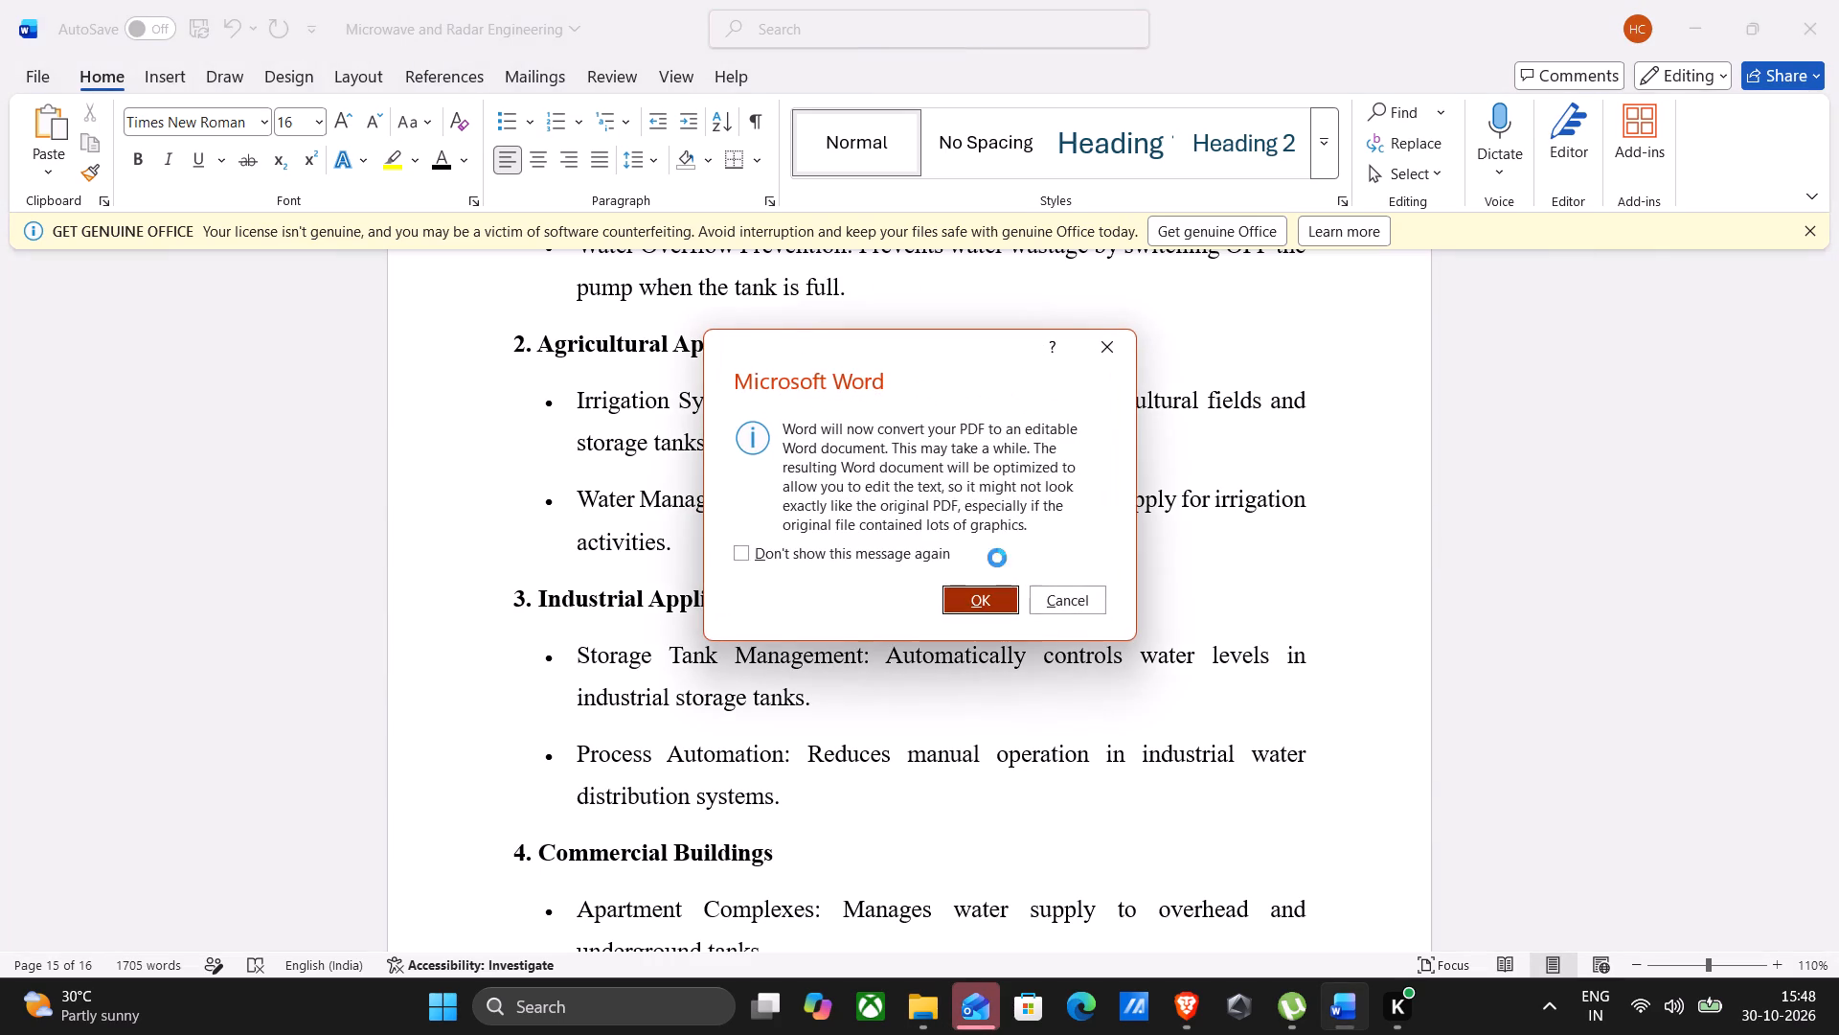
click(998, 590)
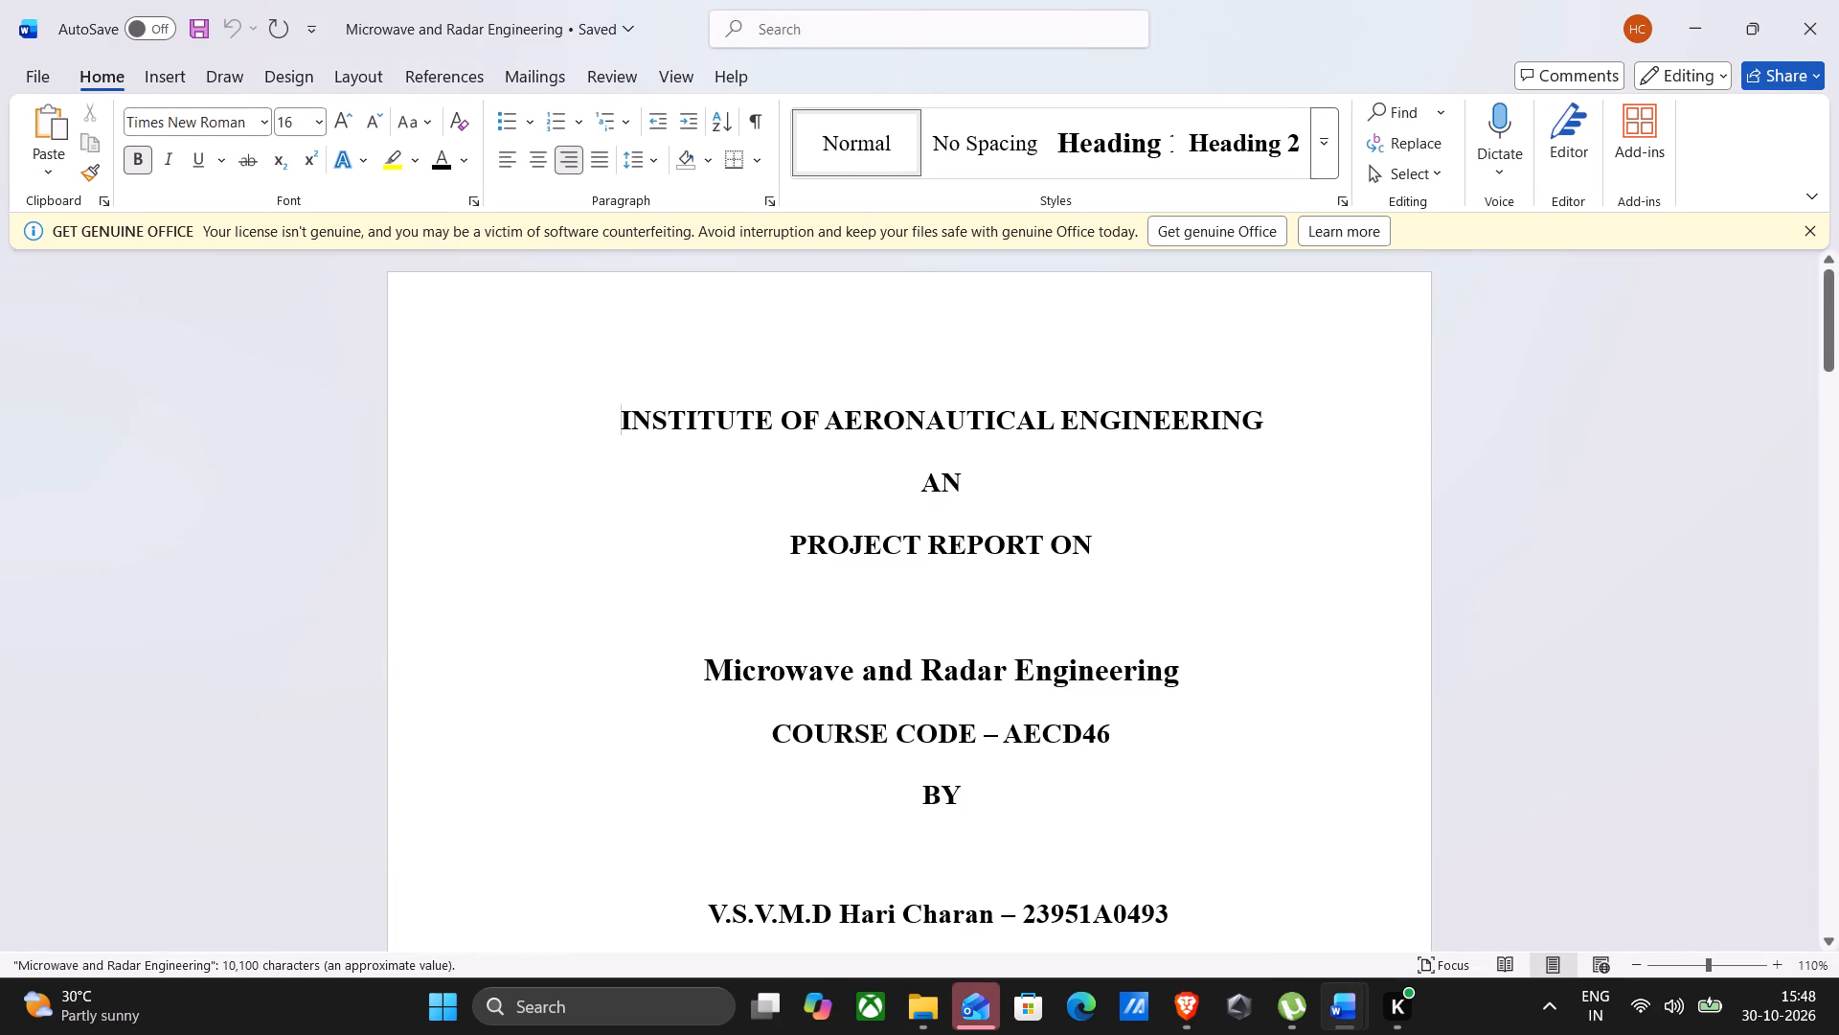
Remove the section number 10 from the CONCLUSION heading near the end of the converted radar report.
scroll(980, 591, down, 8)
drag(1829, 425, 1838, 966)
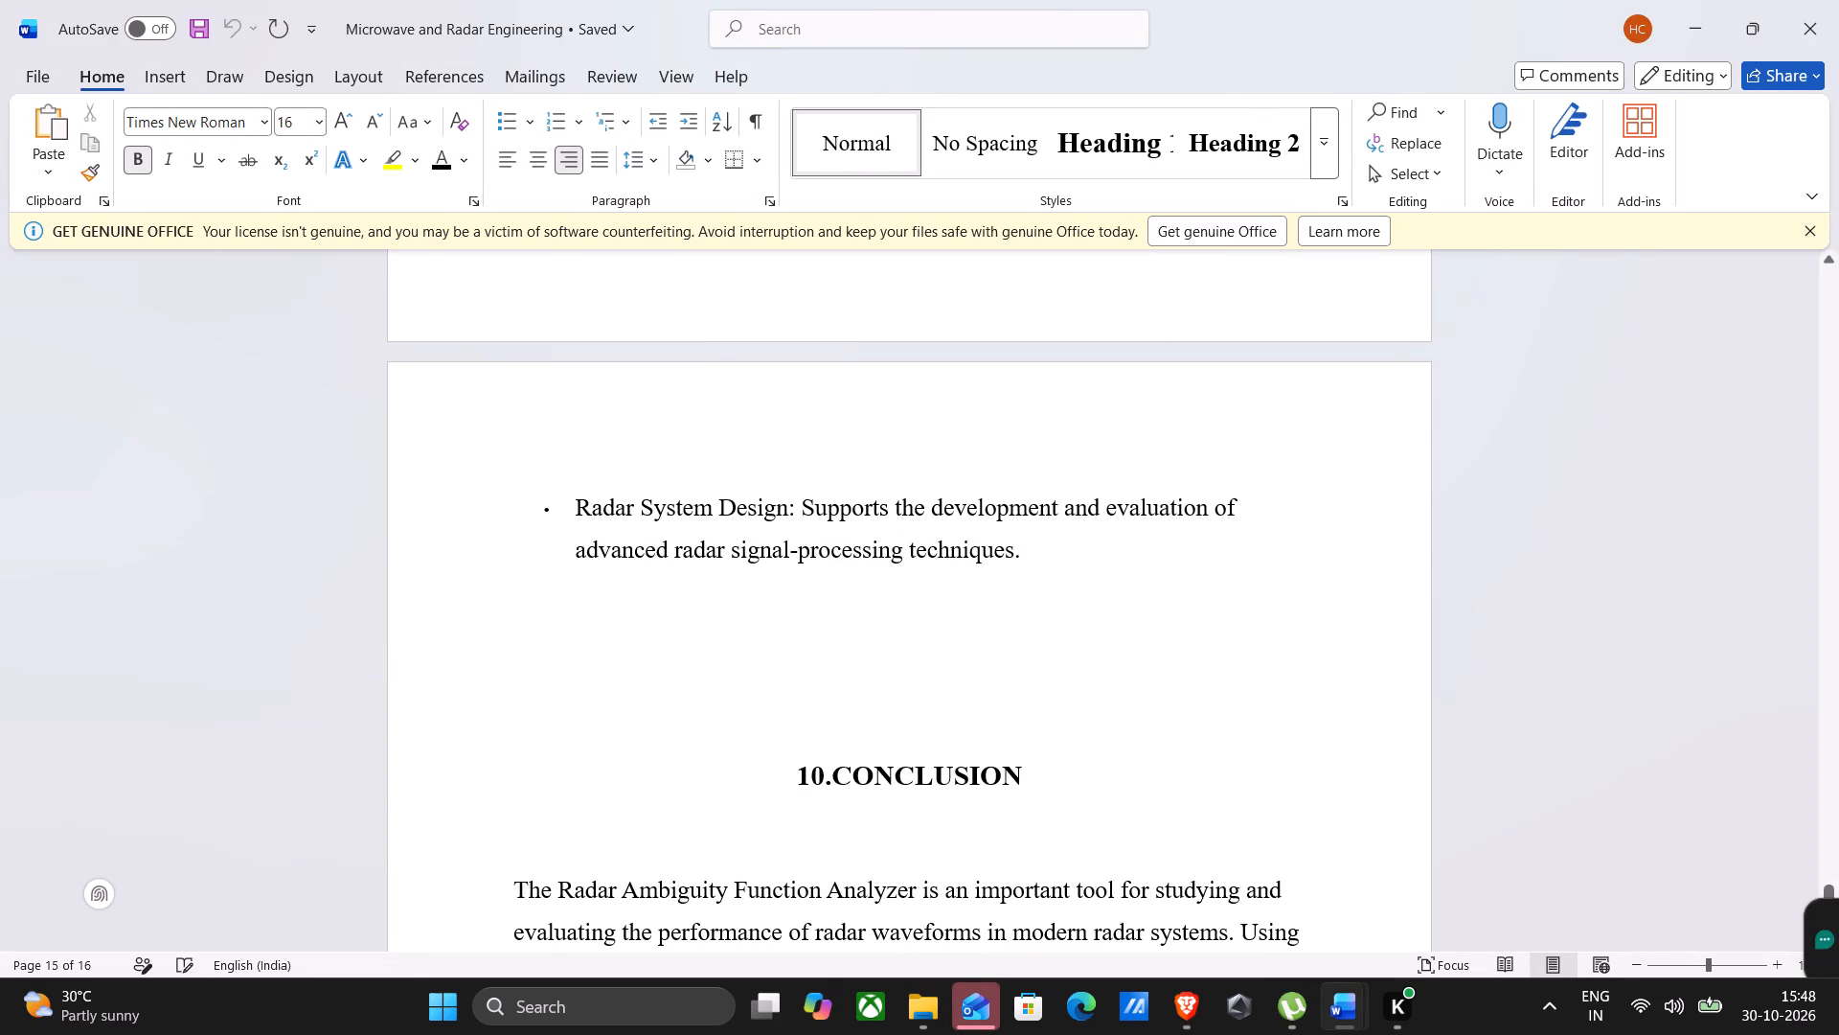
click(825, 770)
key(BackSpace)
key(BackSpace)
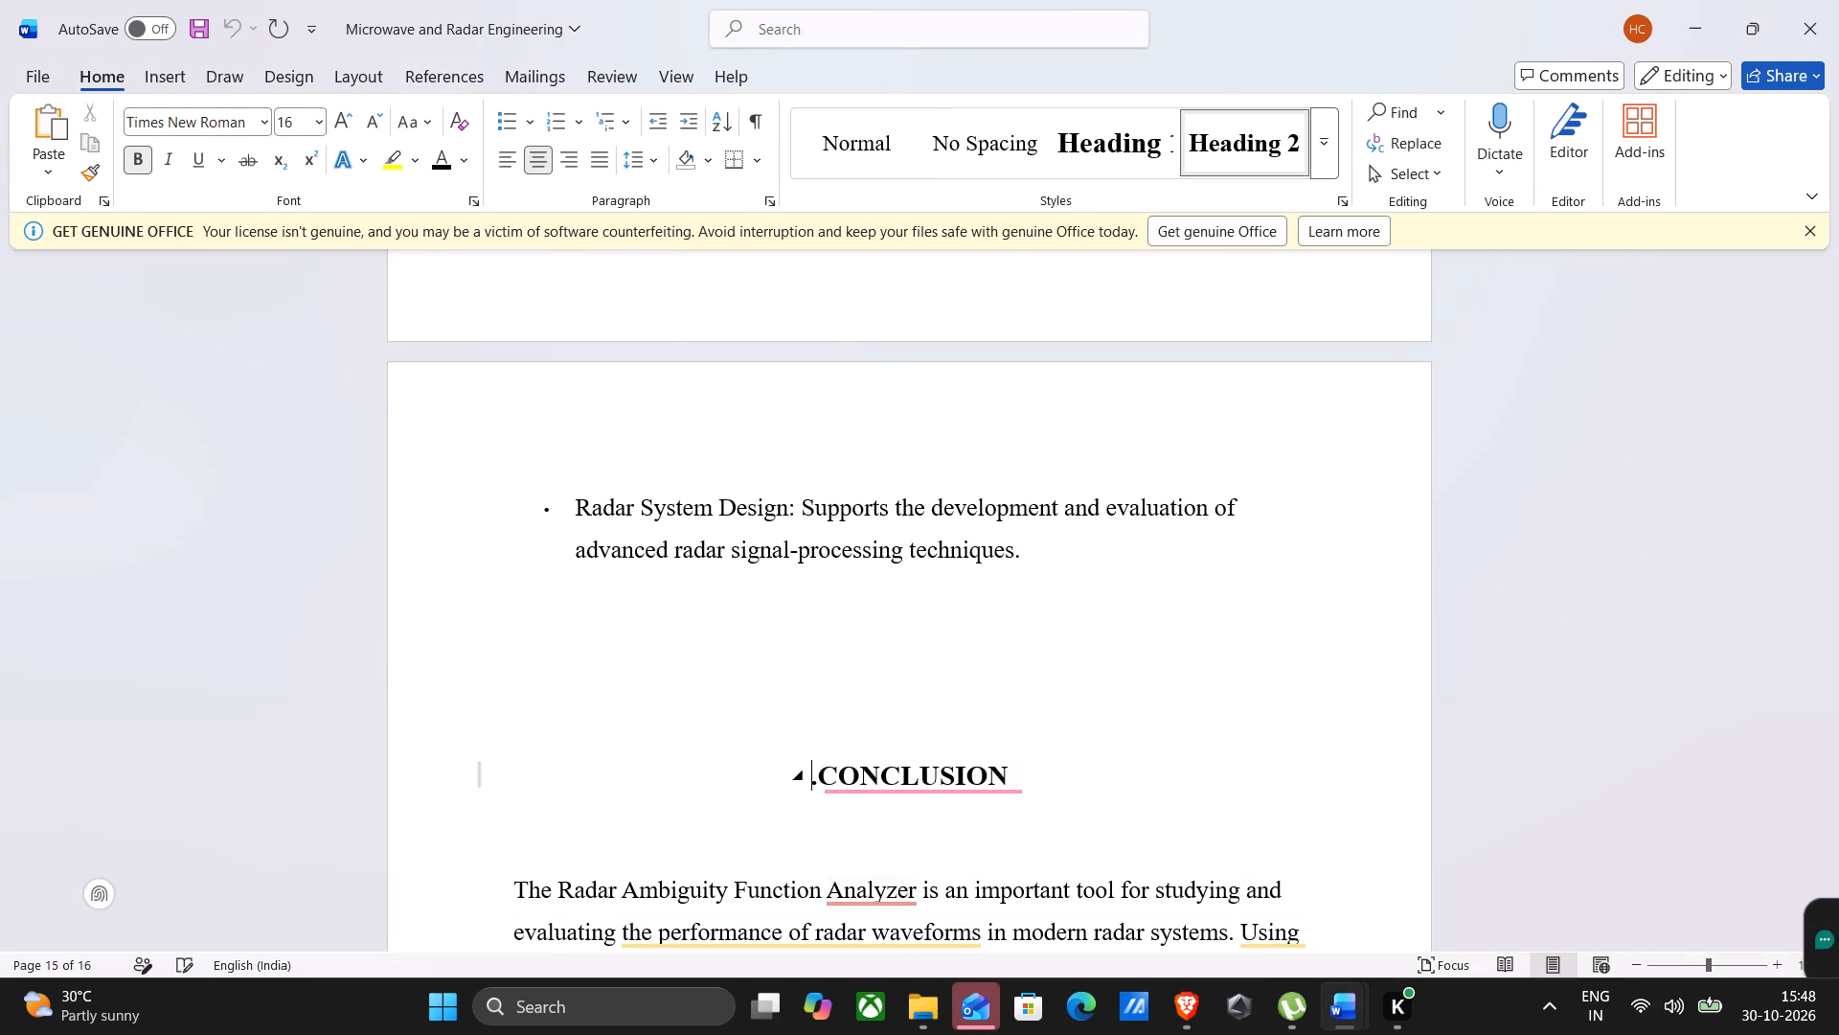
key(Up)
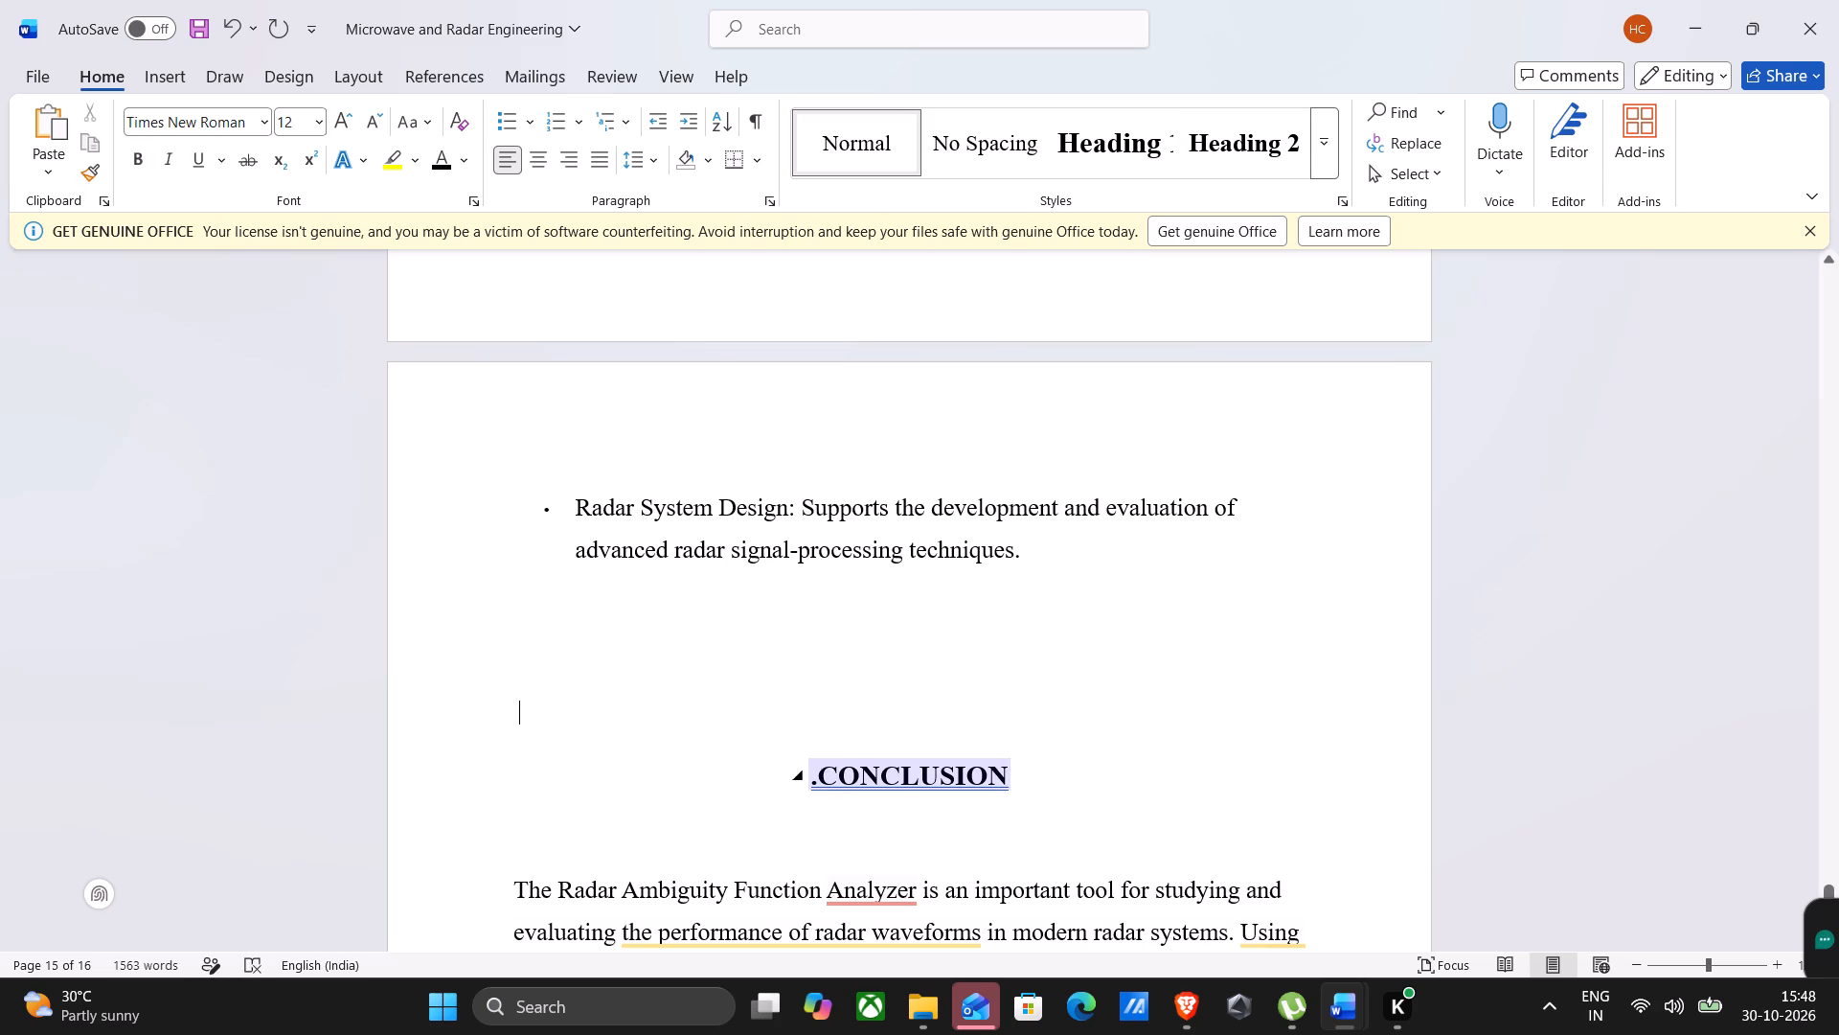
Add the number 8 in front of the CONCLUSION heading in the Microwave and Radar Engineering report.
click(806, 780)
click(809, 780)
click(801, 777)
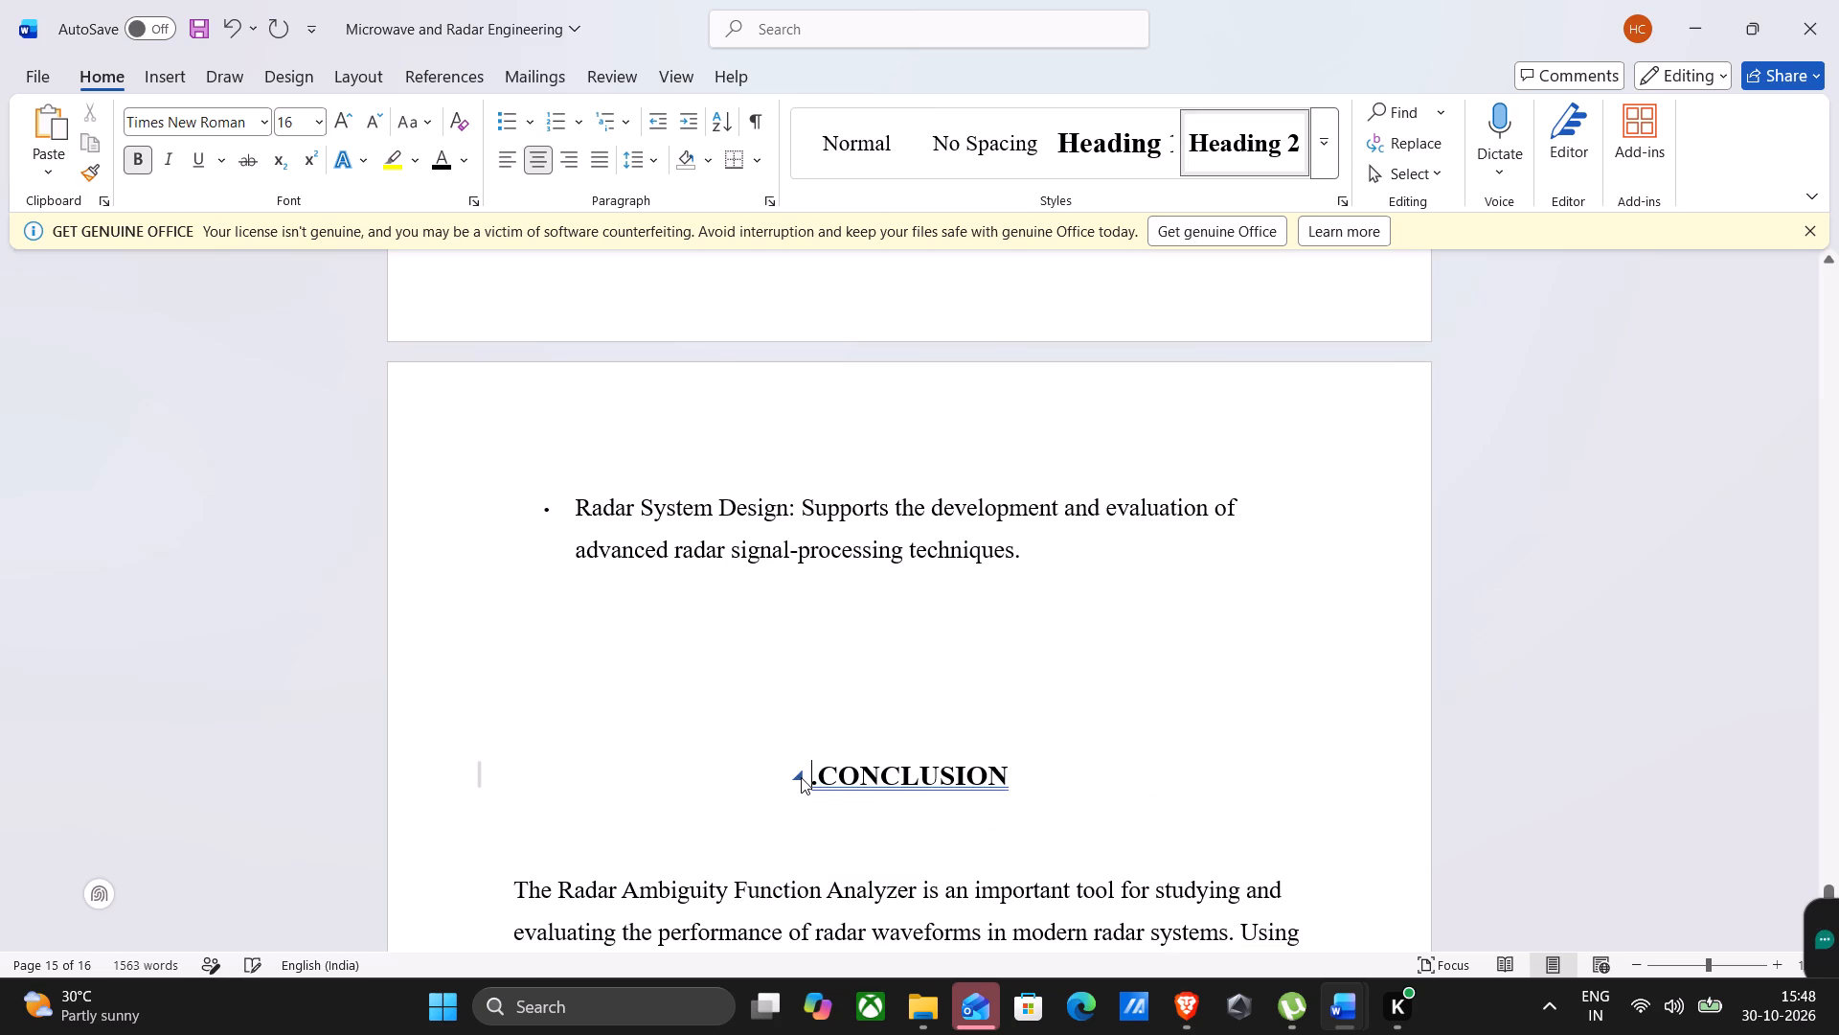
key(8)
Renumber the APPLICATIONS OF AN ECHO CANCELLING CIRCUIT heading as section 7.
scroll(931, 785, up, 19)
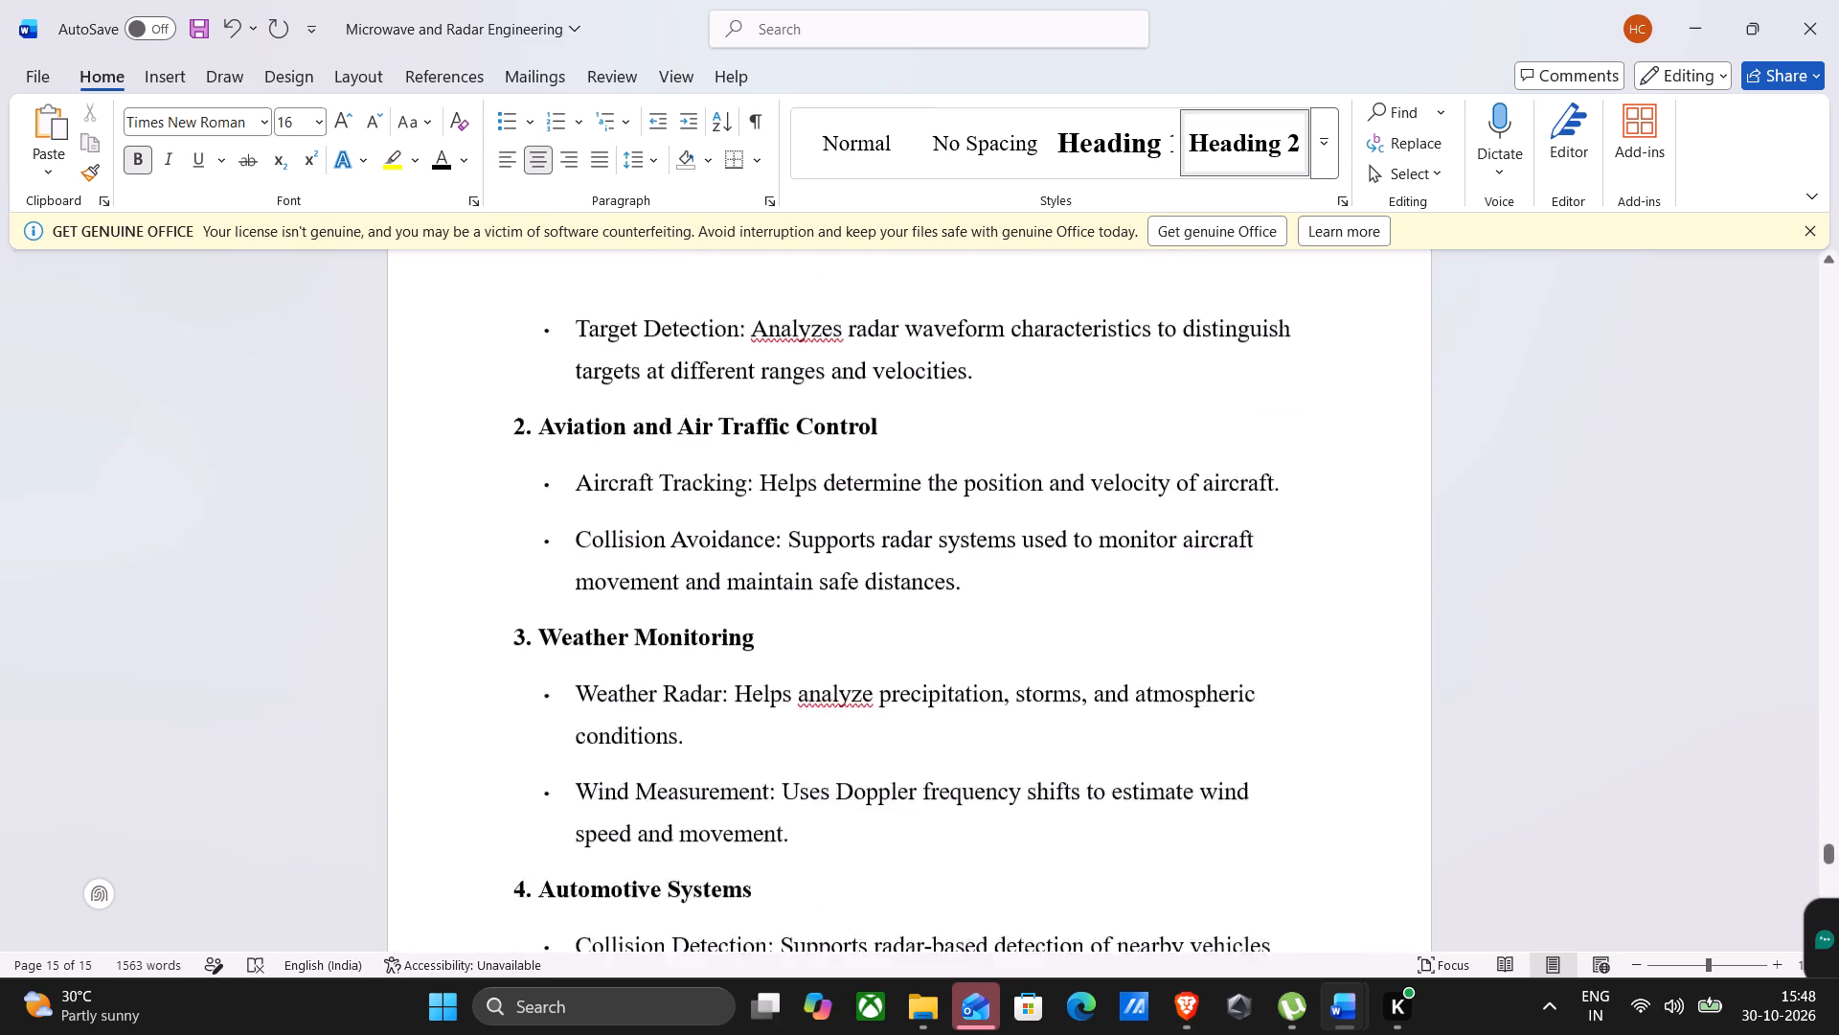
scroll(940, 768, up, 19)
click(547, 697)
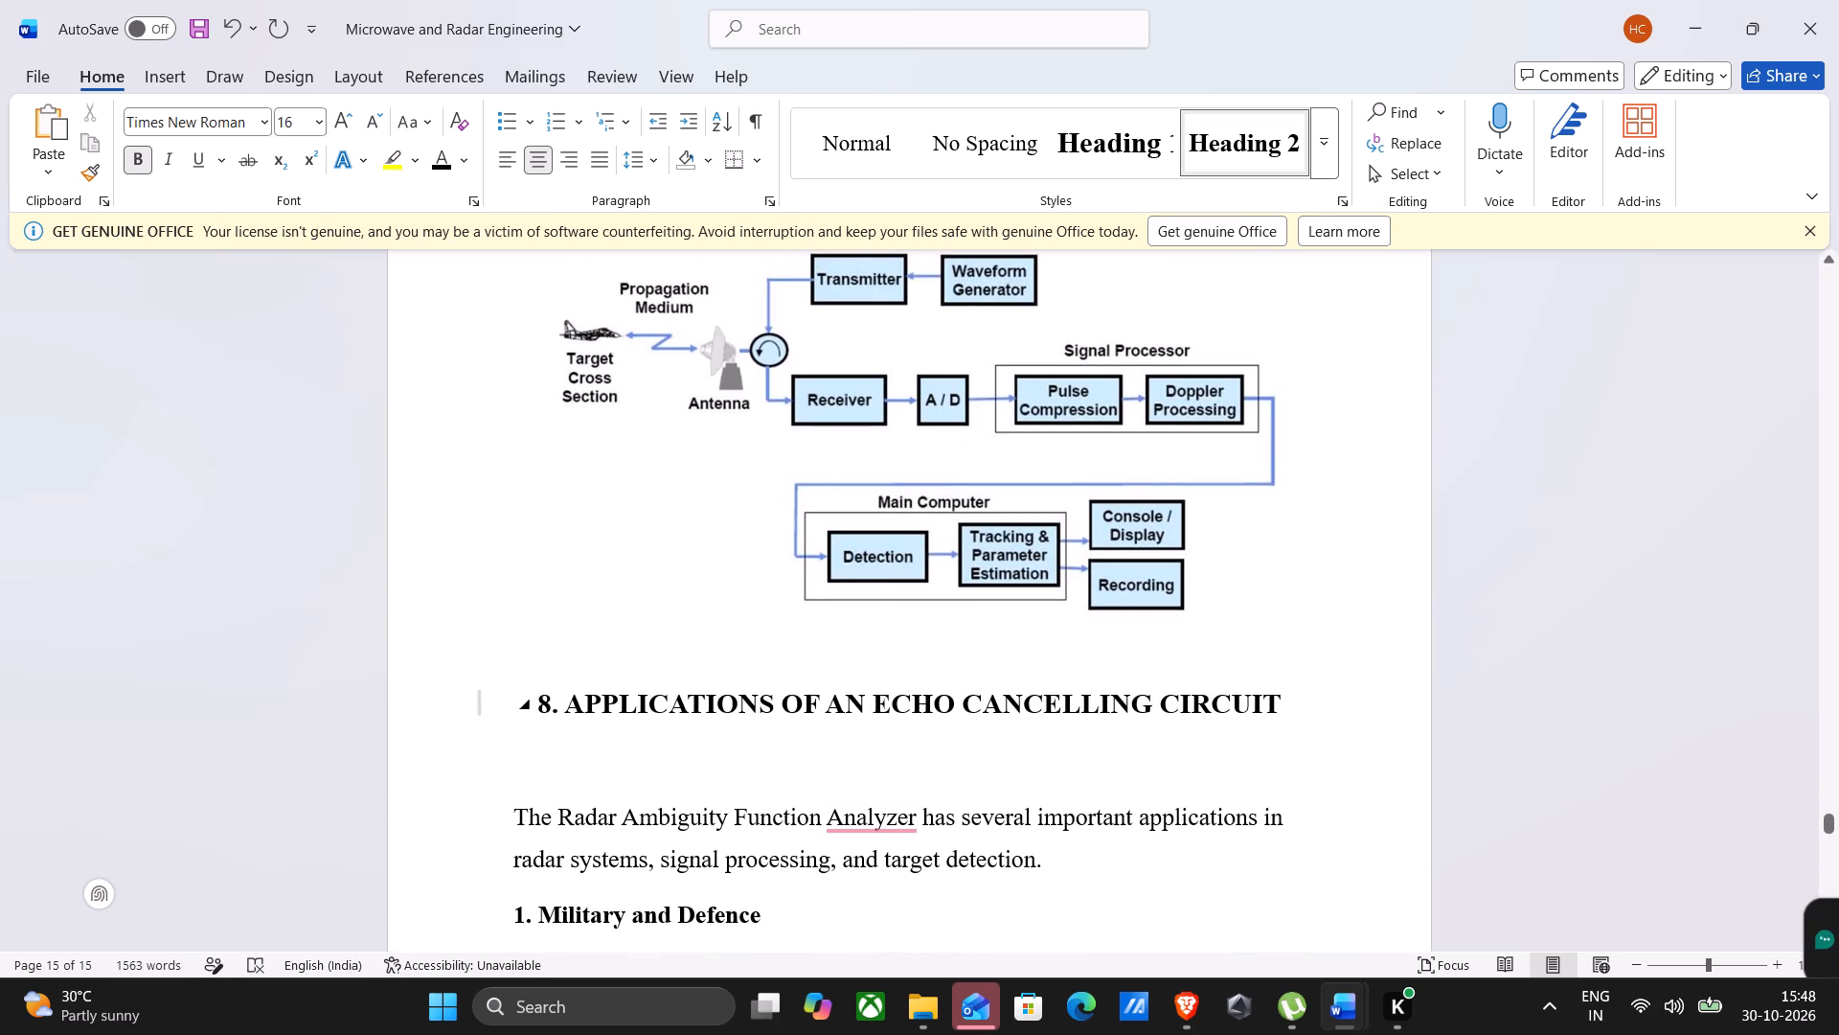
key(BackSpace)
key(7)
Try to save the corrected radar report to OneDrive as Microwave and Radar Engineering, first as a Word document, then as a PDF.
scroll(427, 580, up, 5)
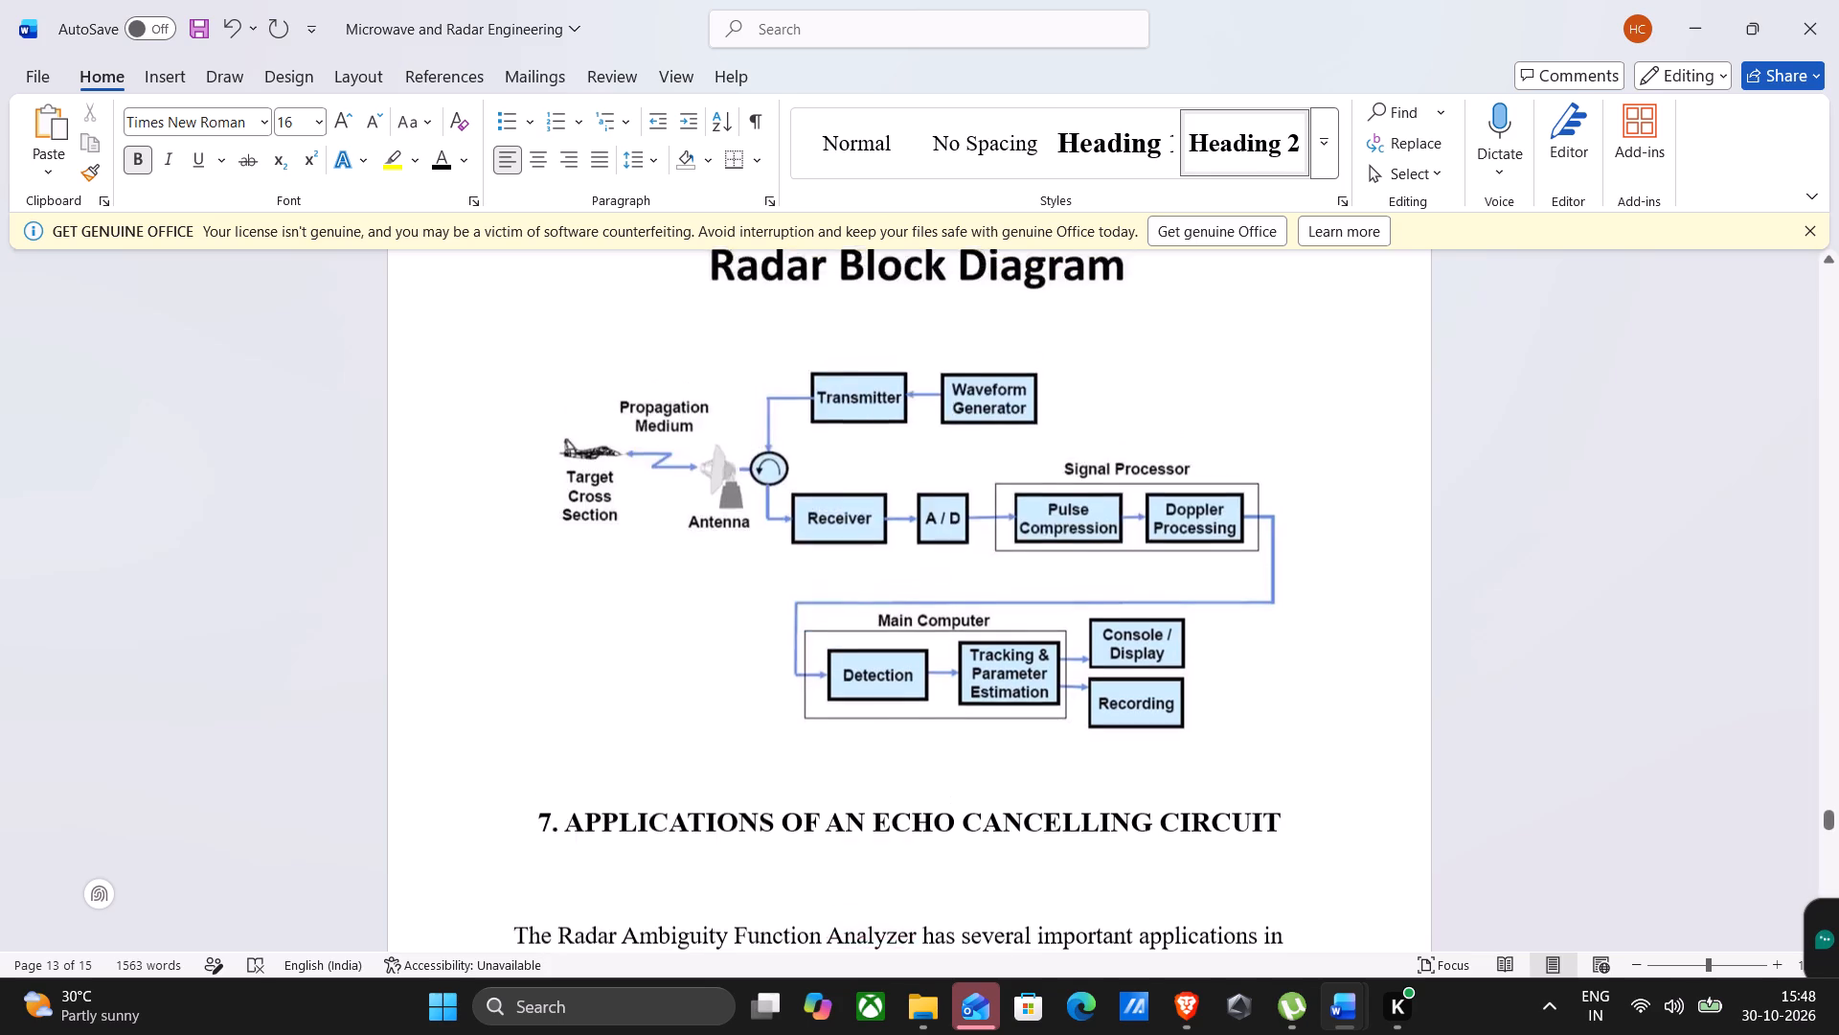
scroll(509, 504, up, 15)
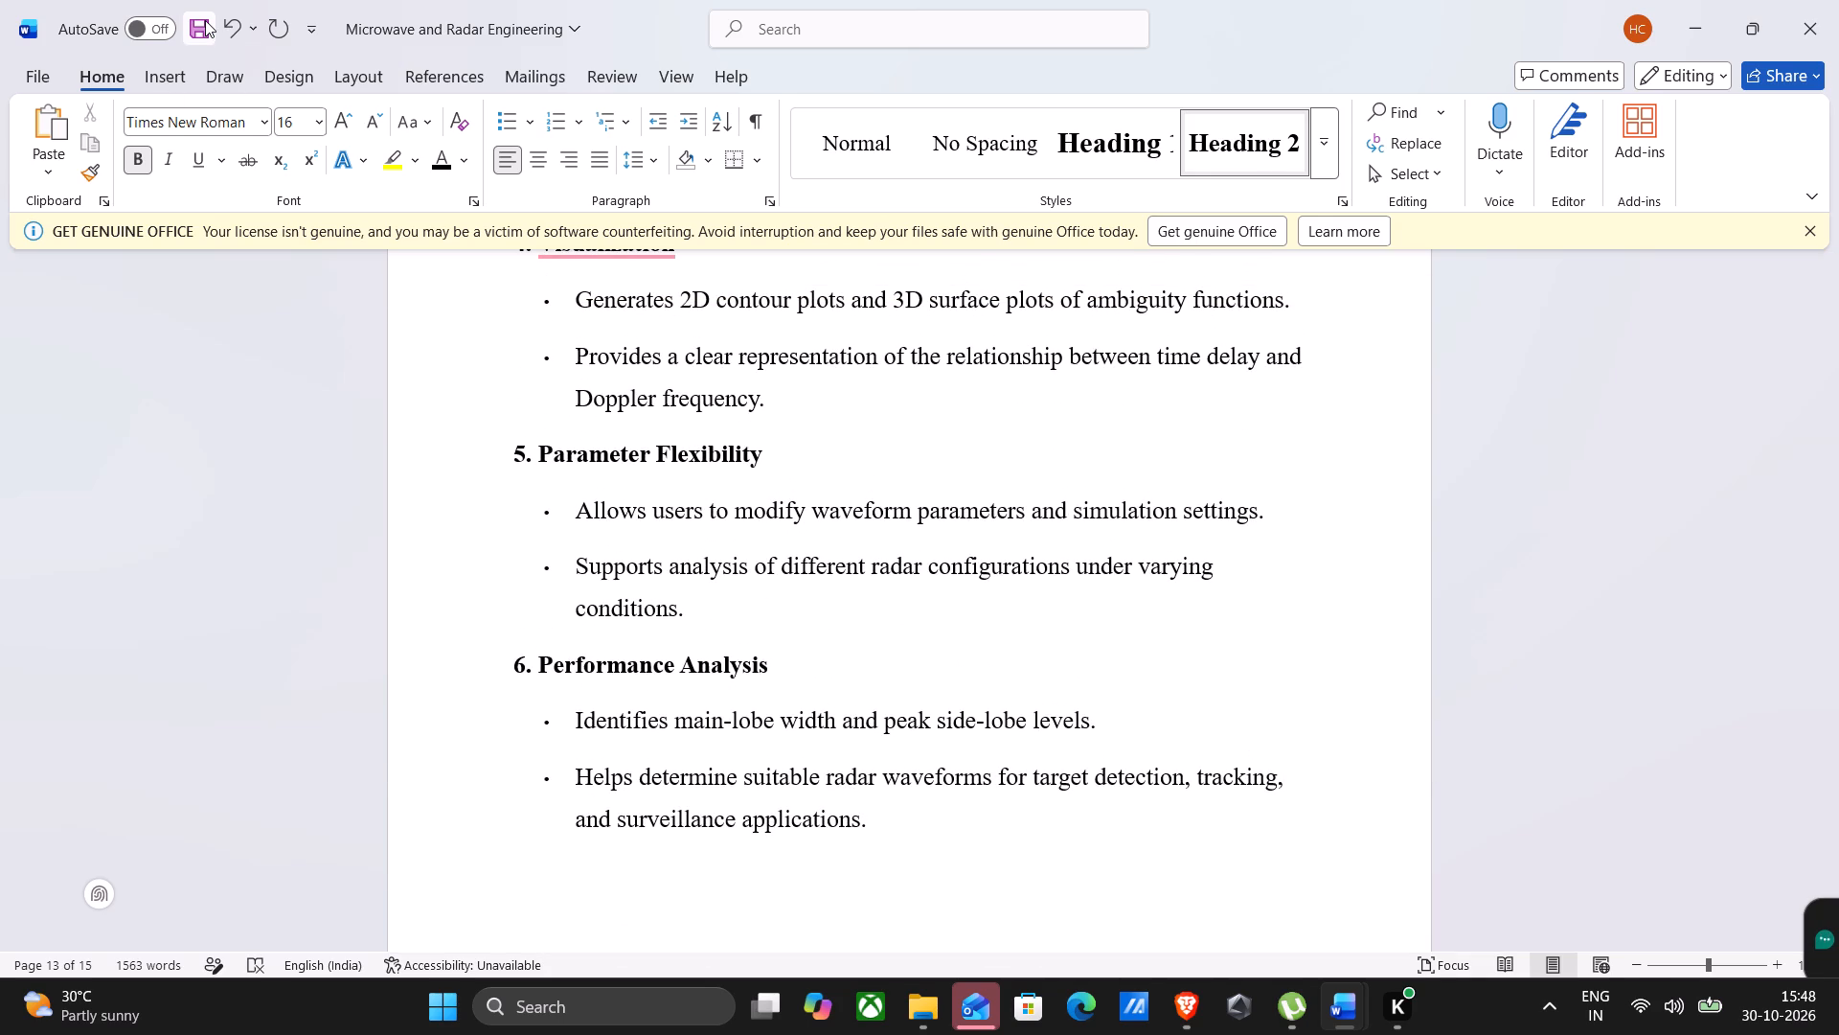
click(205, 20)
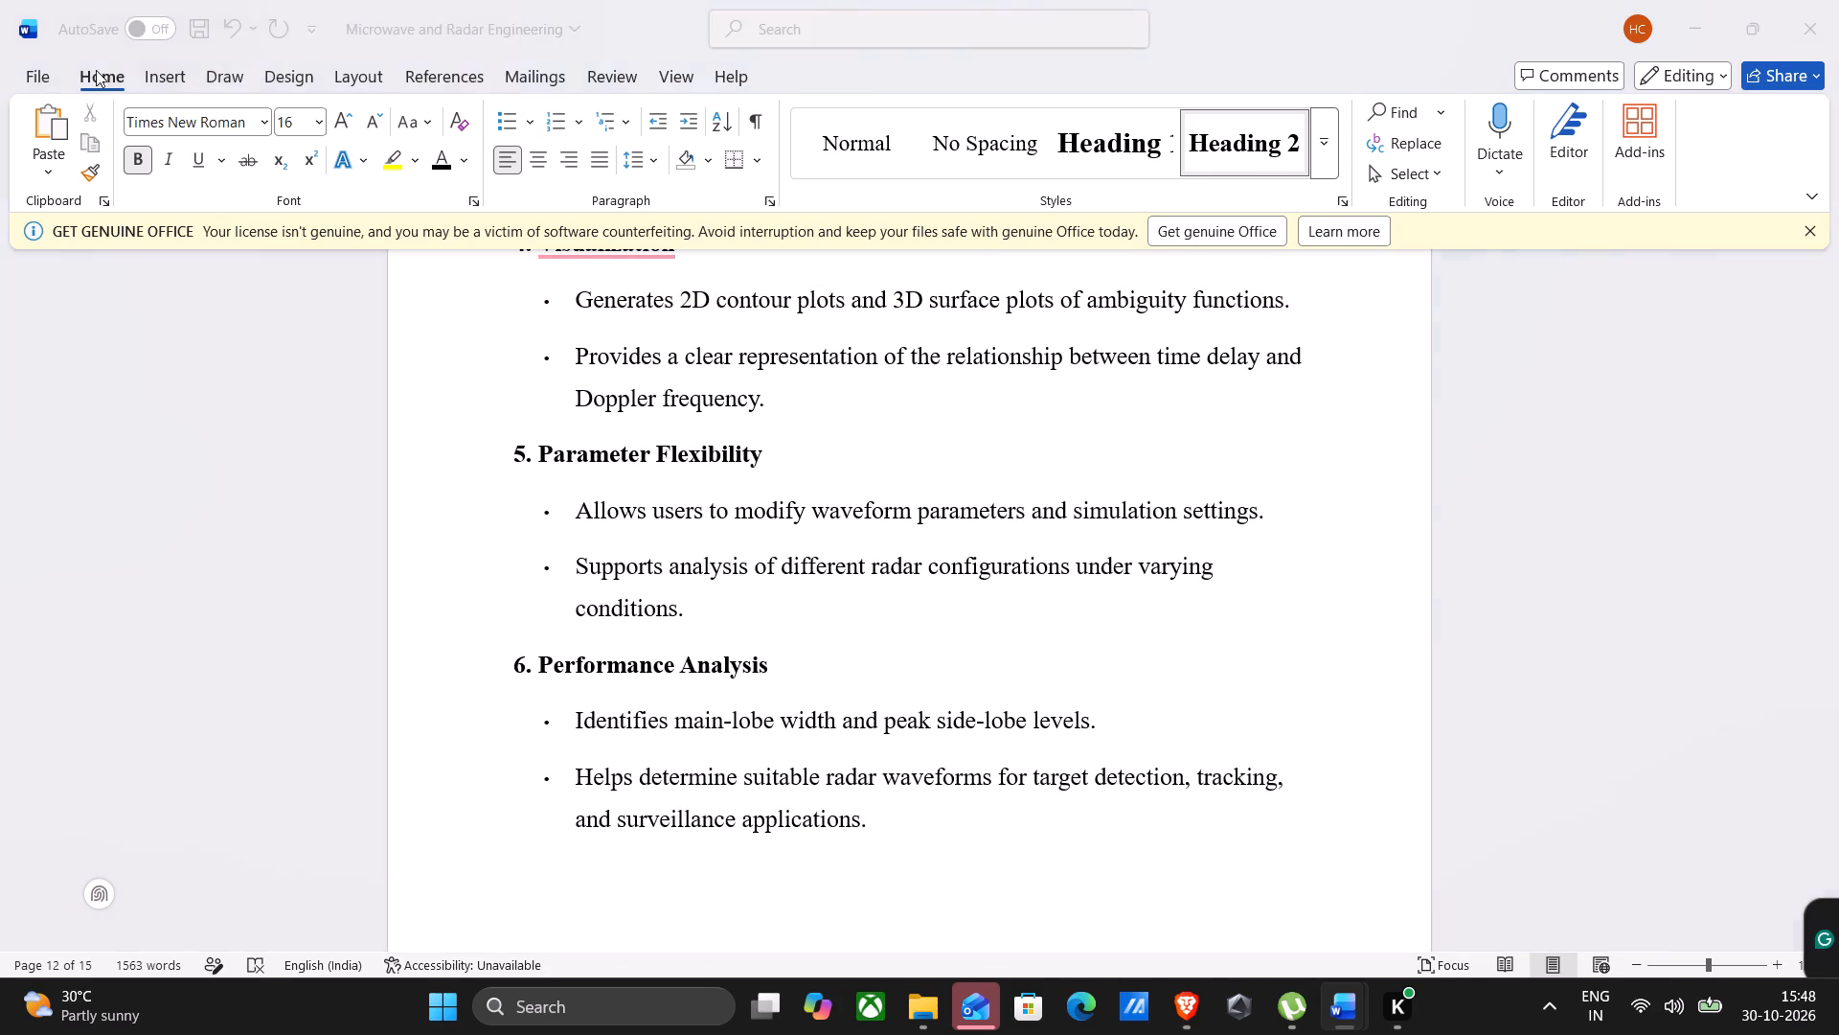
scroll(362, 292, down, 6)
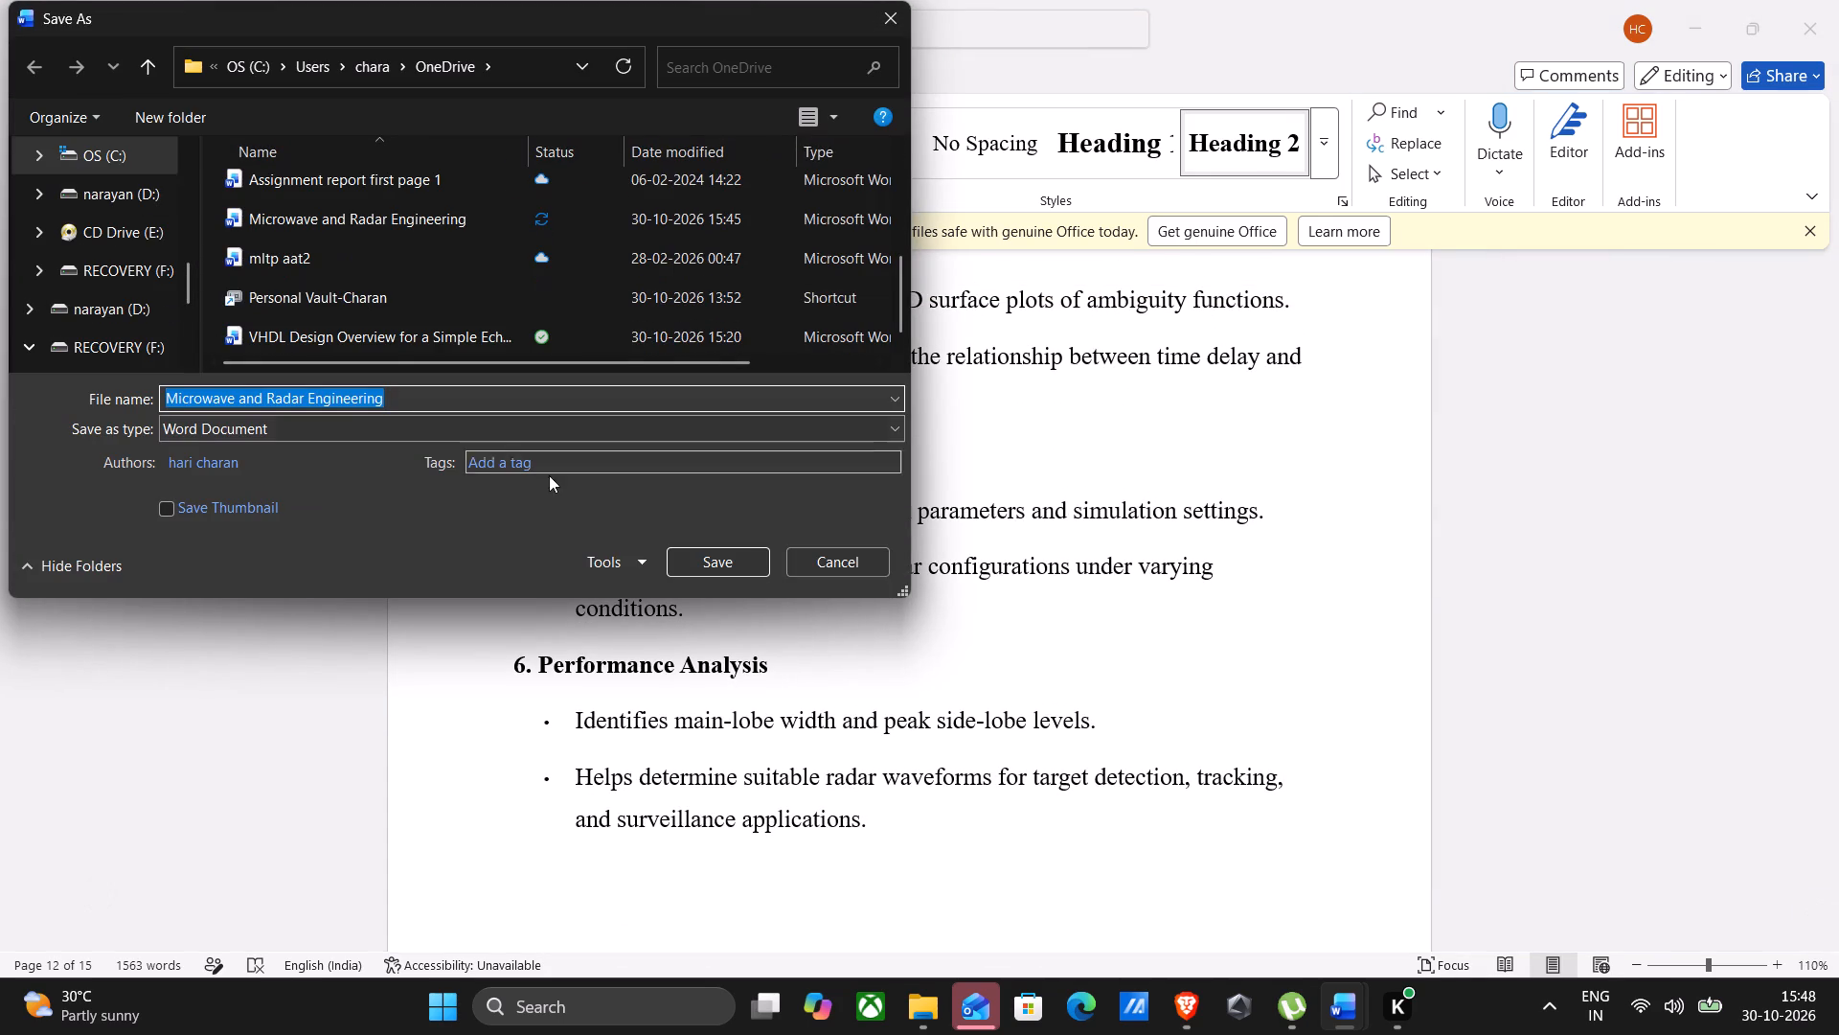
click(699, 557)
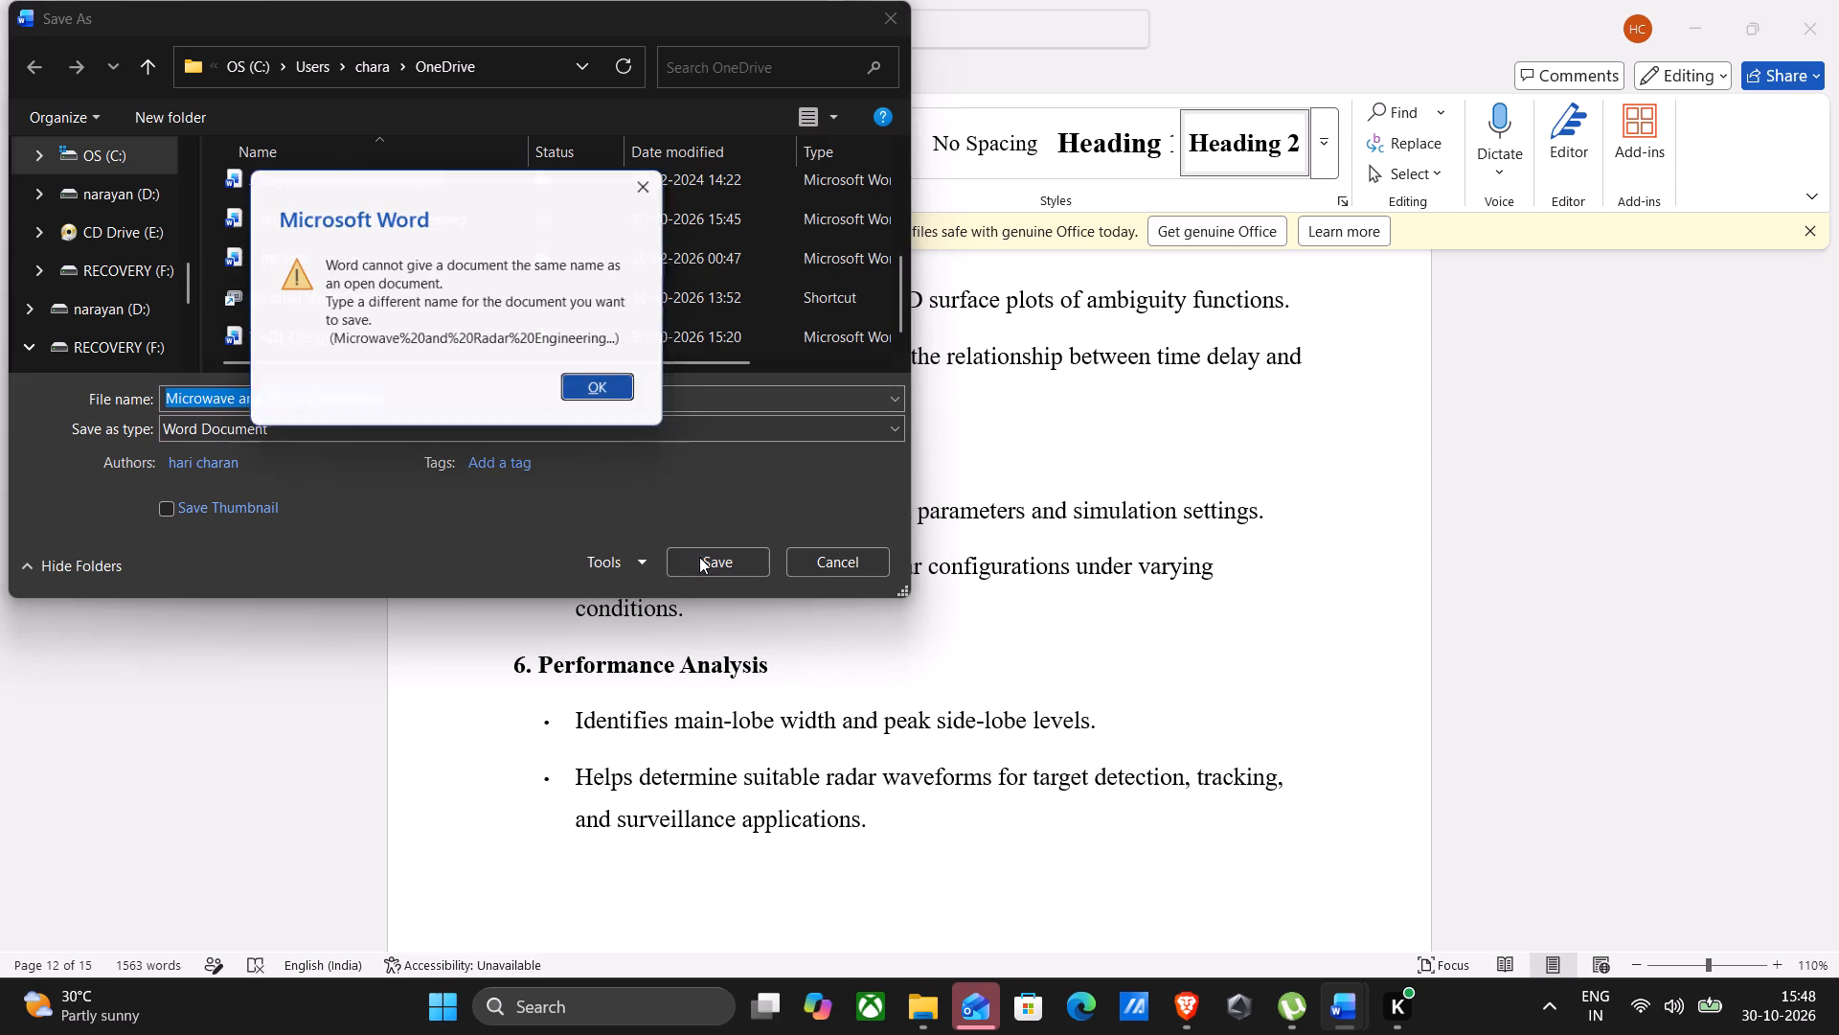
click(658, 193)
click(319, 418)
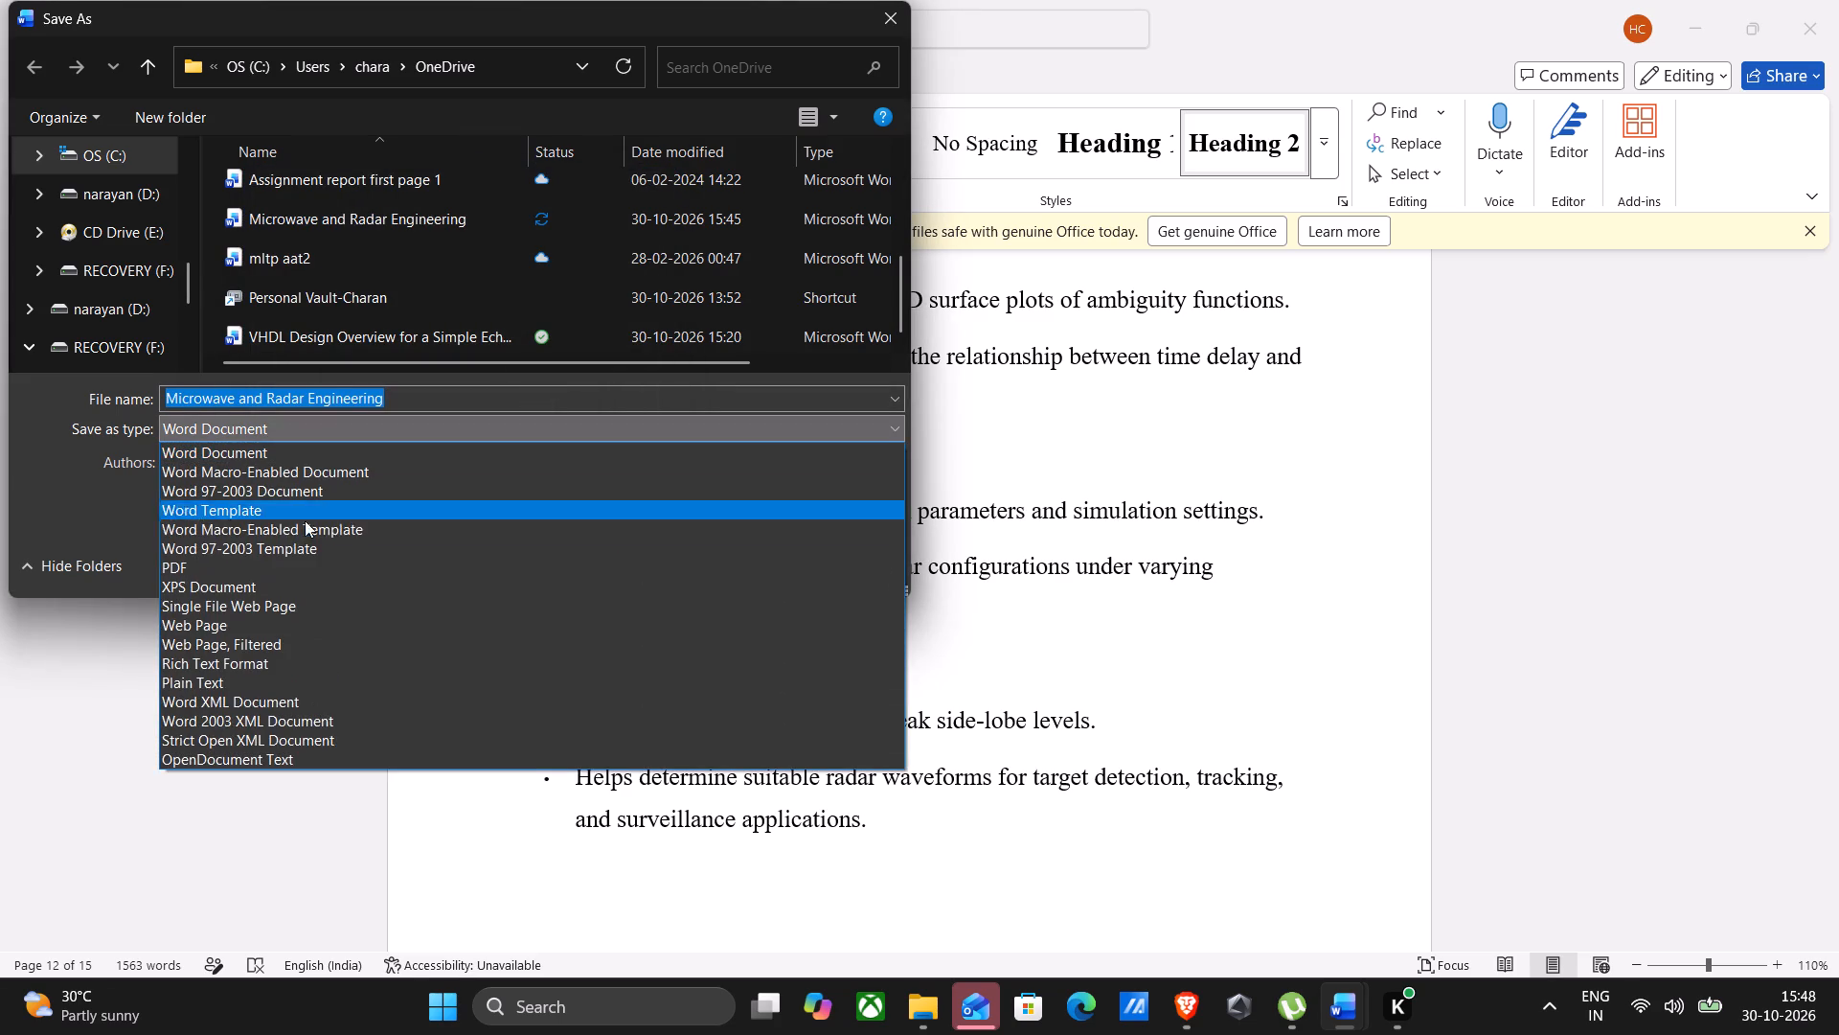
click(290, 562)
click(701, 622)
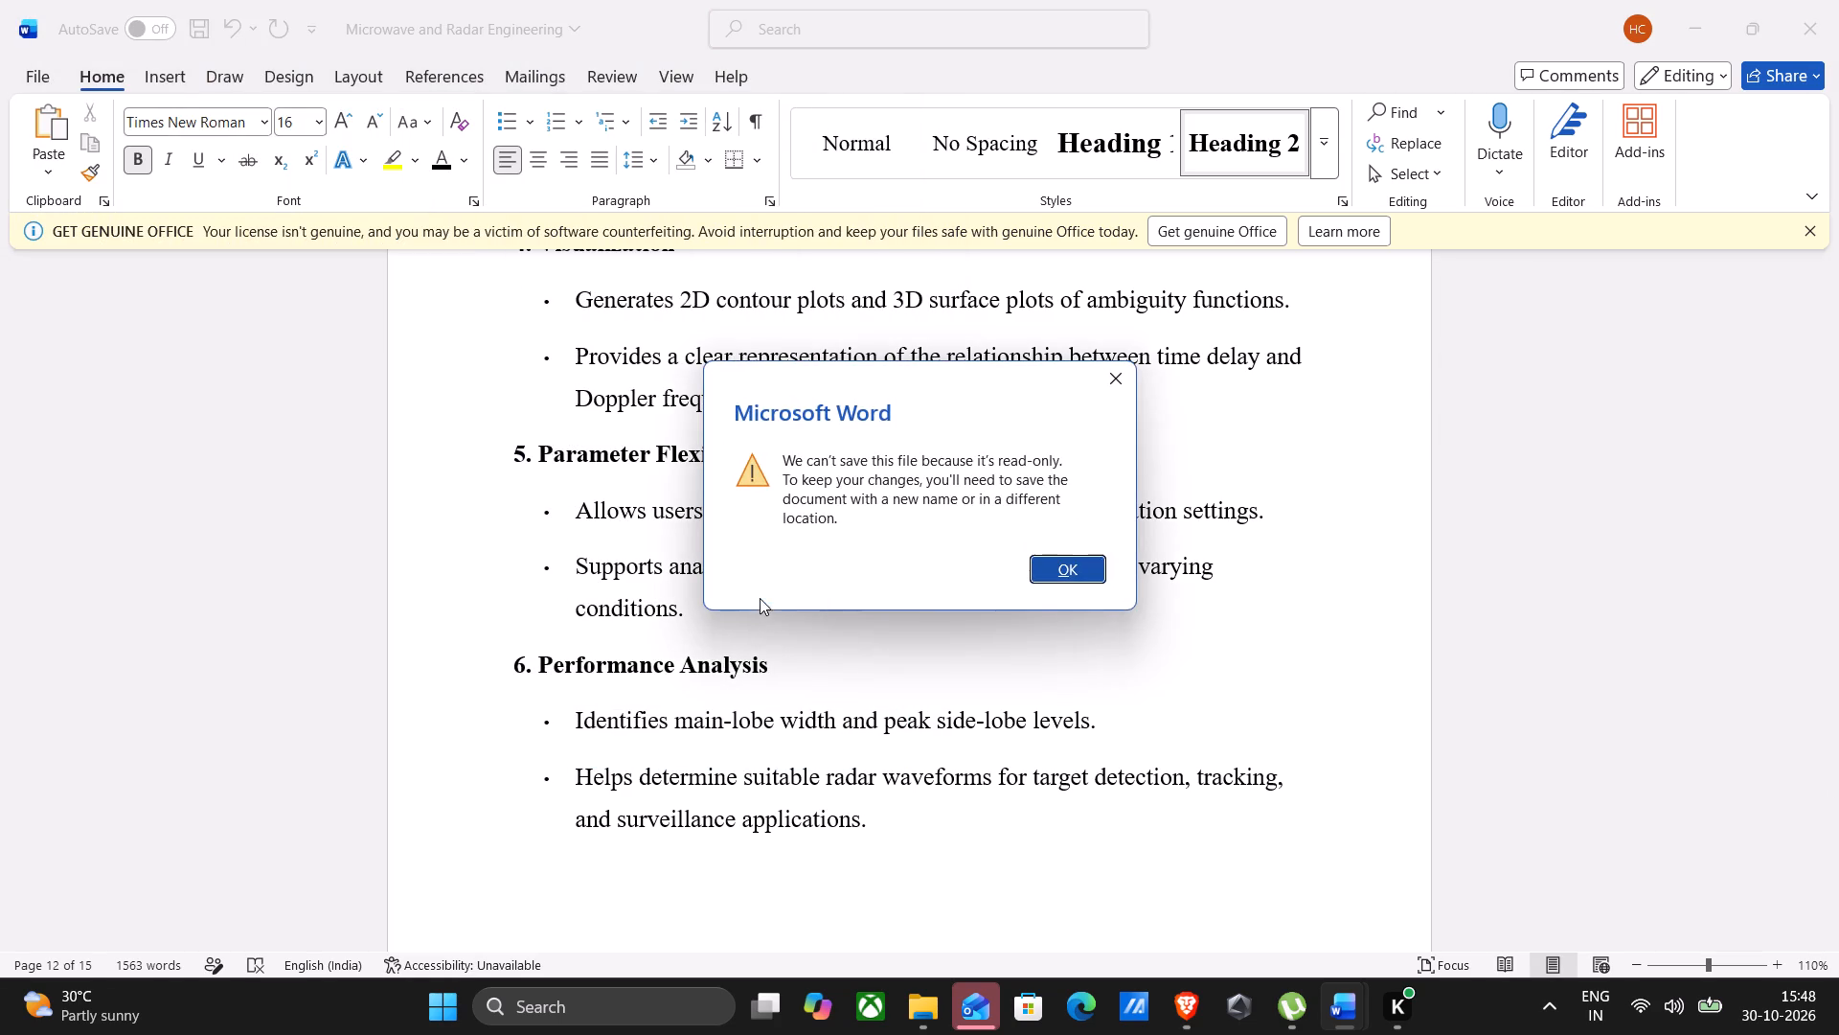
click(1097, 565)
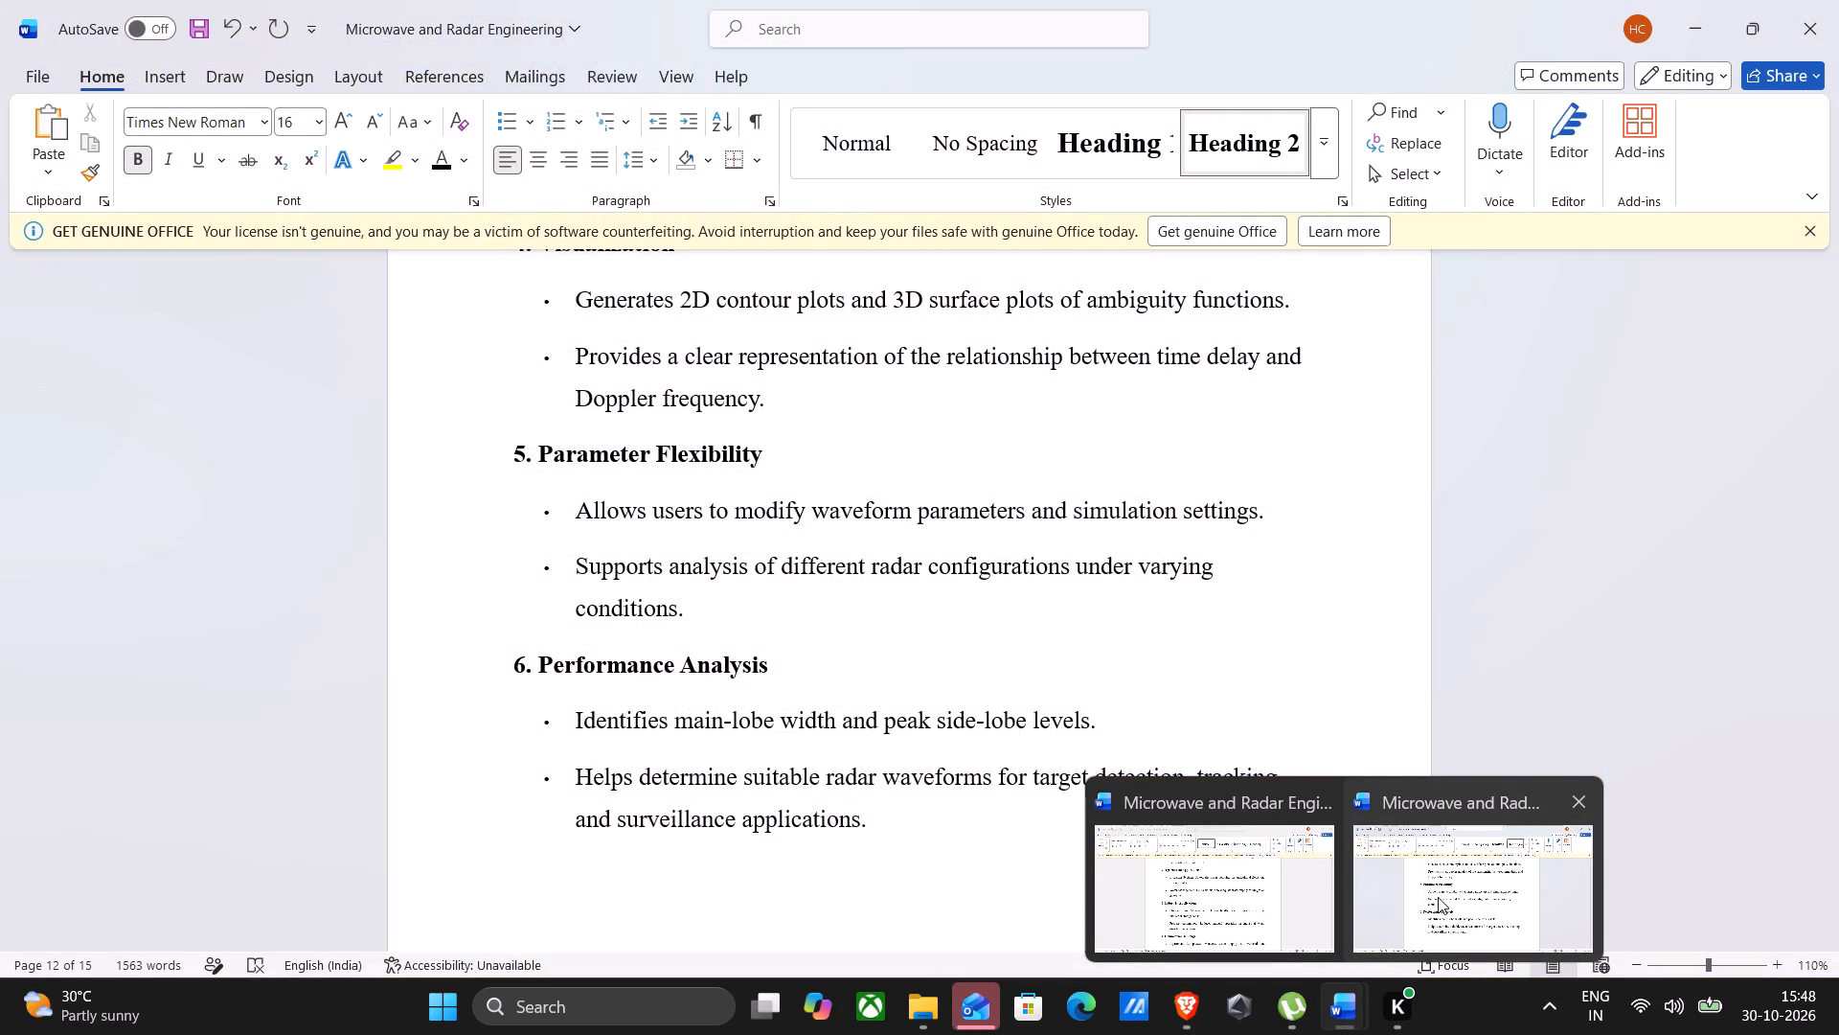
Switch to the pump control report, check its applications and conclusion sections, and open Save As for renaming it in the personal OneDrive folder.
click(1270, 897)
scroll(825, 678, up, 12)
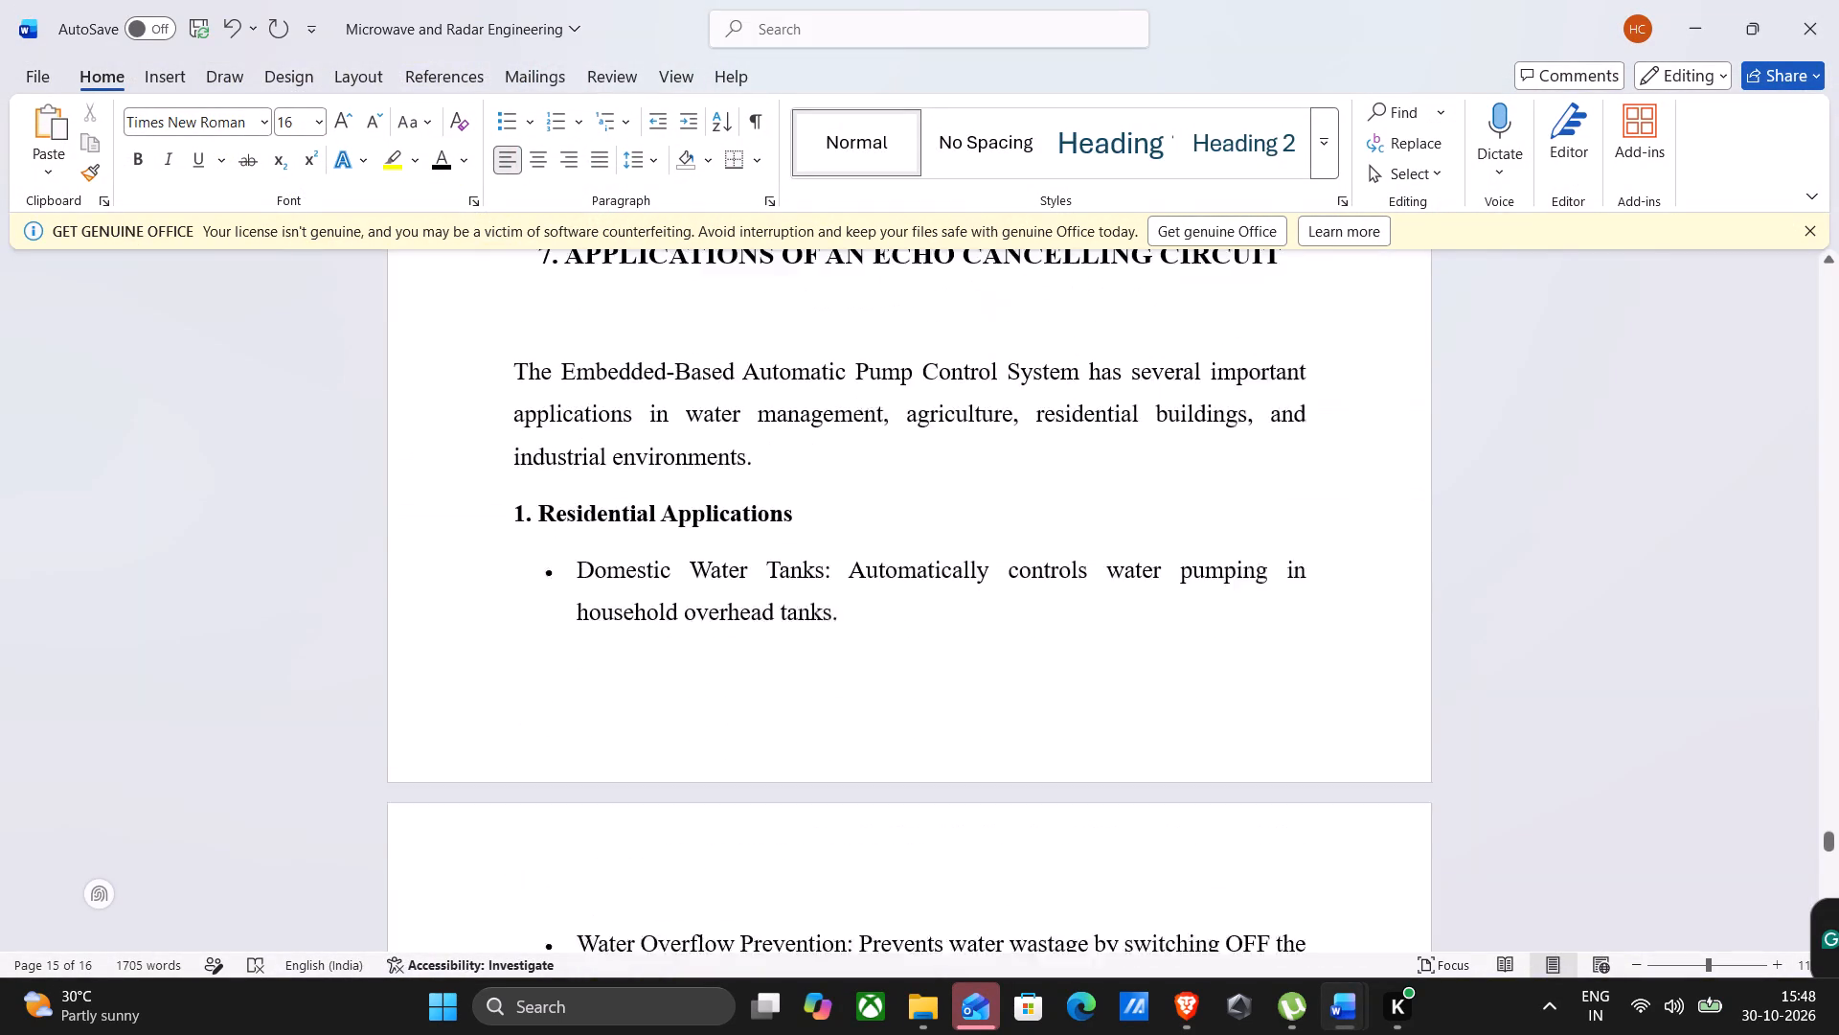
scroll(826, 694, down, 8)
scroll(828, 703, down, 20)
scroll(828, 703, down, 15)
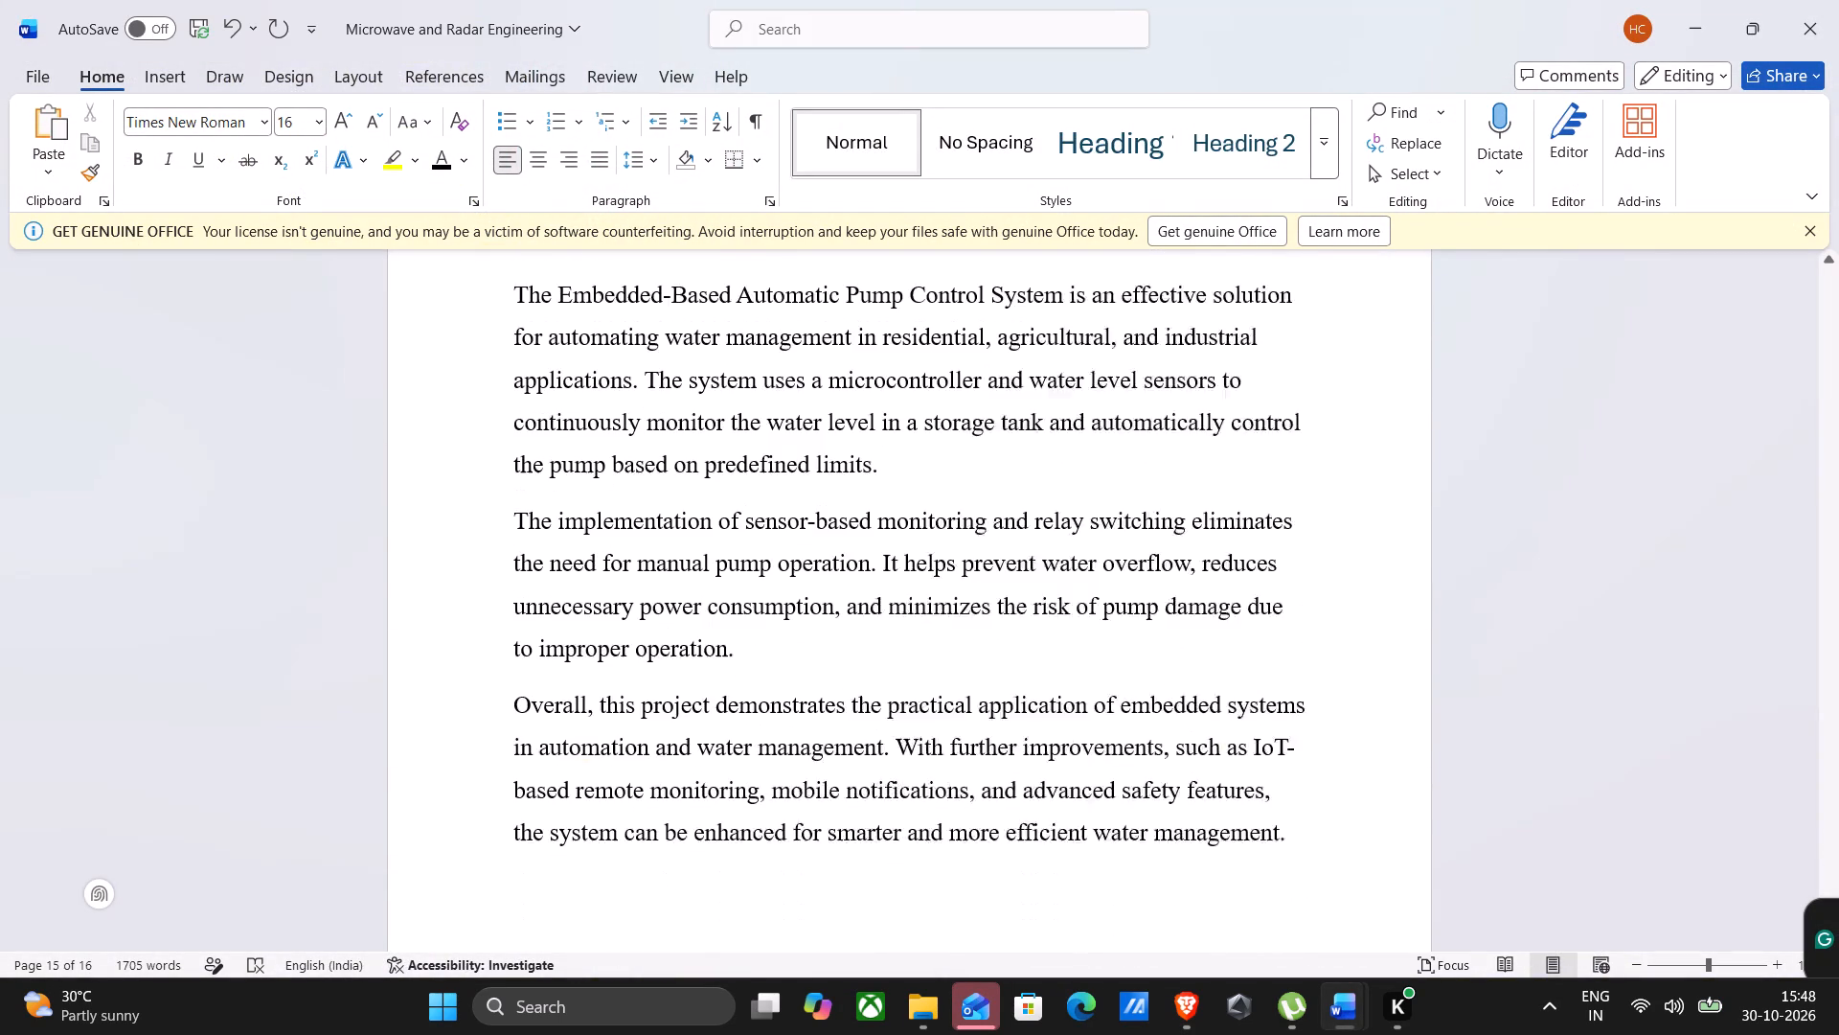
scroll(834, 697, up, 1)
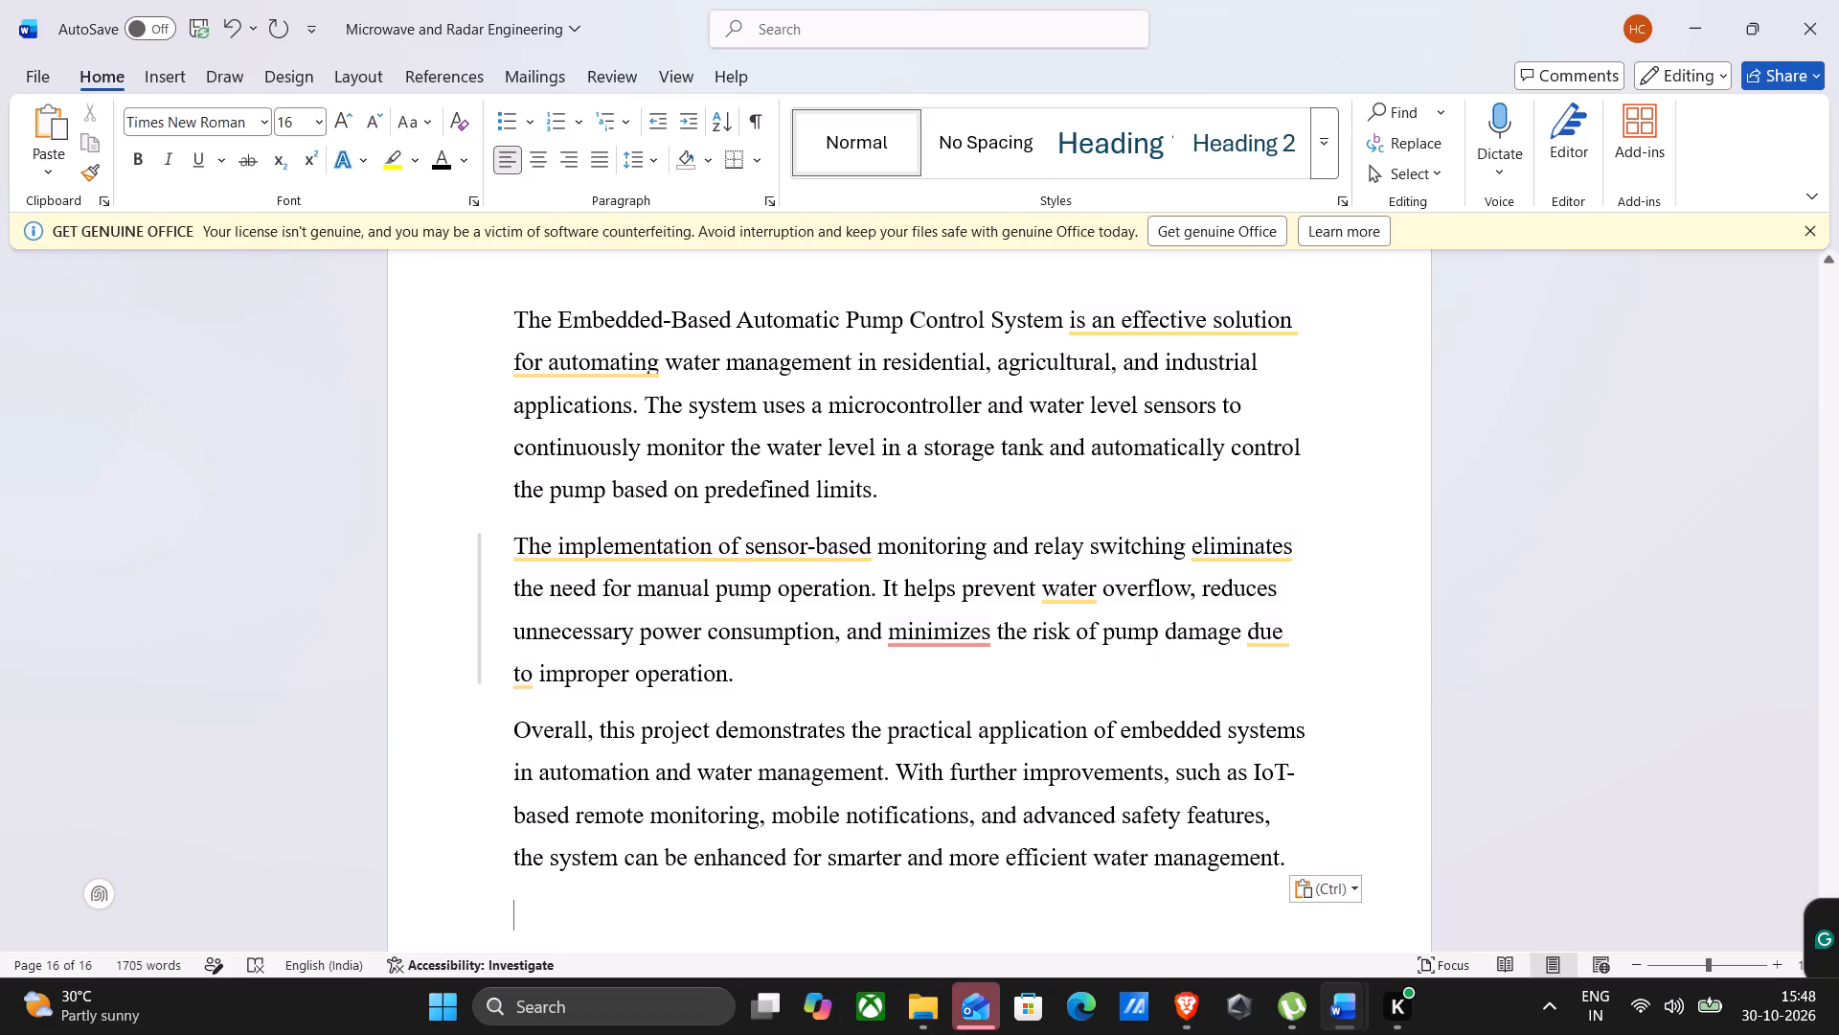
click(10, 71)
click(91, 441)
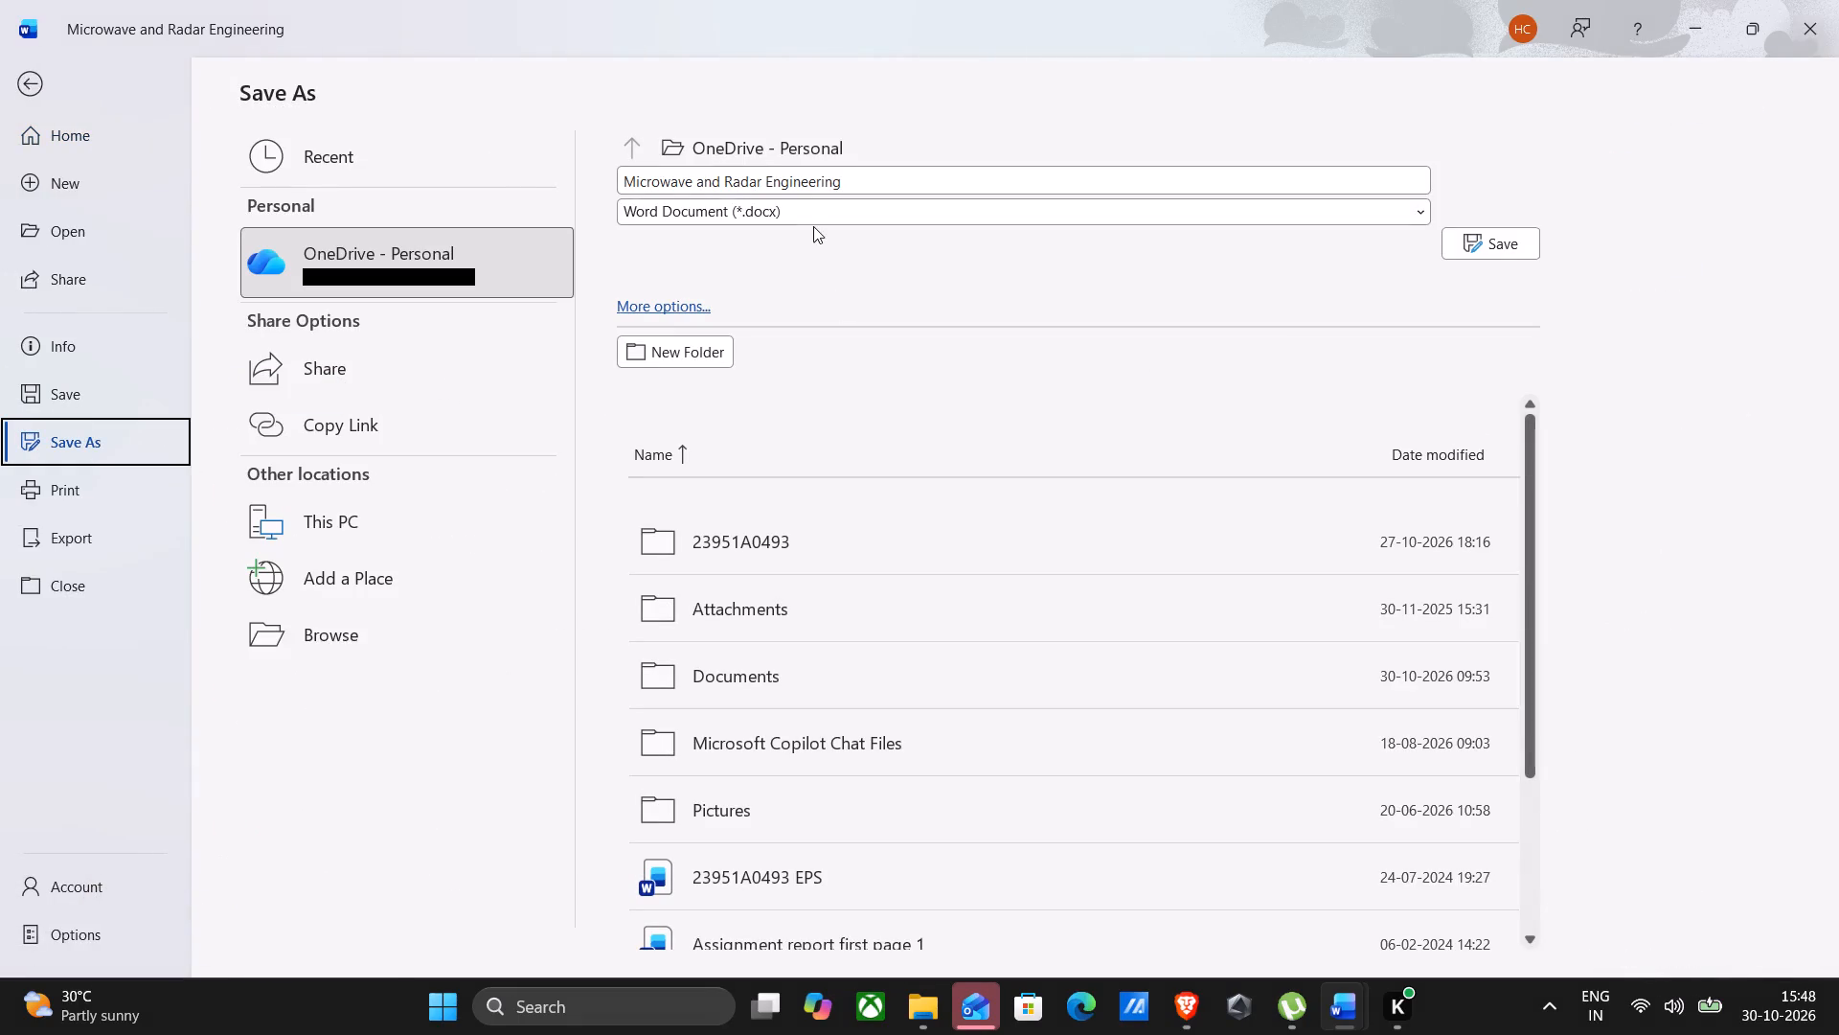
drag(892, 175, 490, 173)
Switch to the Samvidha student portal in Brave and sign in with the saved account credentials.
click(1185, 1018)
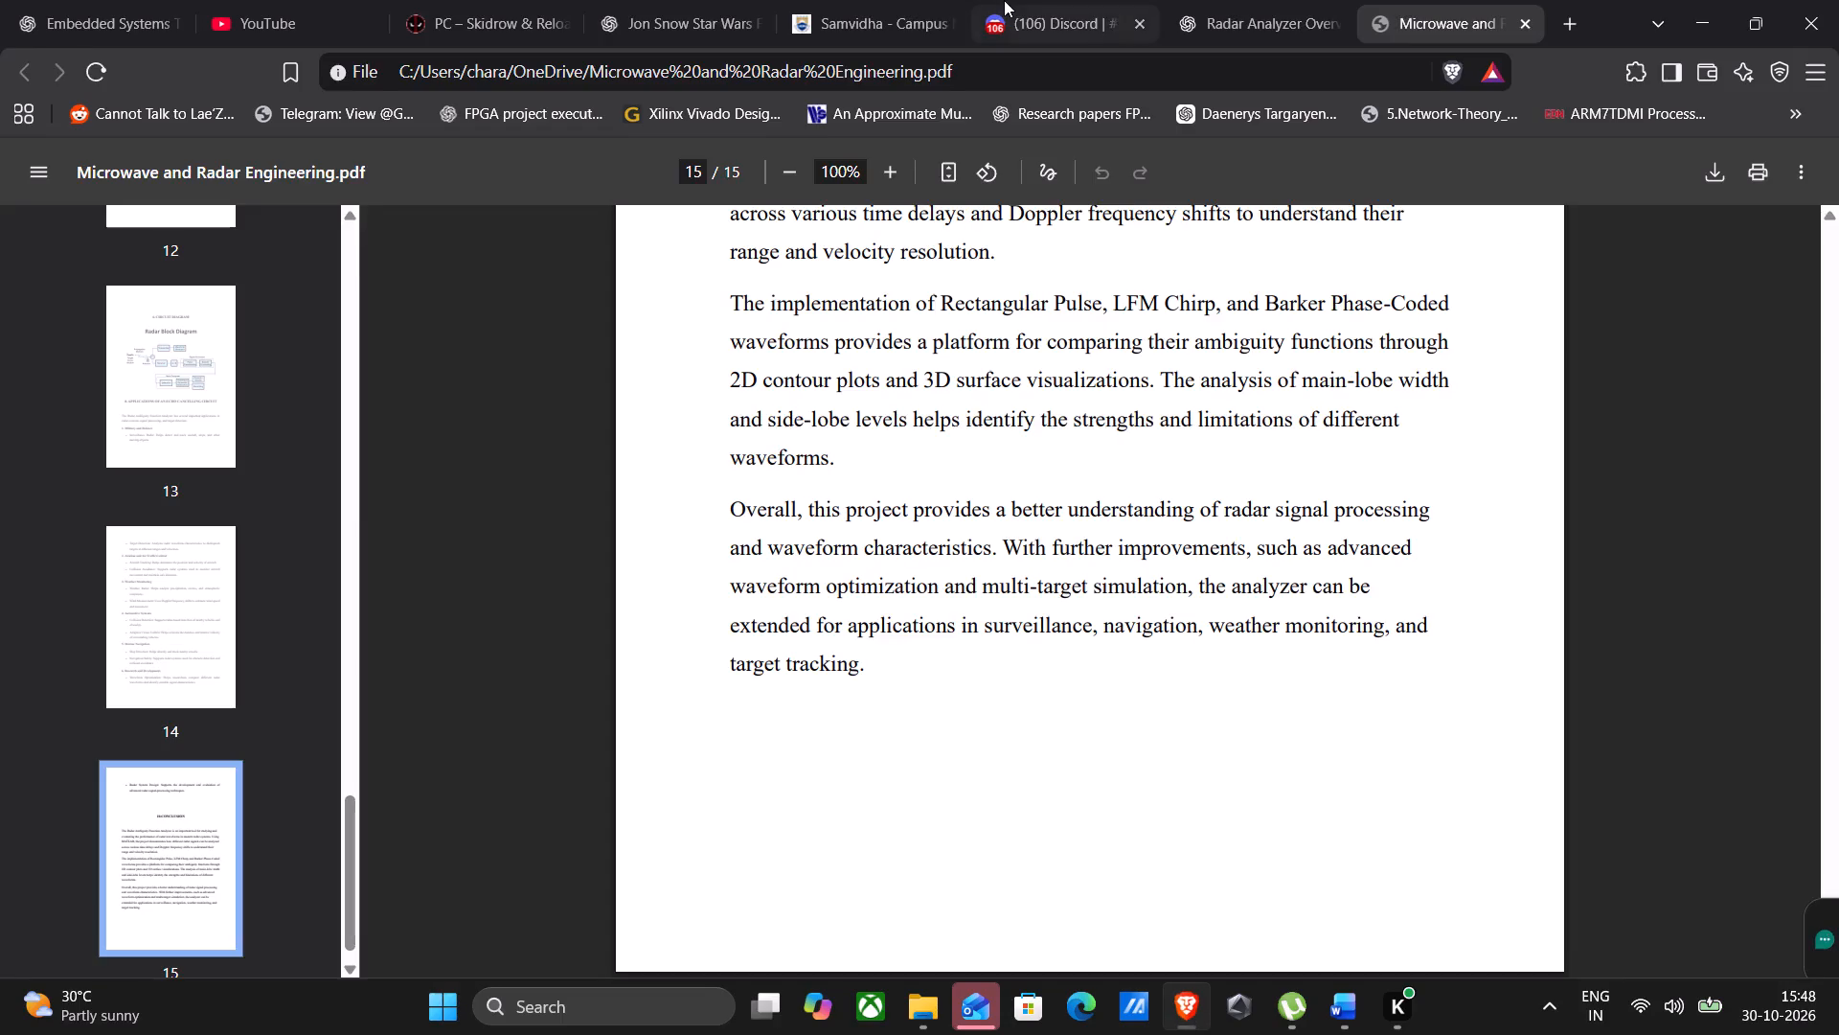
click(890, 0)
click(759, 521)
click(778, 602)
click(781, 604)
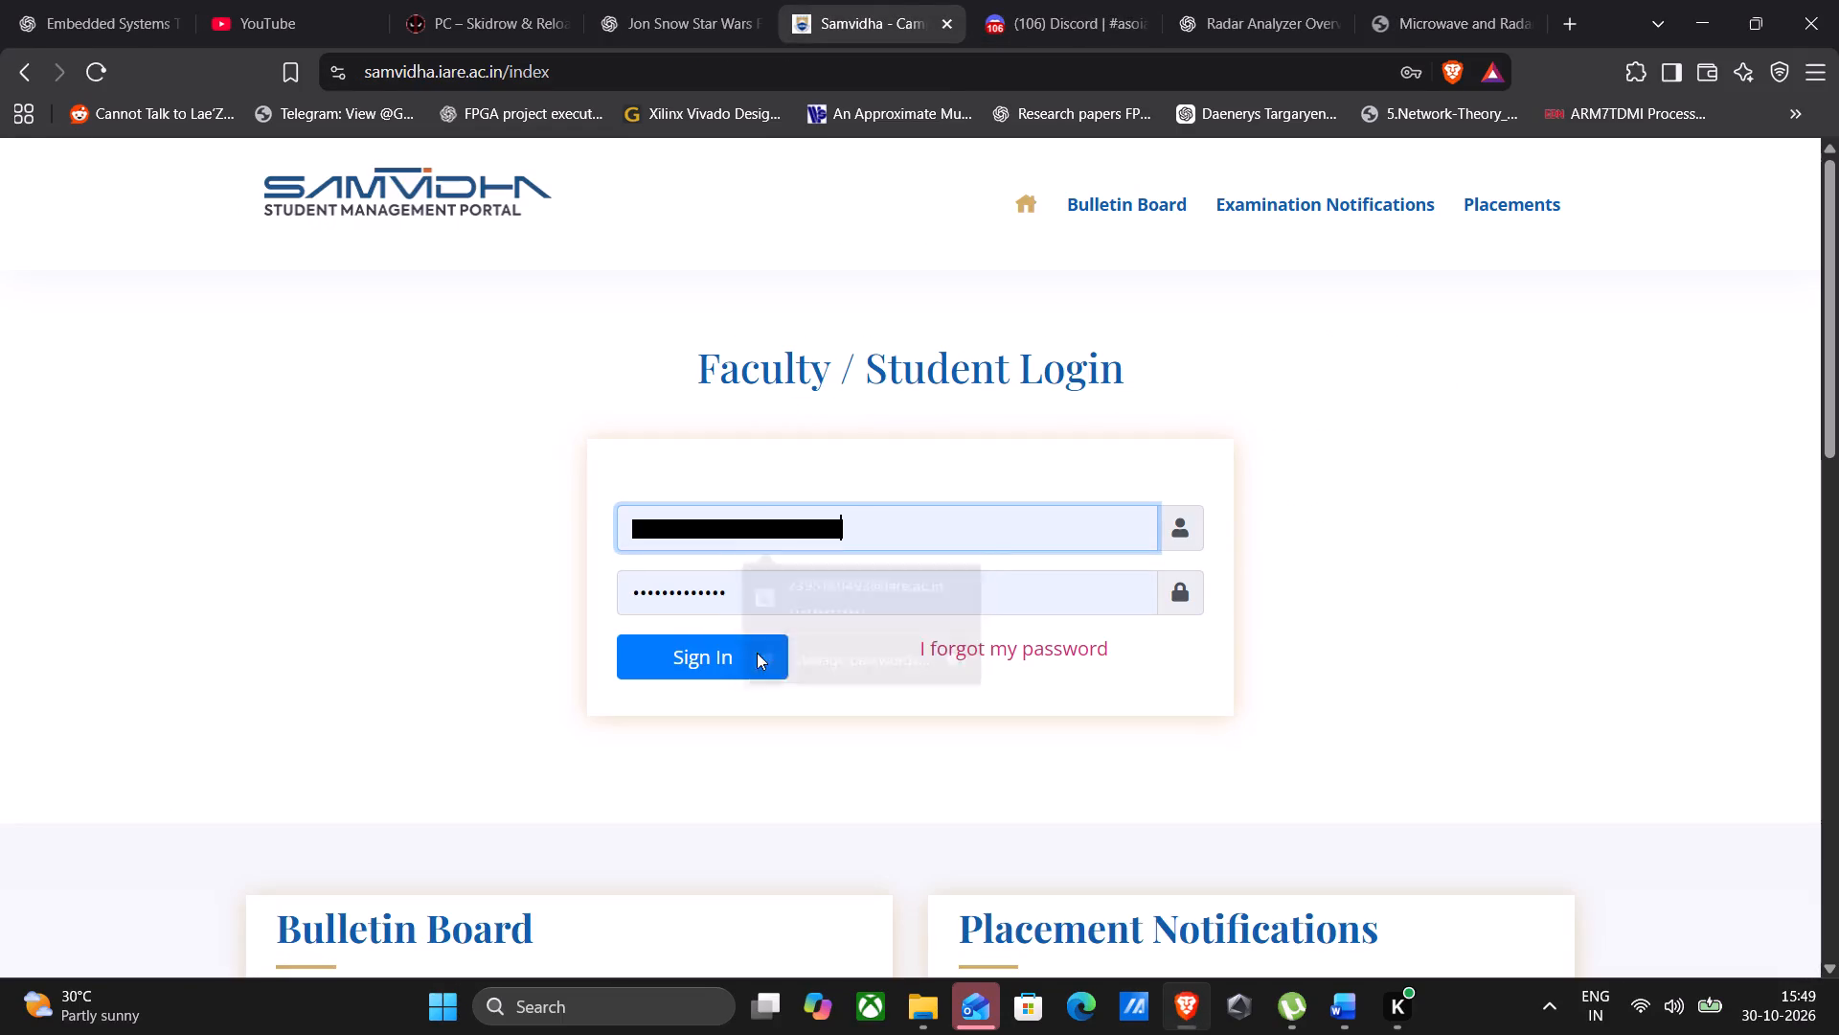
click(753, 658)
Open the portal's AAT-II upload page and load the questions for the Embedded System Design and Development course.
scroll(0, 563, down, 8)
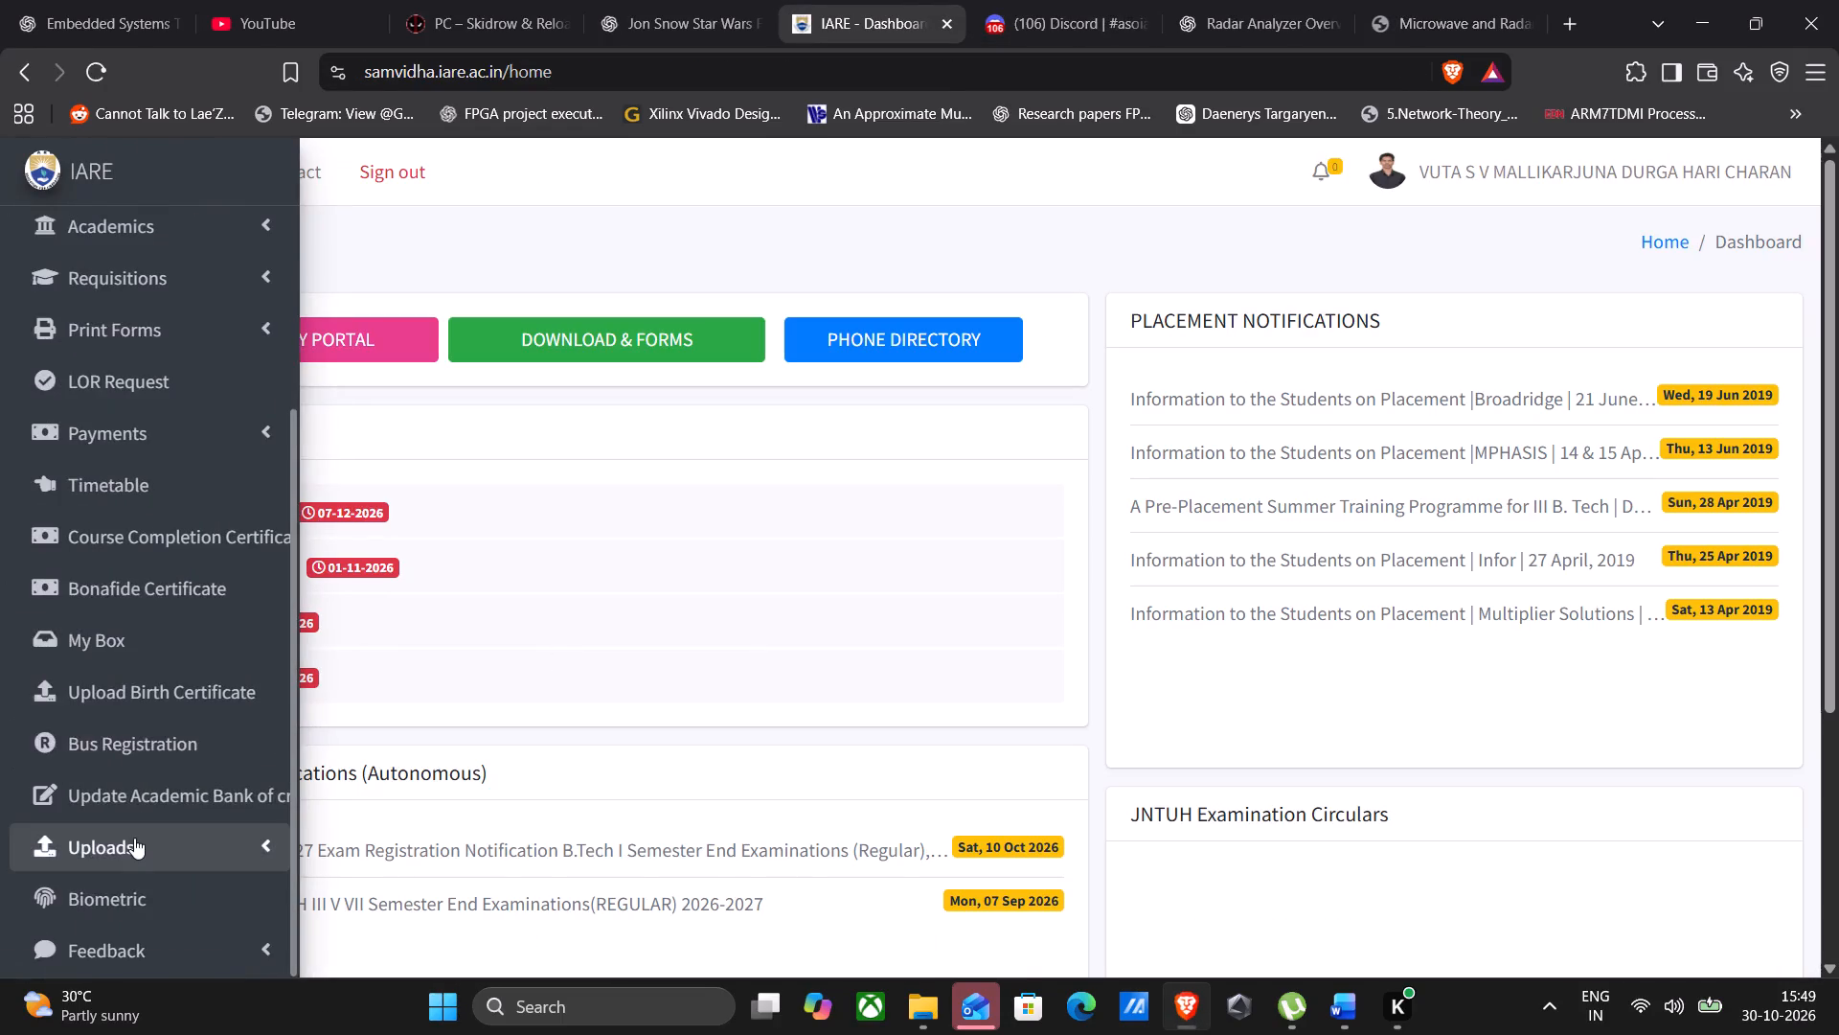
click(134, 838)
scroll(134, 836, down, 8)
click(141, 876)
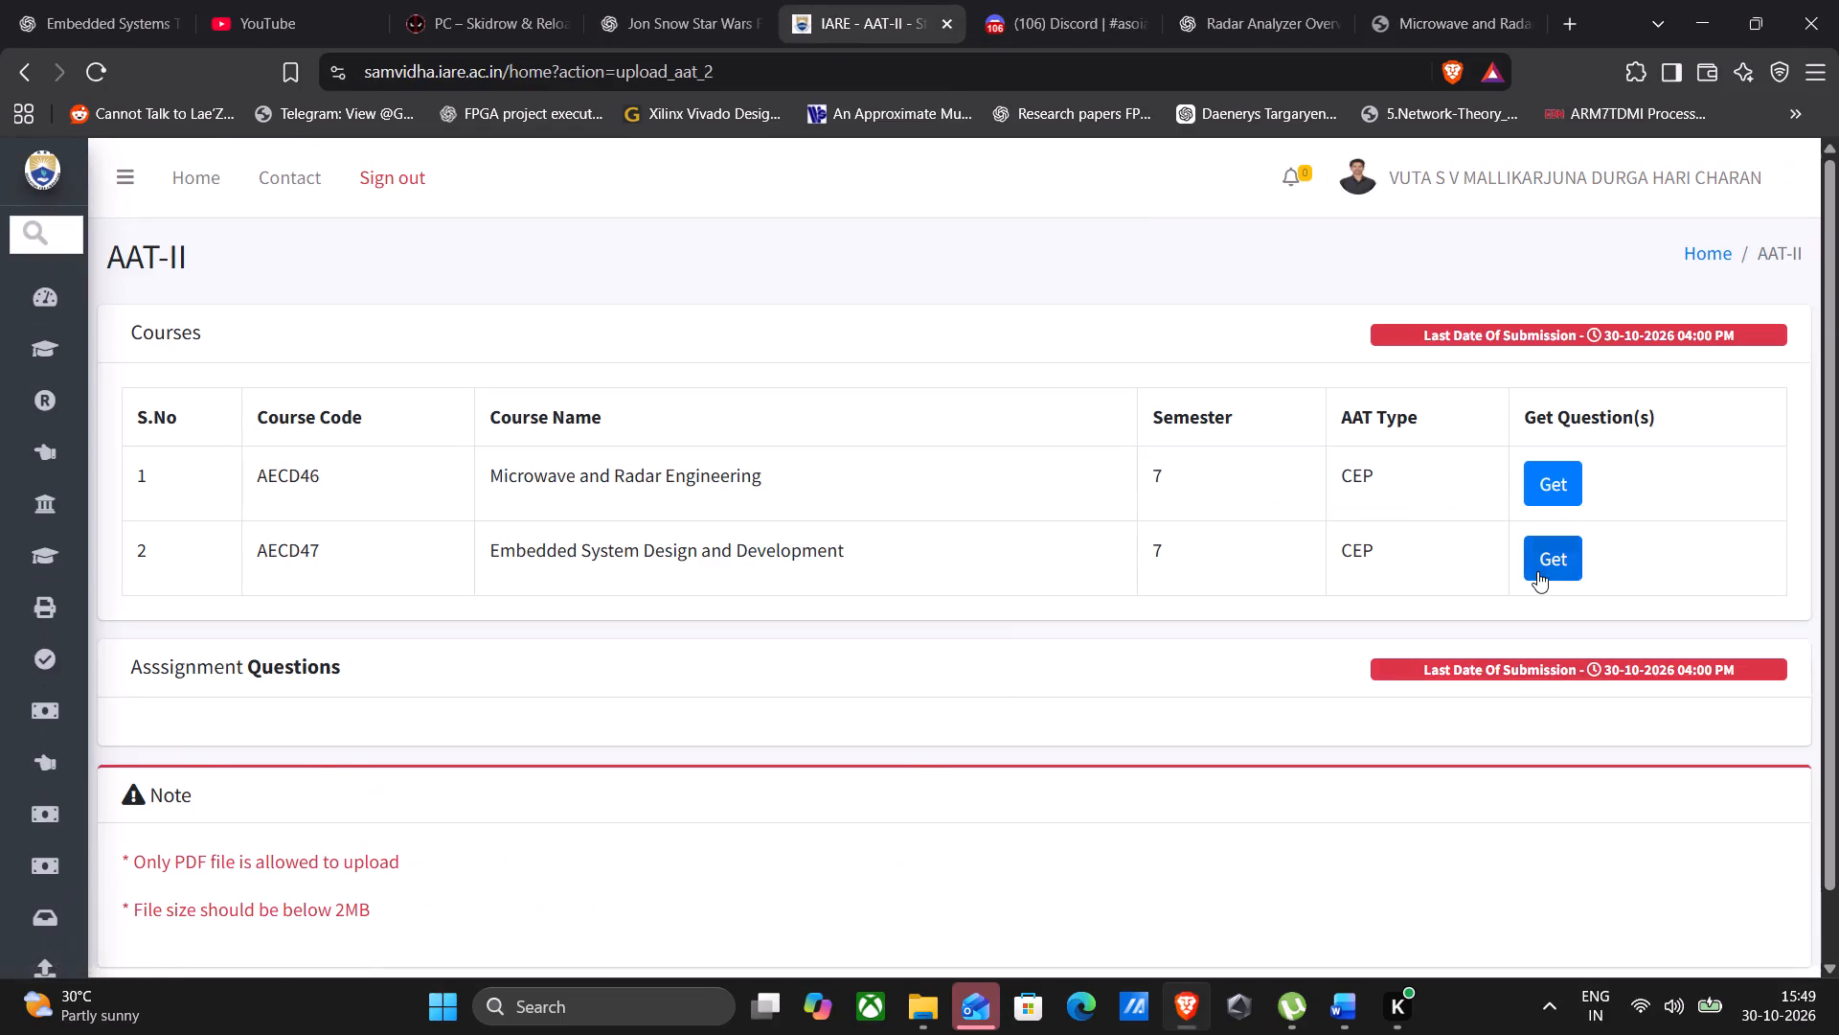
click(1537, 571)
Copy the course name Embedded System Design and Development from the AAT-II course table.
scroll(852, 649, down, 5)
click(919, 701)
drag(869, 554, 465, 541)
key(ctrl+c)
Back in Word, save the pump control report to personal OneDrive as a Word document named Embedded System Design and Development.
click(1354, 1001)
click(1261, 941)
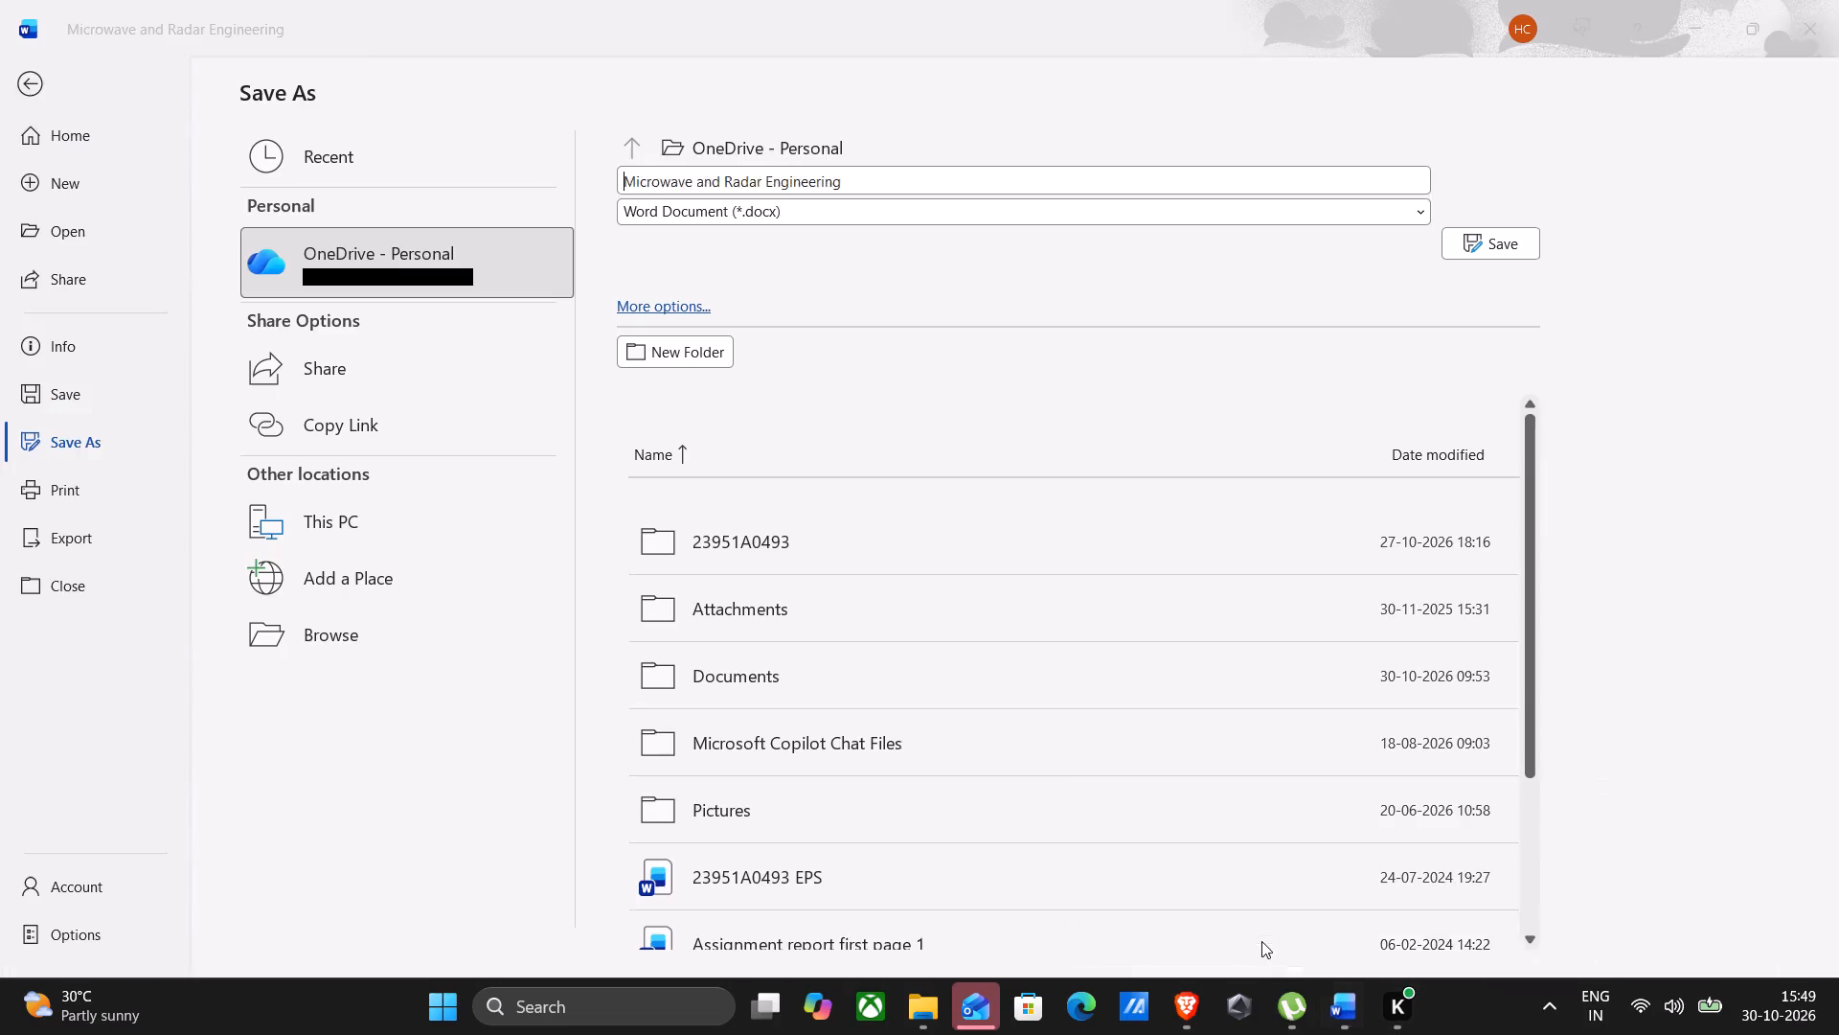
key(ctrl+v)
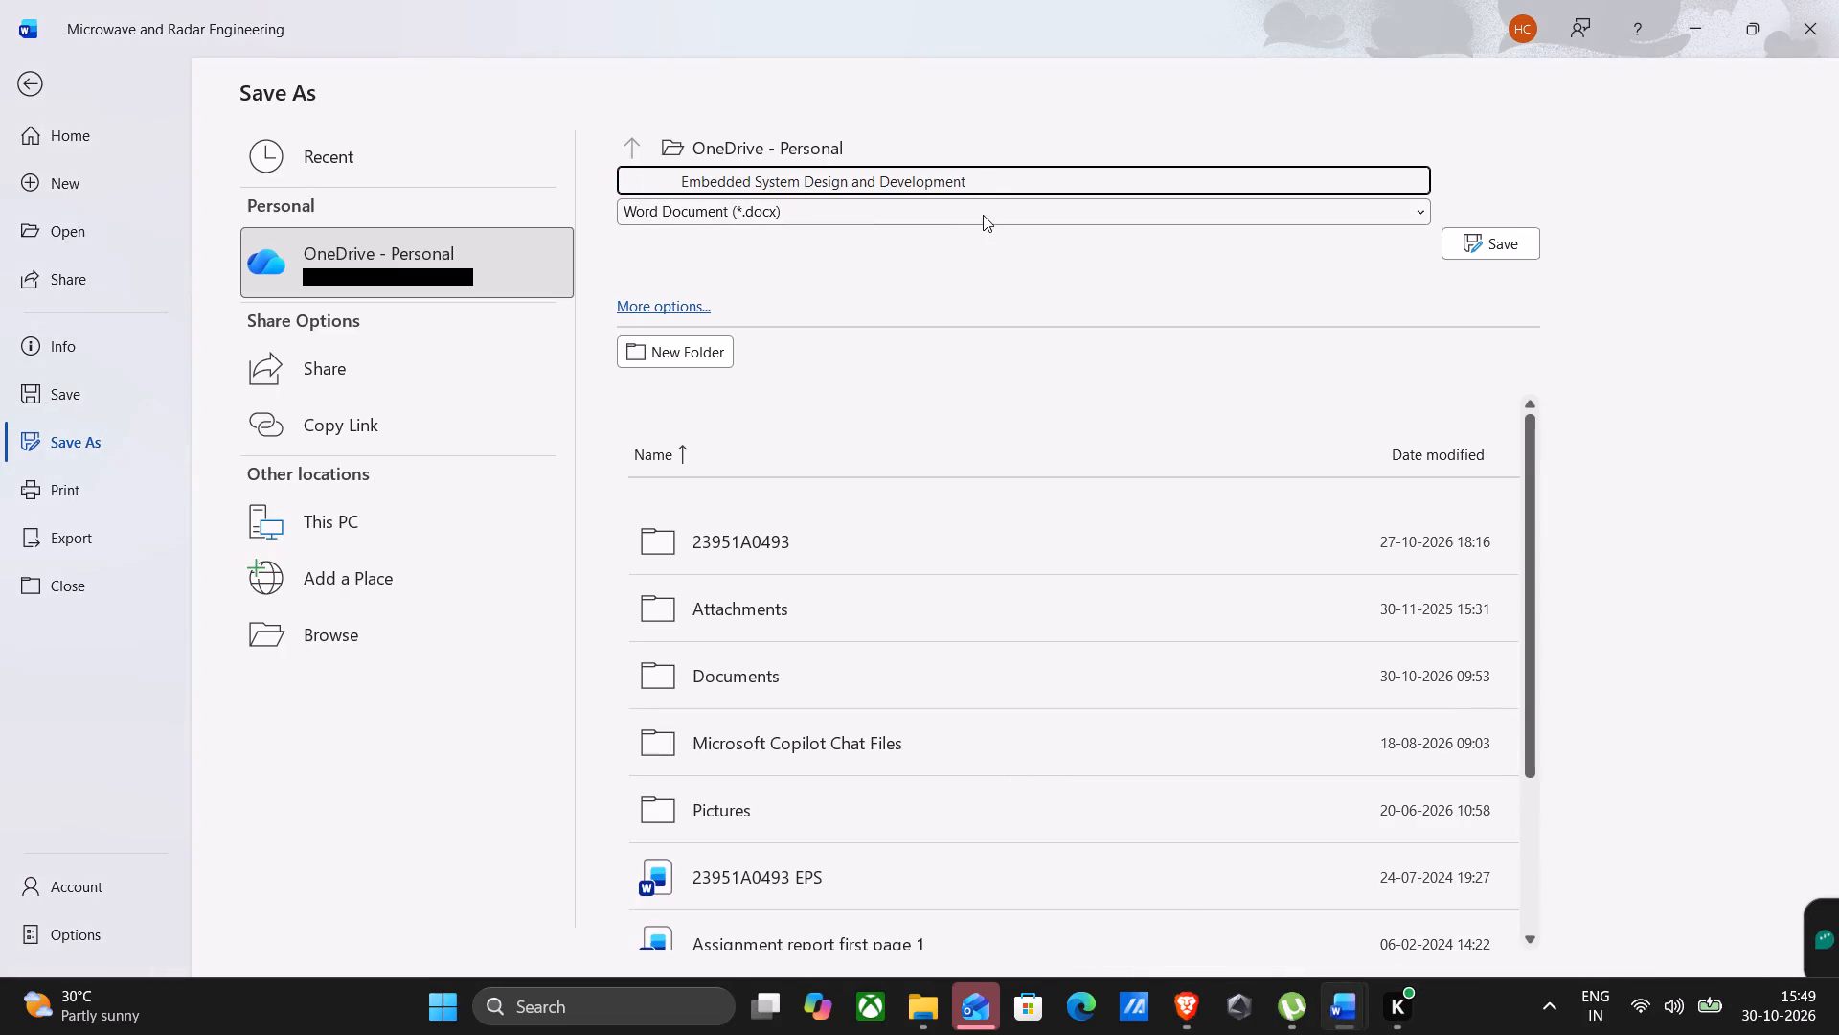
click(1506, 232)
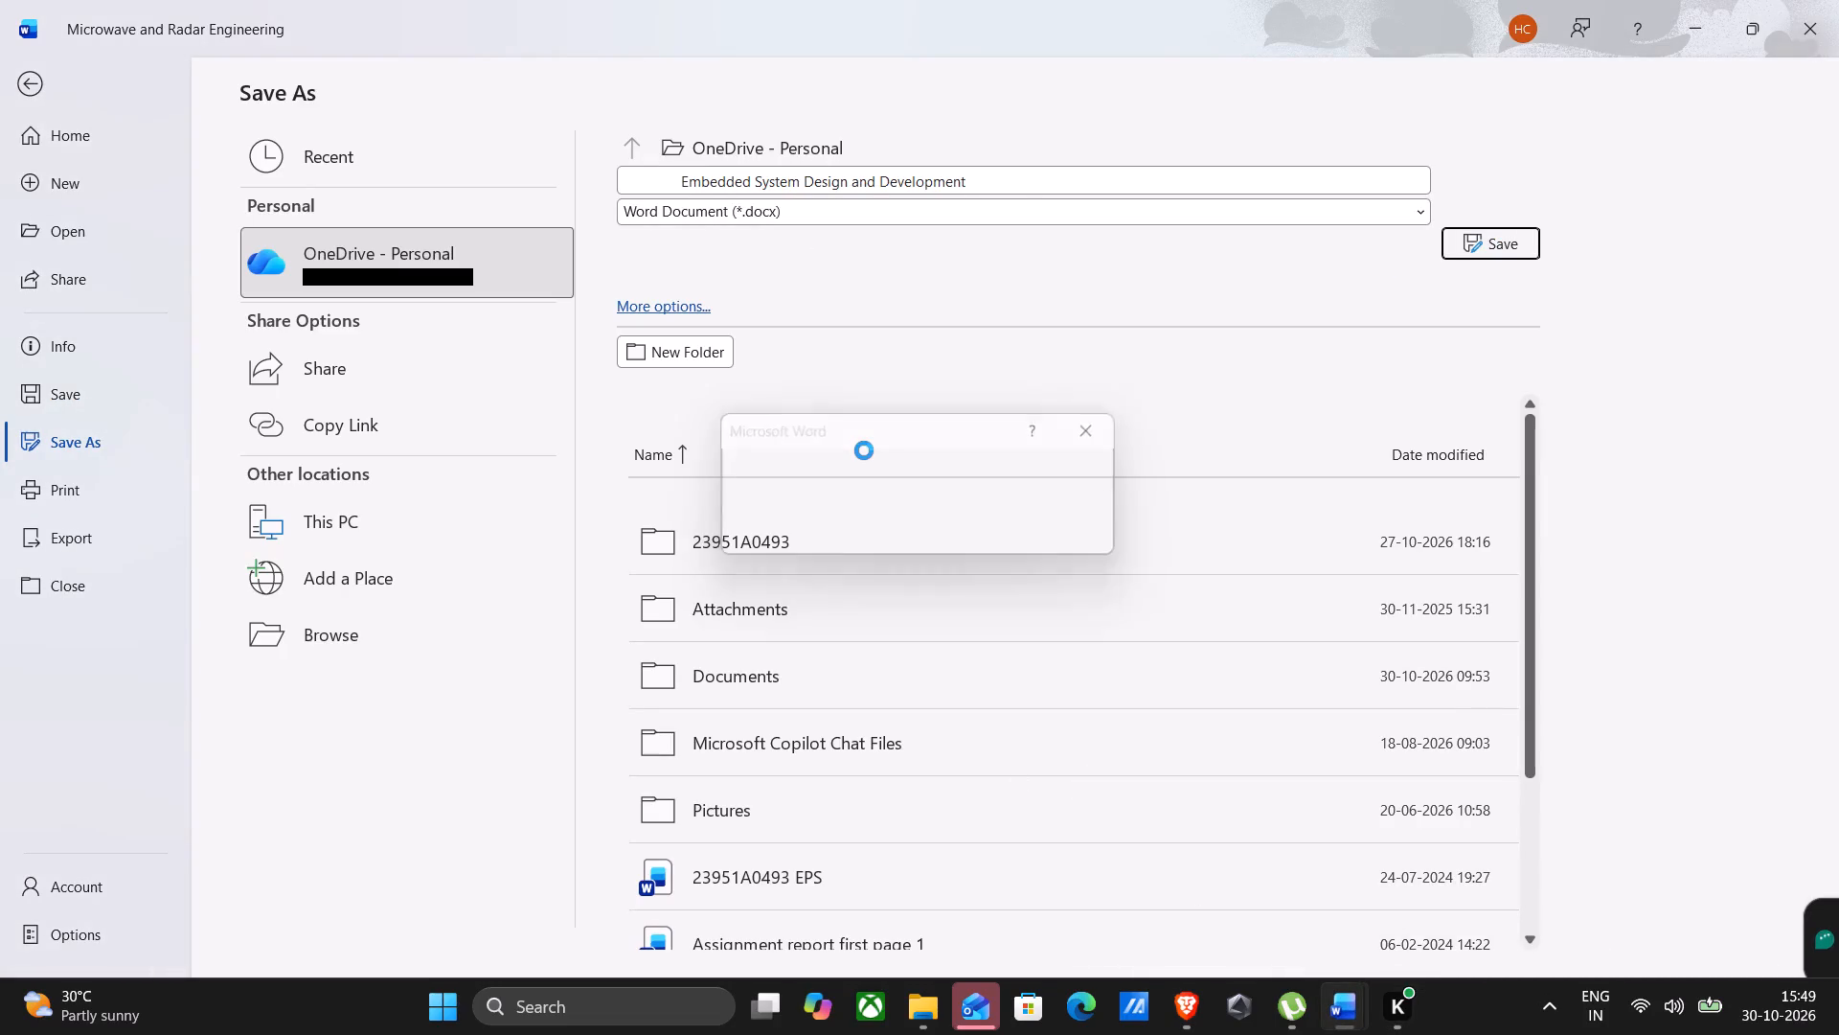
Save a PDF copy of the Embedded System Design and Development report in the personal OneDrive folder.
click(5, 75)
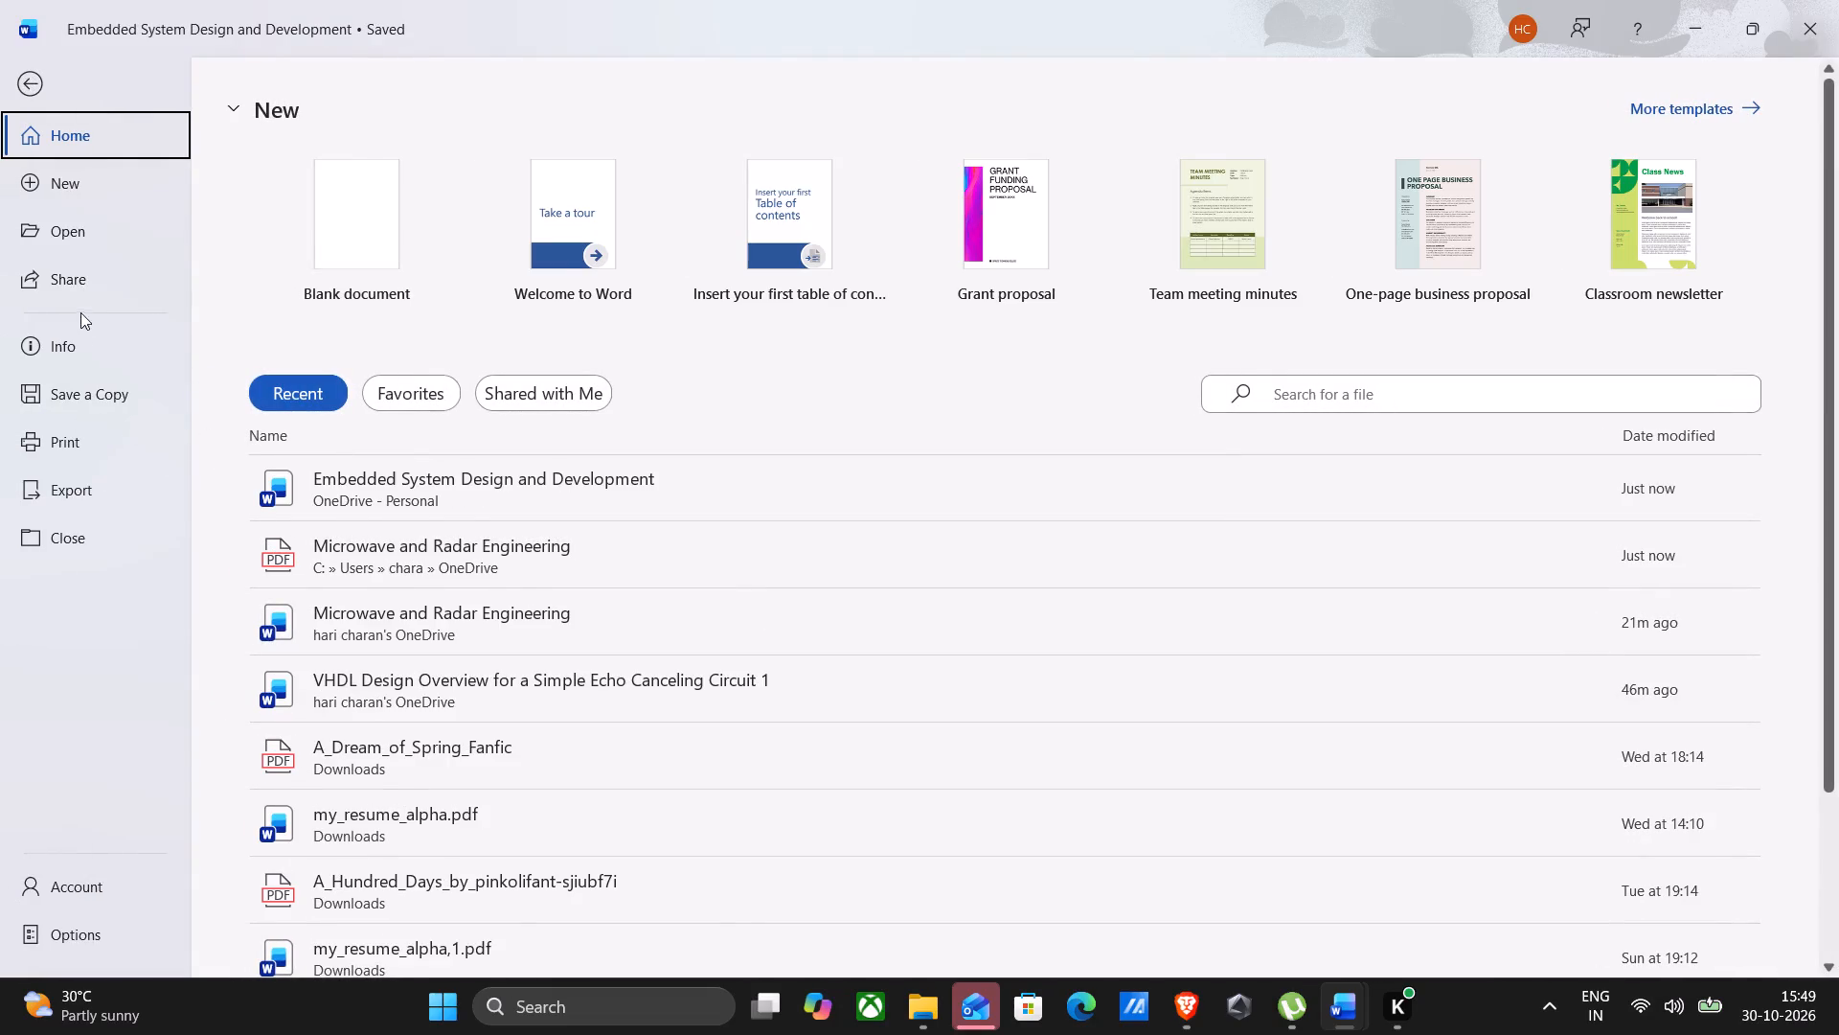
click(89, 407)
click(791, 205)
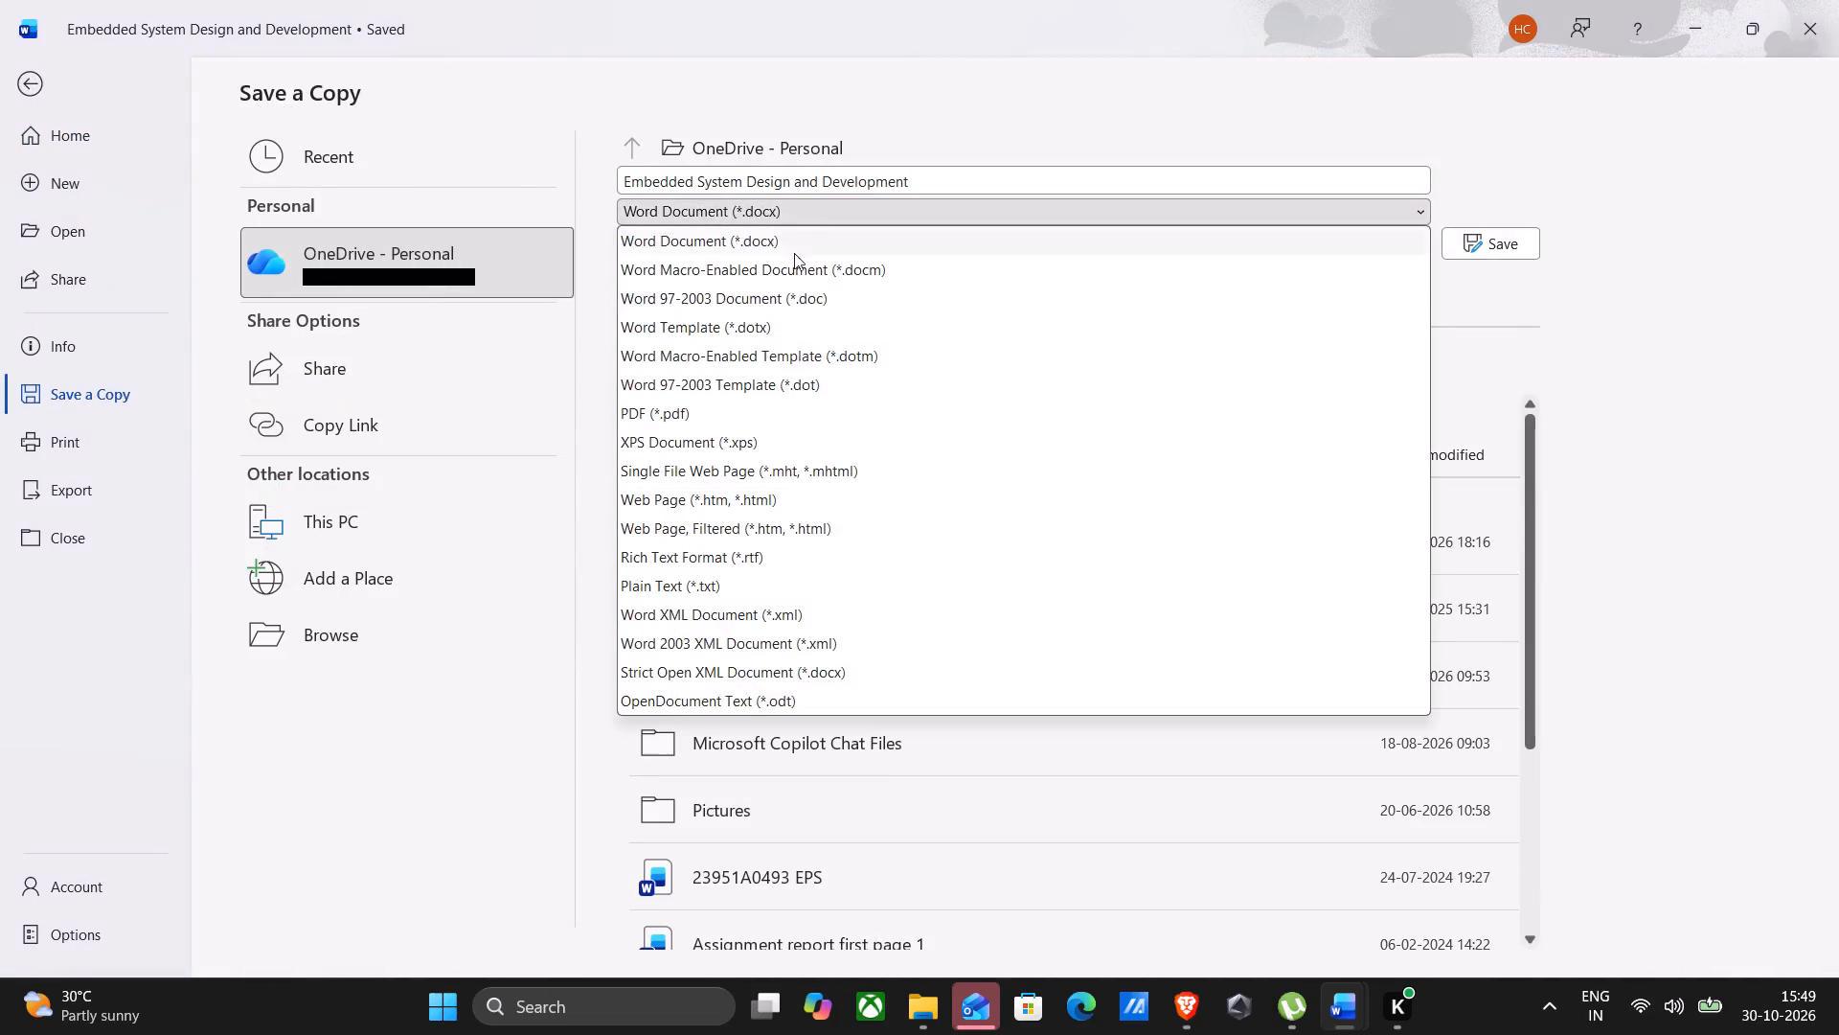
click(707, 418)
click(1493, 238)
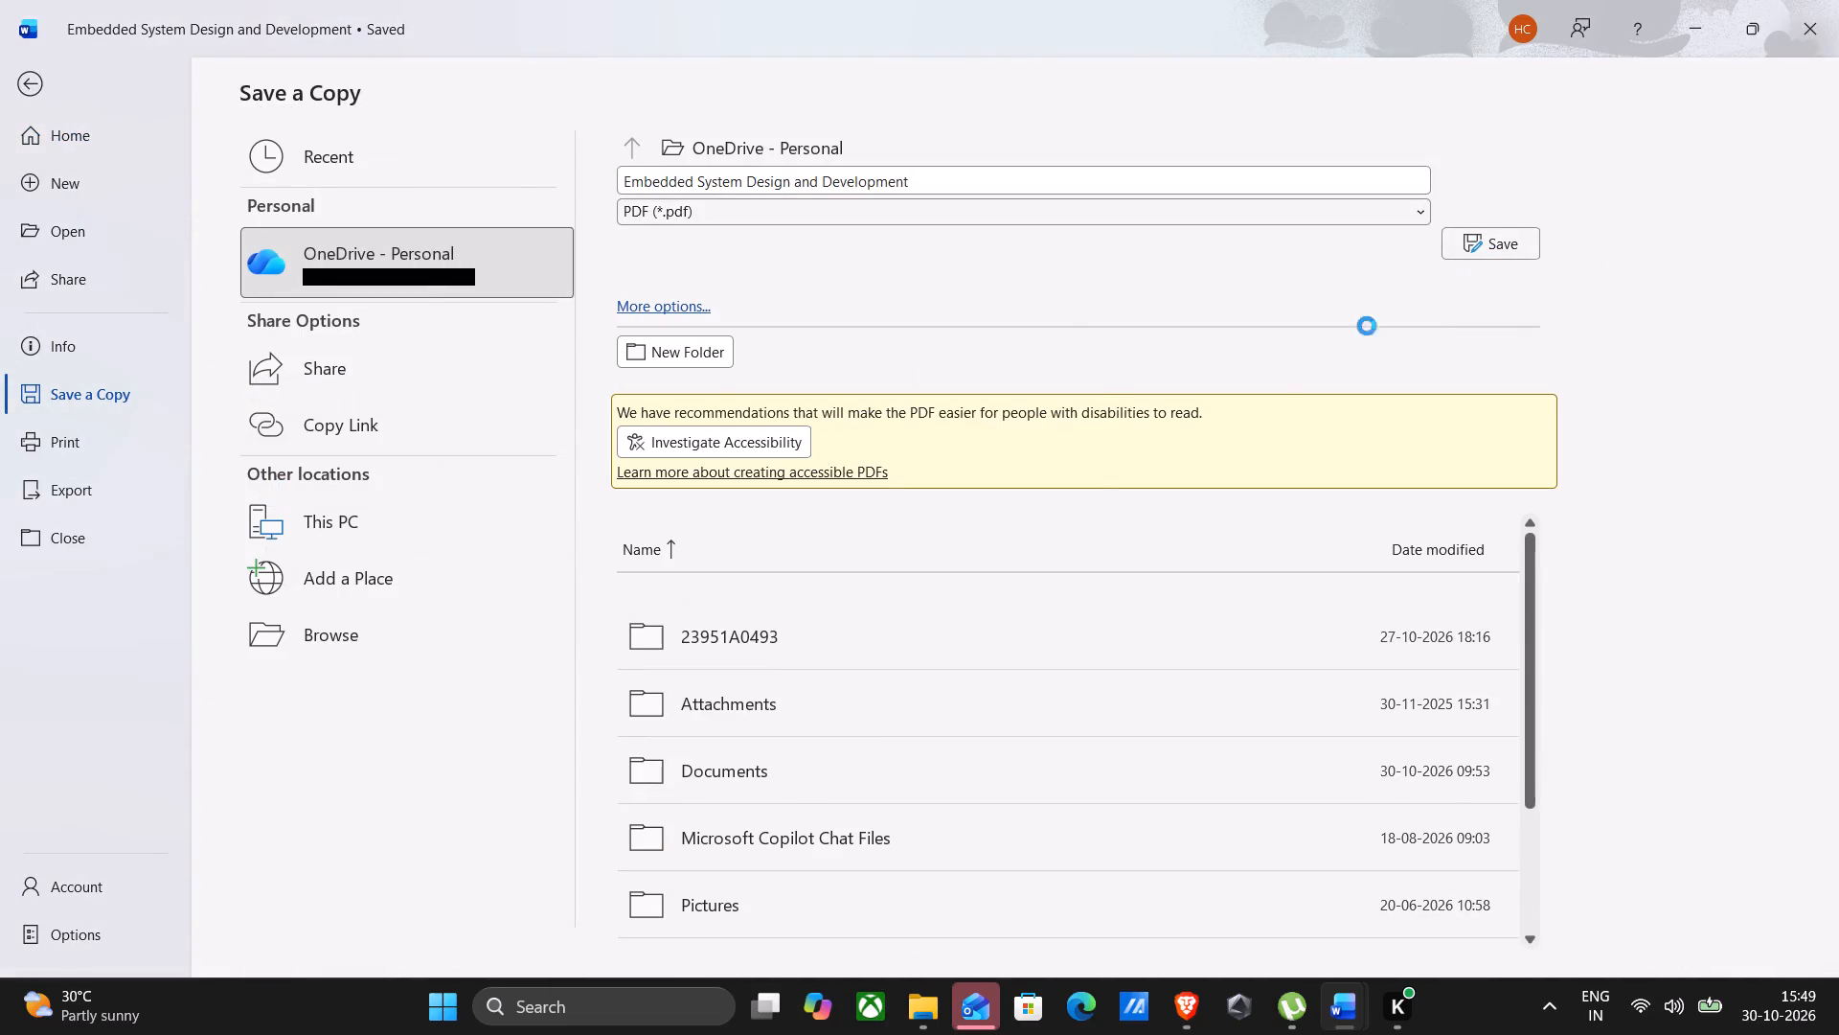
click(1080, 572)
click(1076, 547)
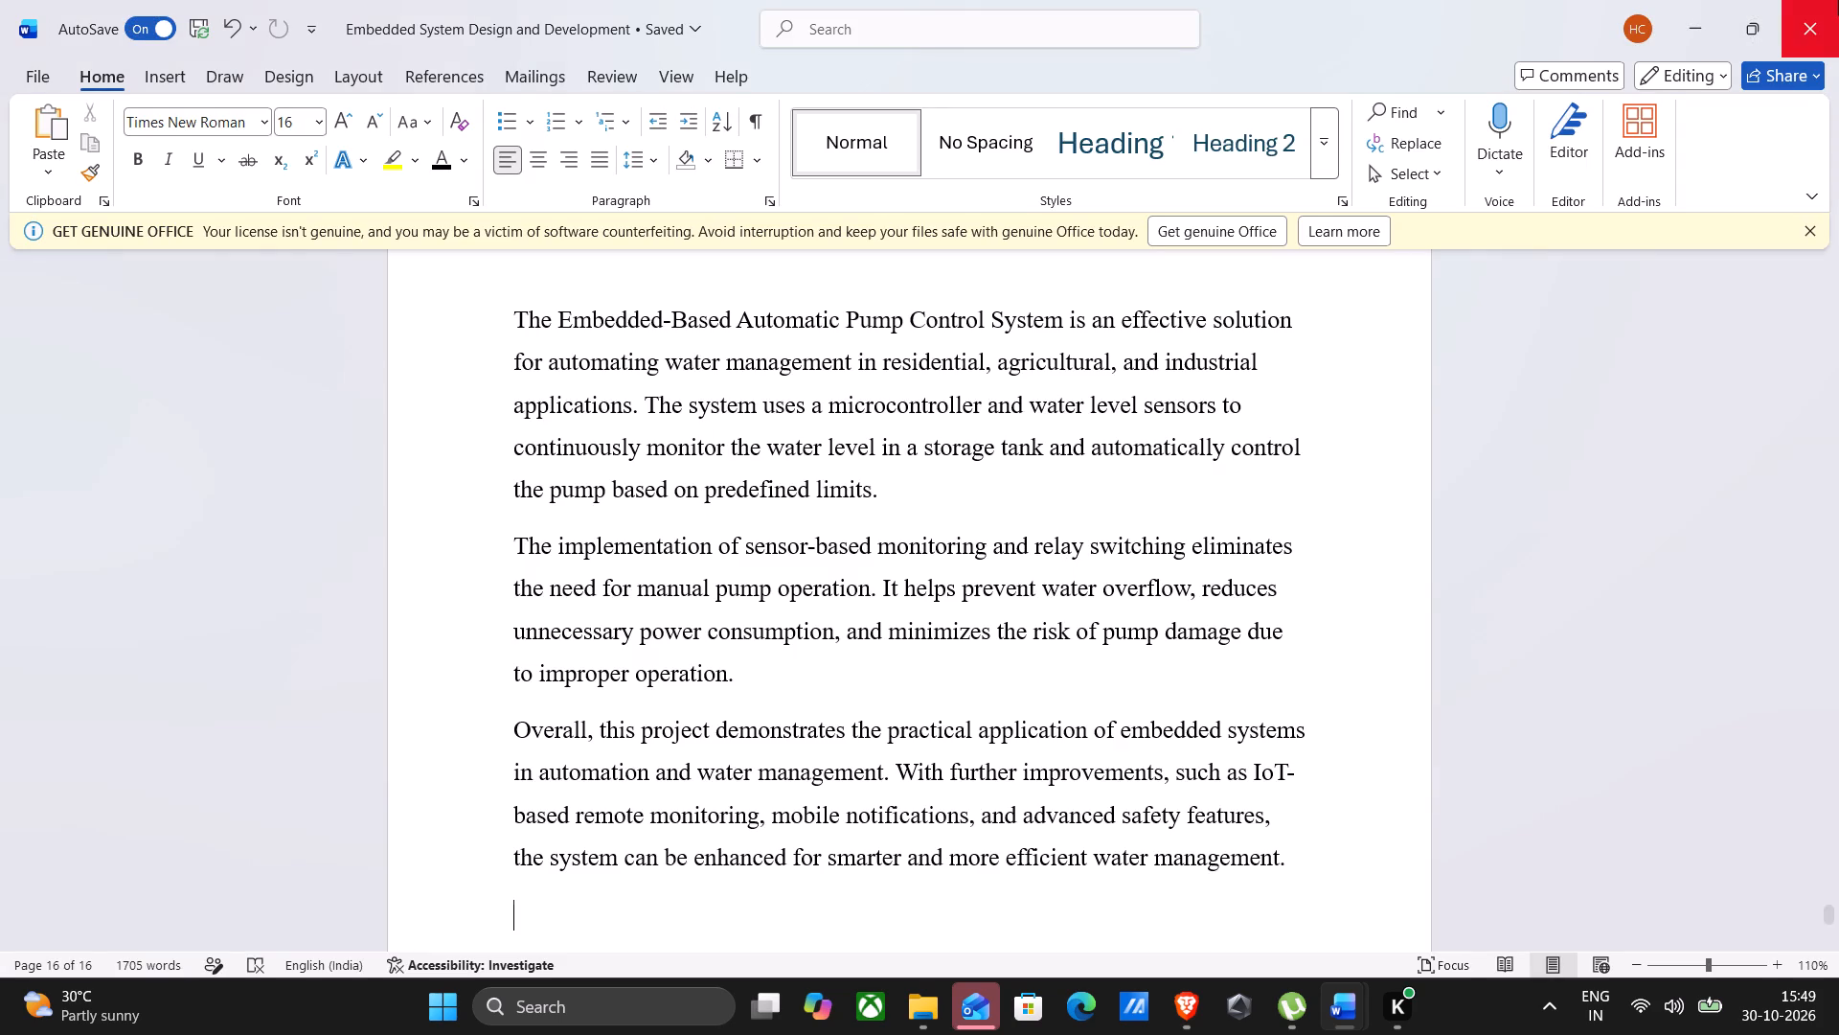
Look over the conclusion and applications sections of the Embedded System Design and Development document and close it.
scroll(1205, 512, down, 7)
scroll(1208, 520, up, 13)
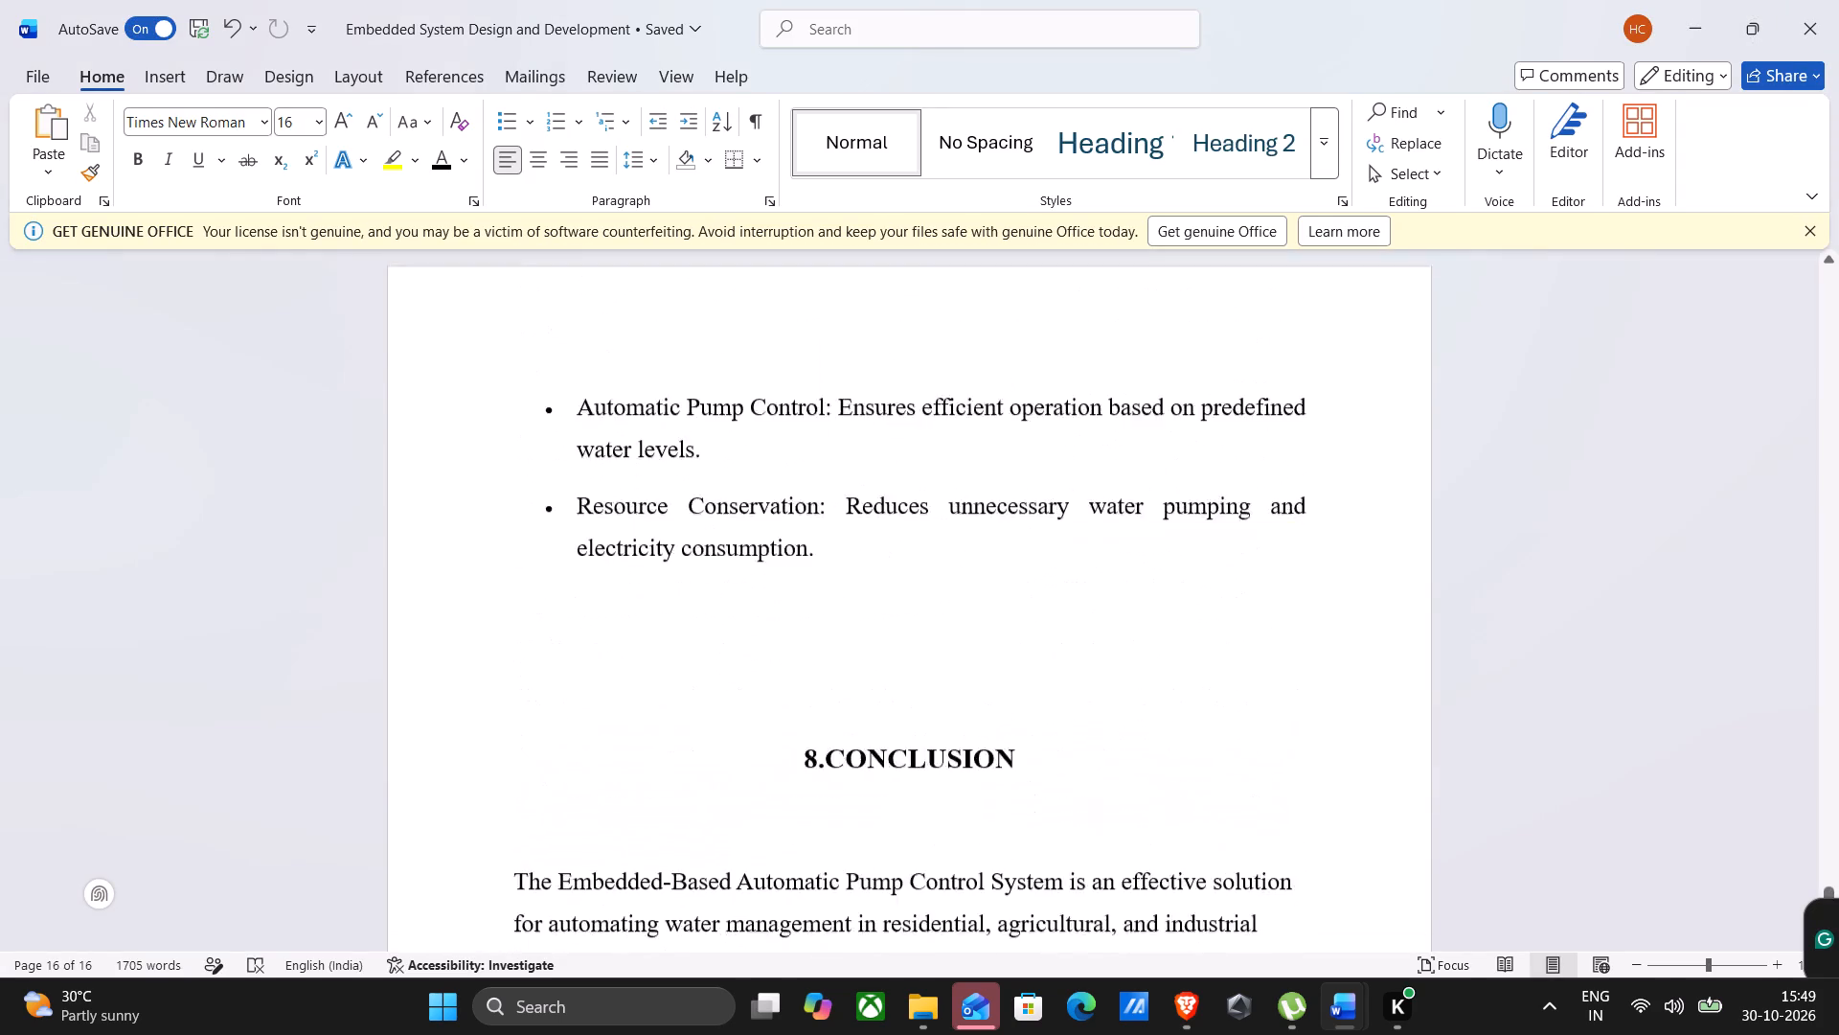
scroll(1208, 520, up, 8)
scroll(1208, 520, up, 18)
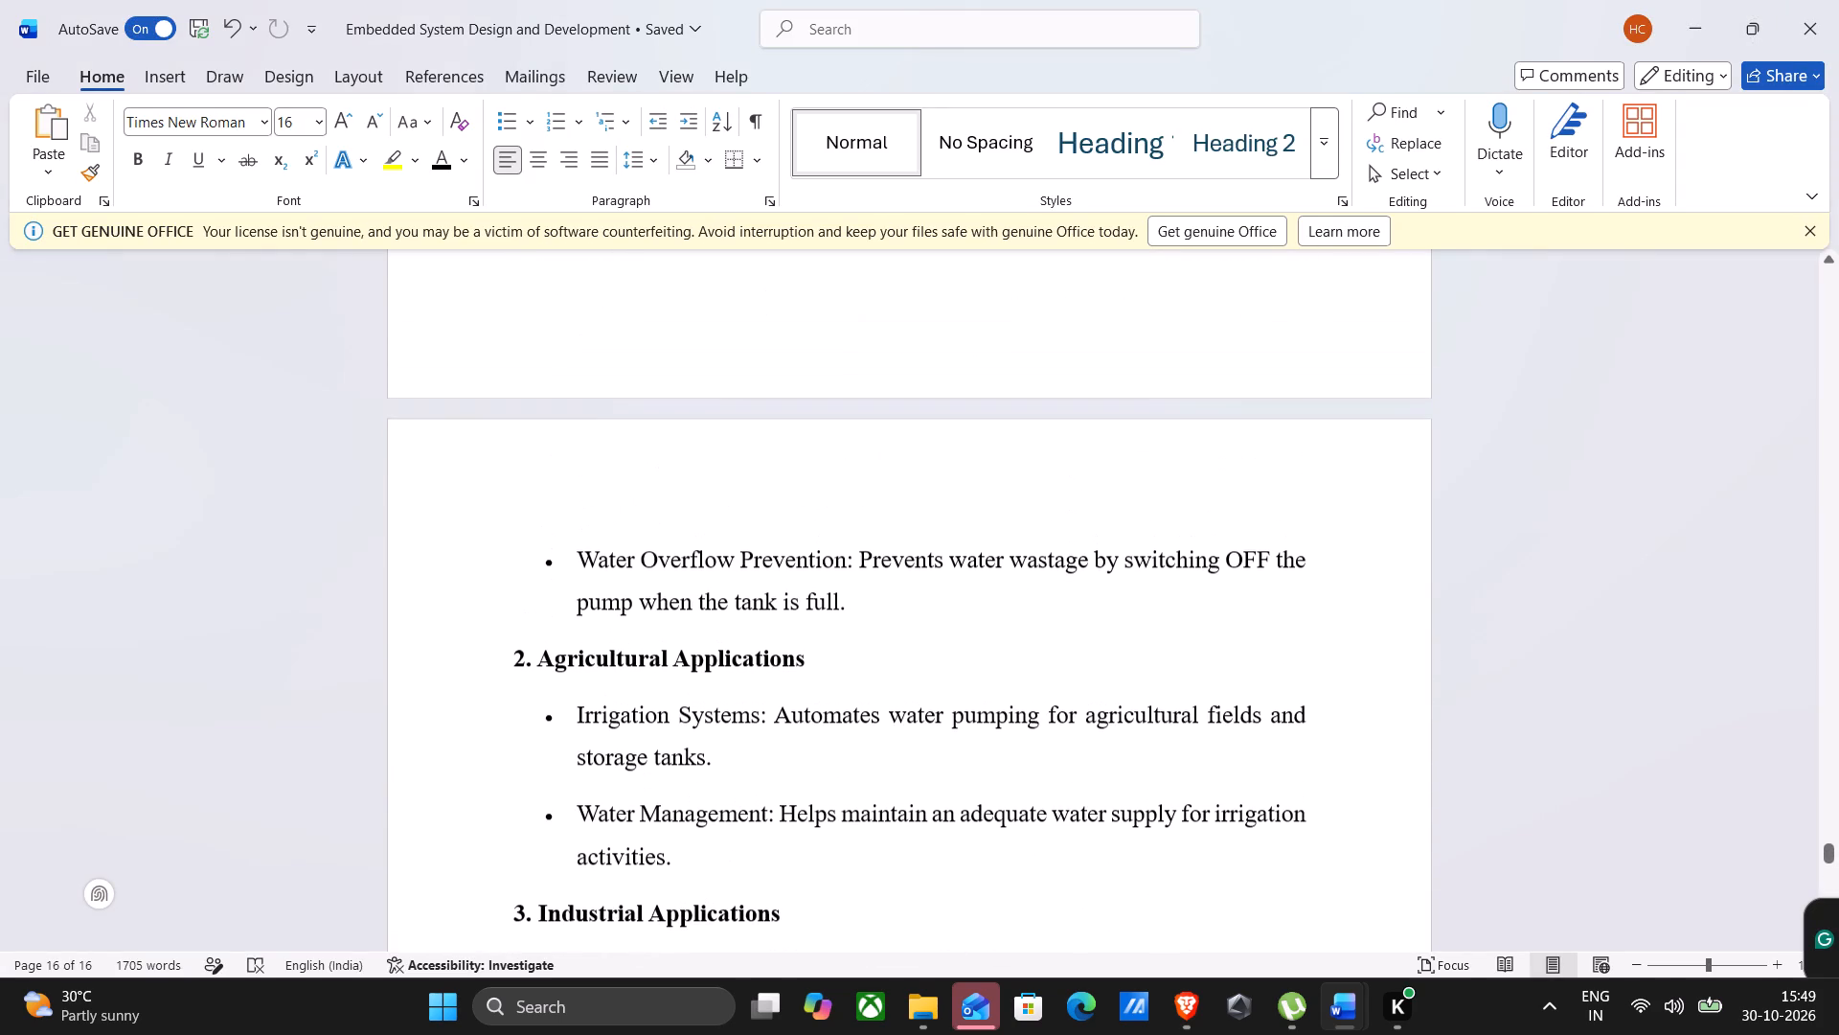
scroll(1208, 520, up, 7)
click(1838, 0)
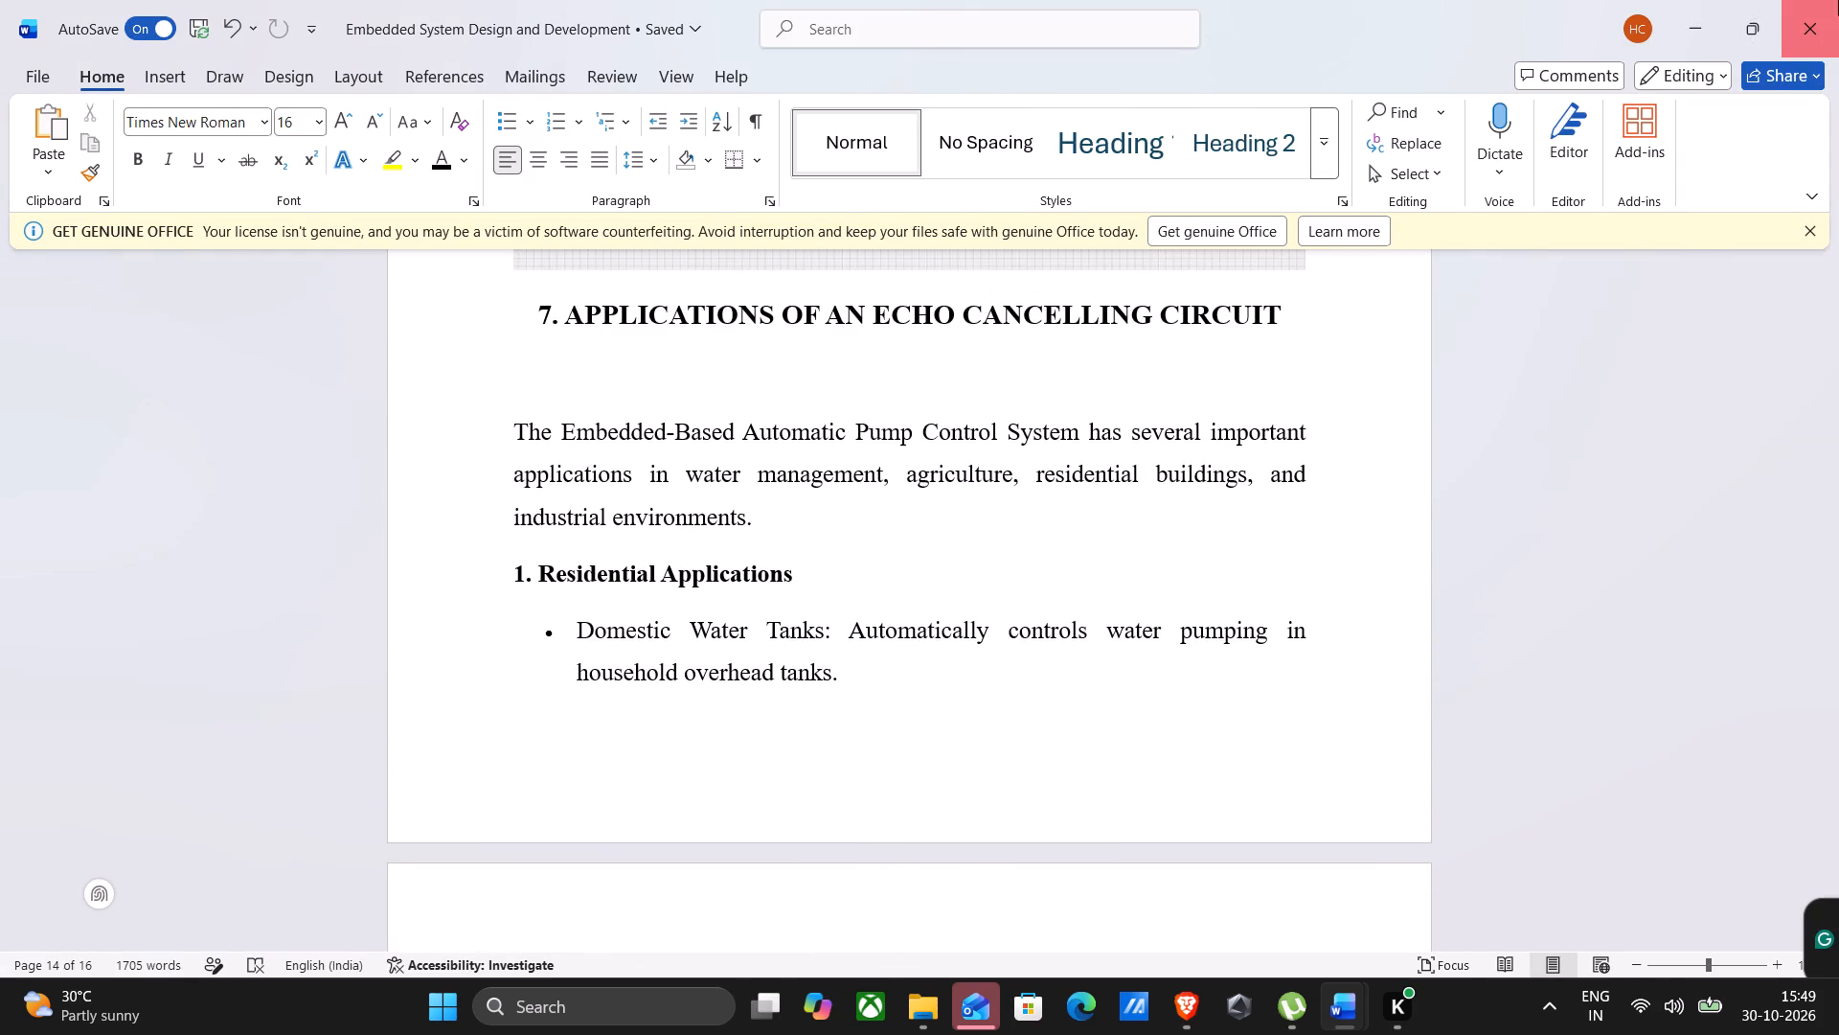
Switch to Word and look over the applications, conclusion and circuit diagram sections of the Microwave and Radar Engineering document.
click(1327, 1018)
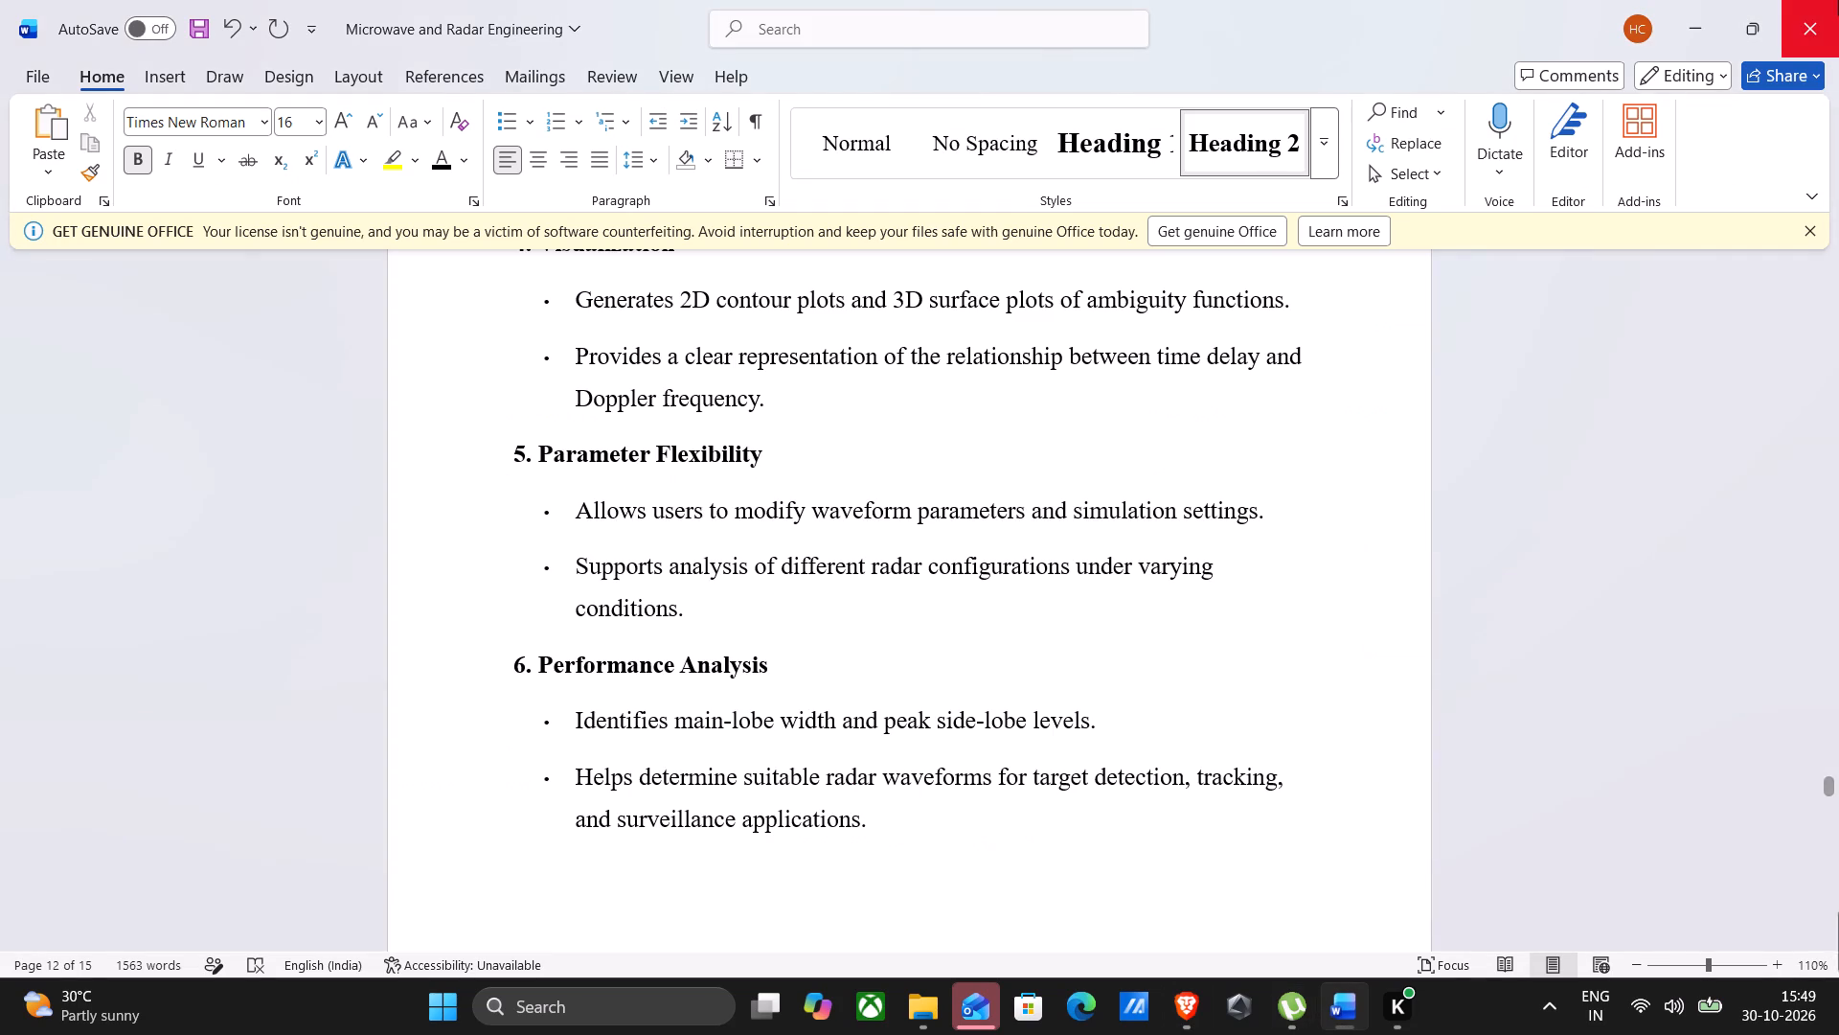
click(1838, 0)
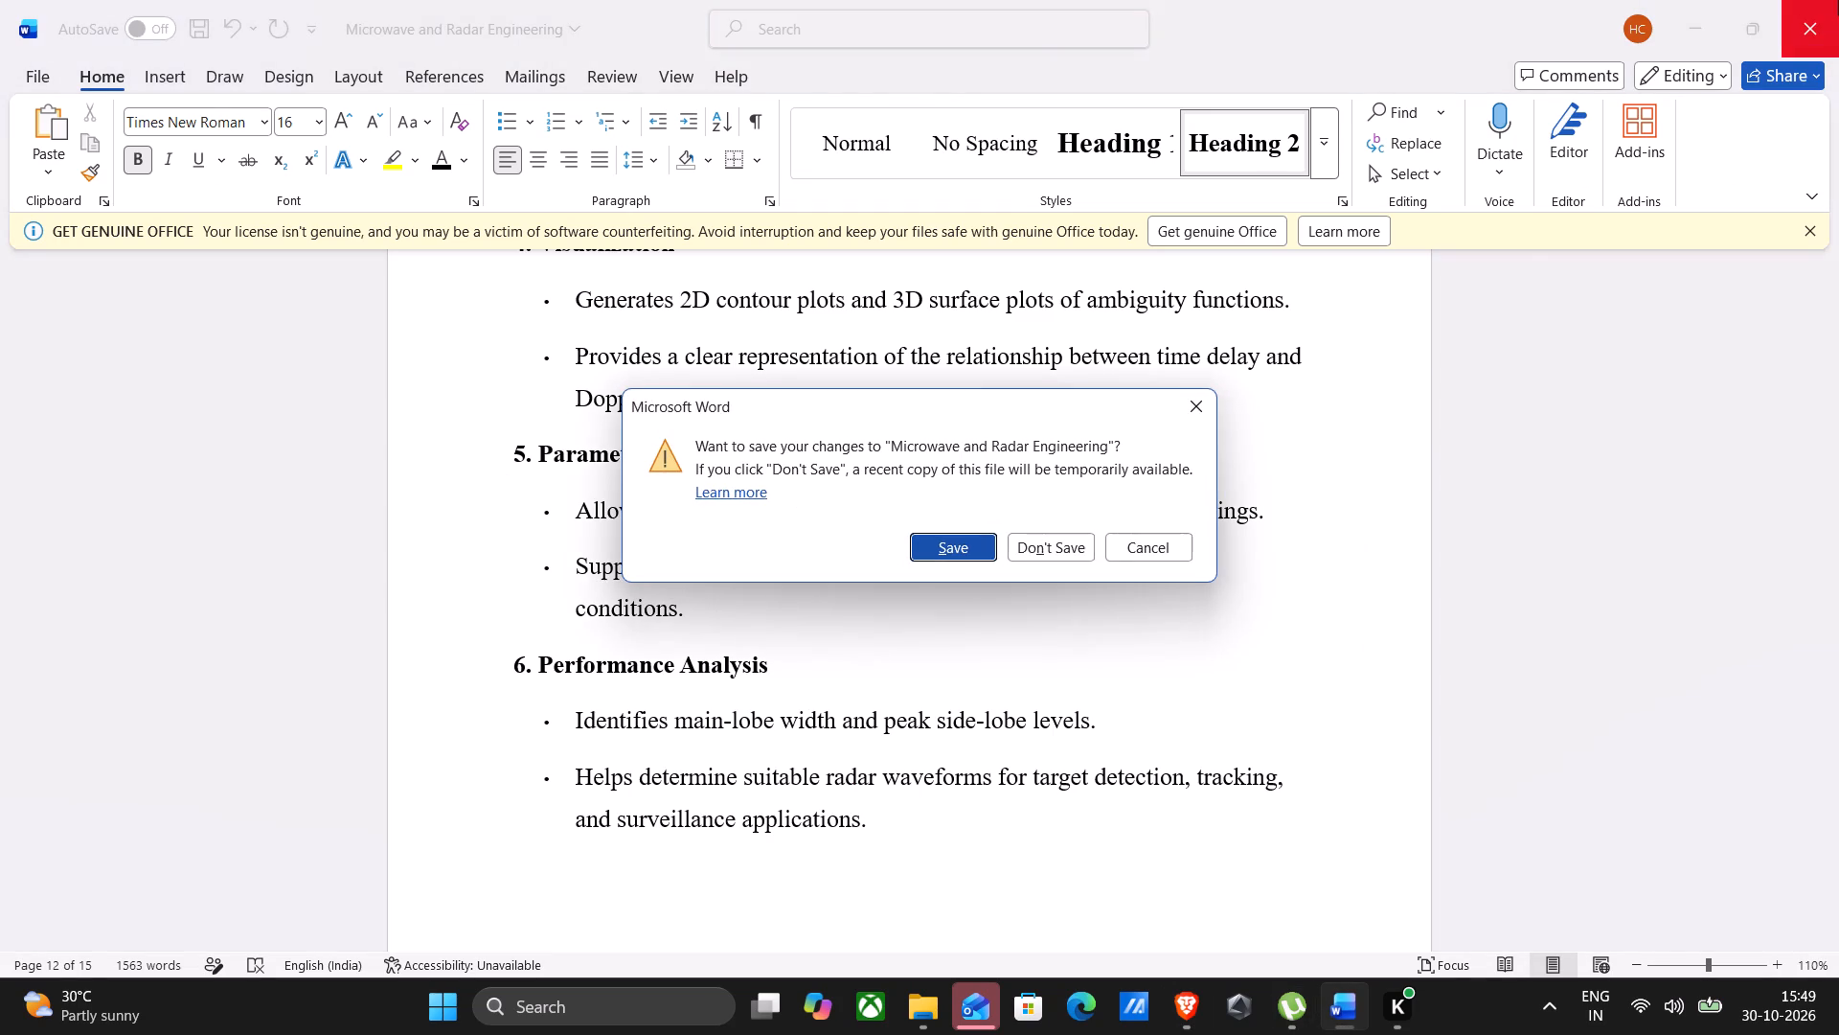
click(1175, 417)
scroll(1175, 417, down, 15)
scroll(1174, 425, down, 16)
scroll(1159, 422, down, 14)
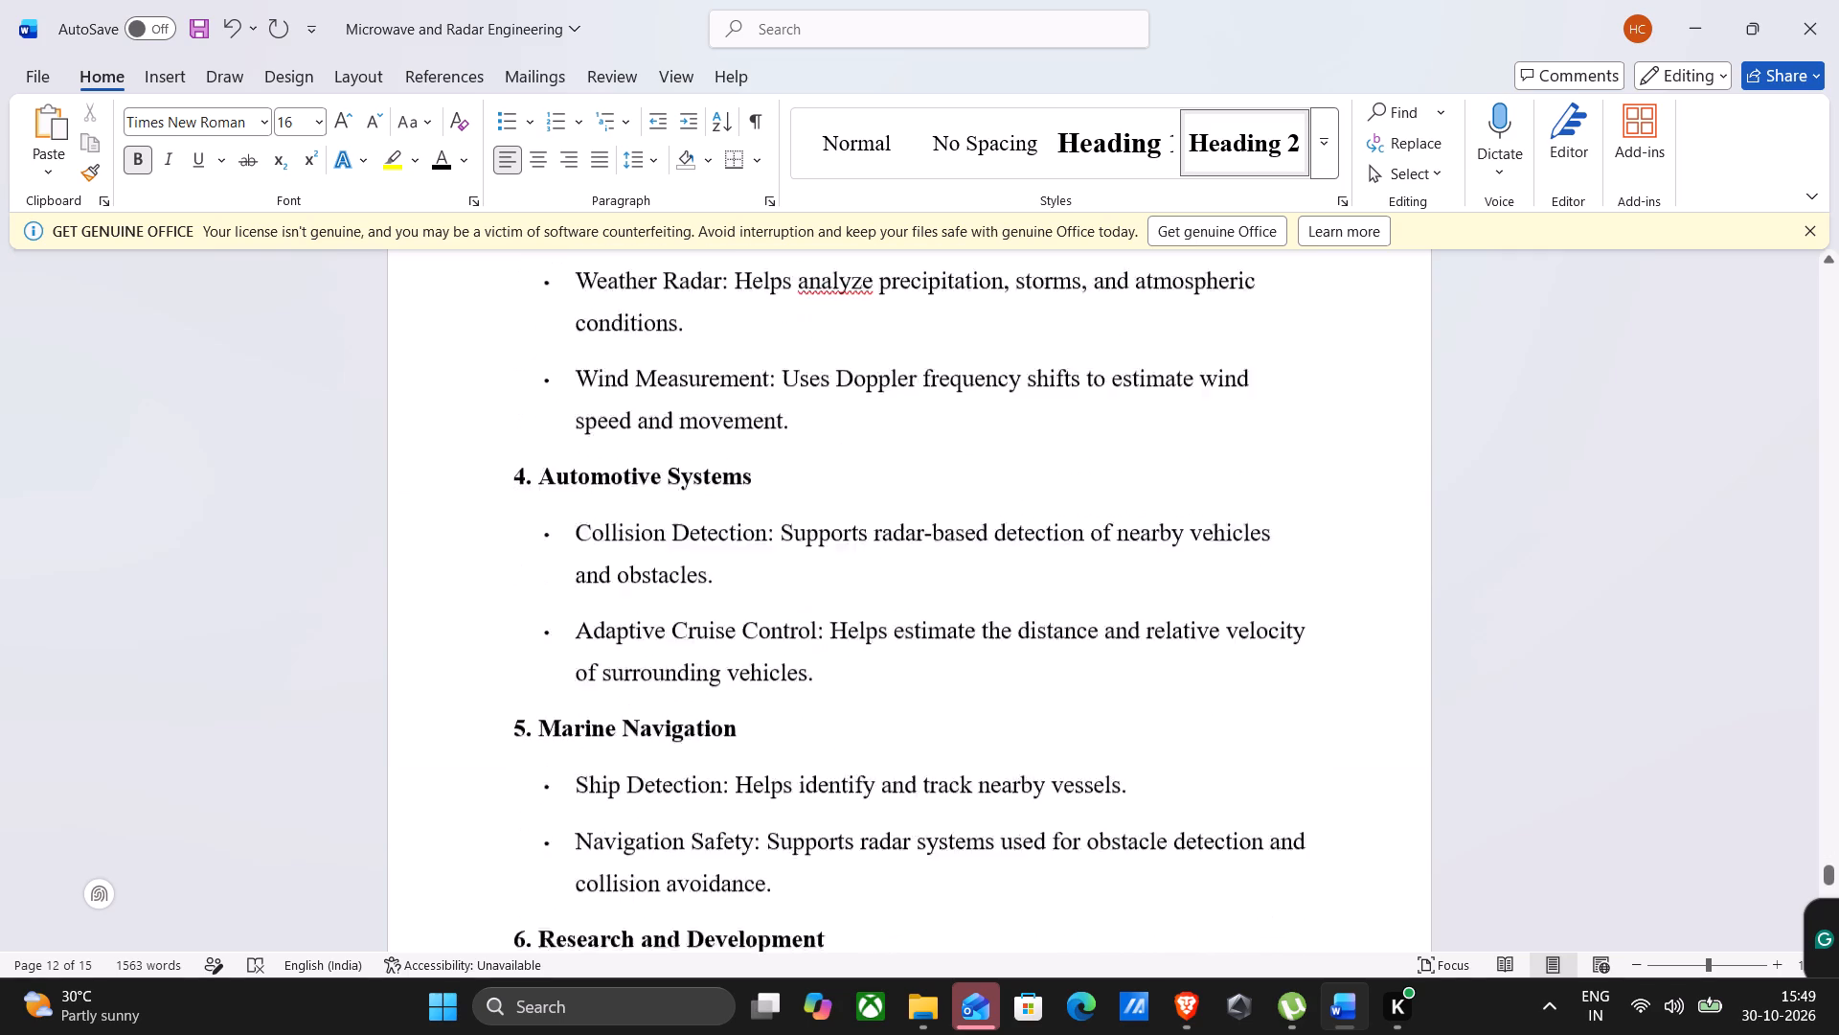
scroll(1157, 425, down, 18)
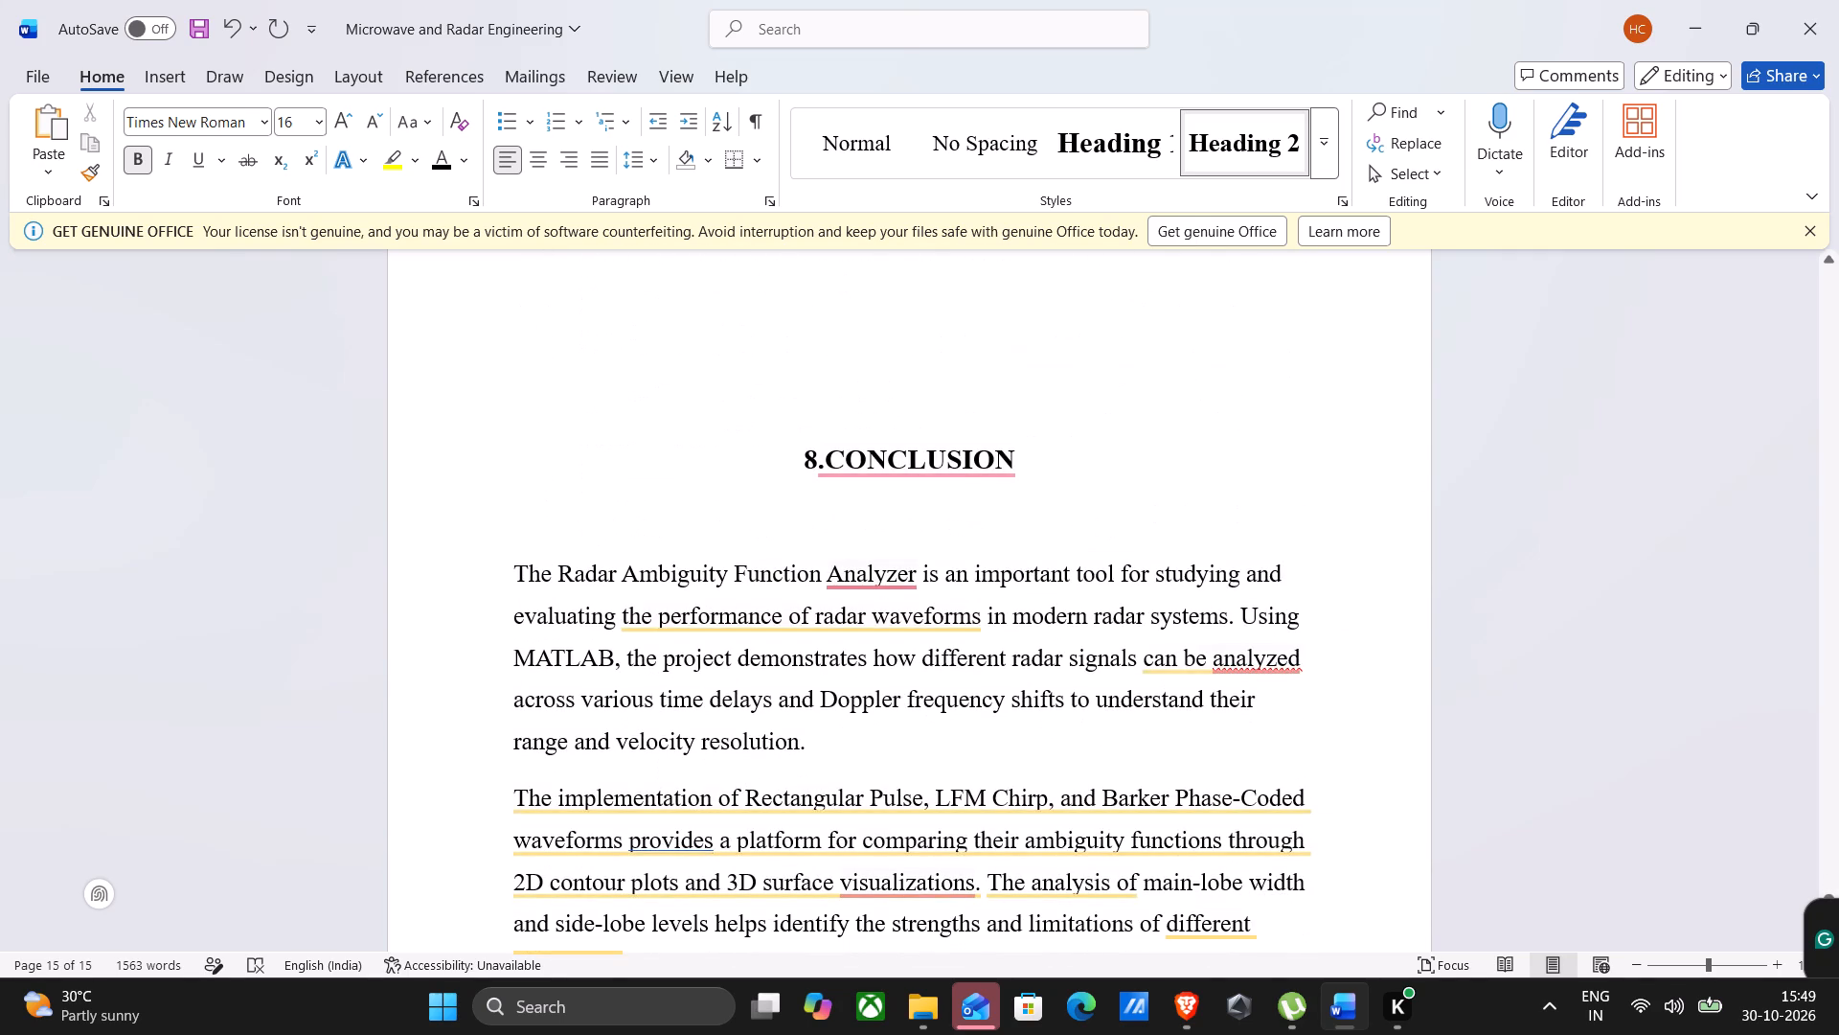
scroll(1157, 424, down, 13)
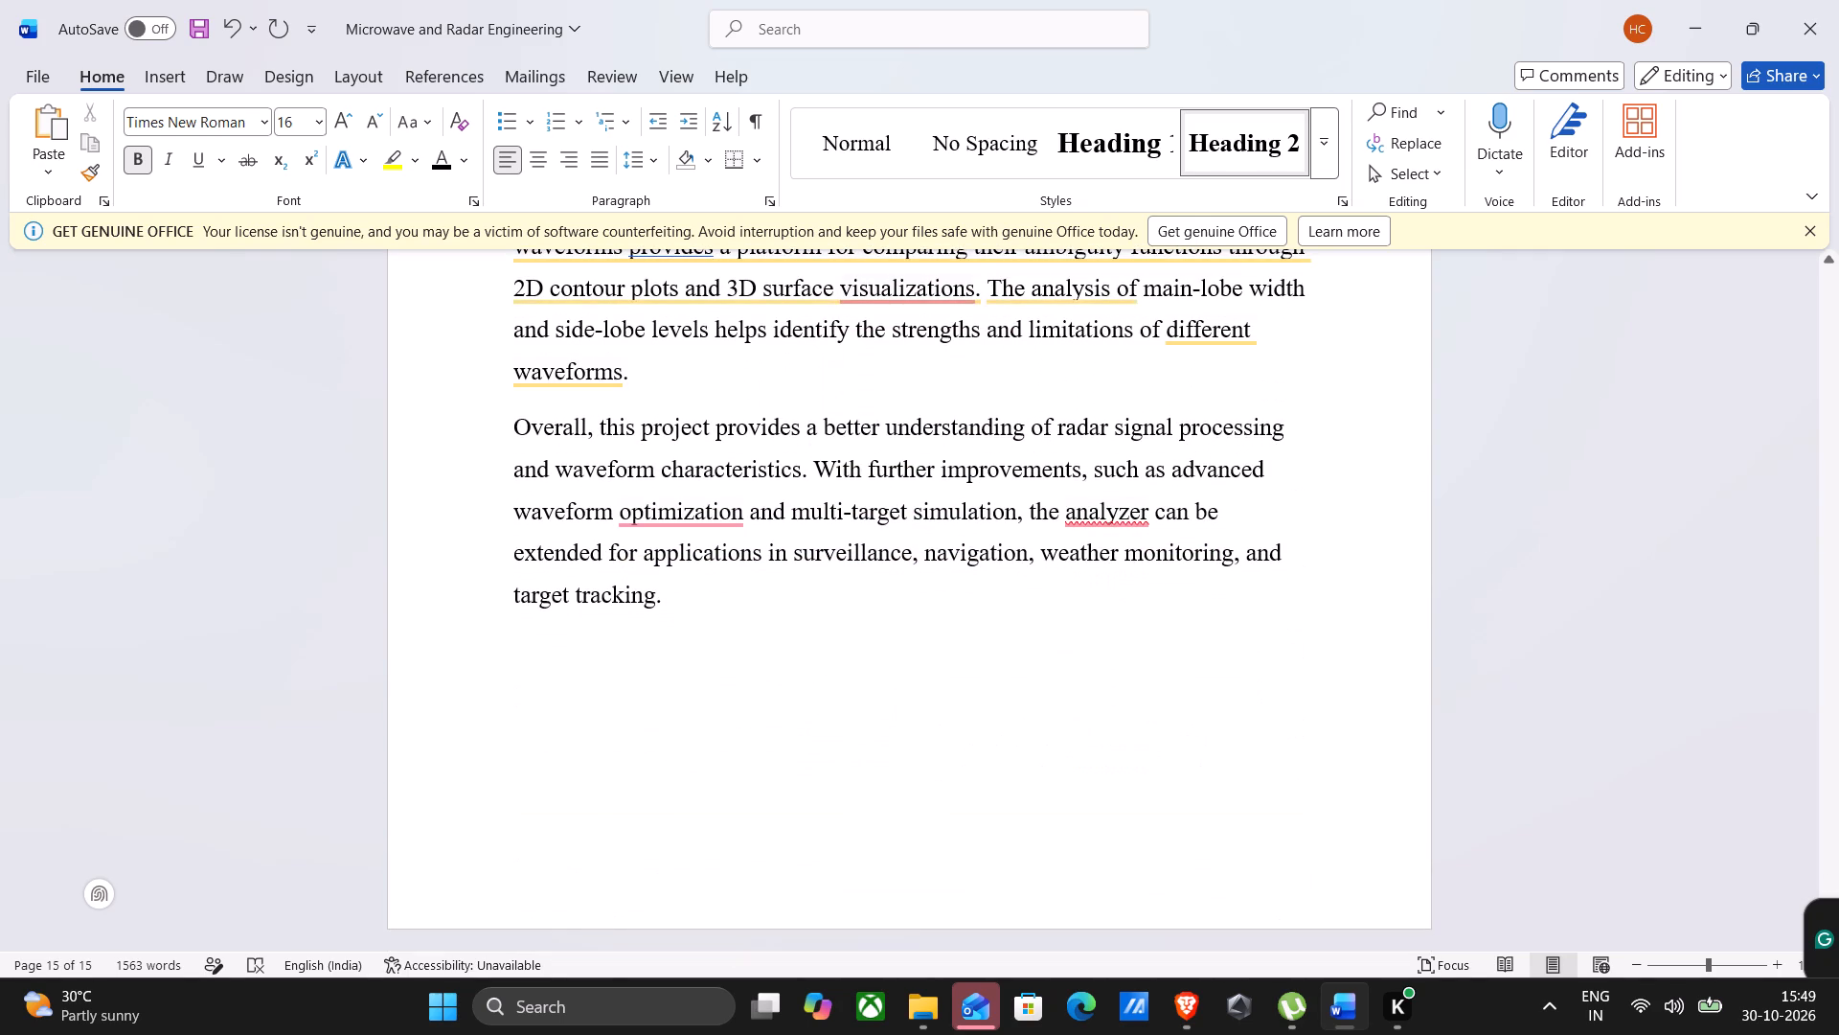
scroll(1156, 427, down, 6)
scroll(1156, 428, up, 4)
scroll(1156, 428, up, 20)
scroll(1156, 428, up, 2)
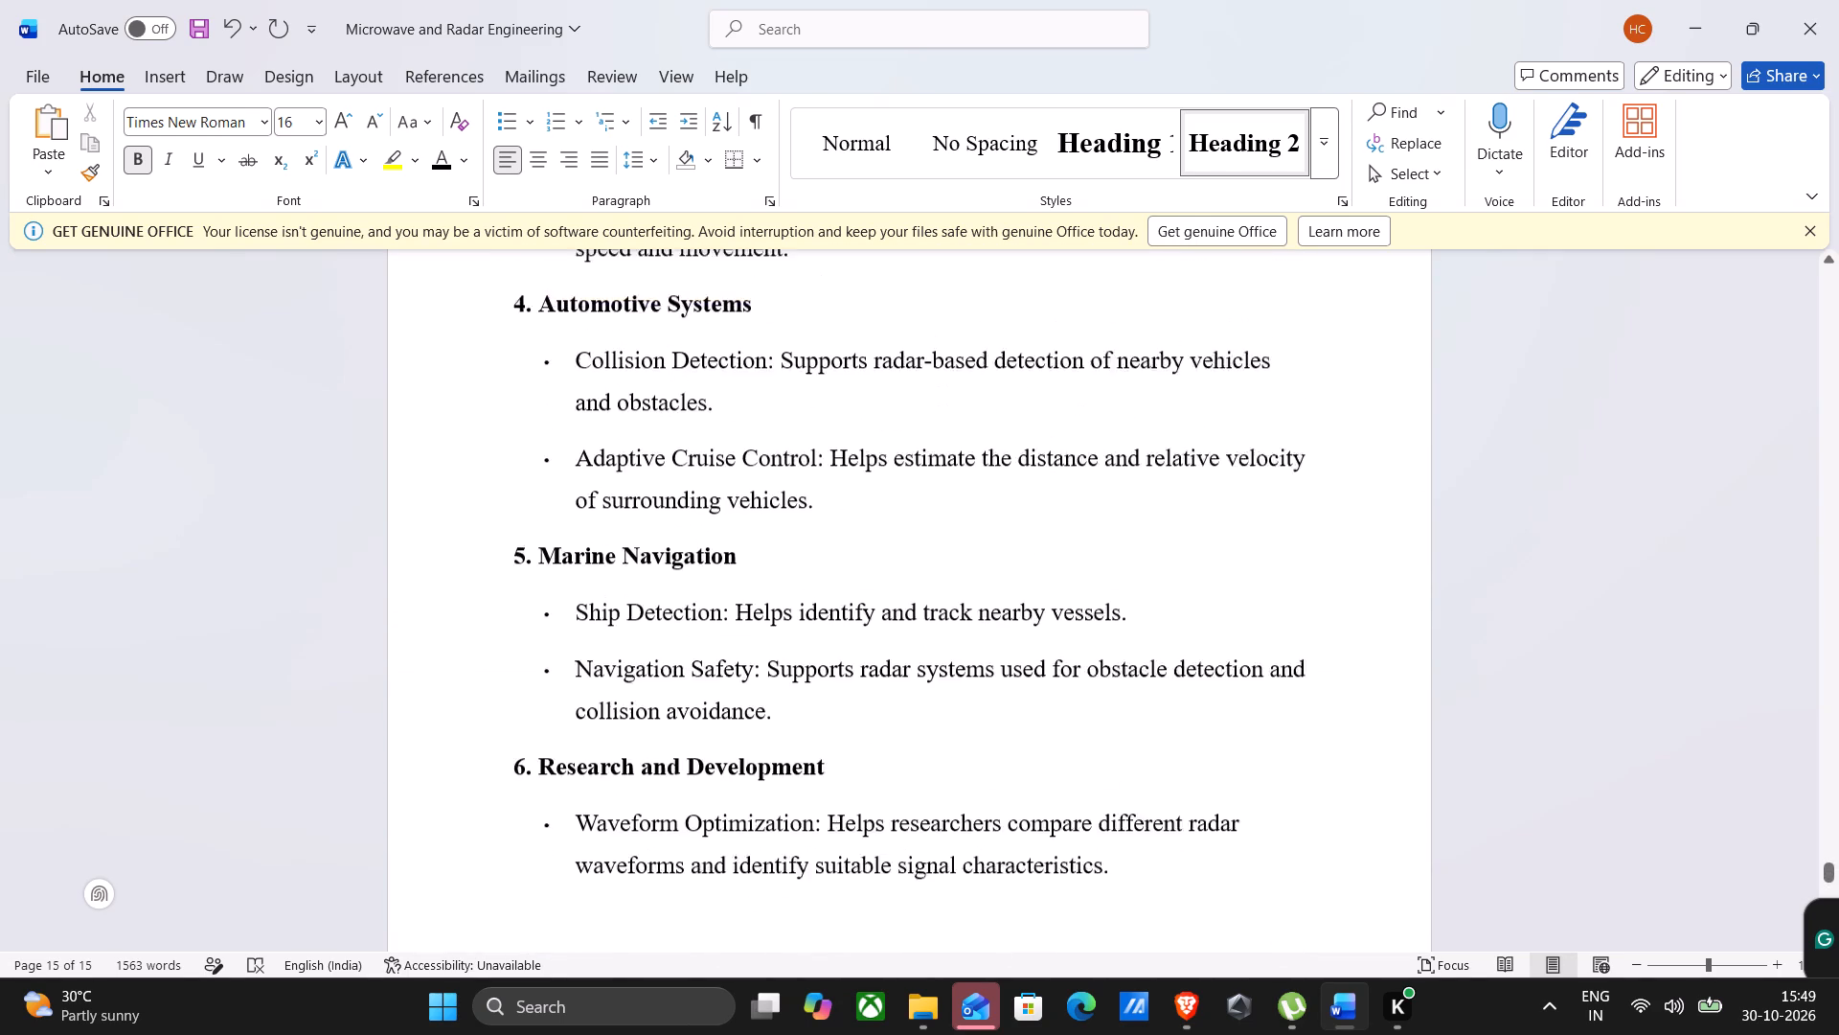
scroll(1156, 420, up, 20)
scroll(1156, 420, up, 16)
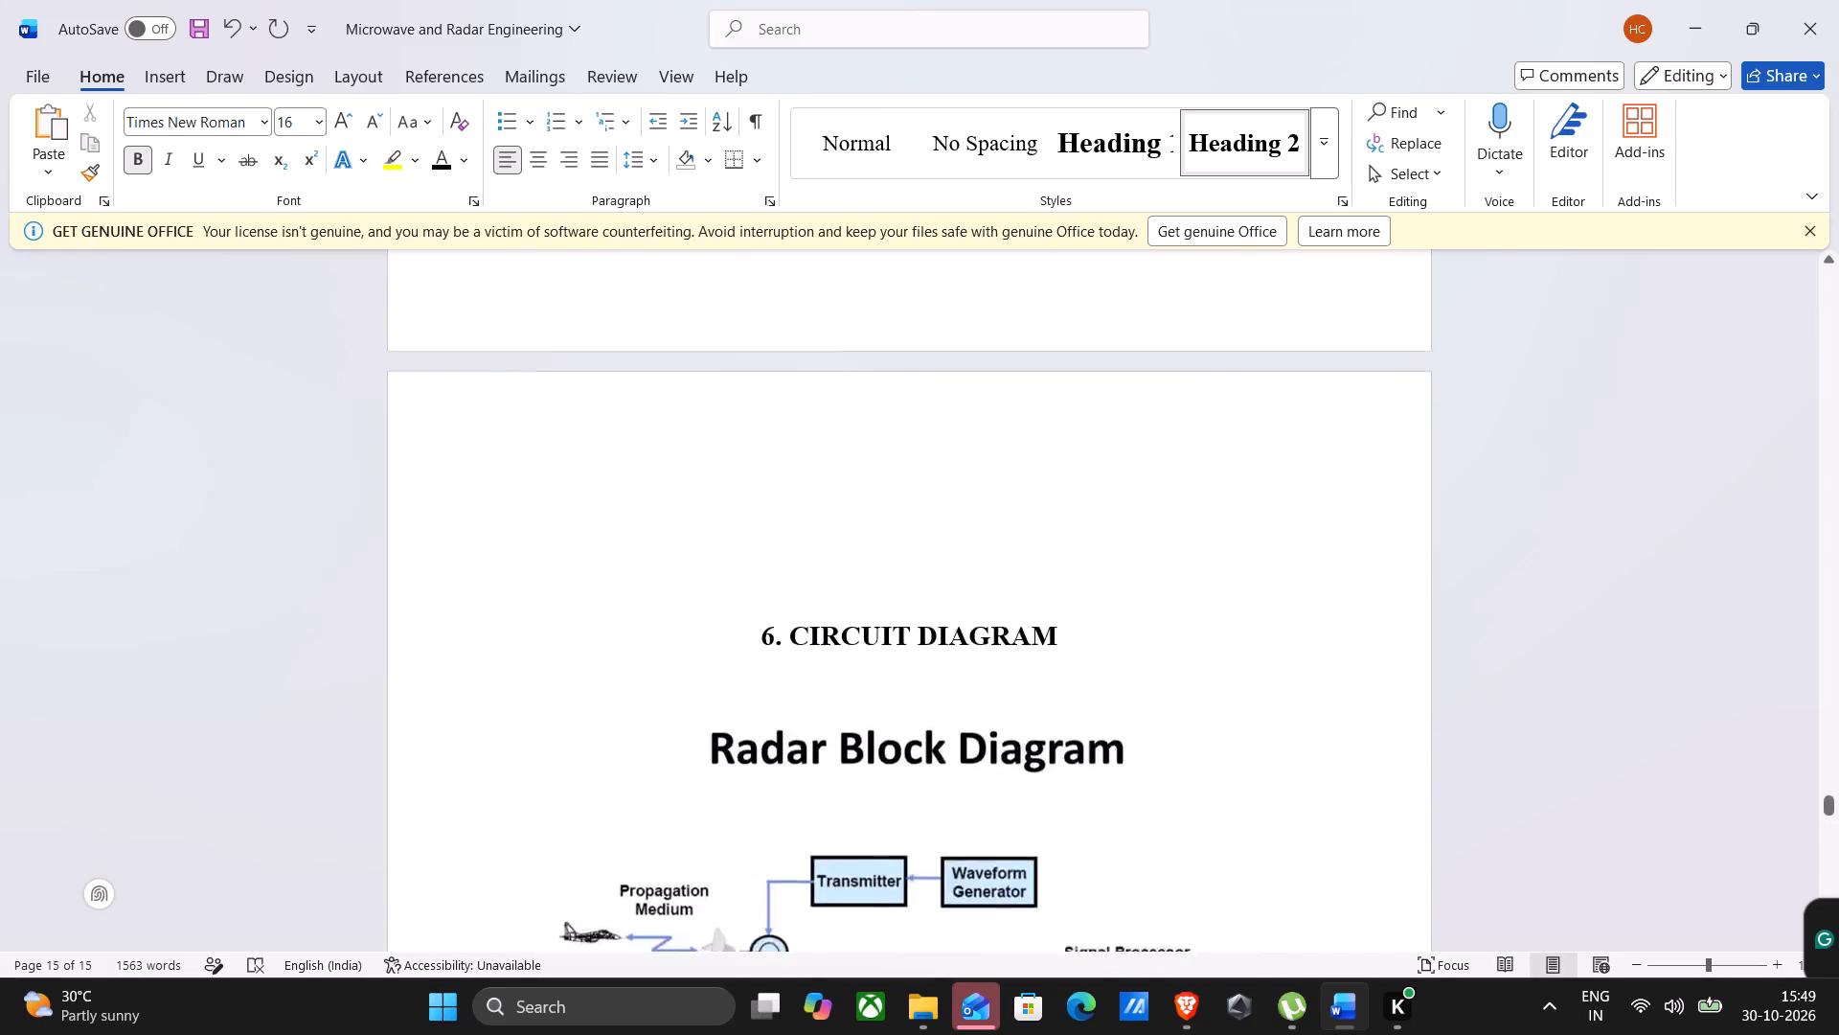
scroll(1151, 439, down, 7)
Save the radar report to personal OneDrive as a Word document named Microwave and Radar Engineering.pdf.
click(43, 73)
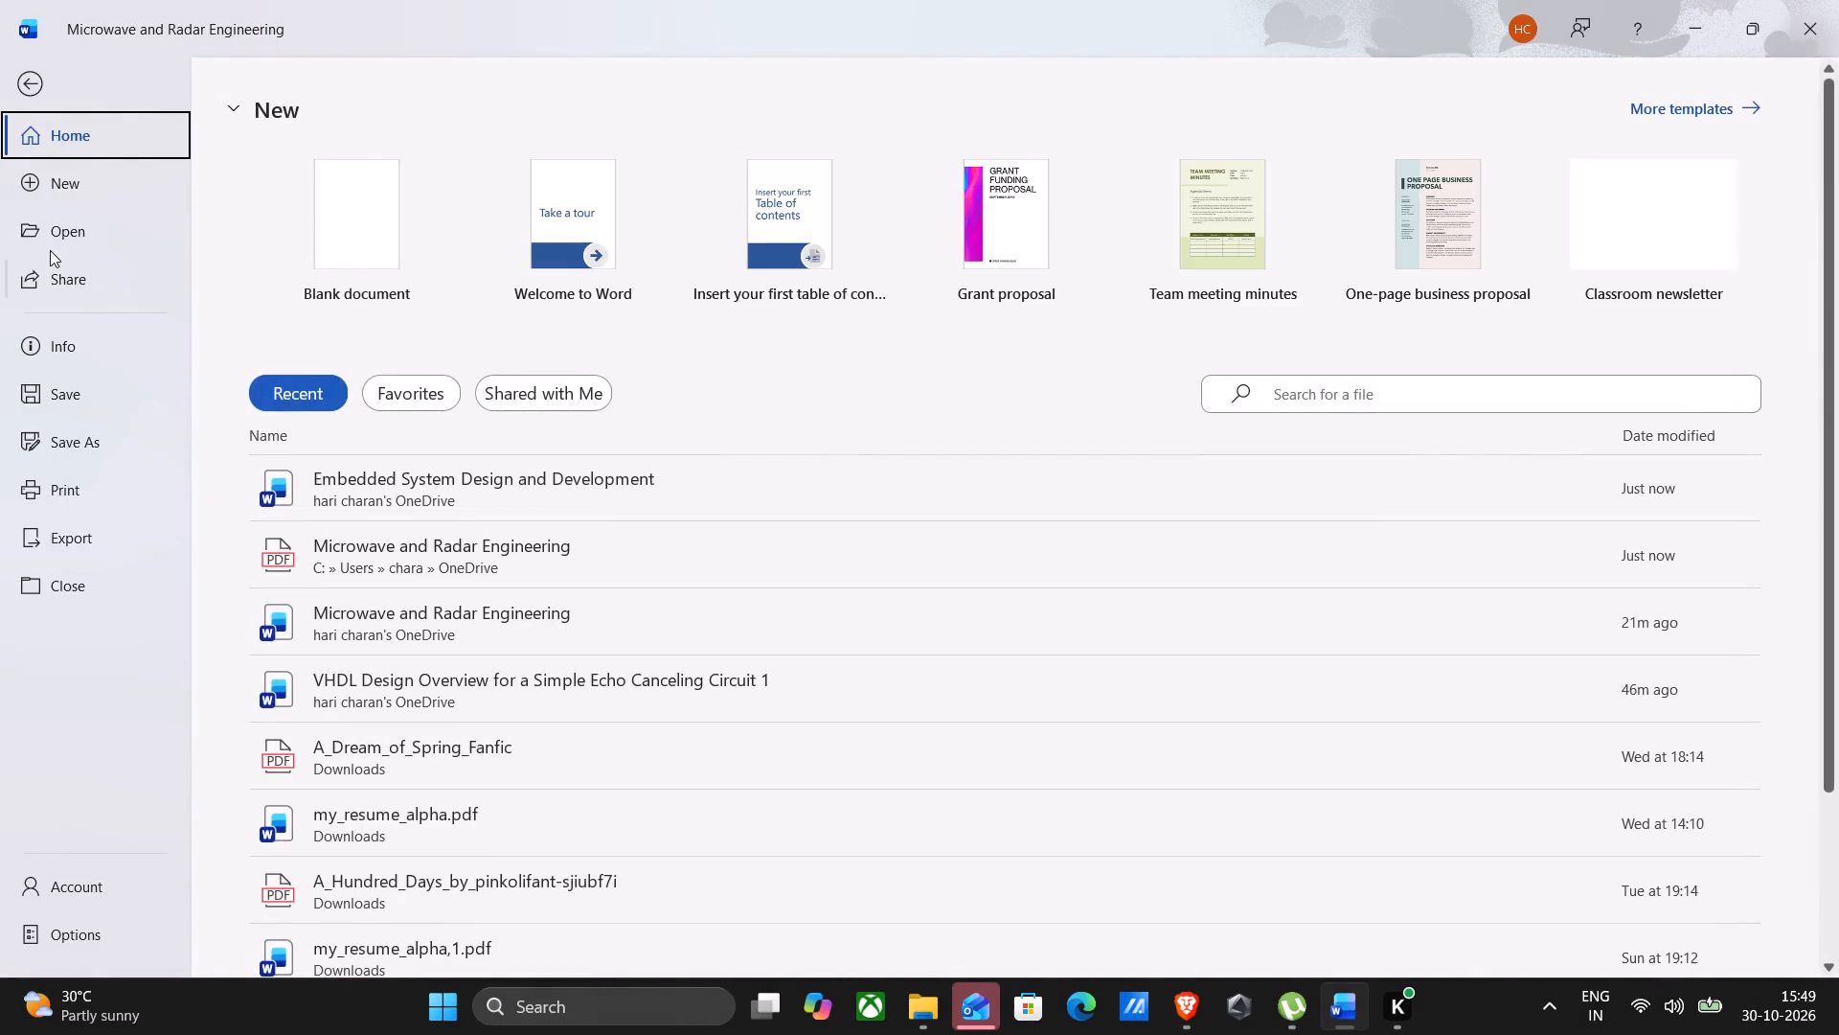
click(106, 435)
click(1500, 242)
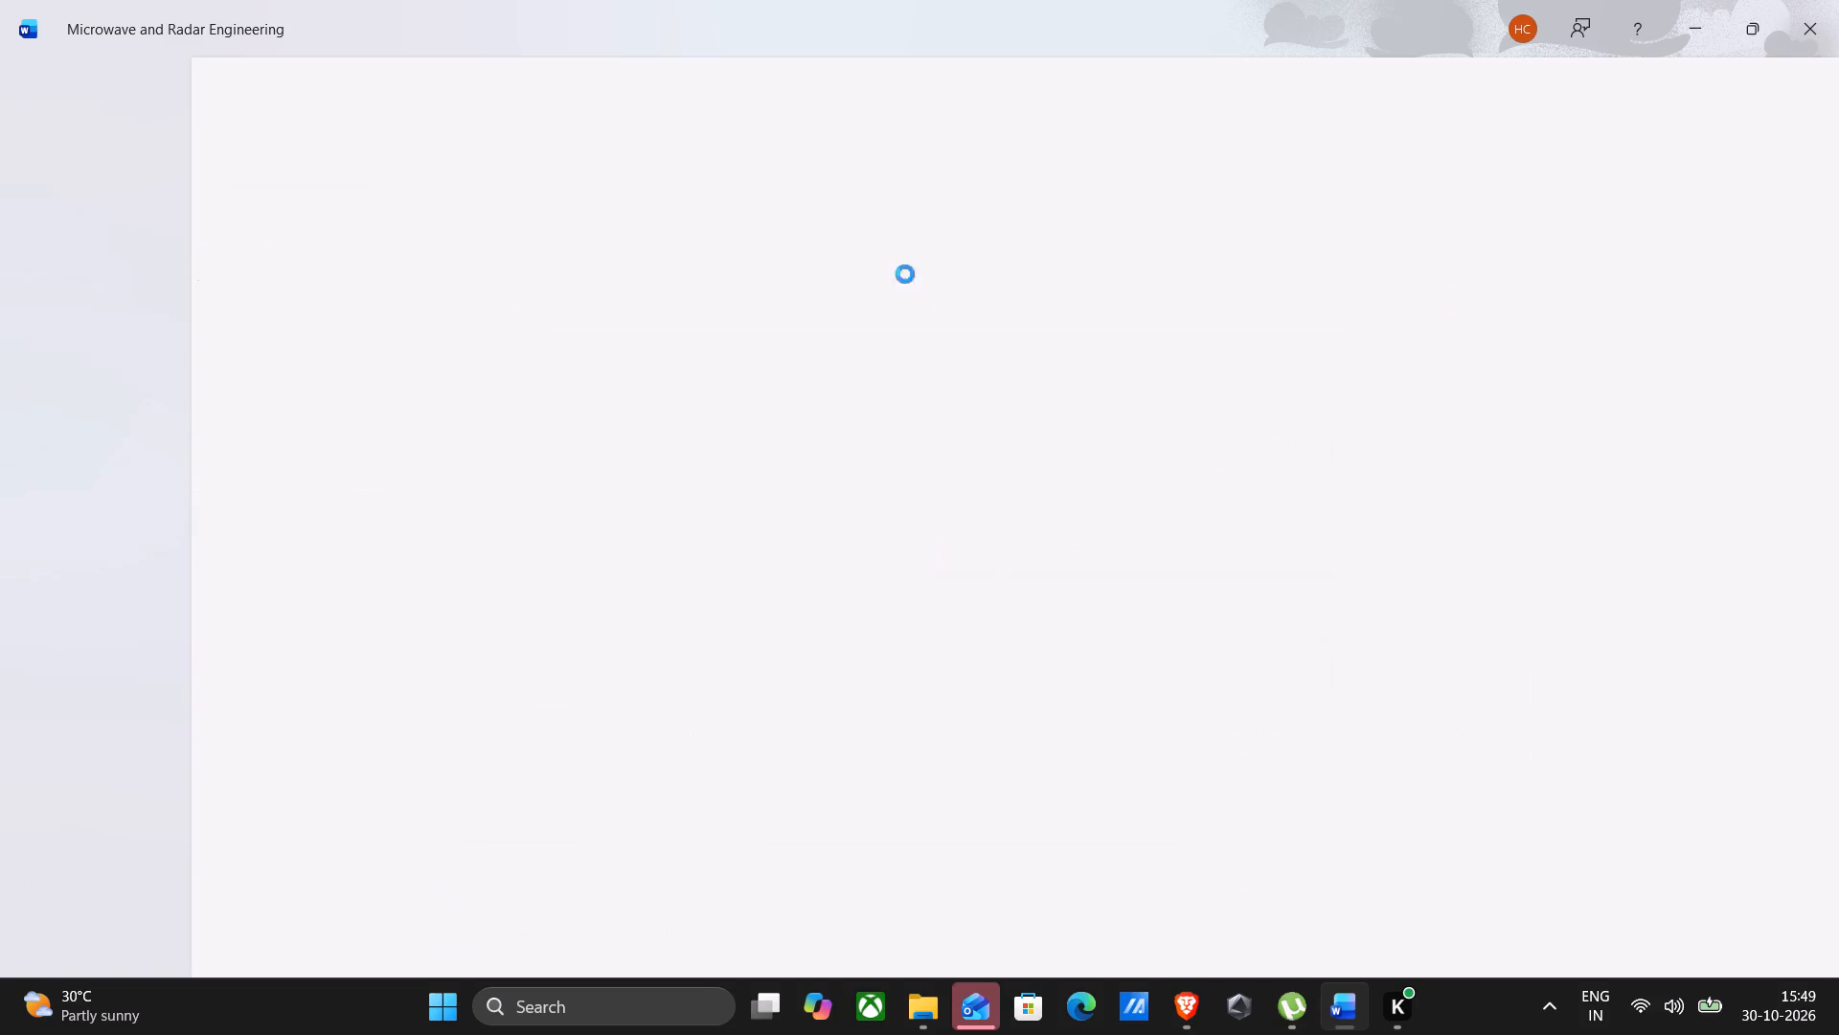
Save a PDF copy of the Microwave and Radar Engineering report in the personal OneDrive folder and close the document.
click(46, 68)
click(74, 409)
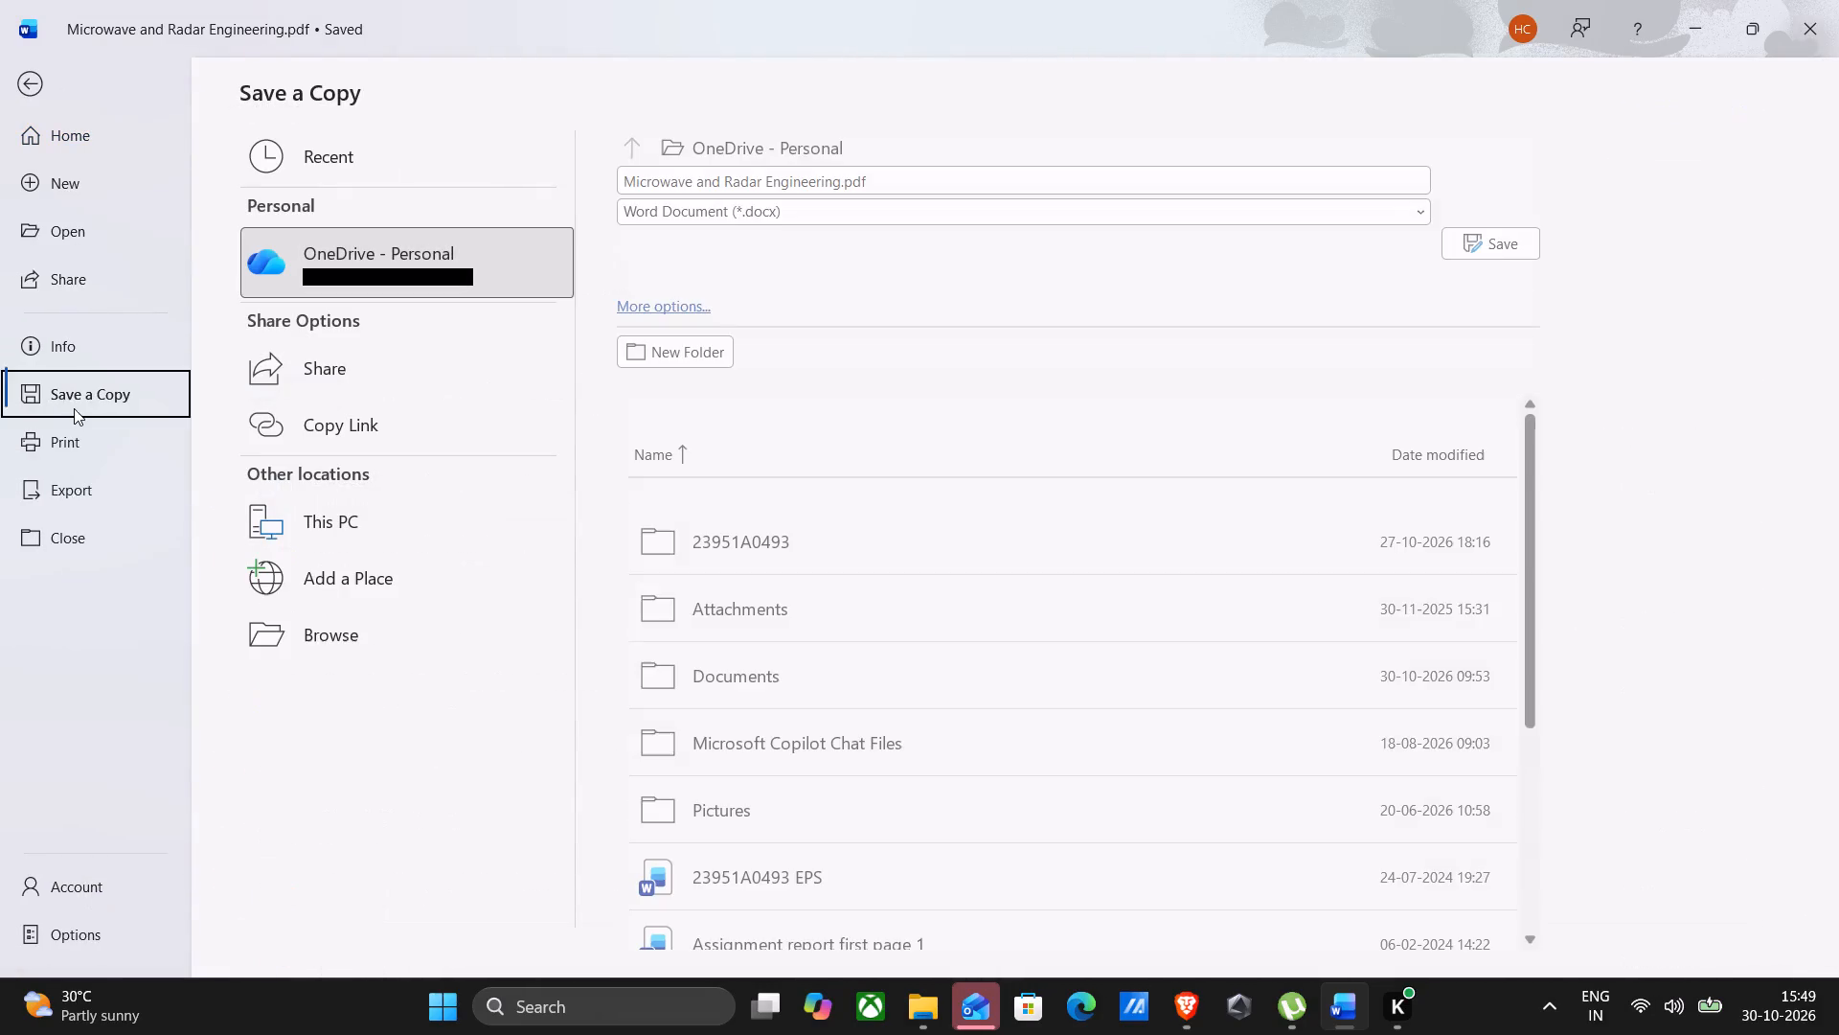
click(699, 209)
click(731, 414)
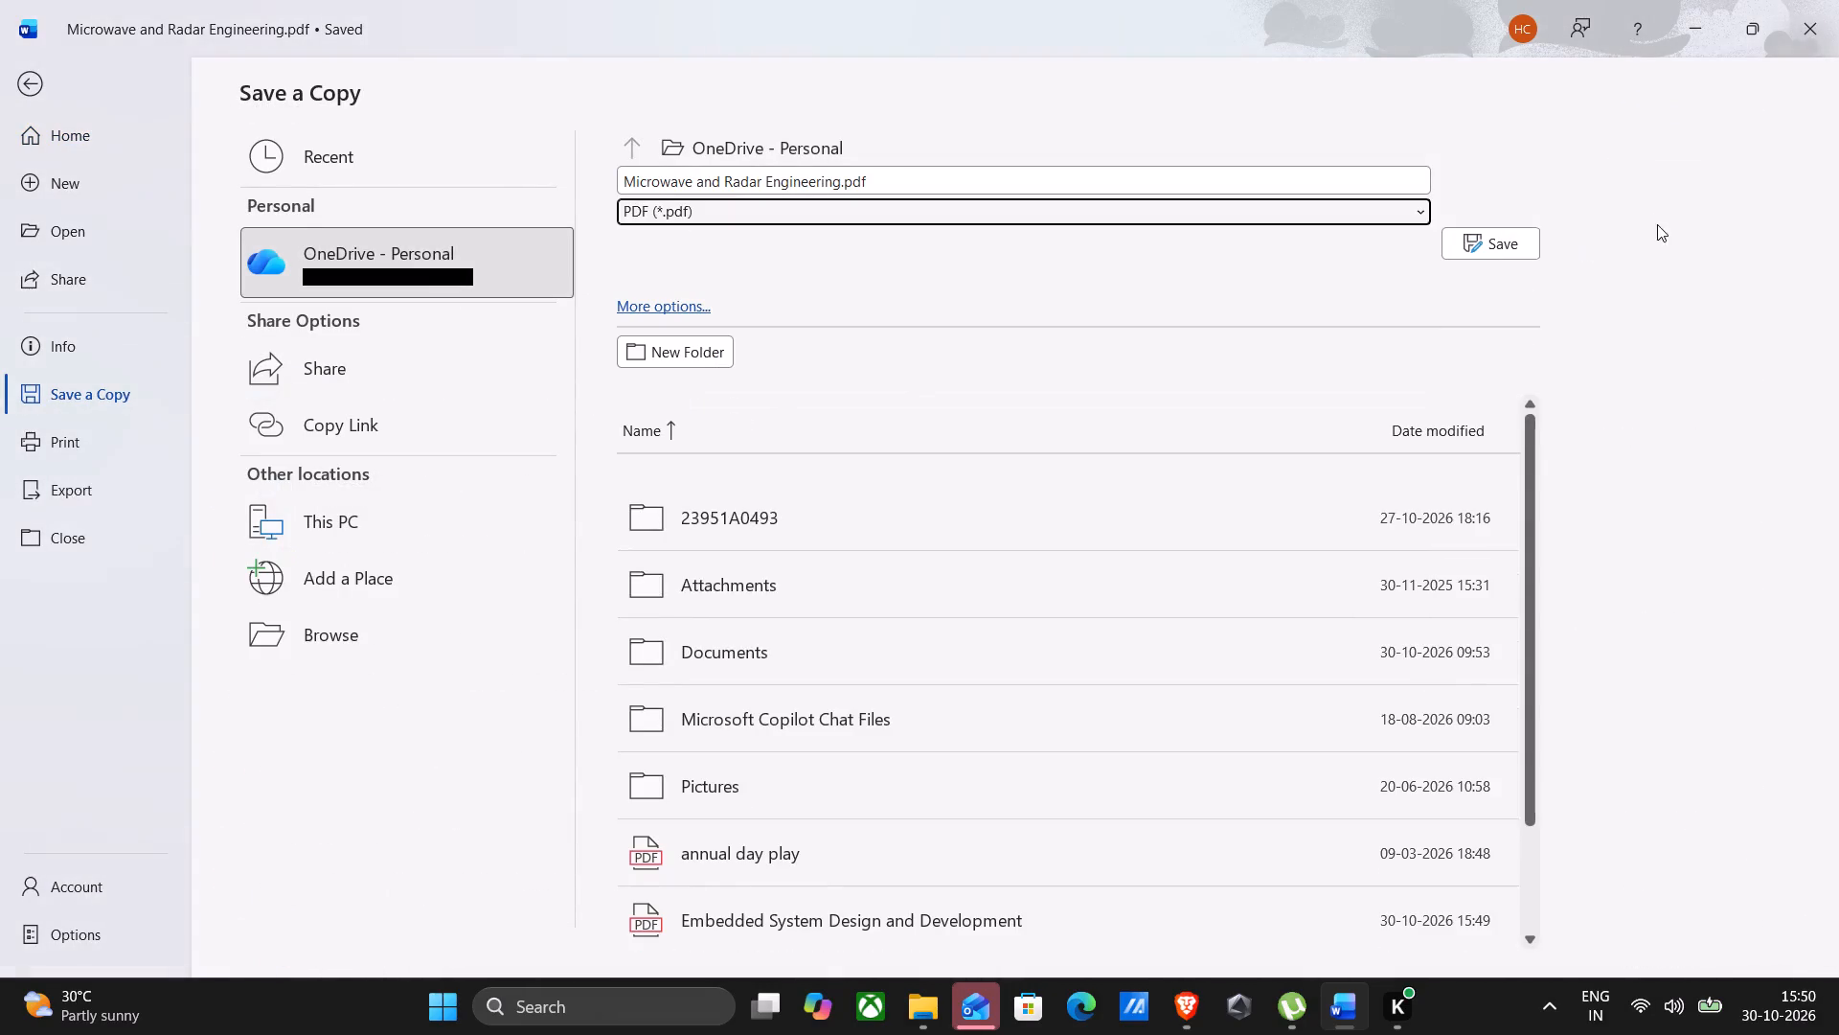
click(1509, 256)
click(965, 543)
click(975, 562)
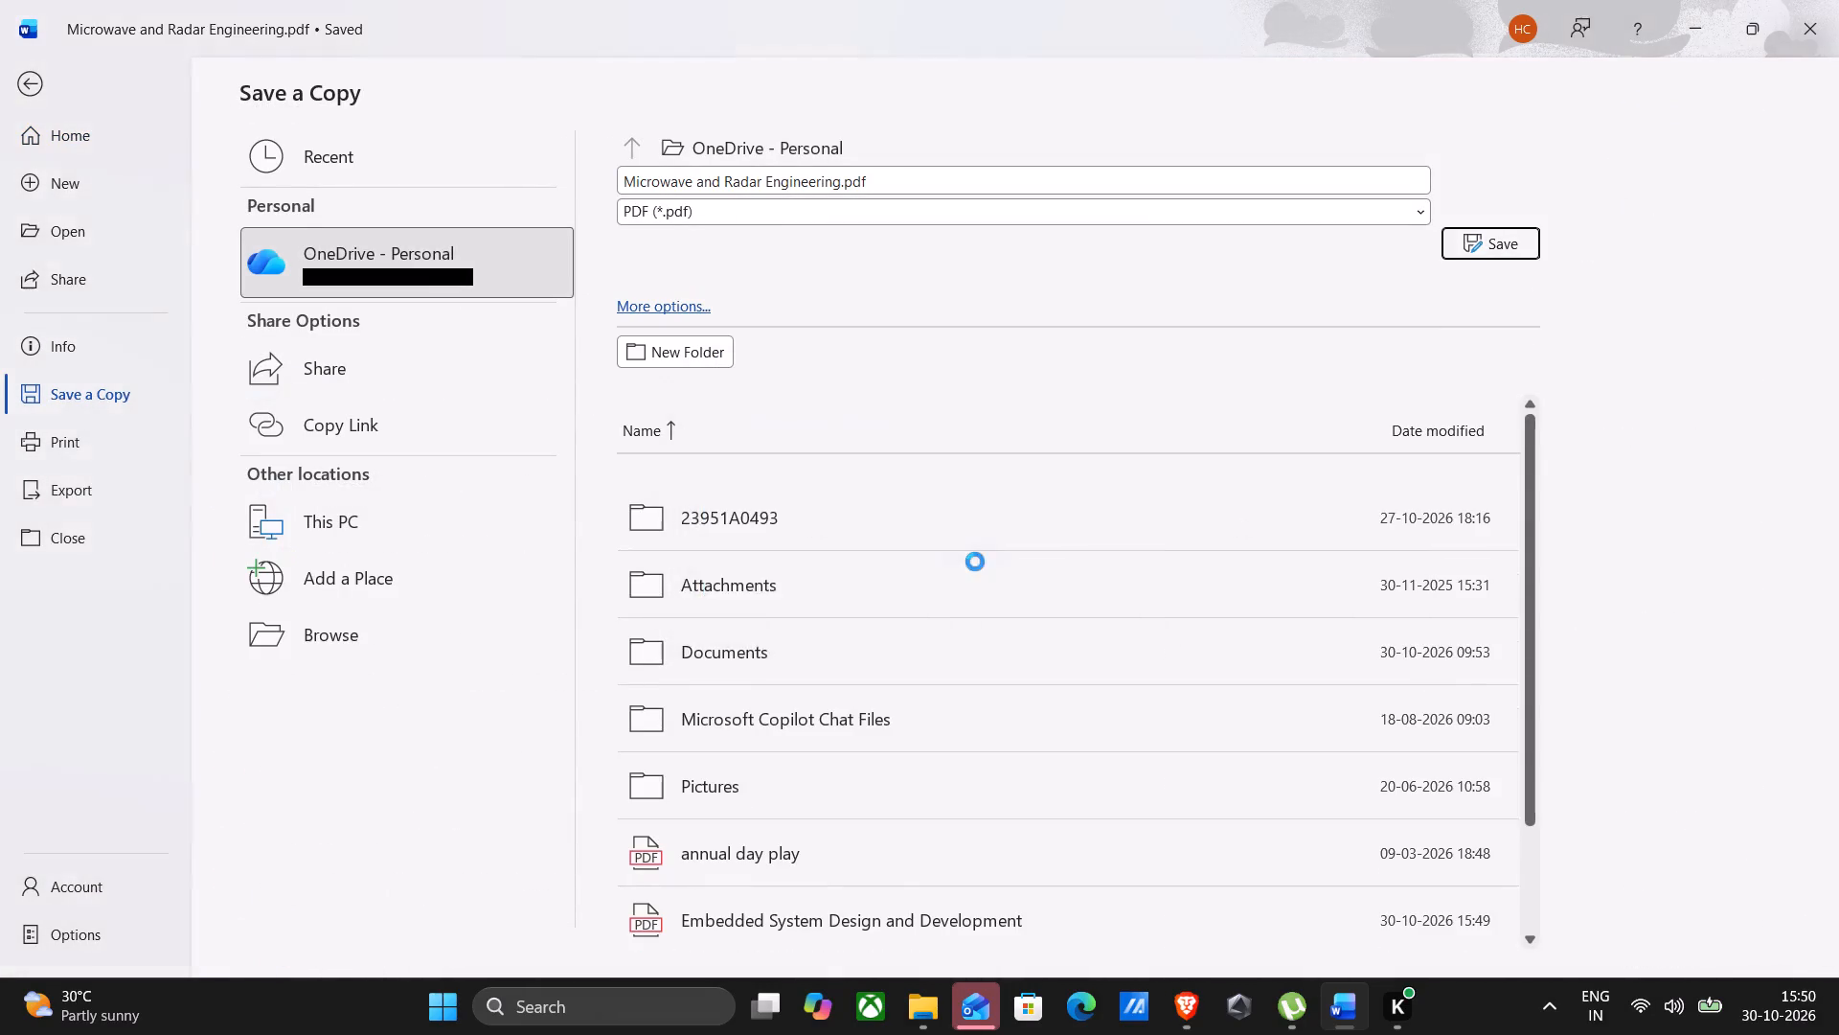
click(1078, 555)
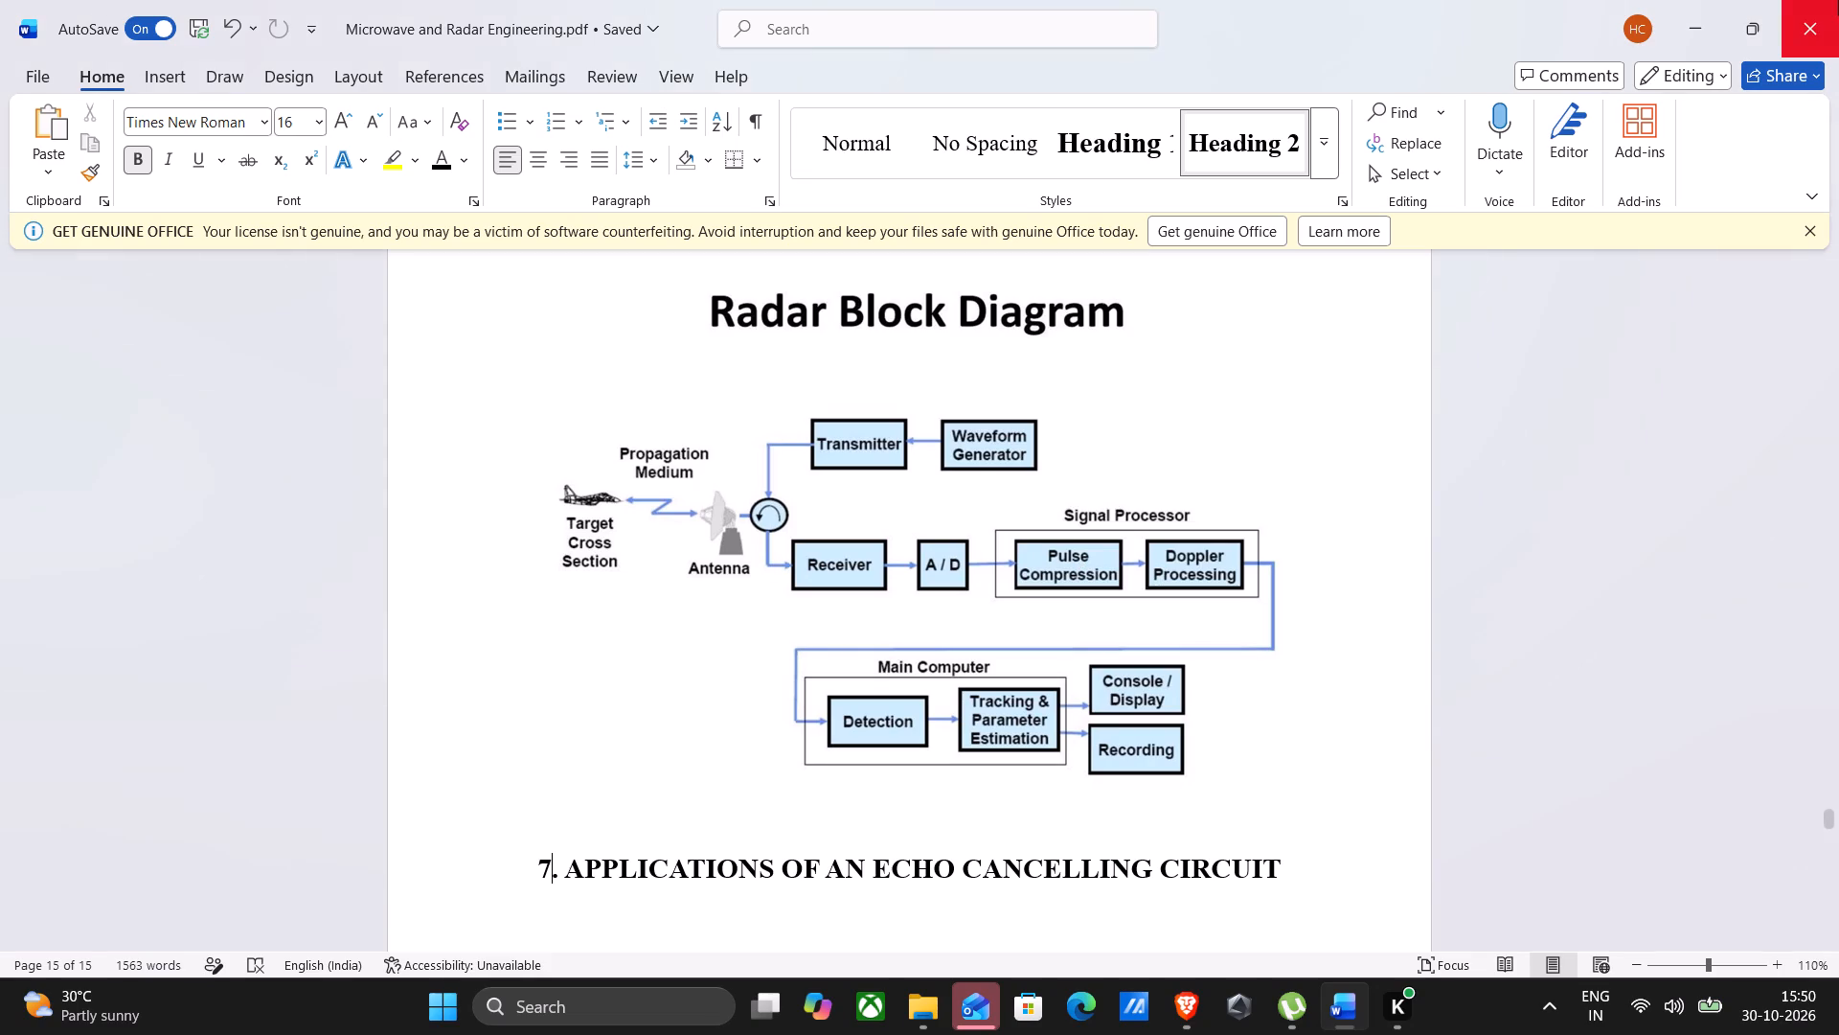
click(1838, 0)
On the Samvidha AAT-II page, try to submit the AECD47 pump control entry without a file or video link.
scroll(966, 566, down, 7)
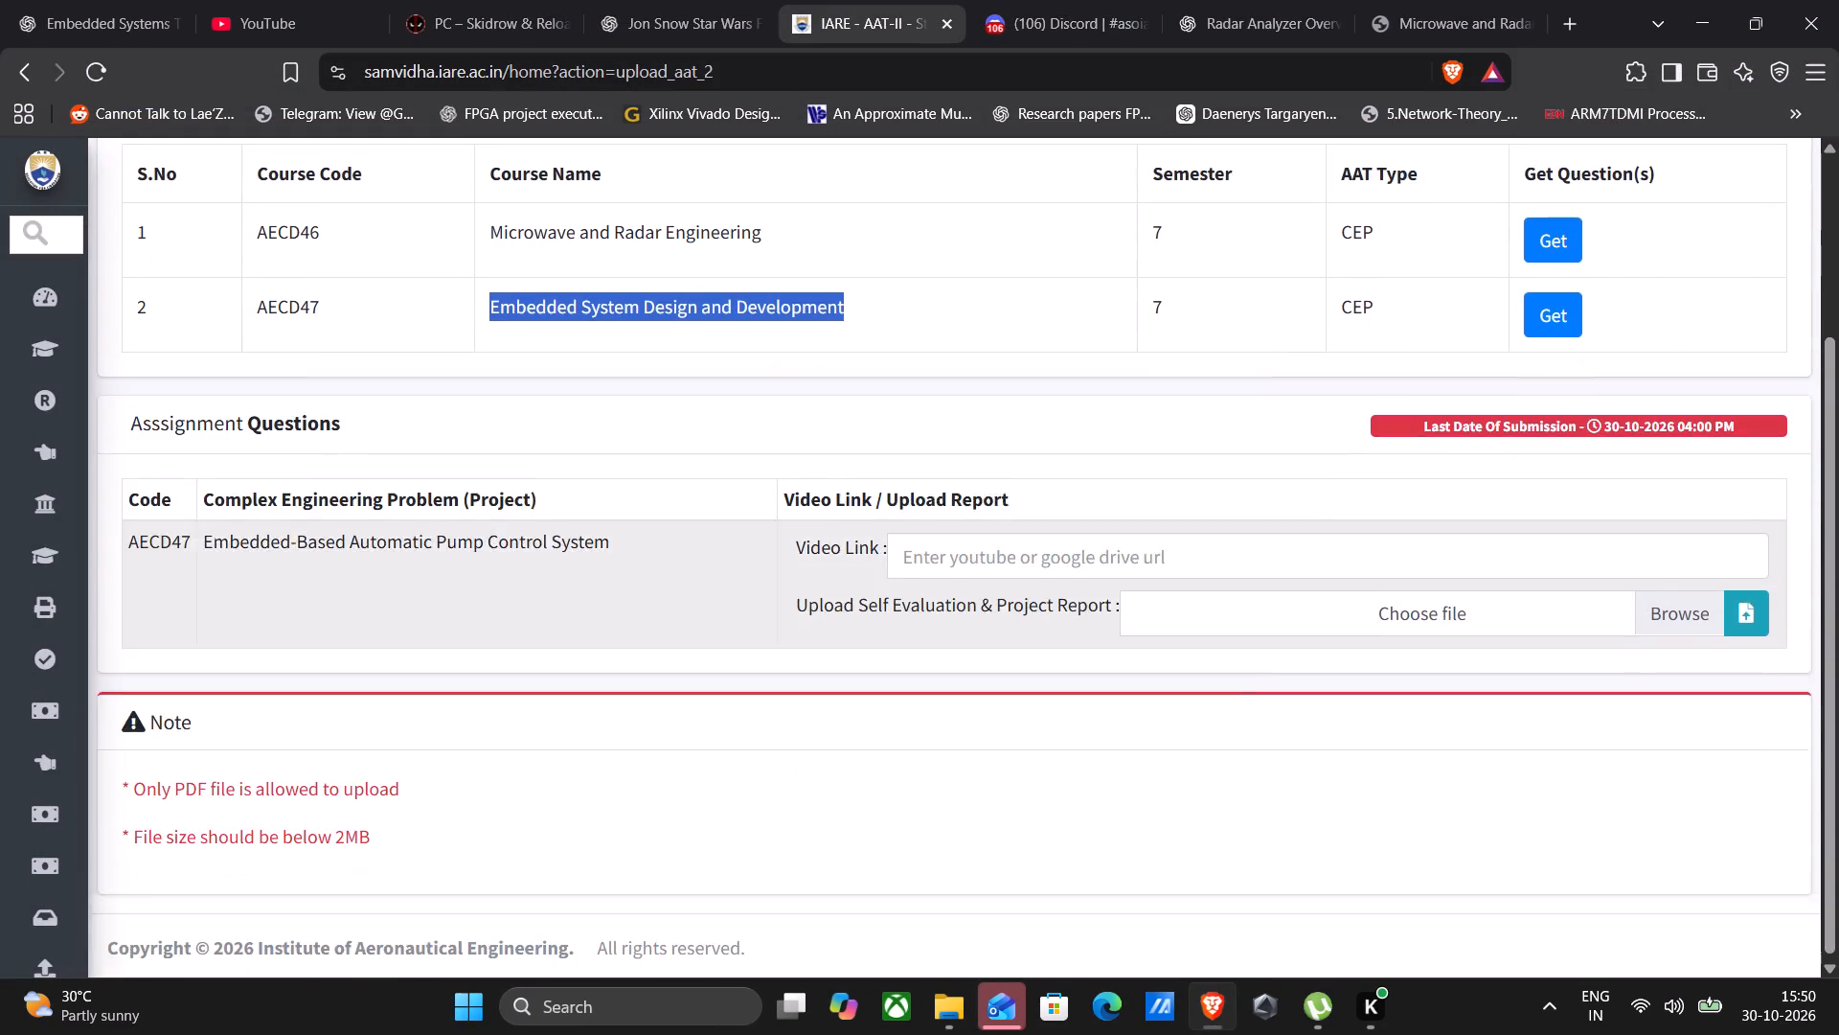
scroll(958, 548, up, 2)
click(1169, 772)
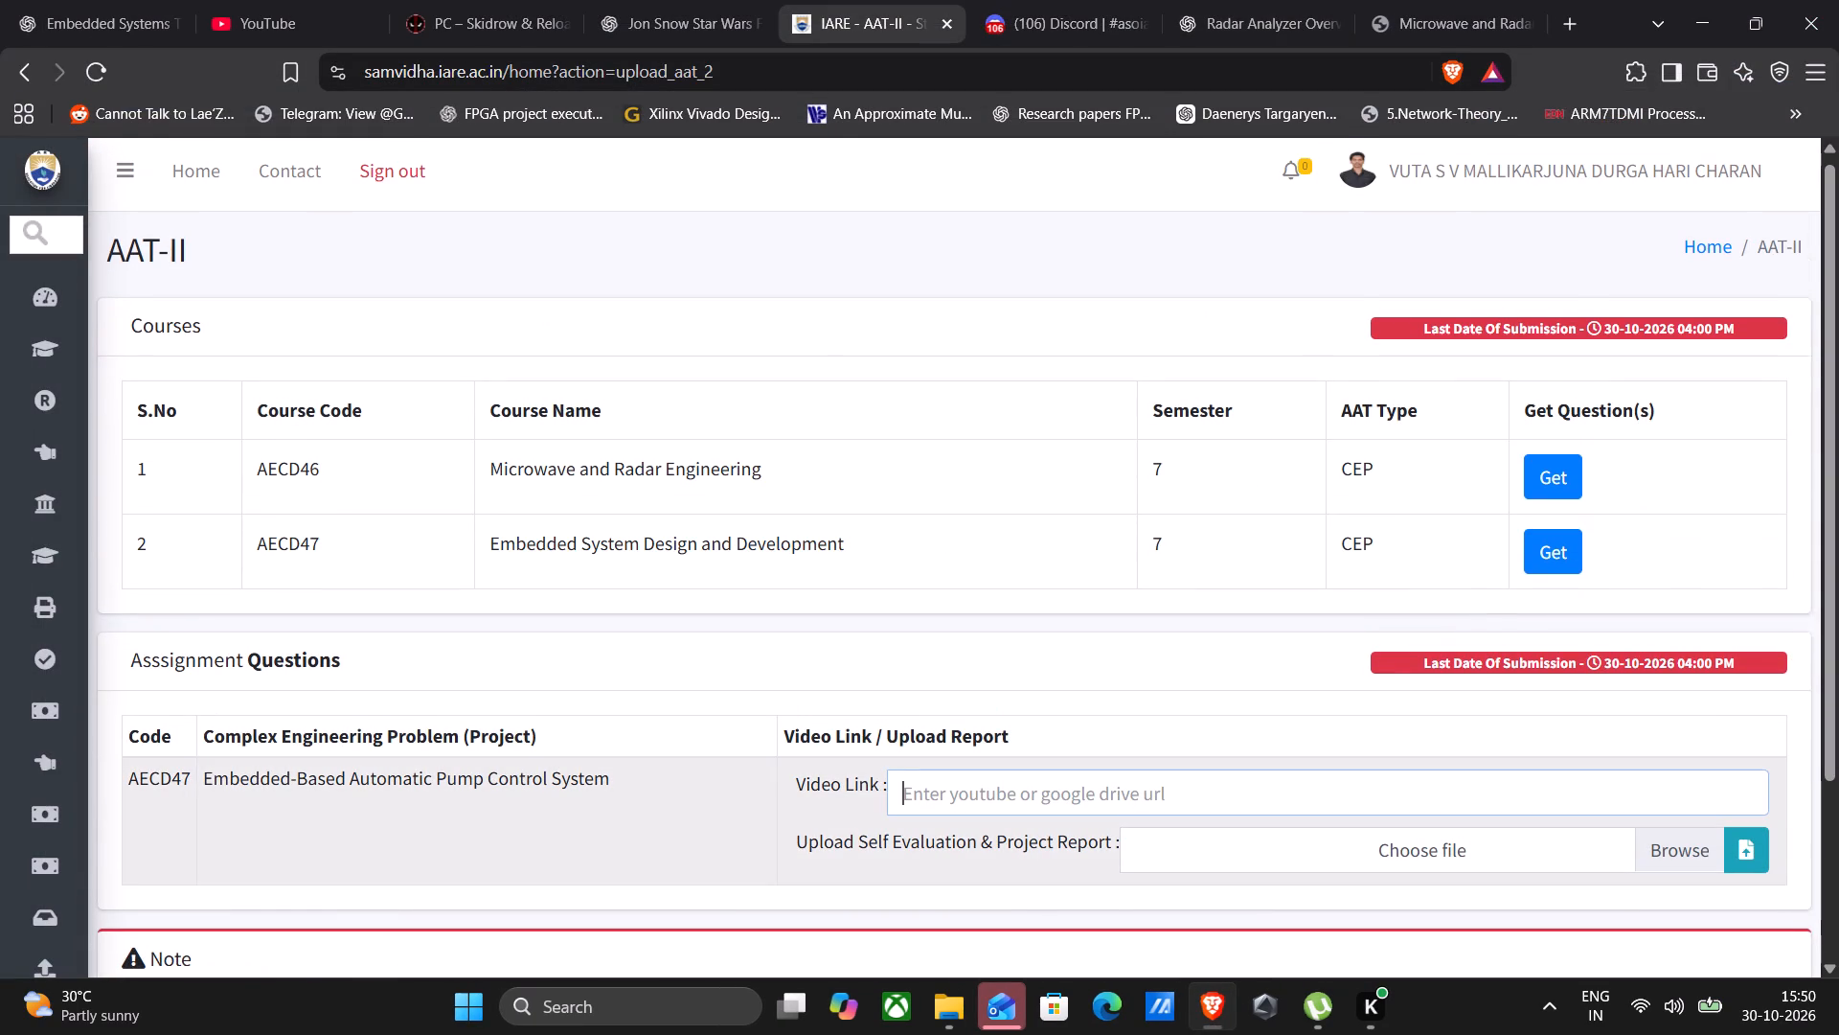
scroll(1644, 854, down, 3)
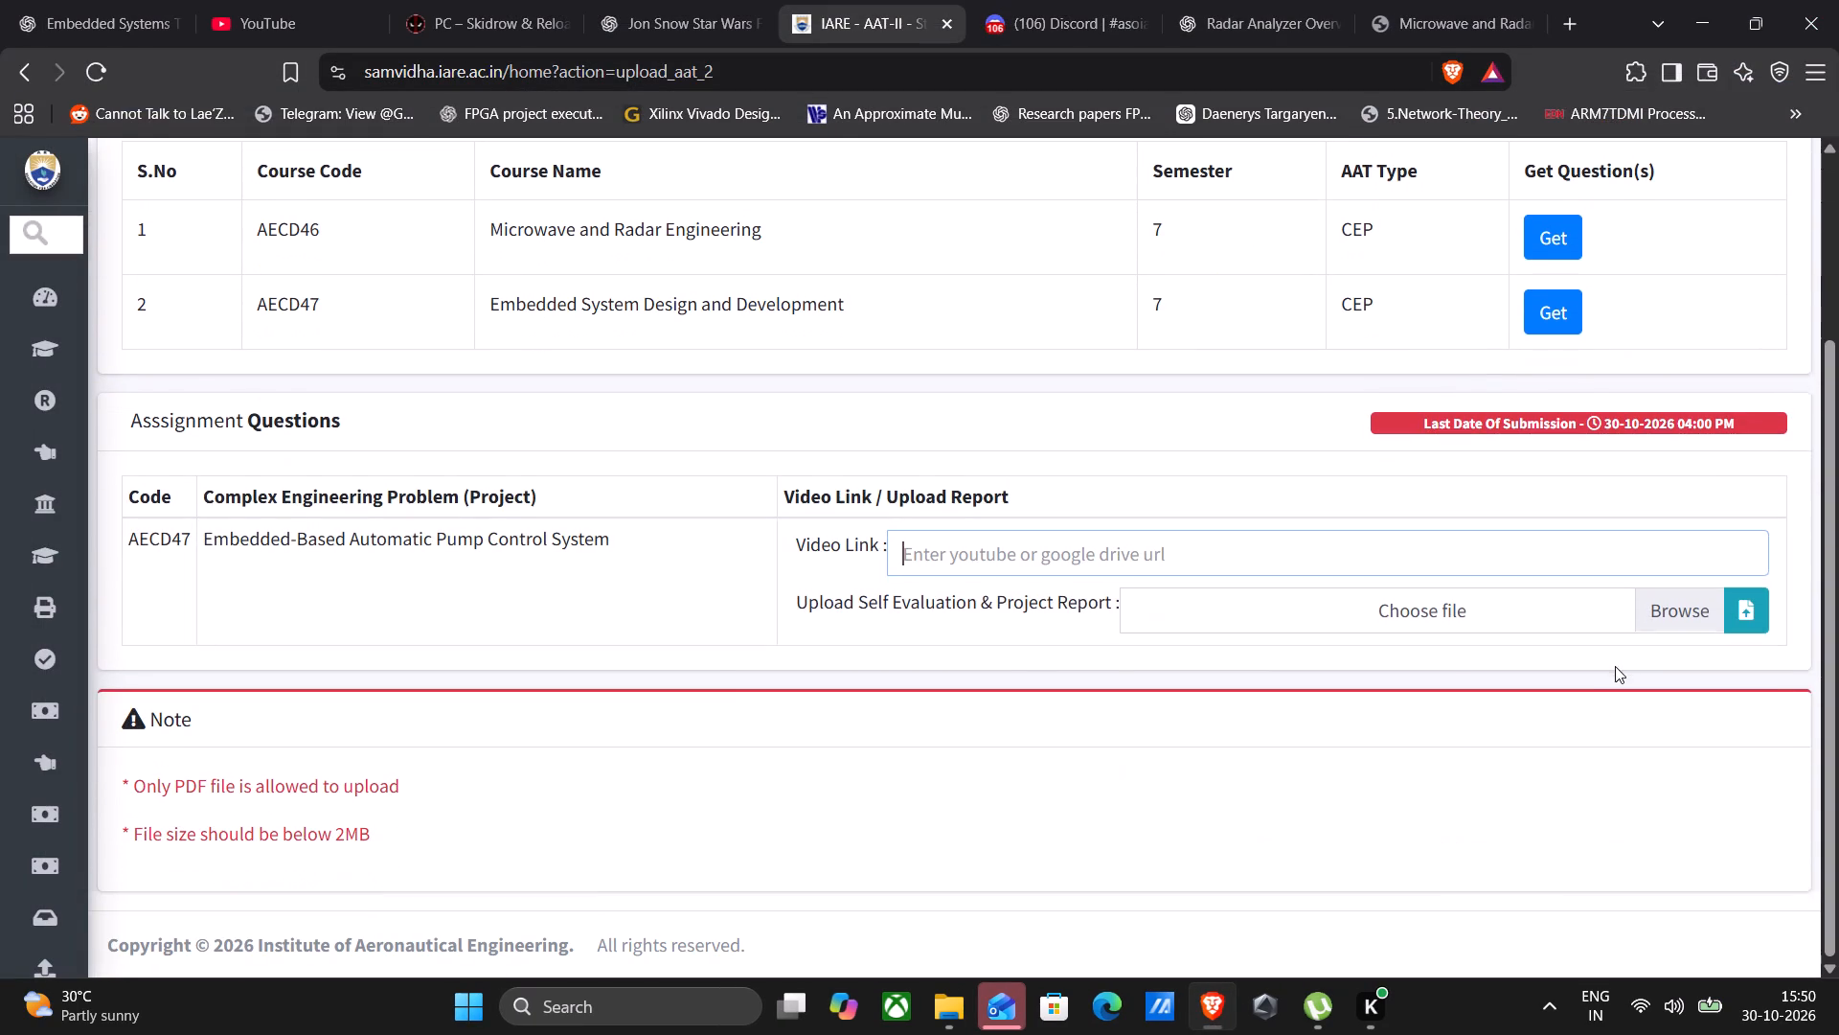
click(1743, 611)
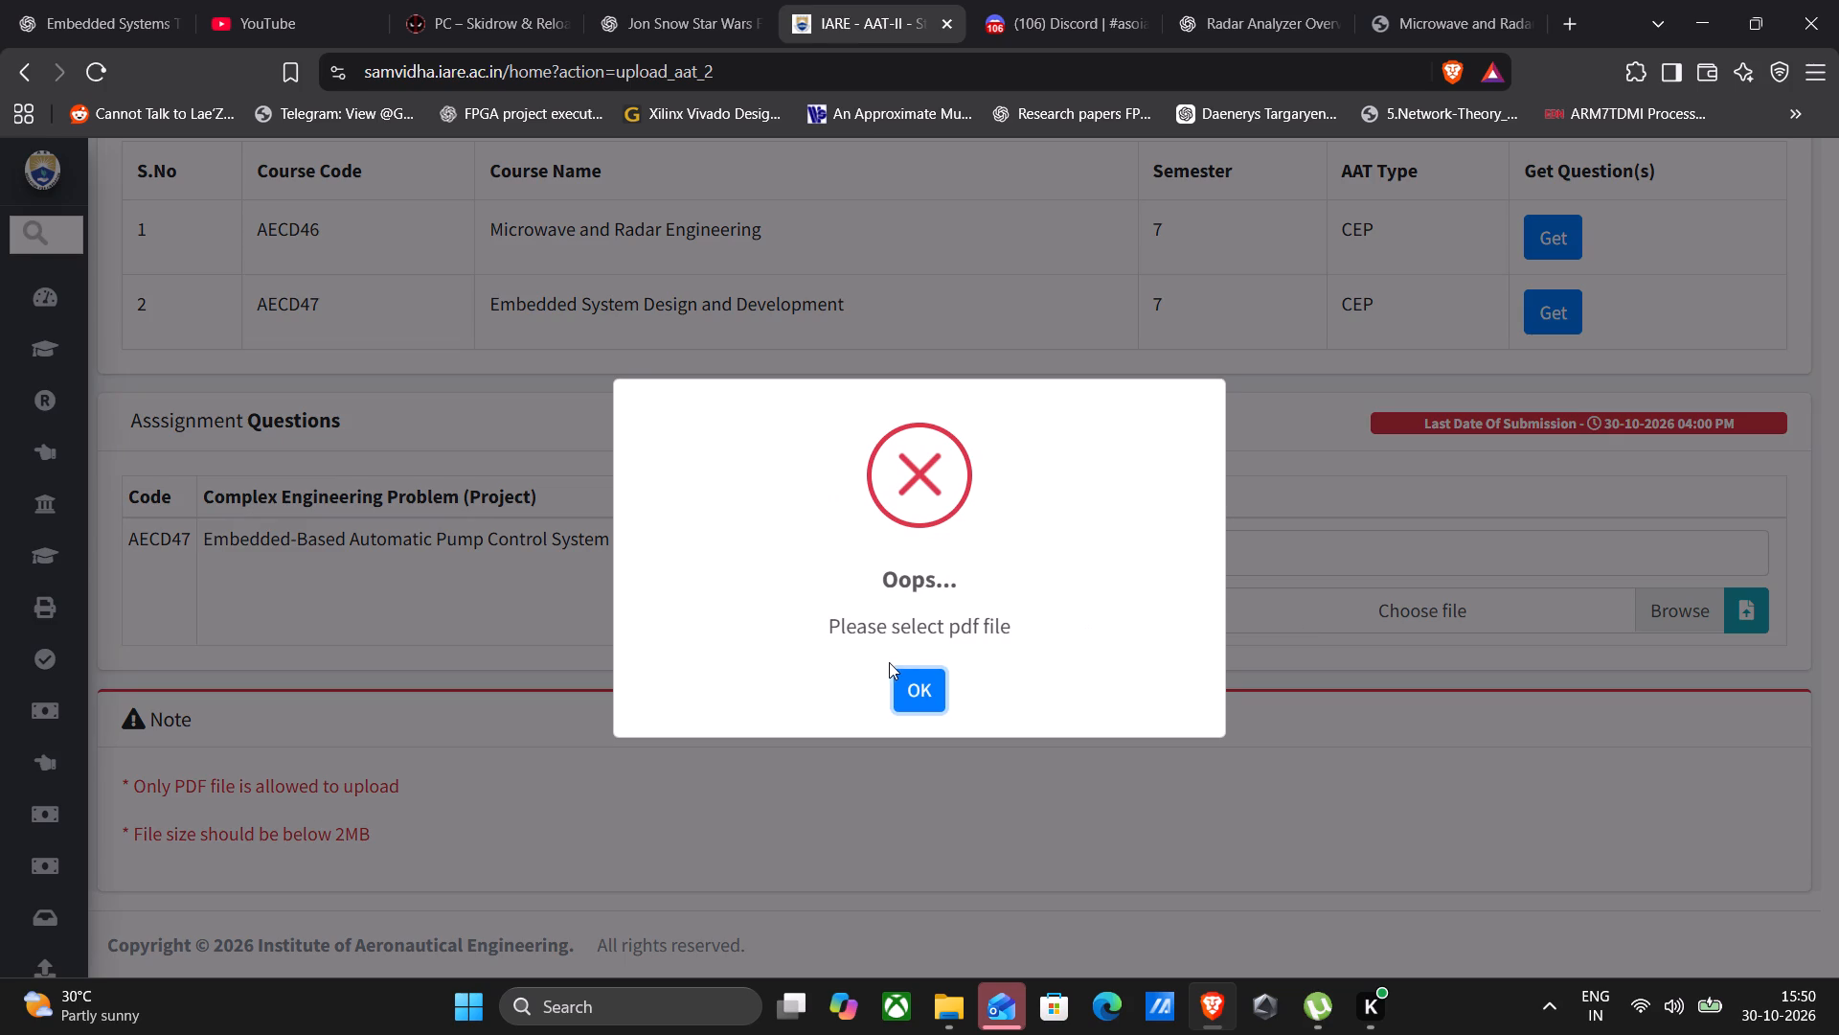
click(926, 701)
Attach Embedded System Design and Development.pdf from personal OneDrive as the AECD47 project report and try to submit it.
click(1677, 617)
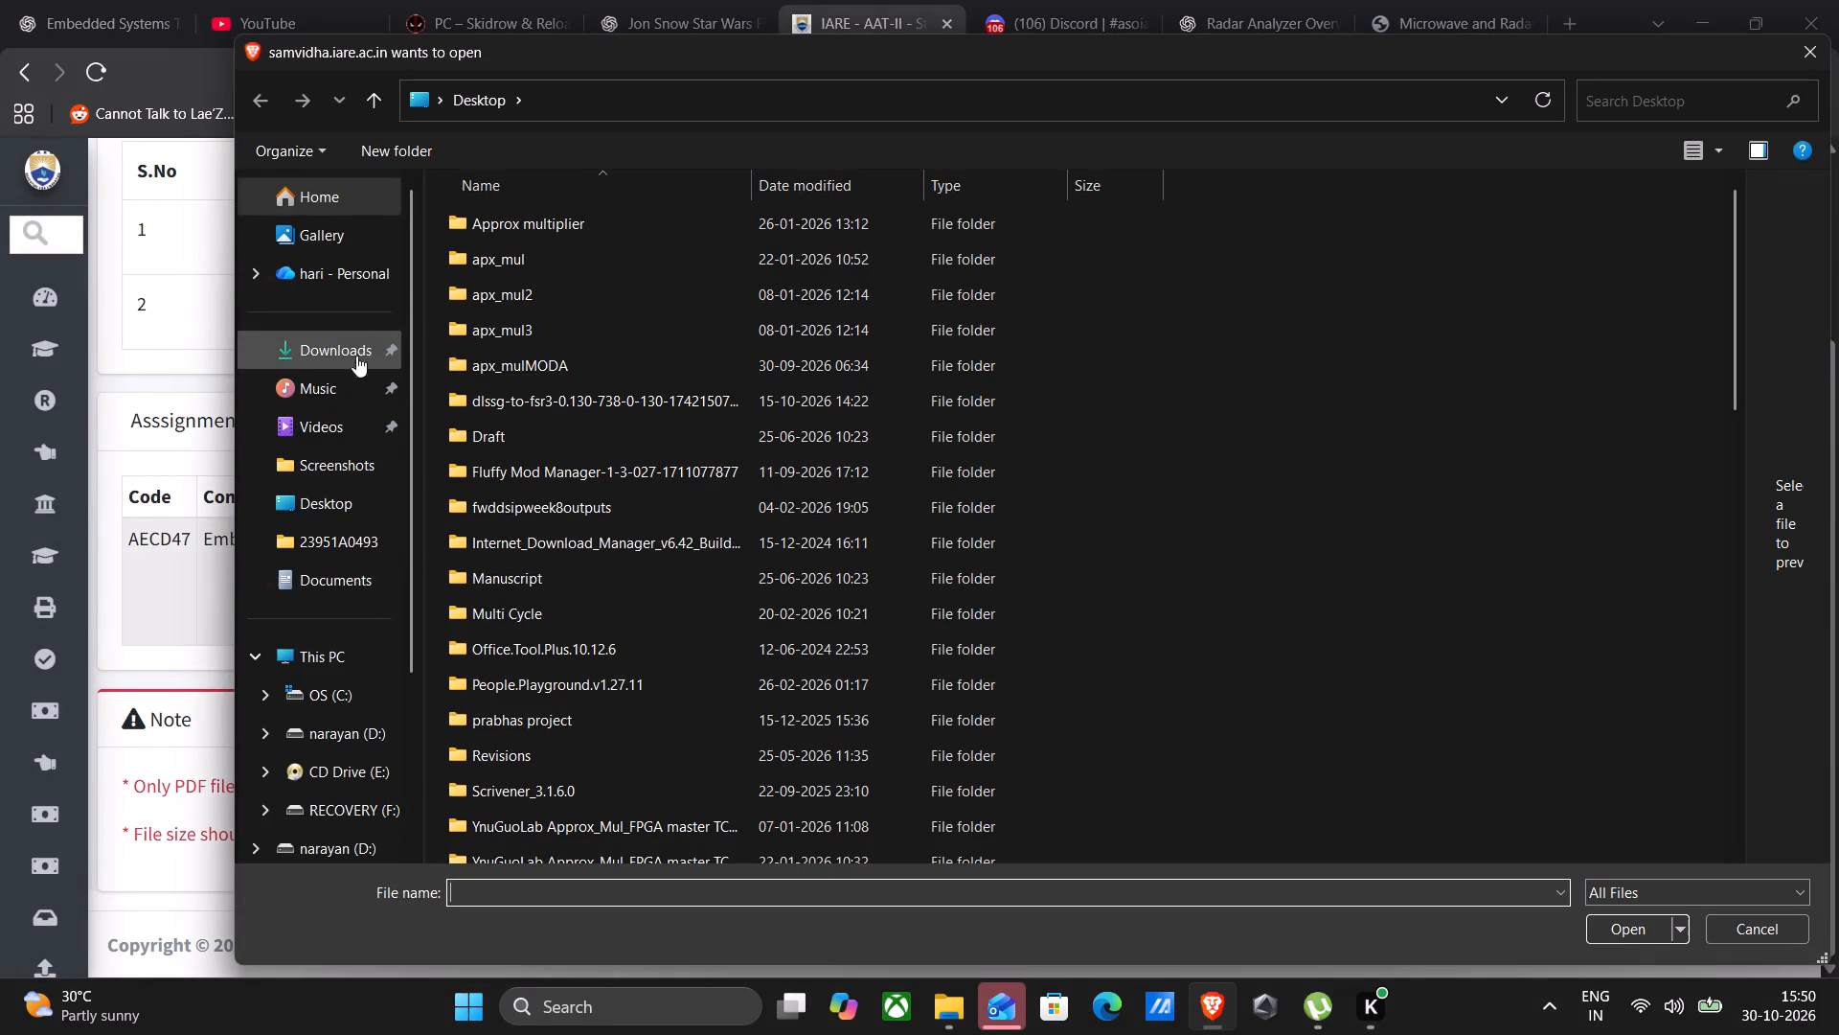
click(375, 277)
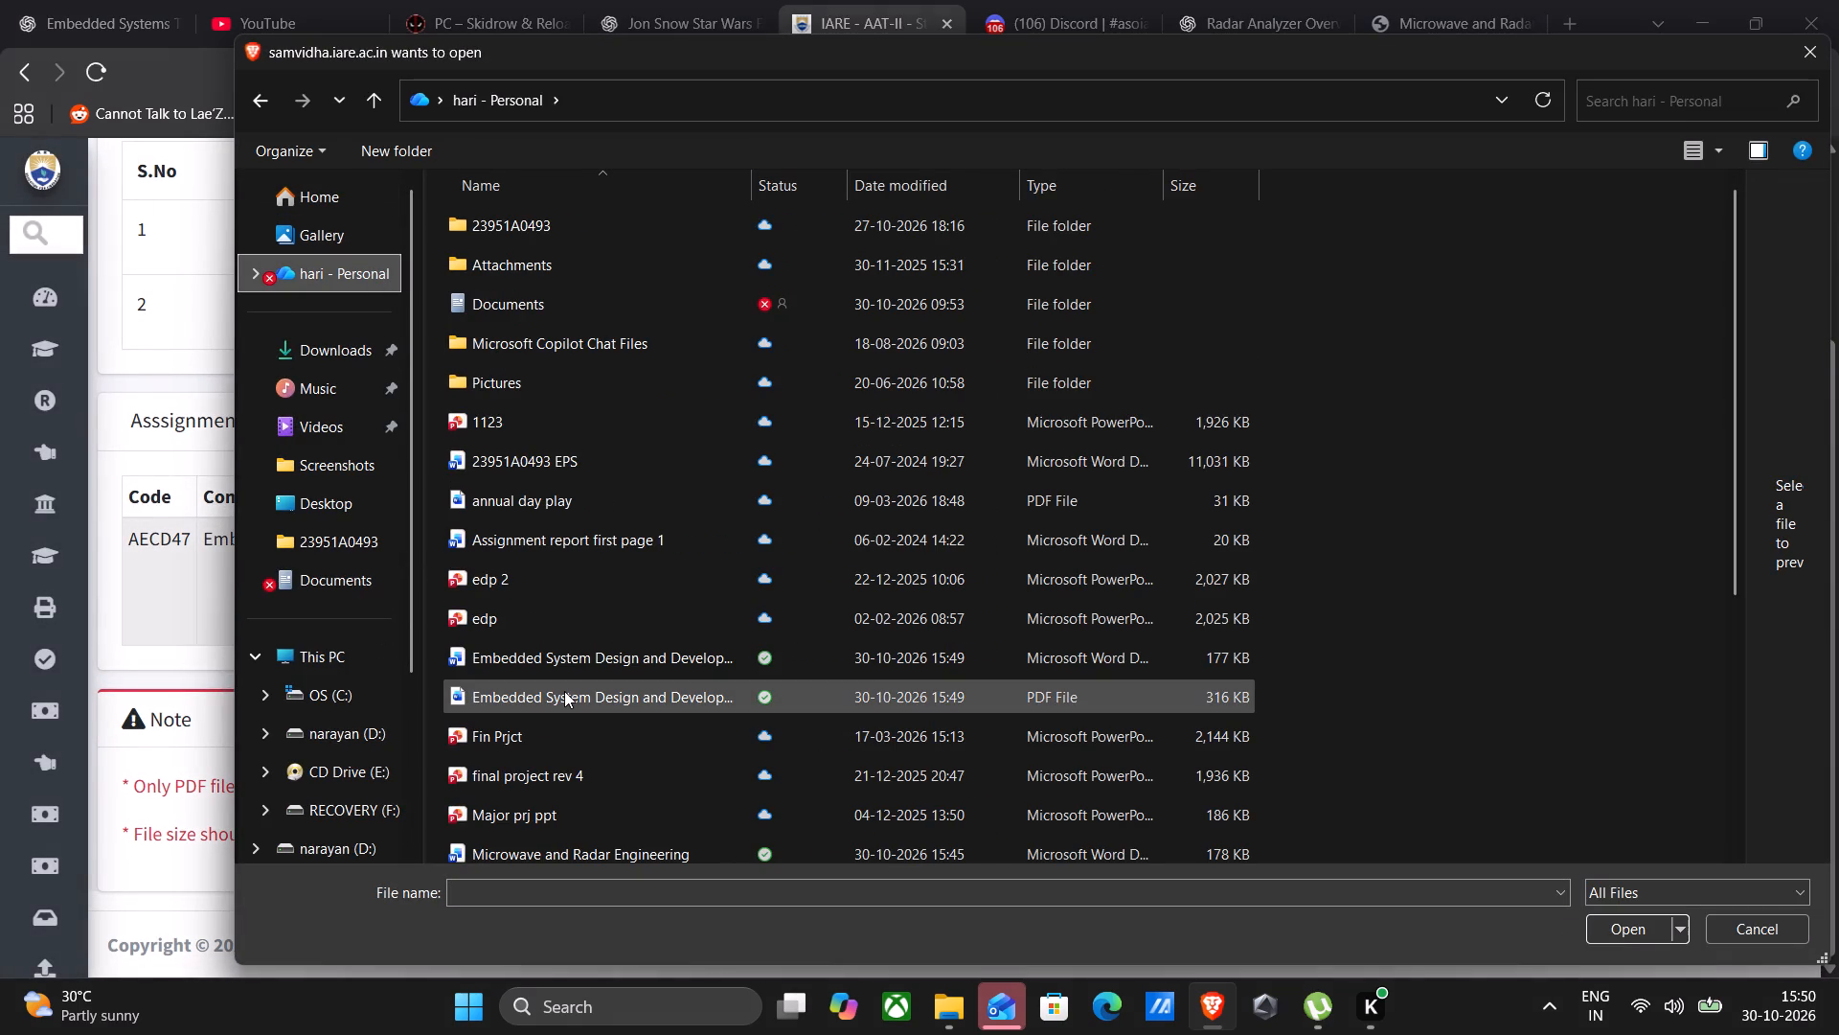
double_click(564, 691)
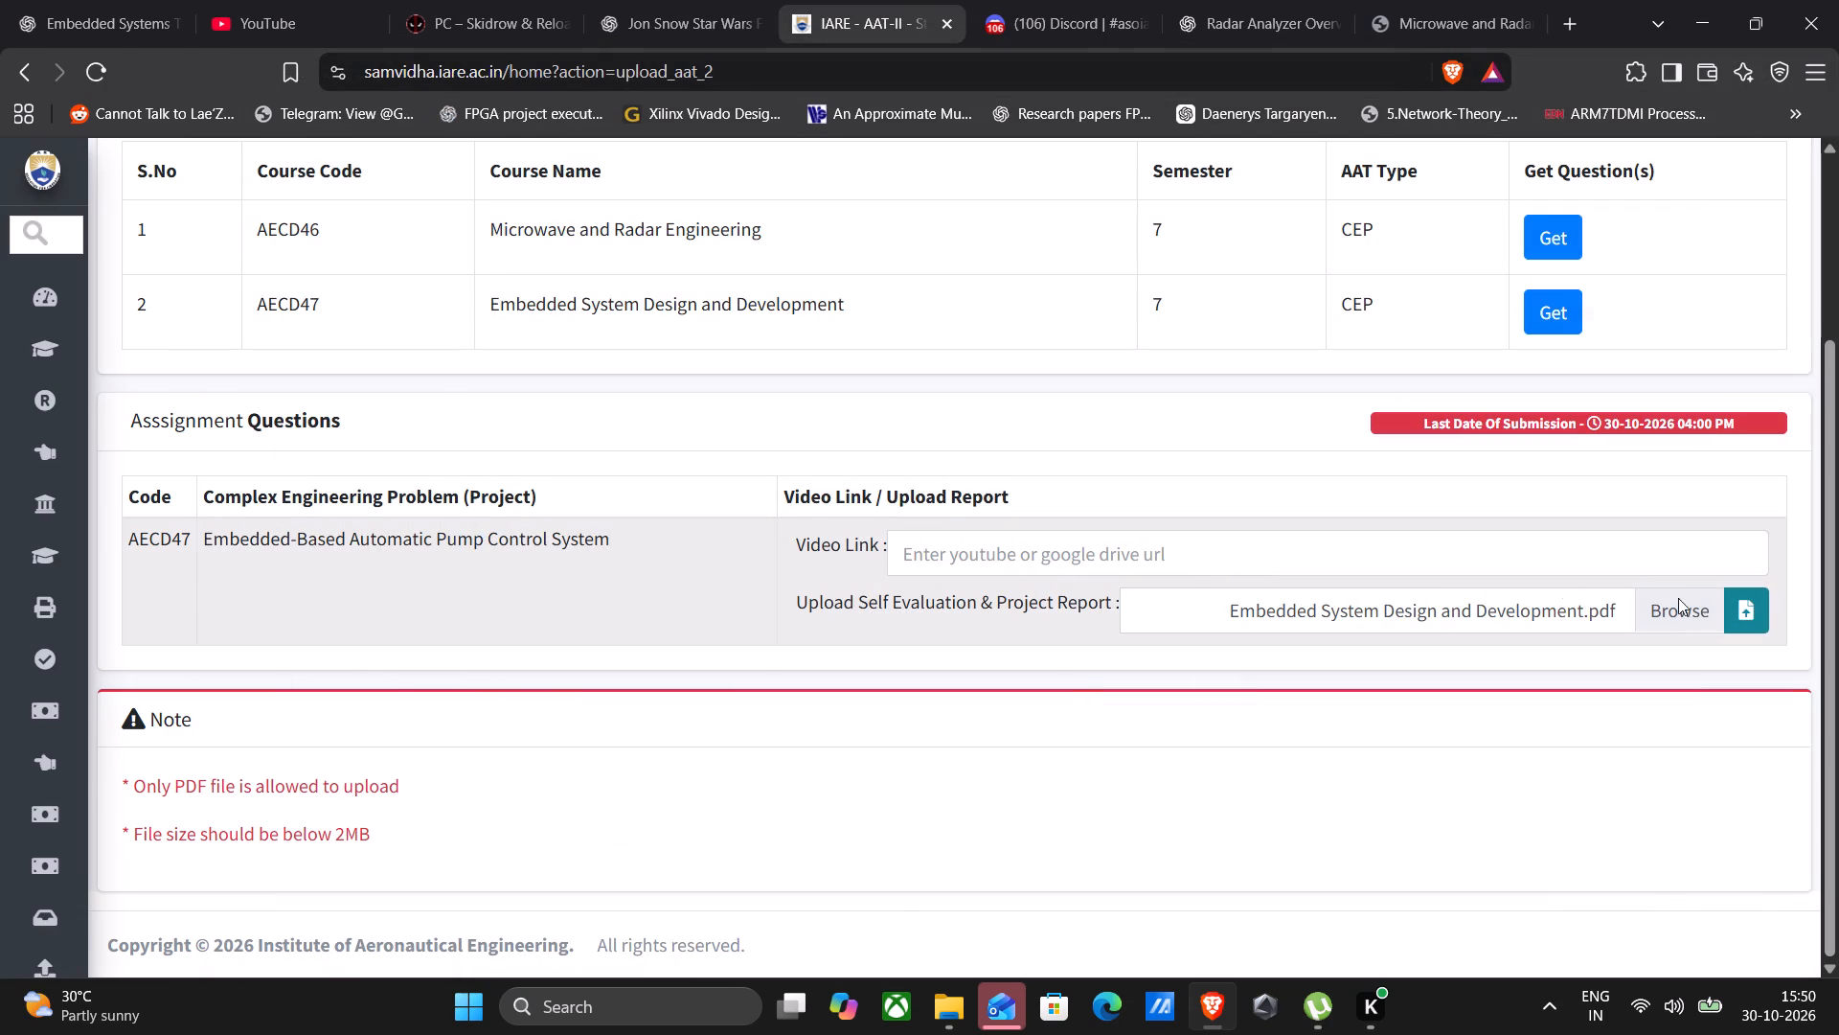
click(1738, 614)
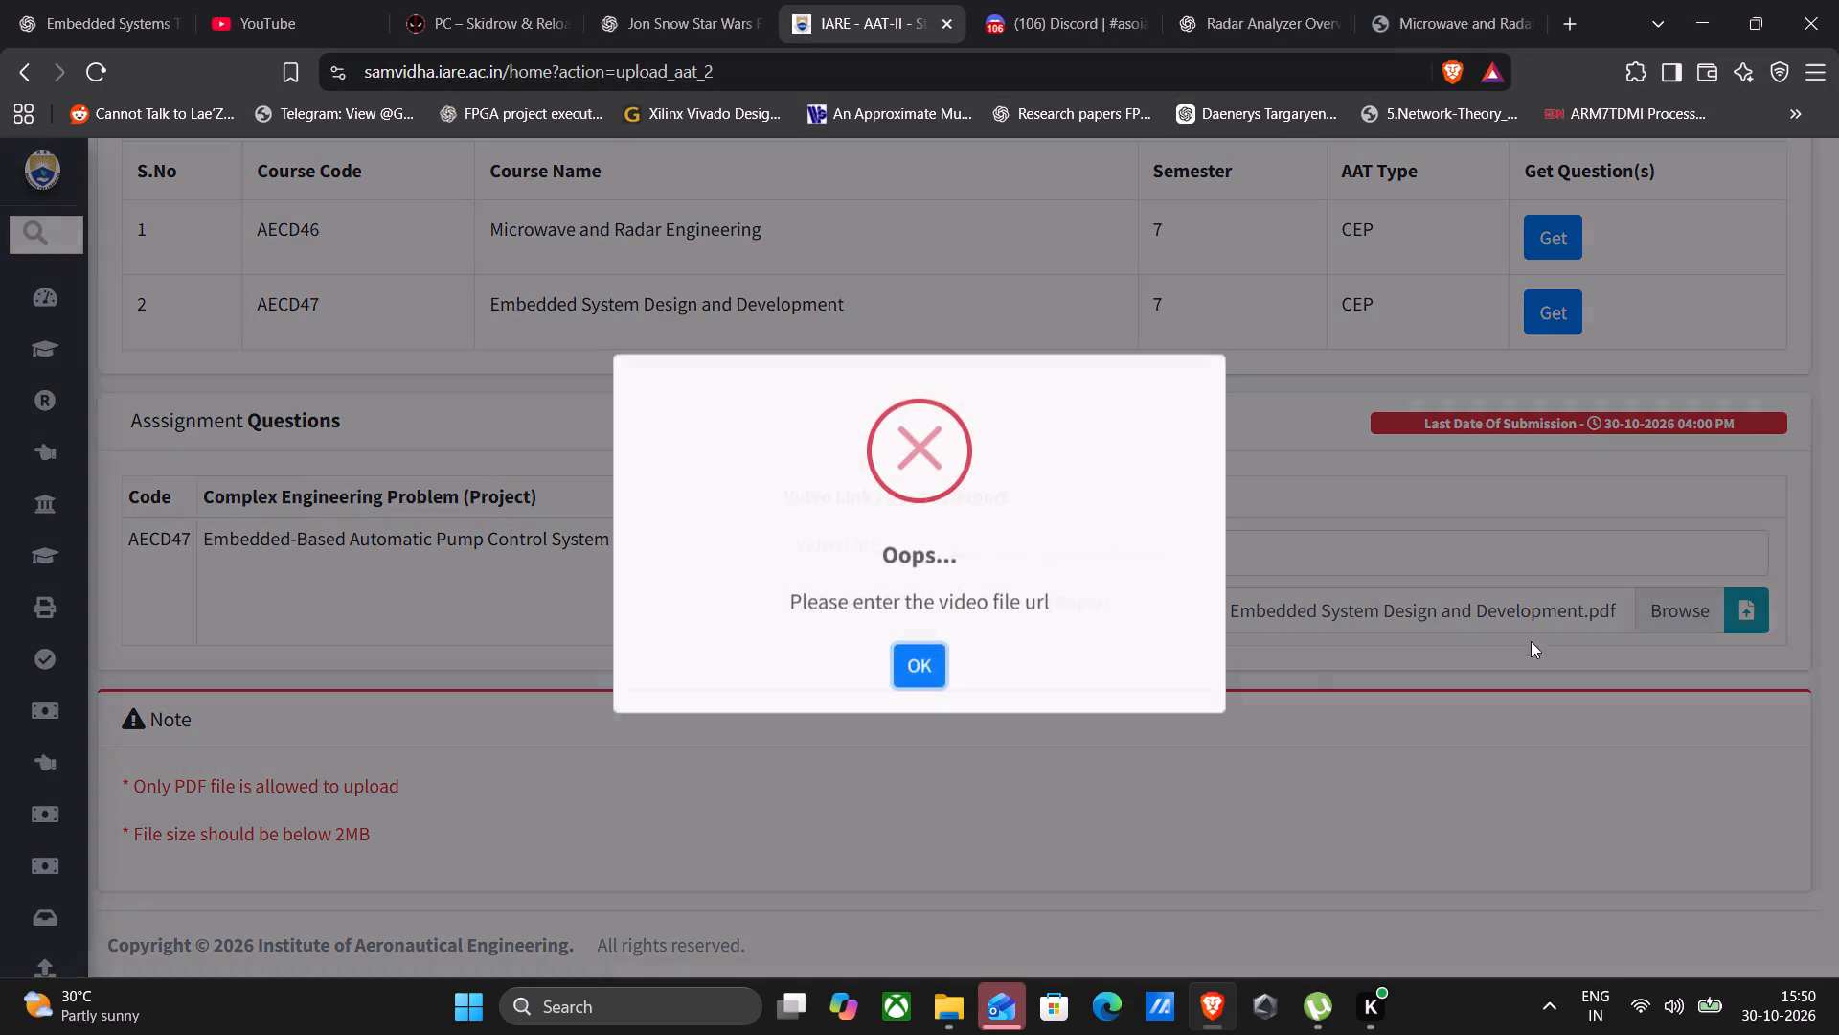
click(897, 688)
Open Google Drive in a new tab, switch to the college account, and close the personal-account Drive and Microwave and Radar tabs.
click(1559, 20)
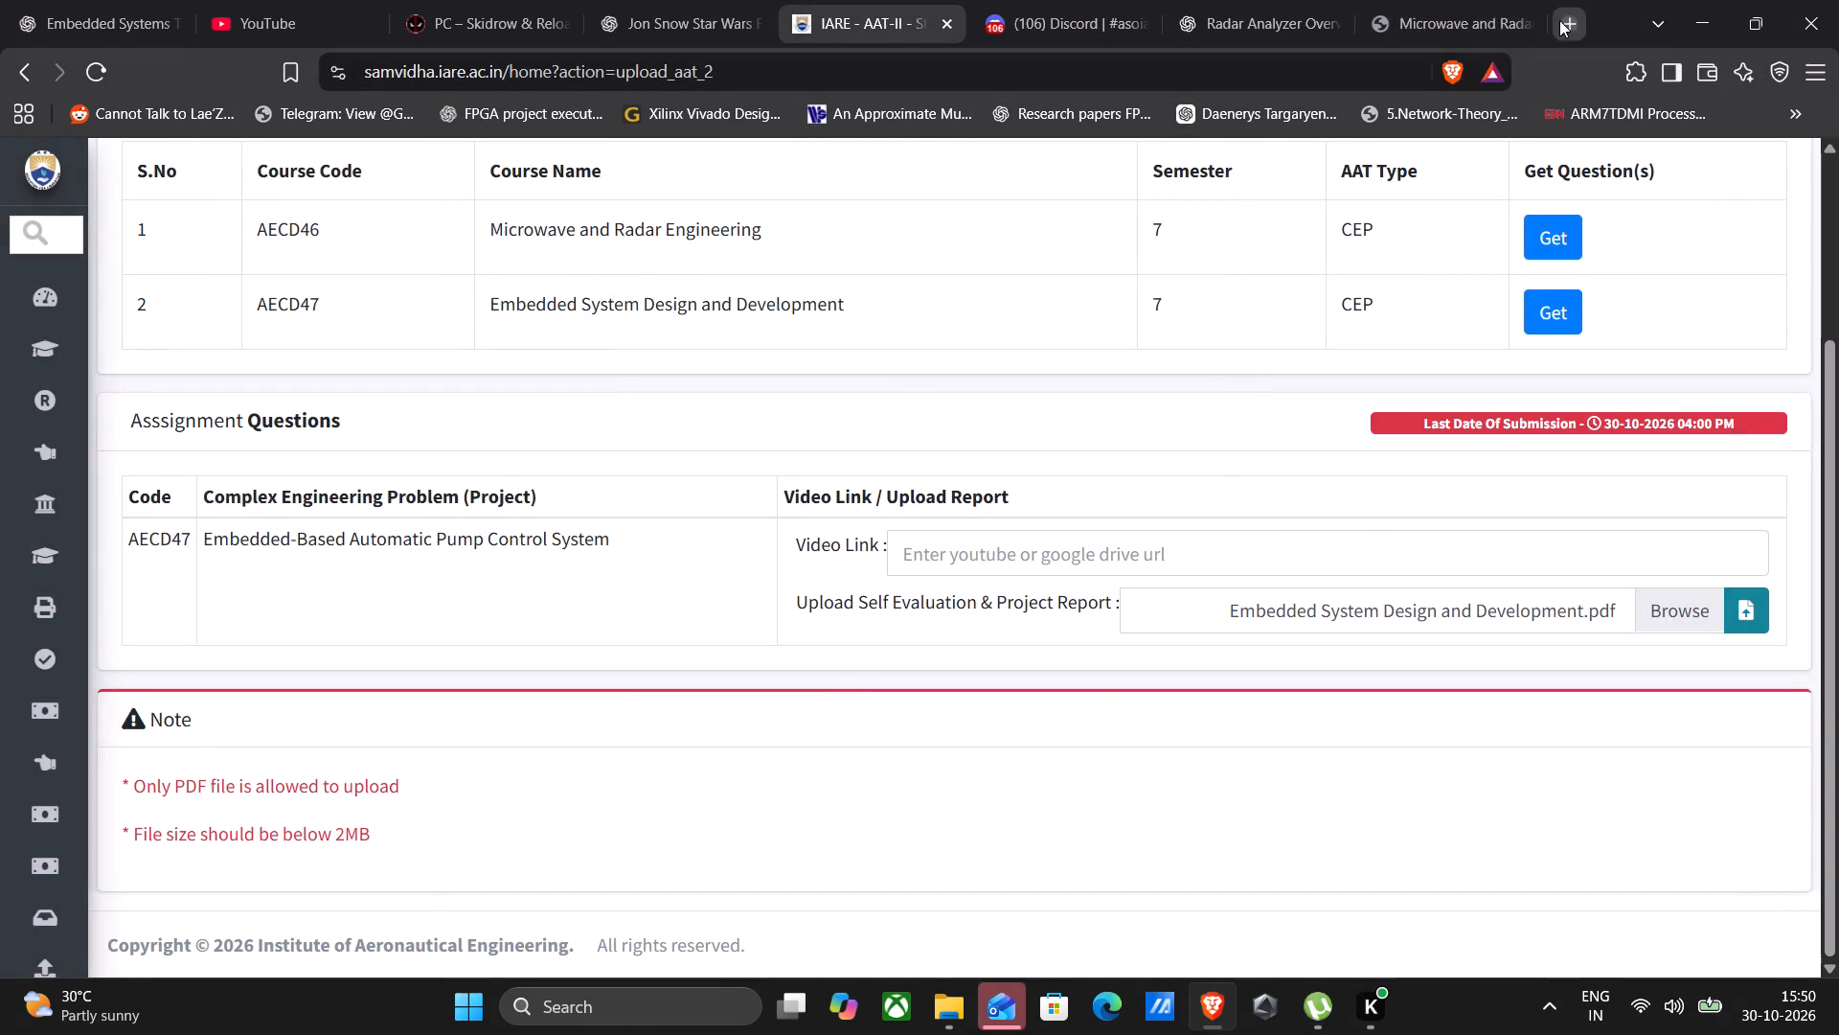
key(d)
key(r)
click(895, 120)
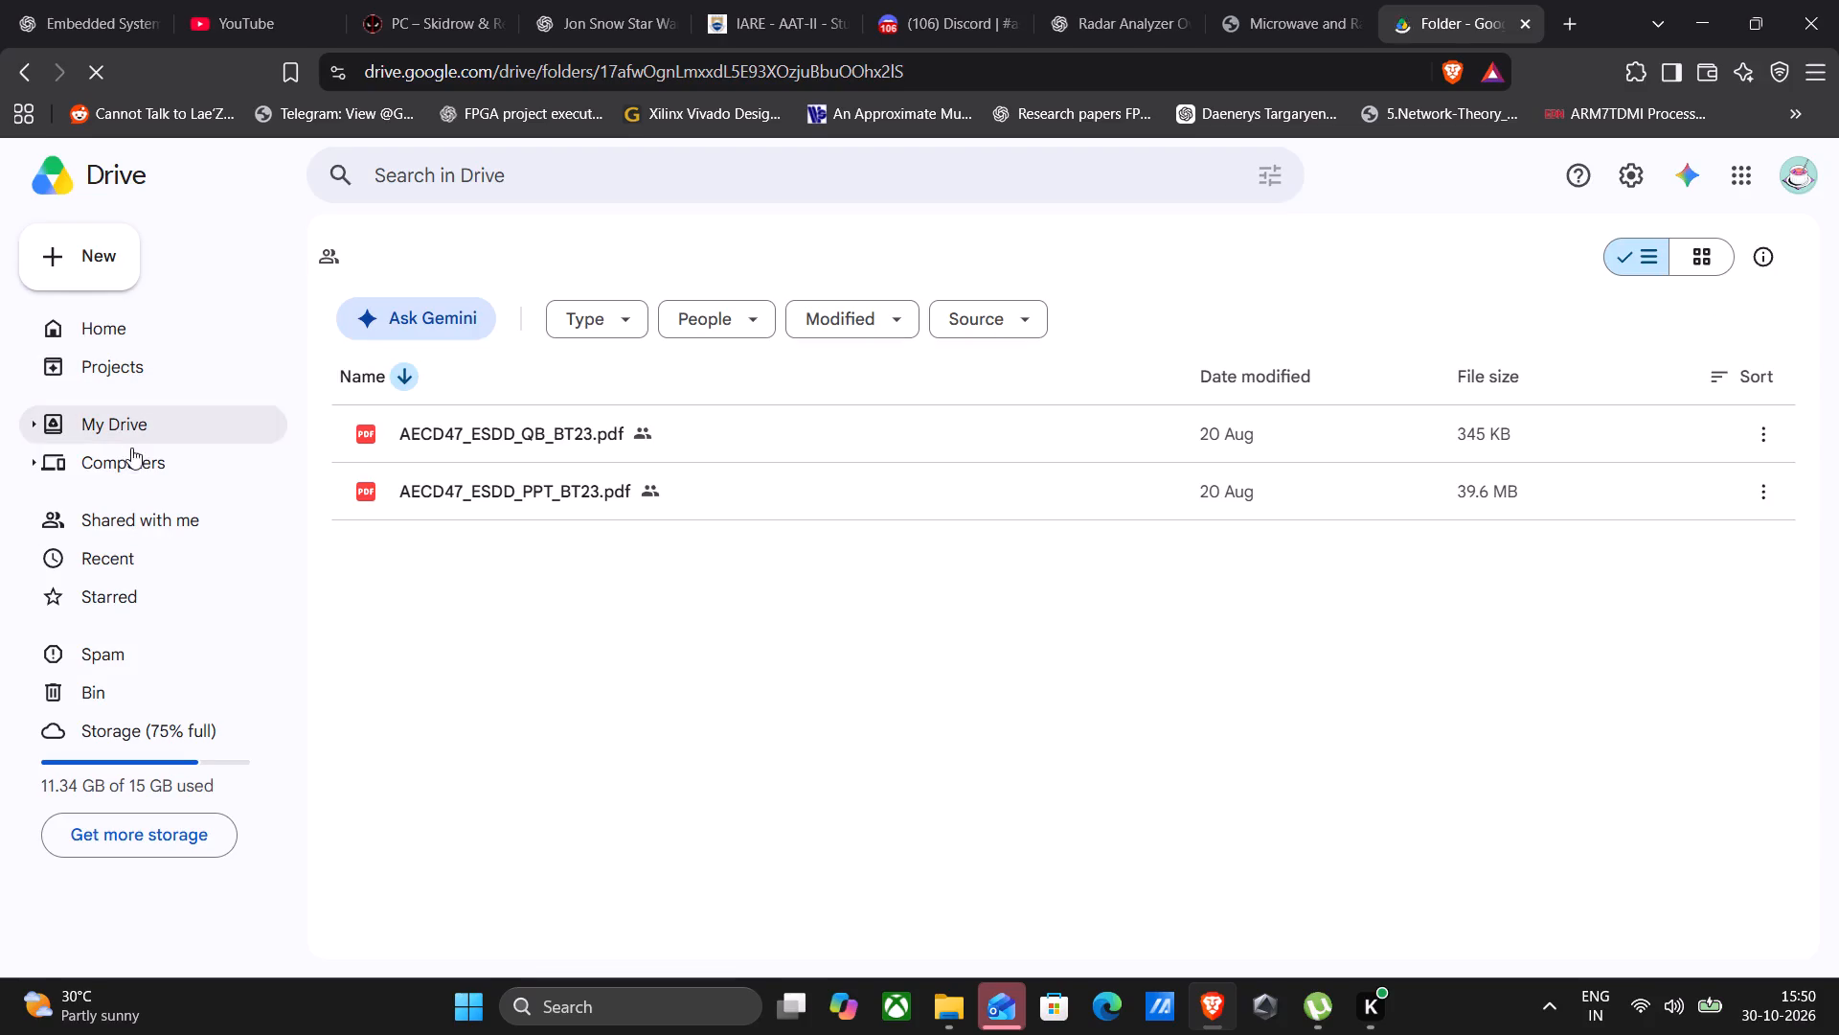
click(1795, 172)
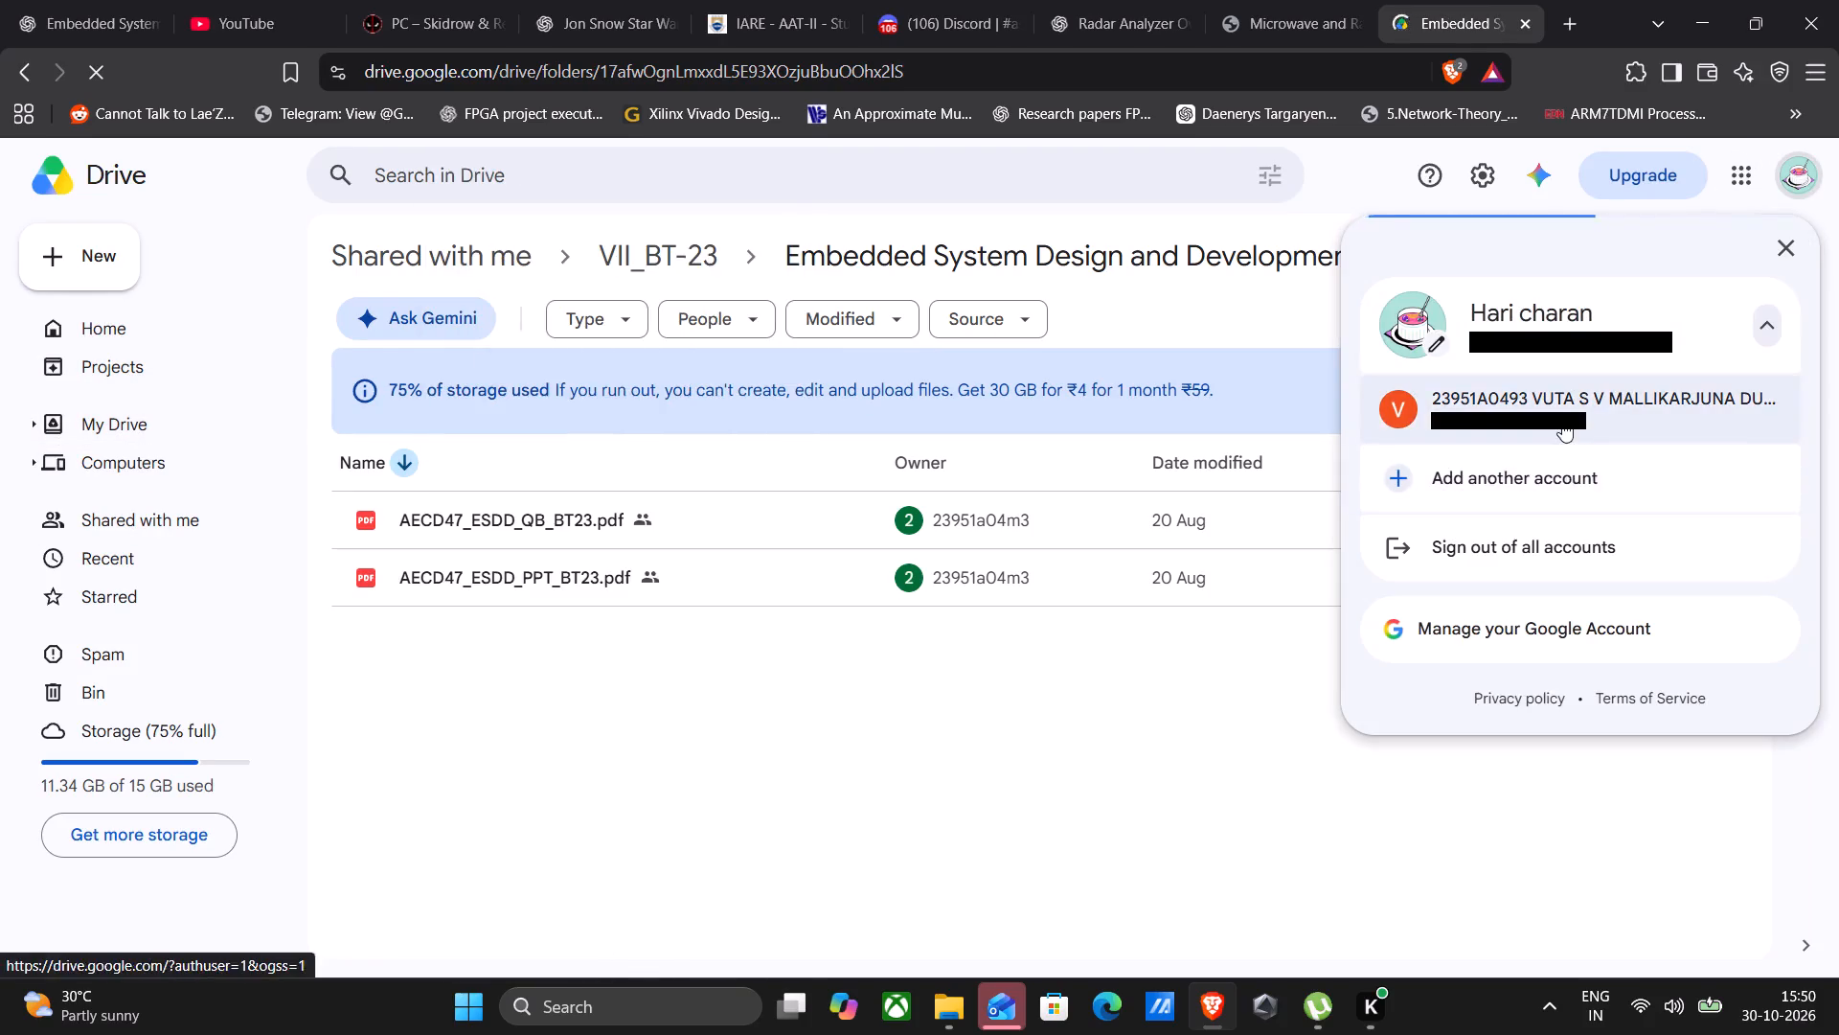
click(1561, 420)
click(1374, 35)
click(1370, 24)
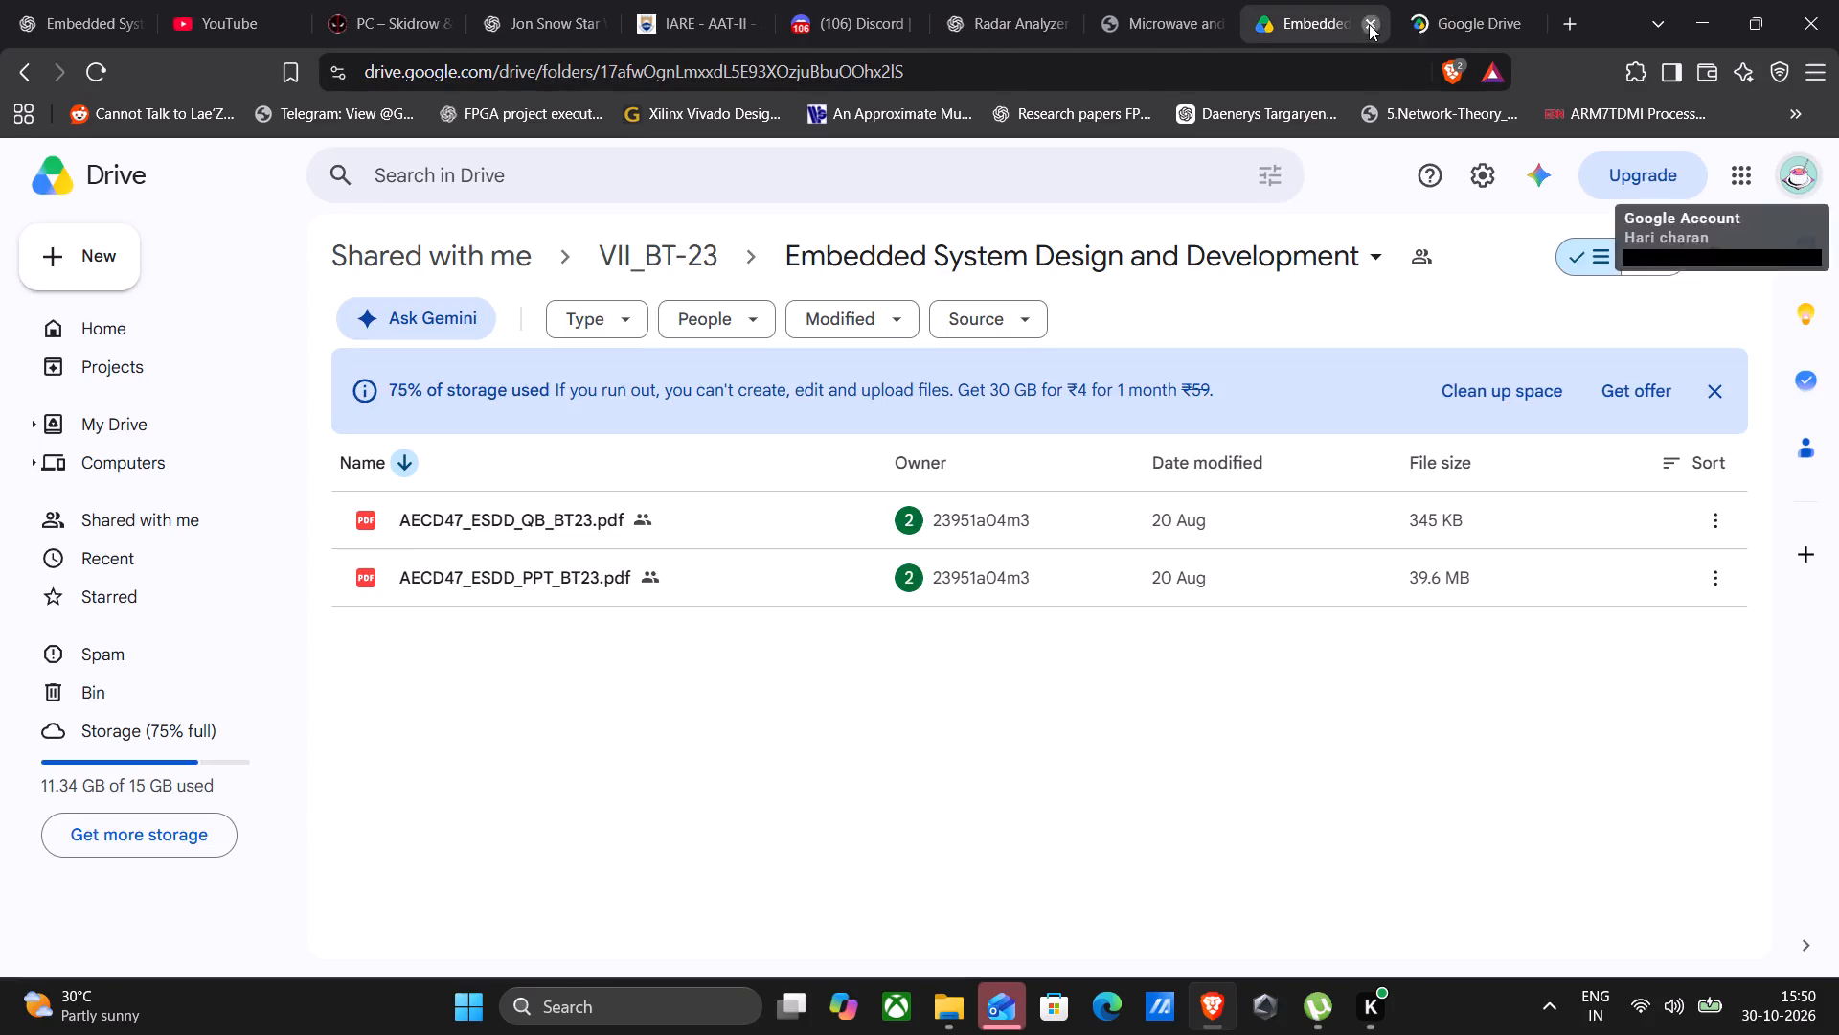
click(1219, 0)
click(1214, 24)
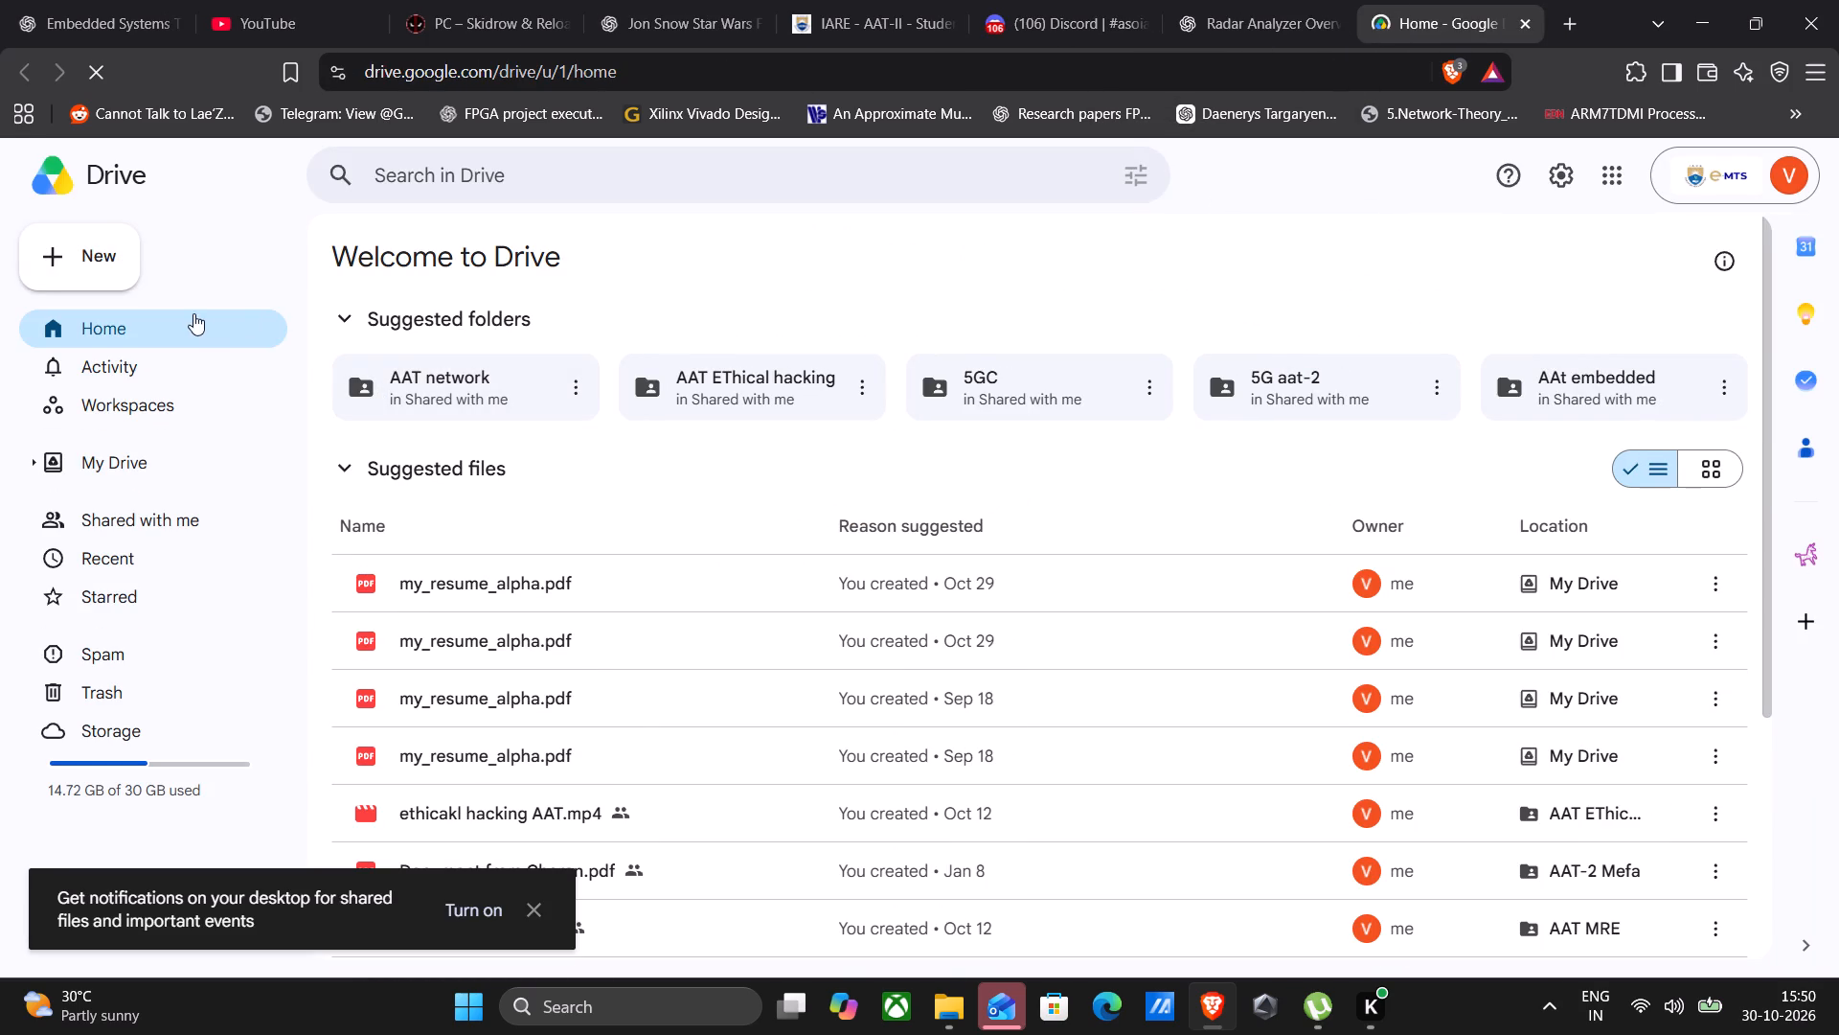
Check the contents of the AAt embedded folder in My Drive and return to My Drive.
click(193, 325)
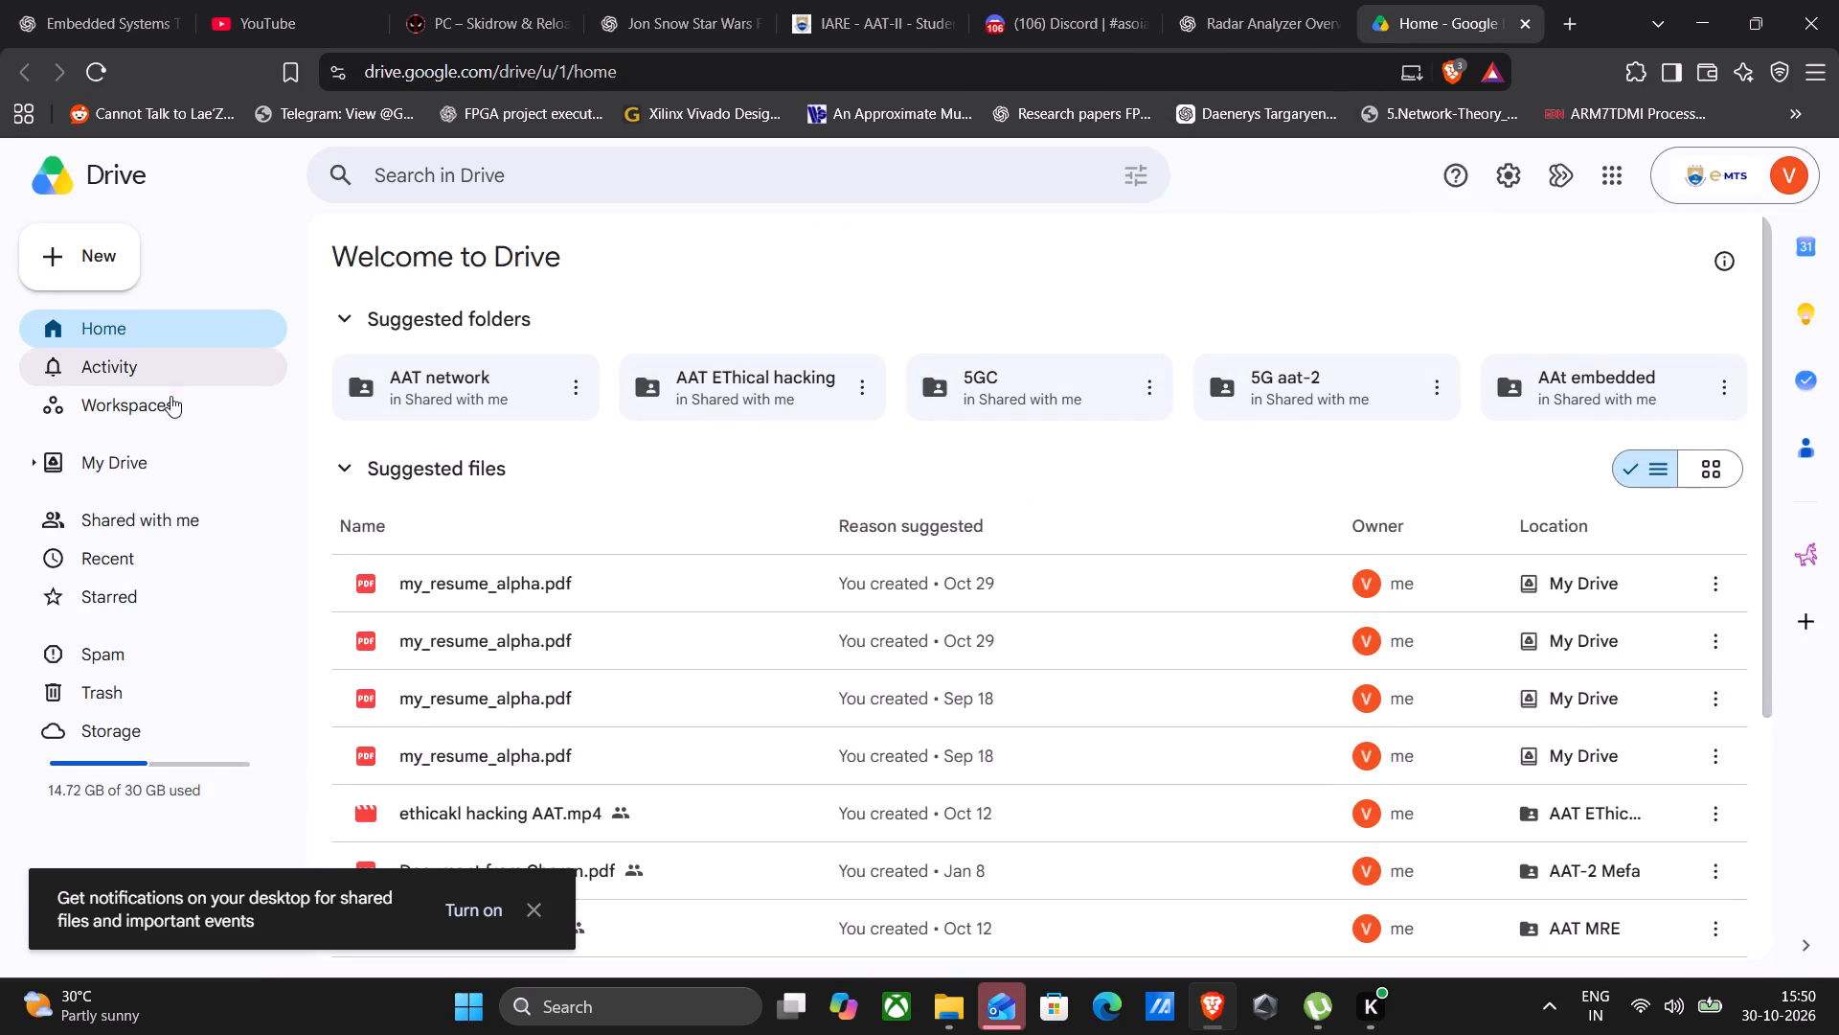
click(164, 462)
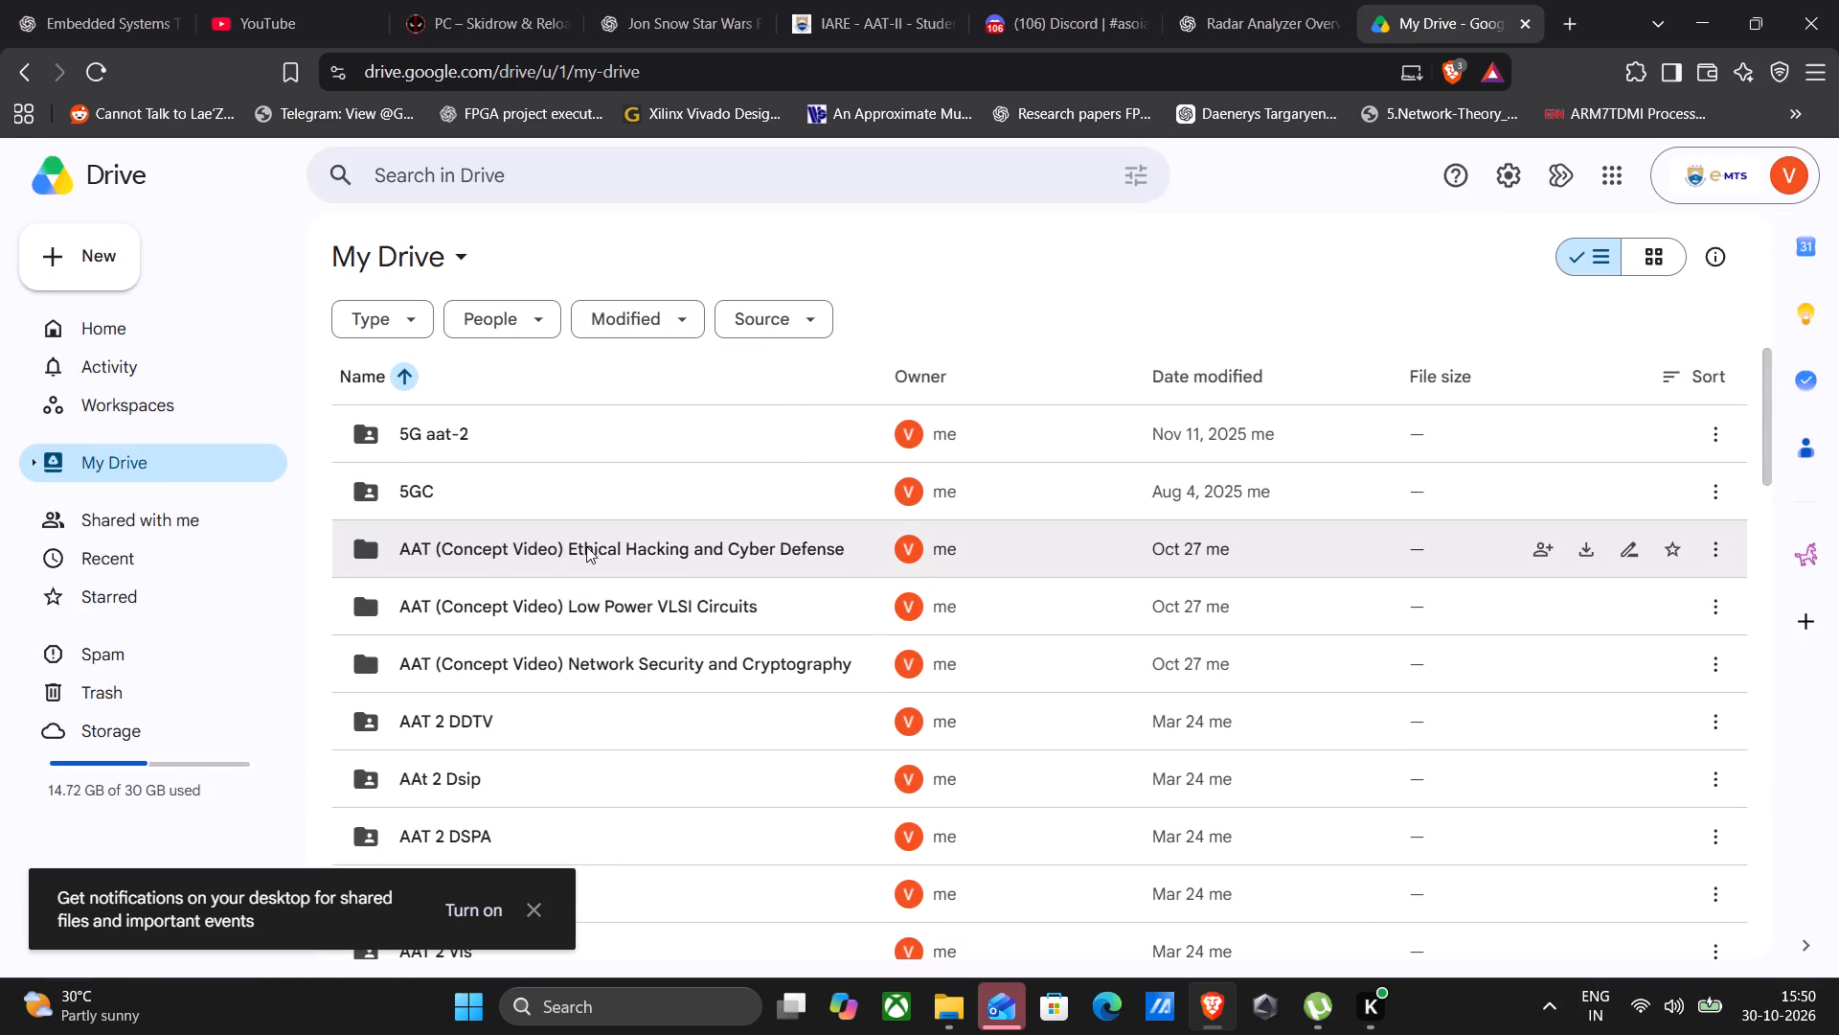
scroll(659, 674, down, 3)
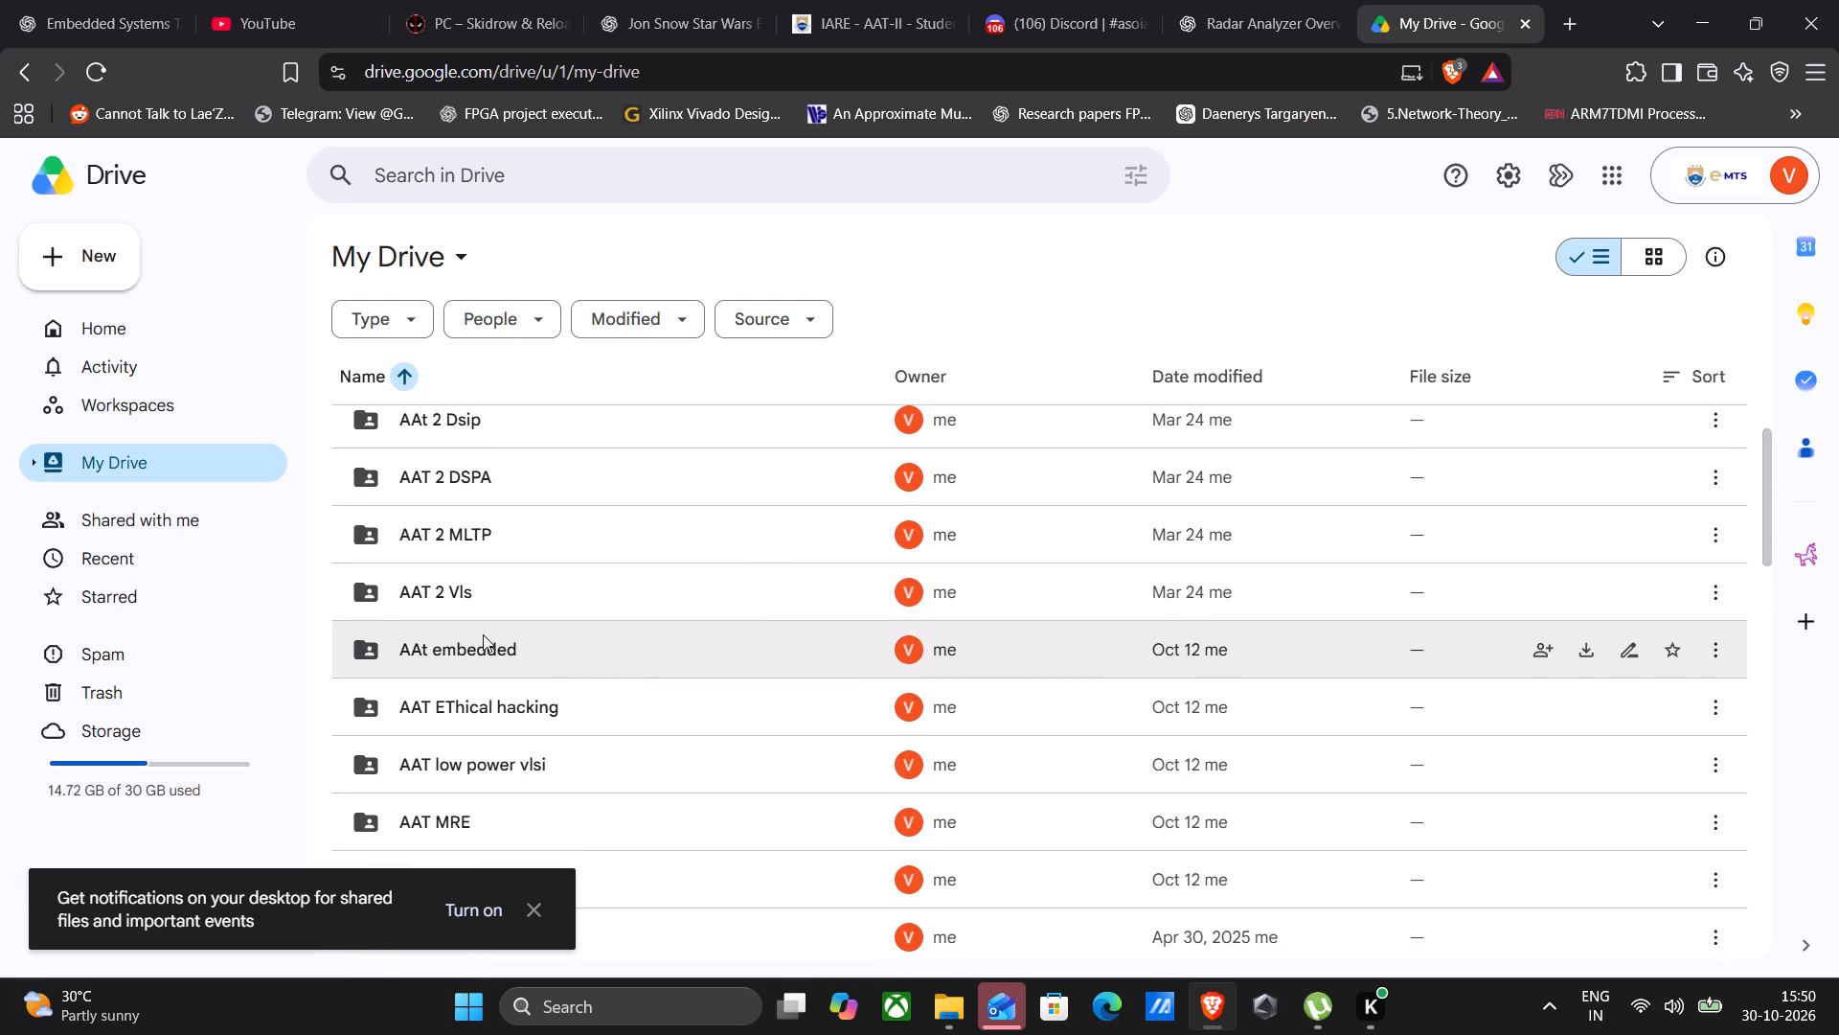
double_click(486, 640)
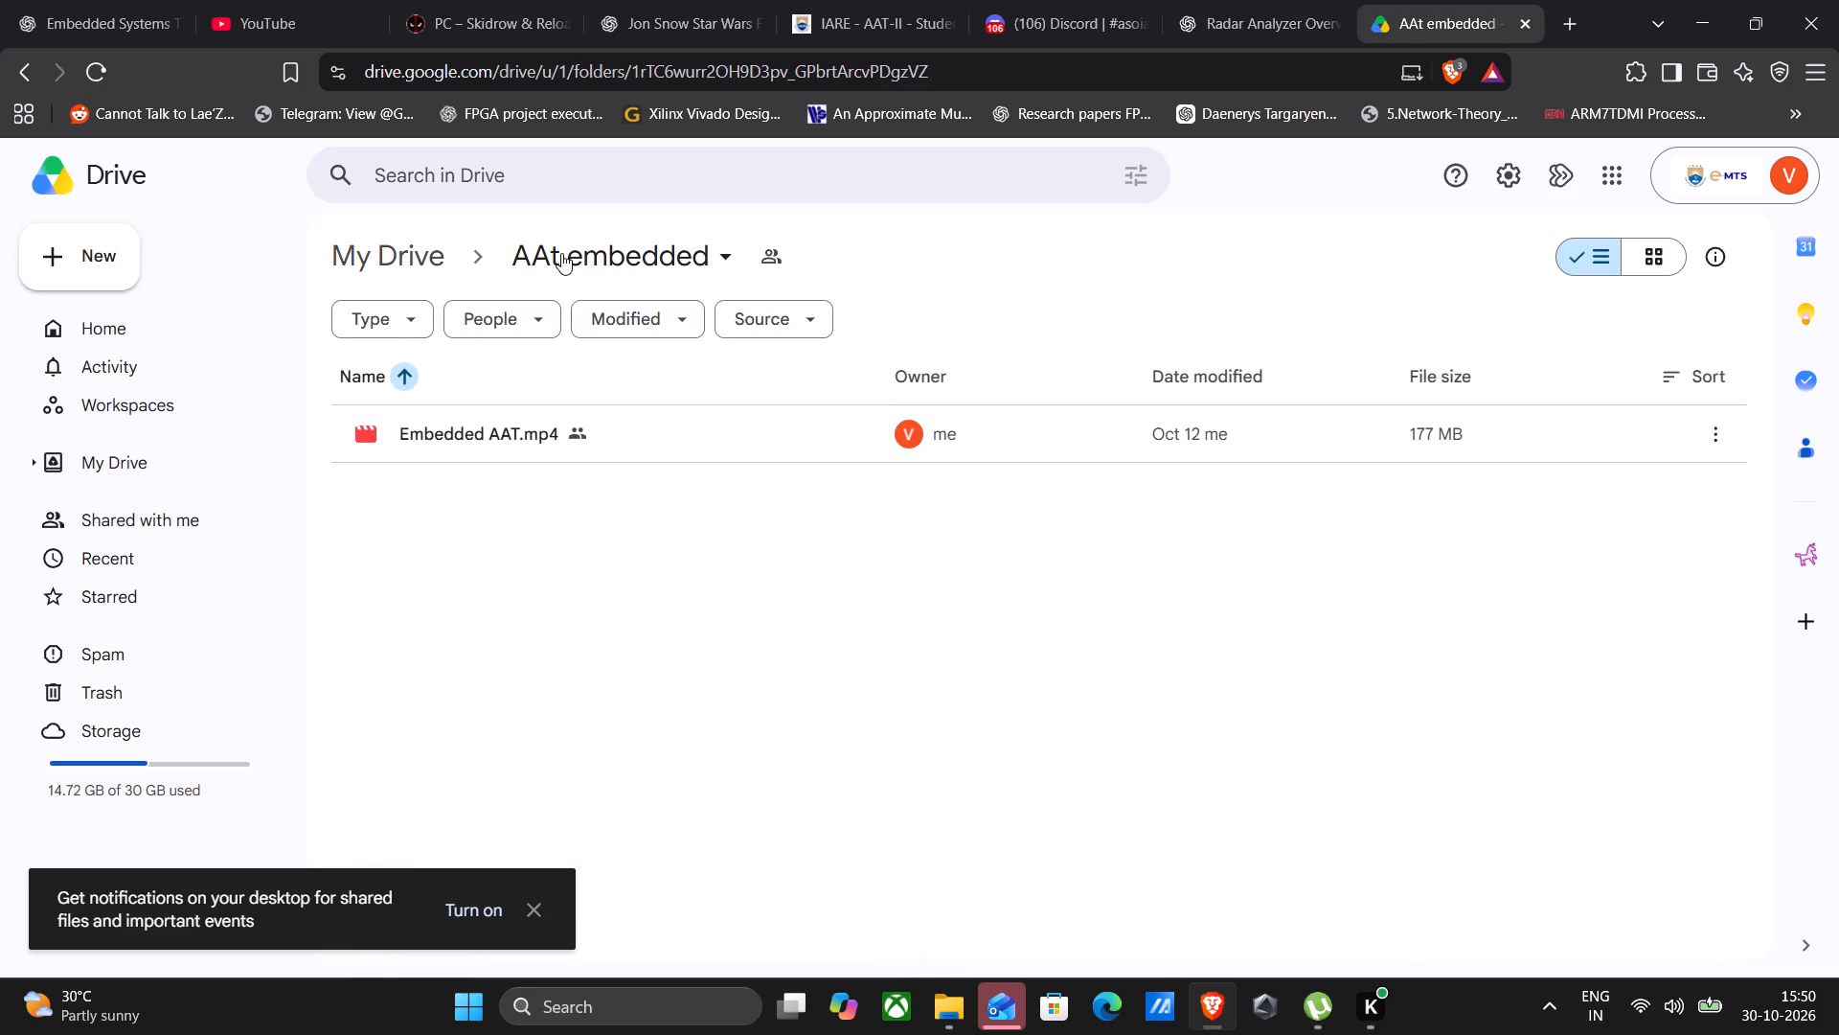
right_click(562, 256)
click(426, 250)
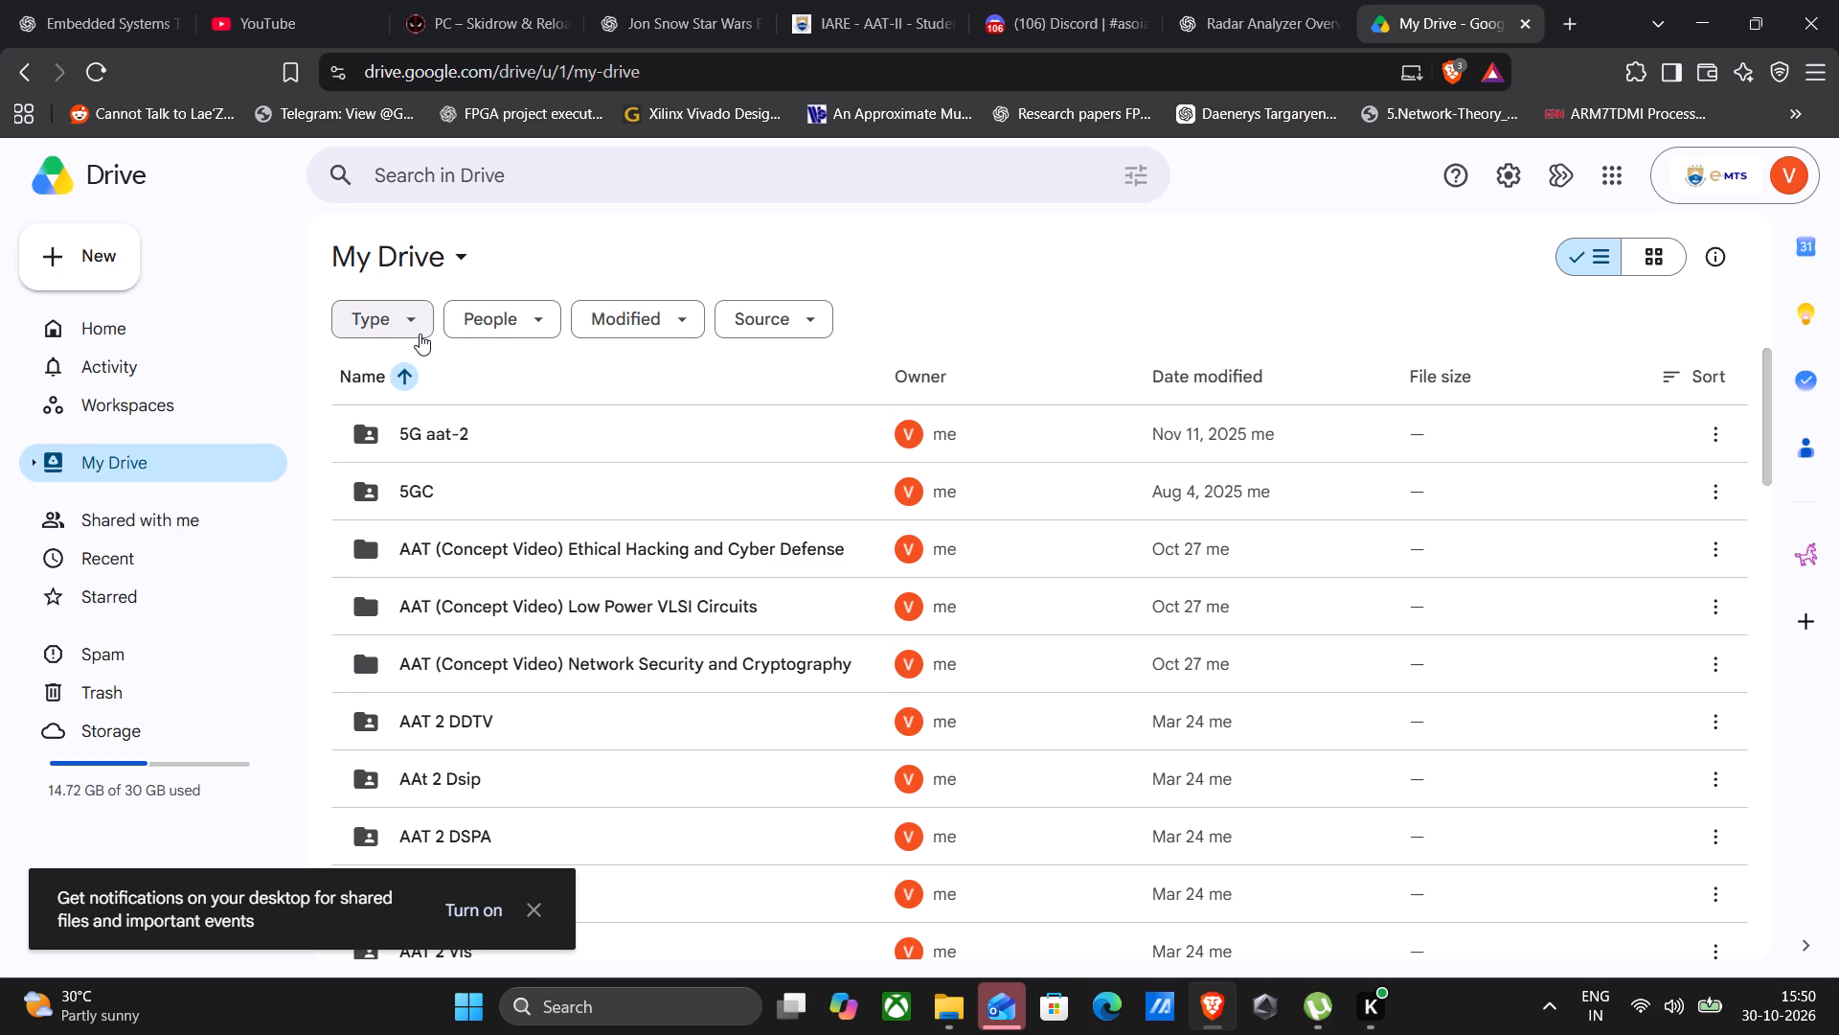
Create a new folder named "embedded assignment" in My Drive.
click(111, 261)
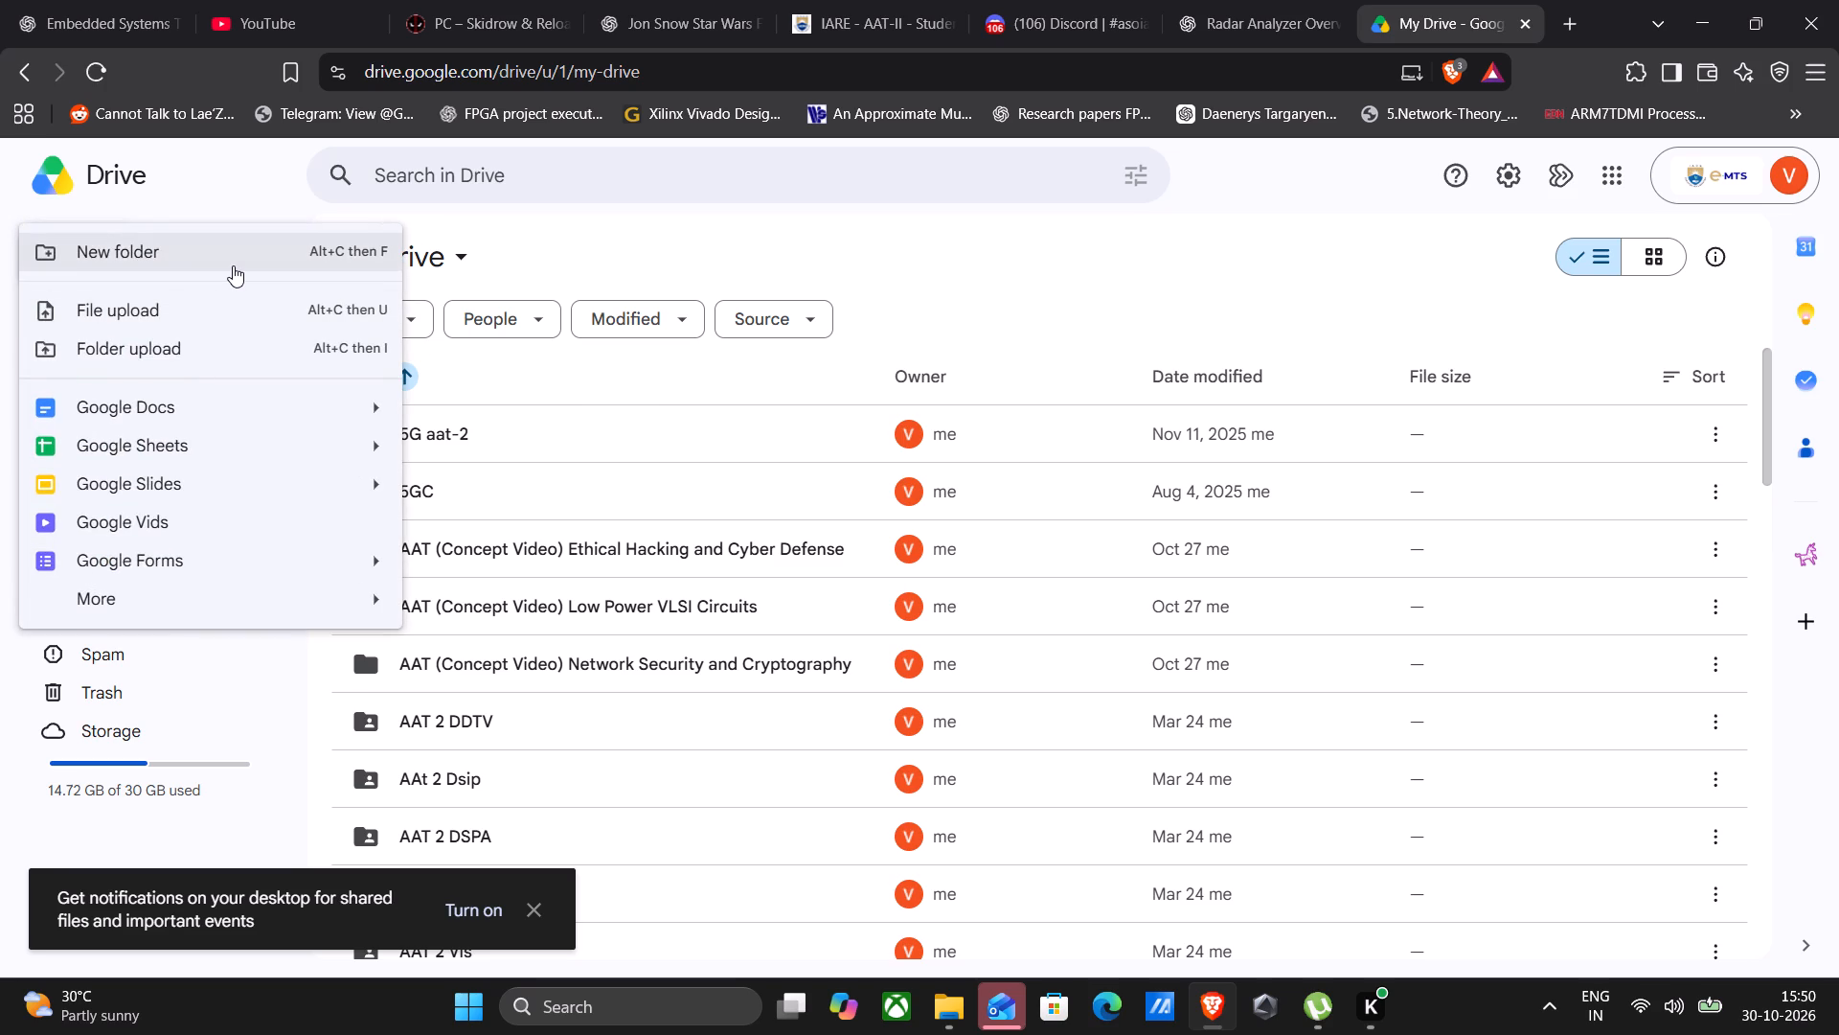
click(251, 264)
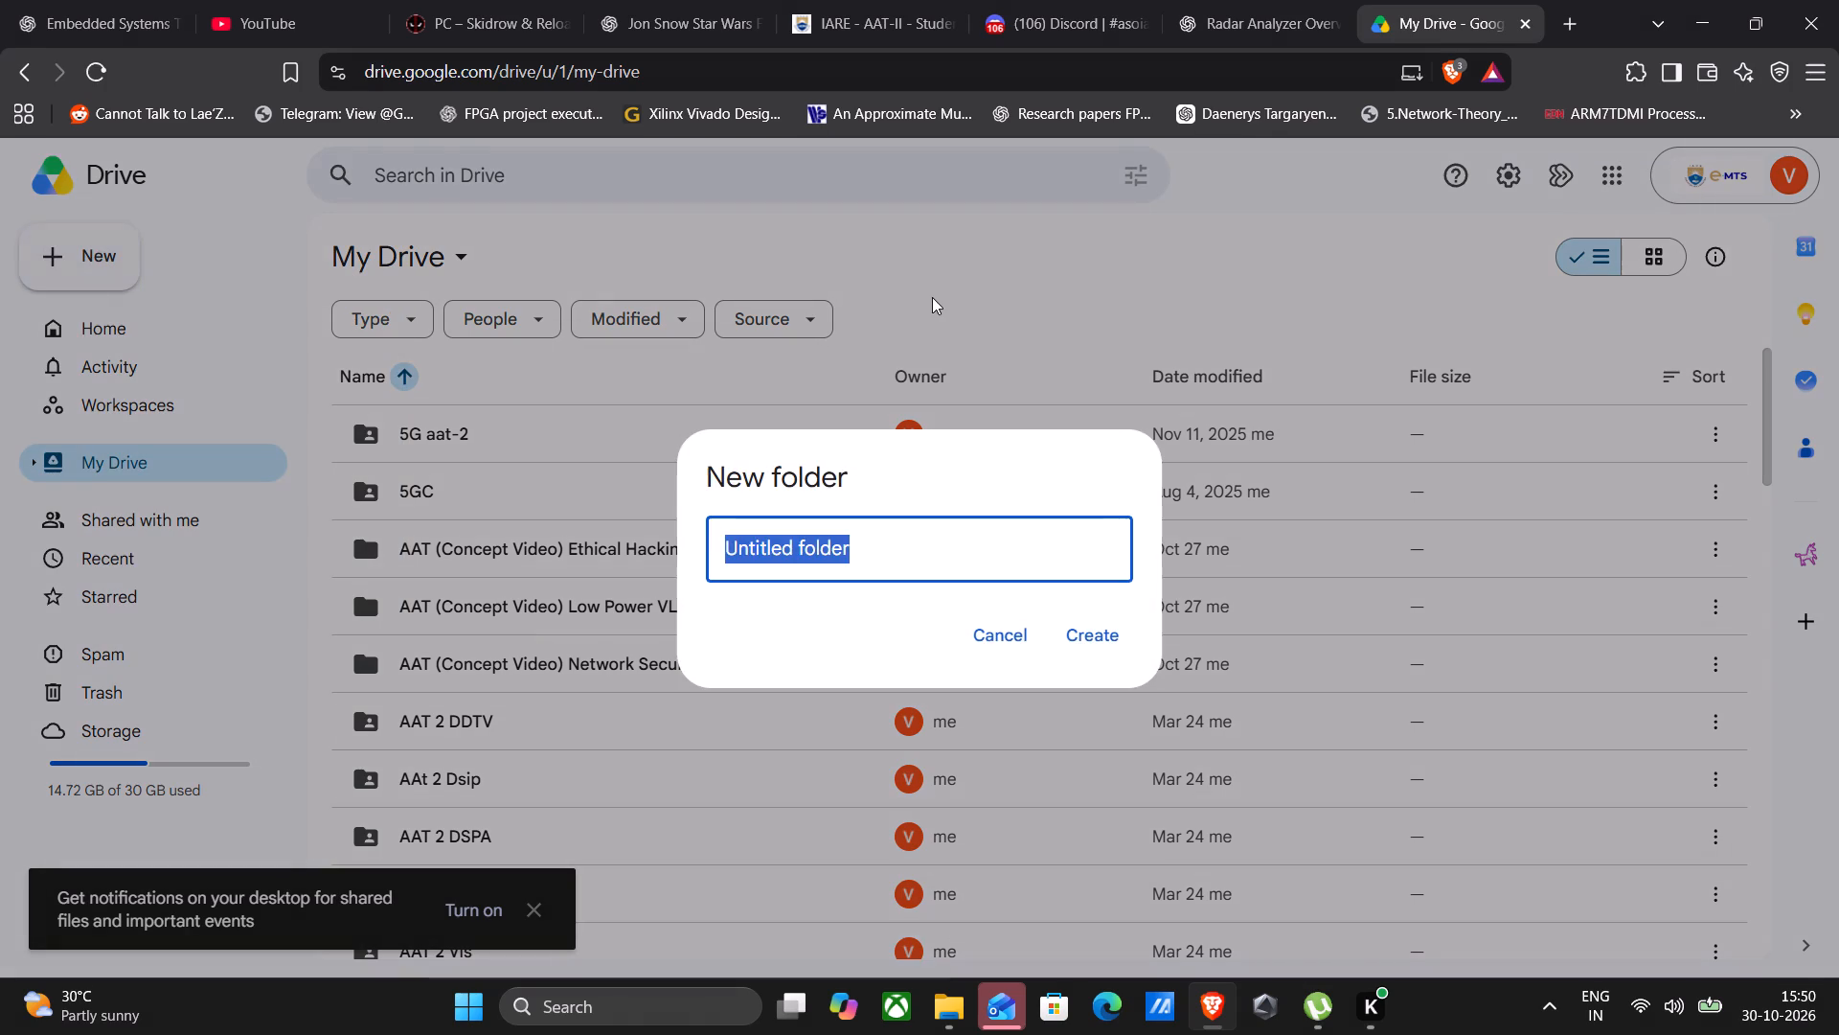
text(AAT emb)
key(BackSpace)
key(ctrl+a)
key(ctrl+BackSpace)
text(en)
key(BackSpace)
text(mbedded assigne)
key(BackSpace)
text(ment)
key(space)
key(BackSpace)
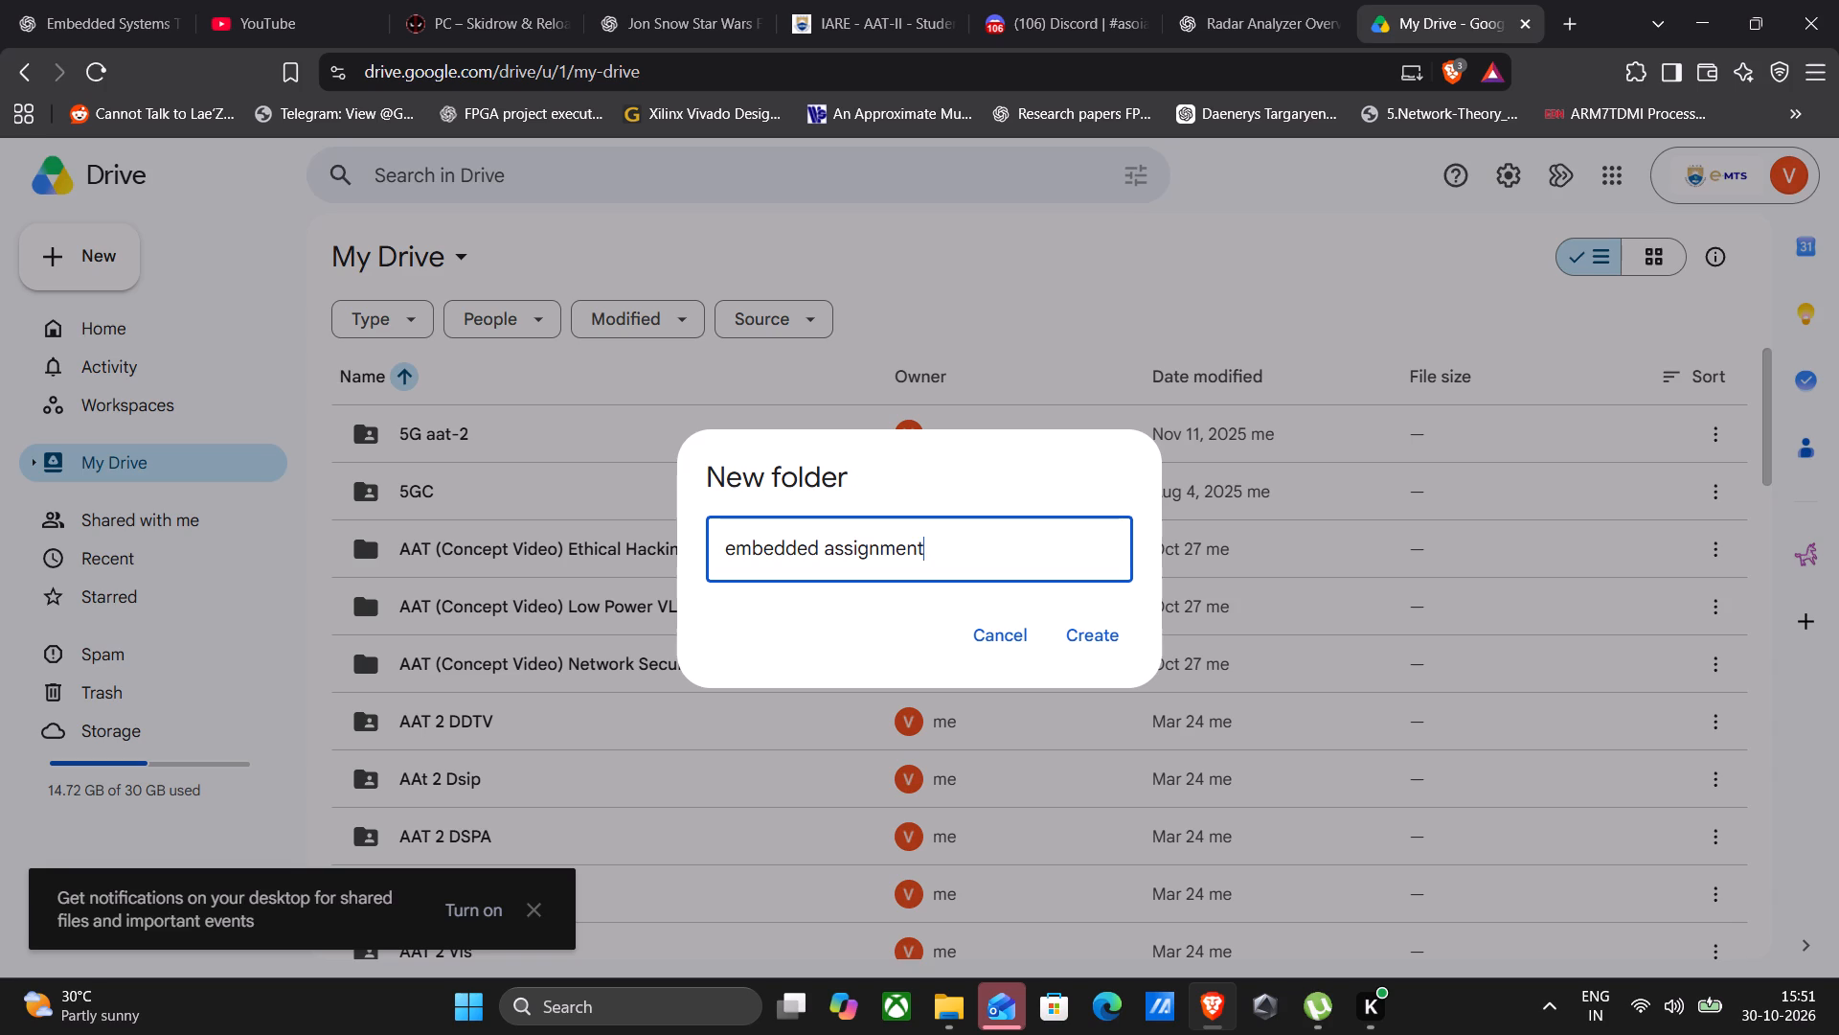
key(Return)
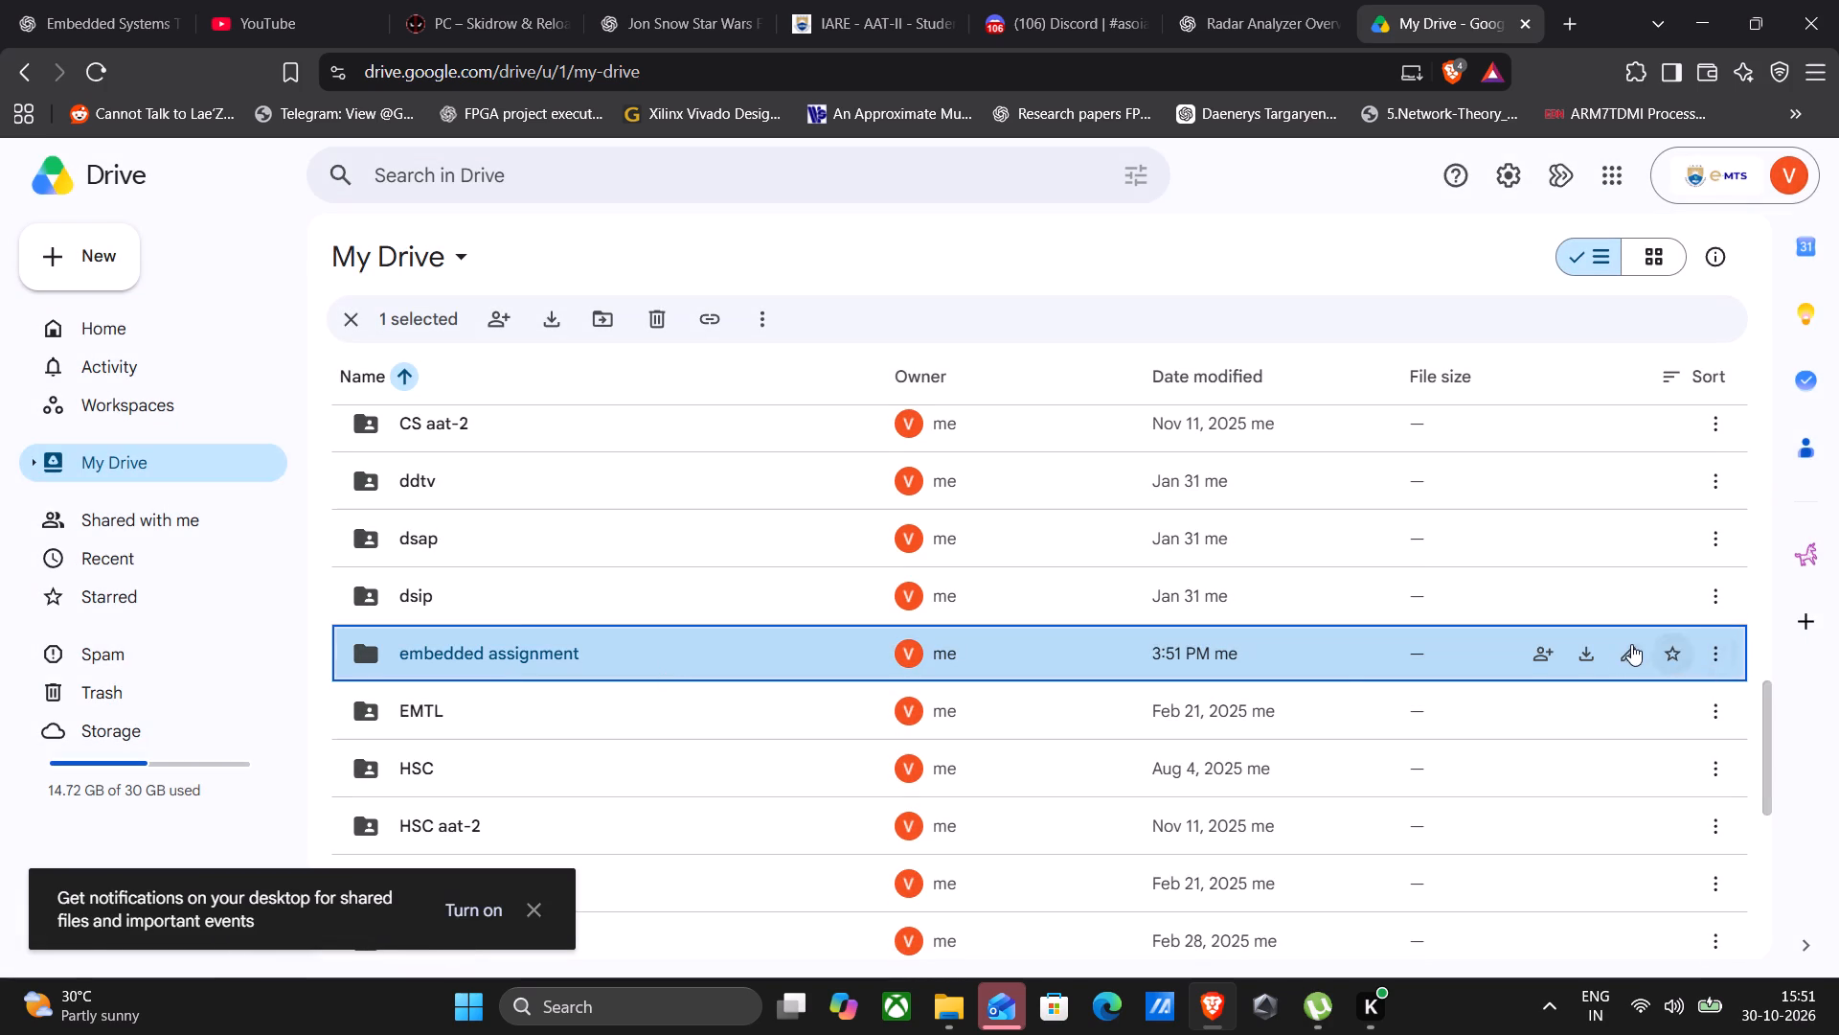
click(1718, 655)
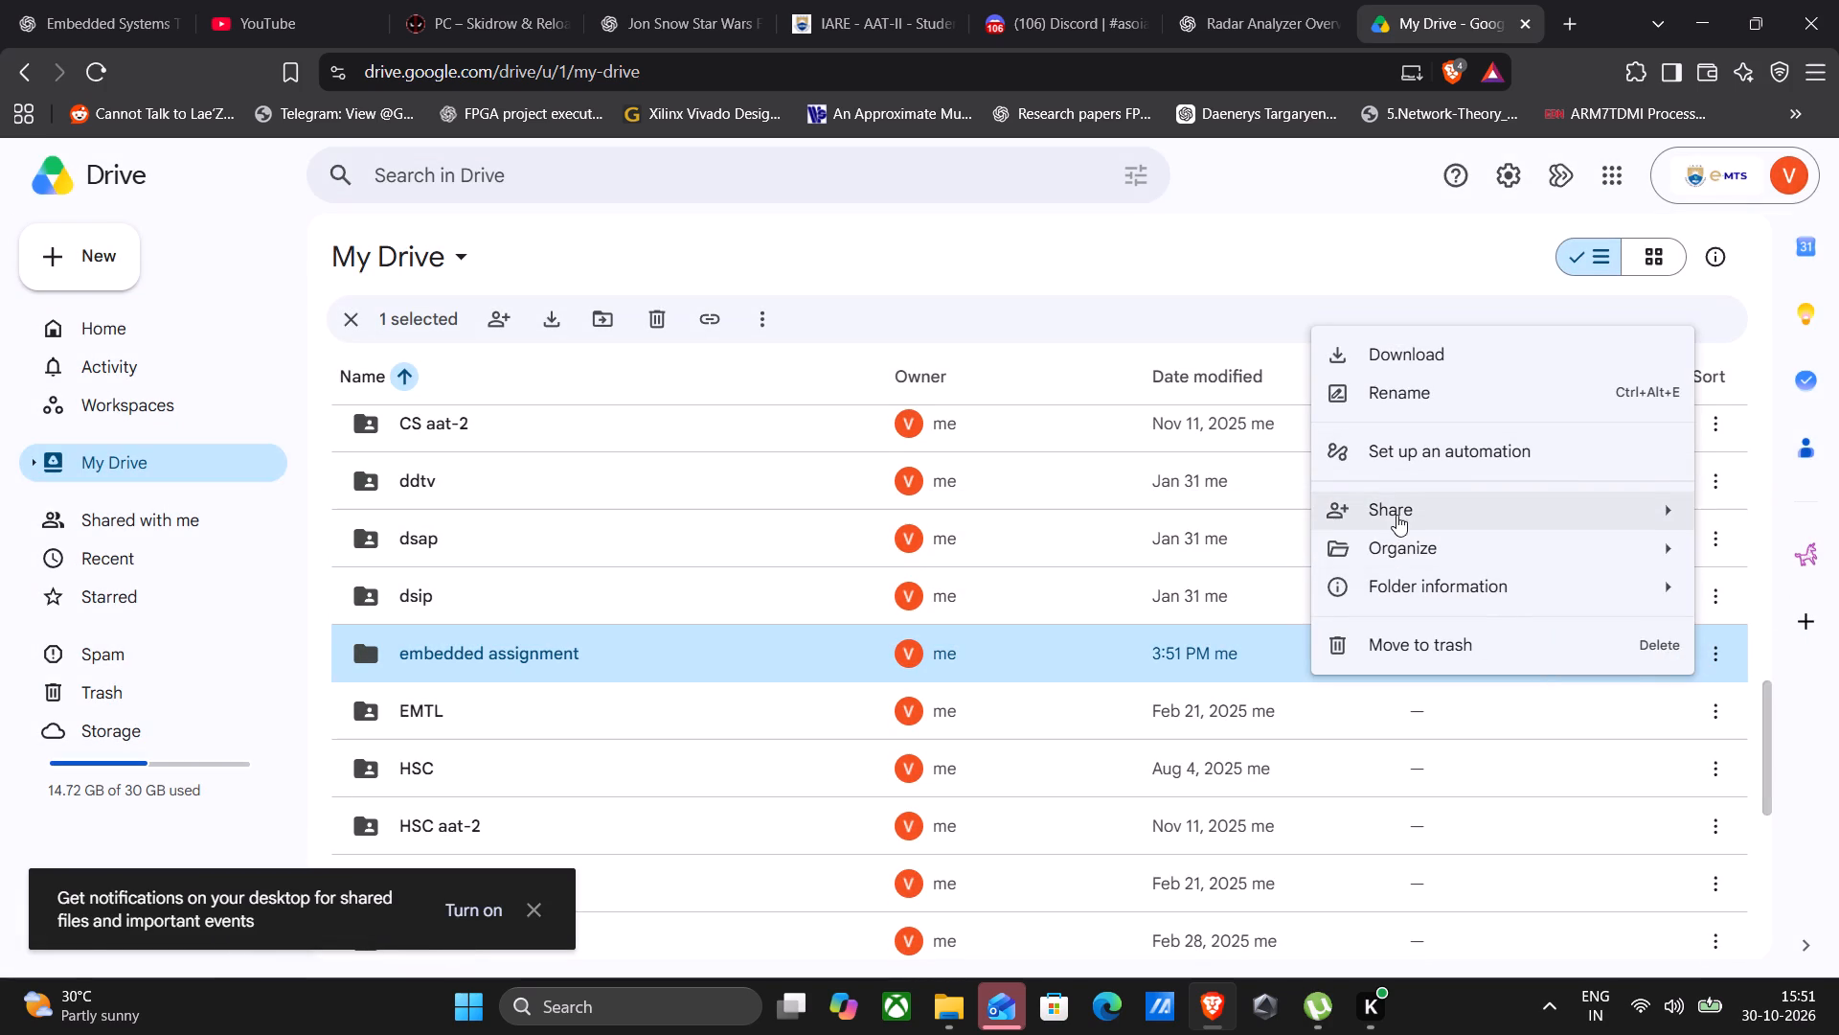
click(1159, 563)
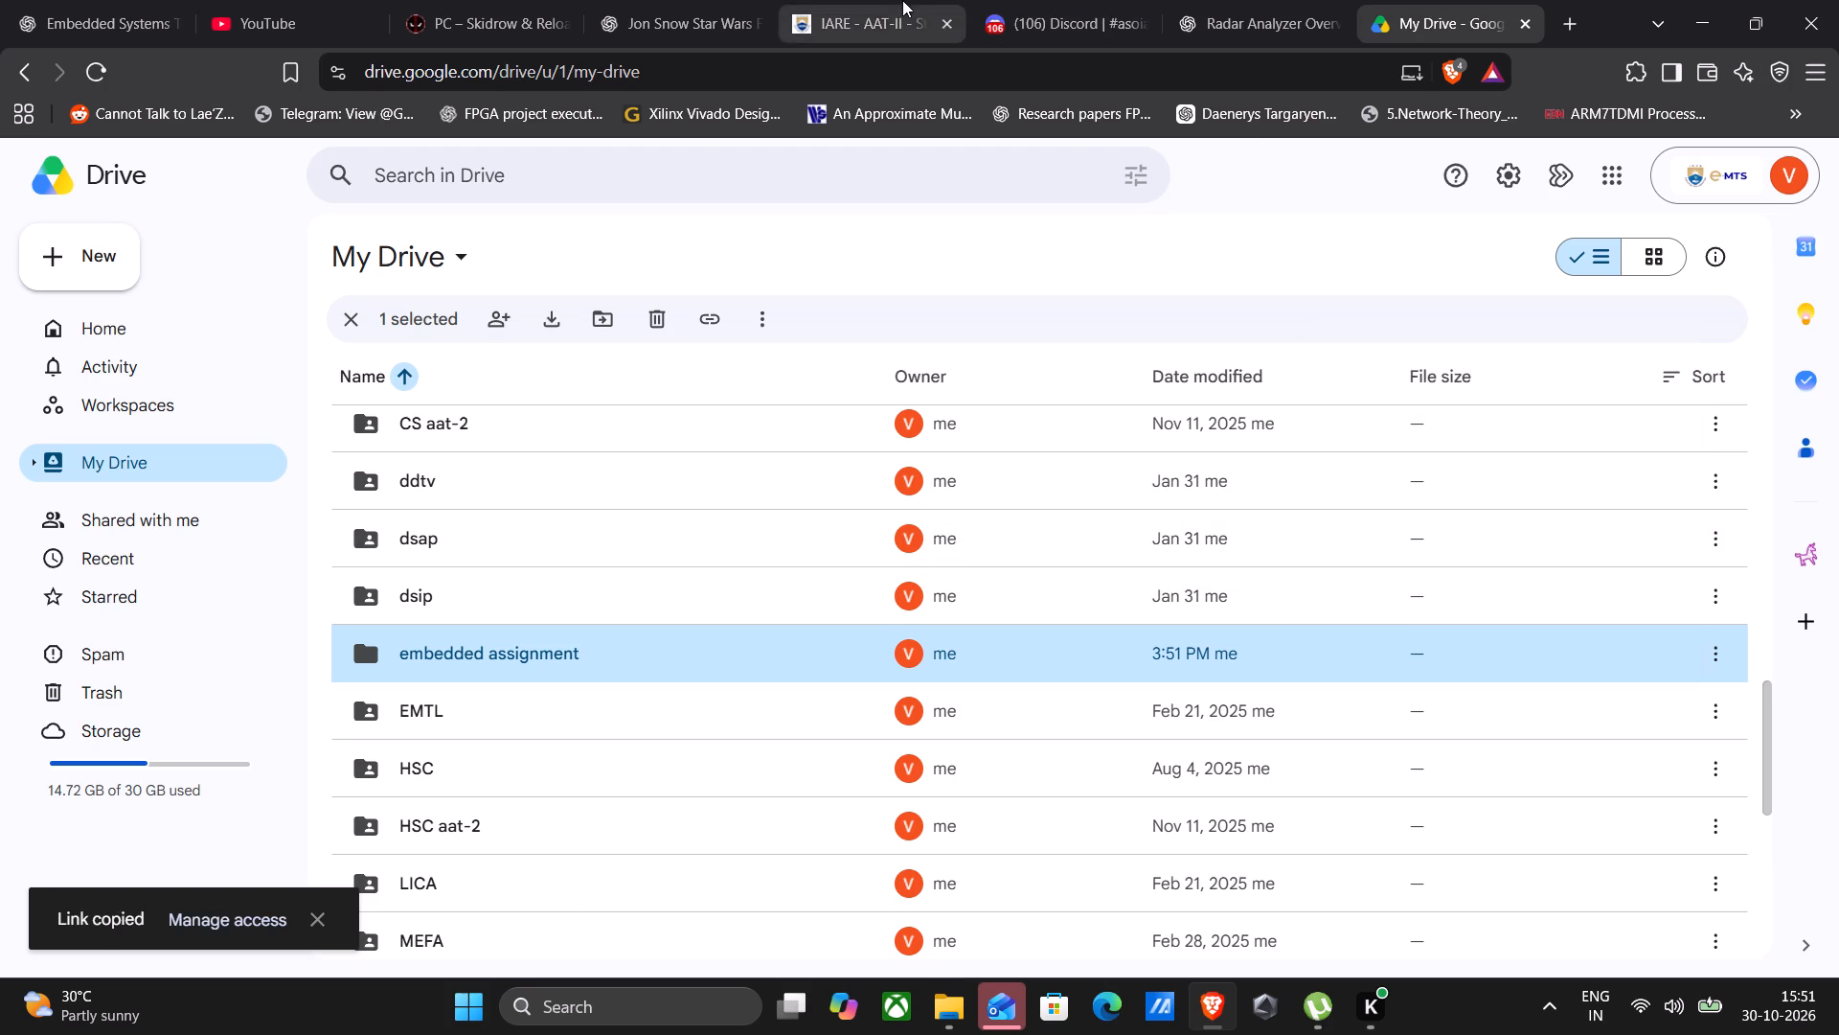
click(896, 0)
click(1171, 523)
click(1174, 547)
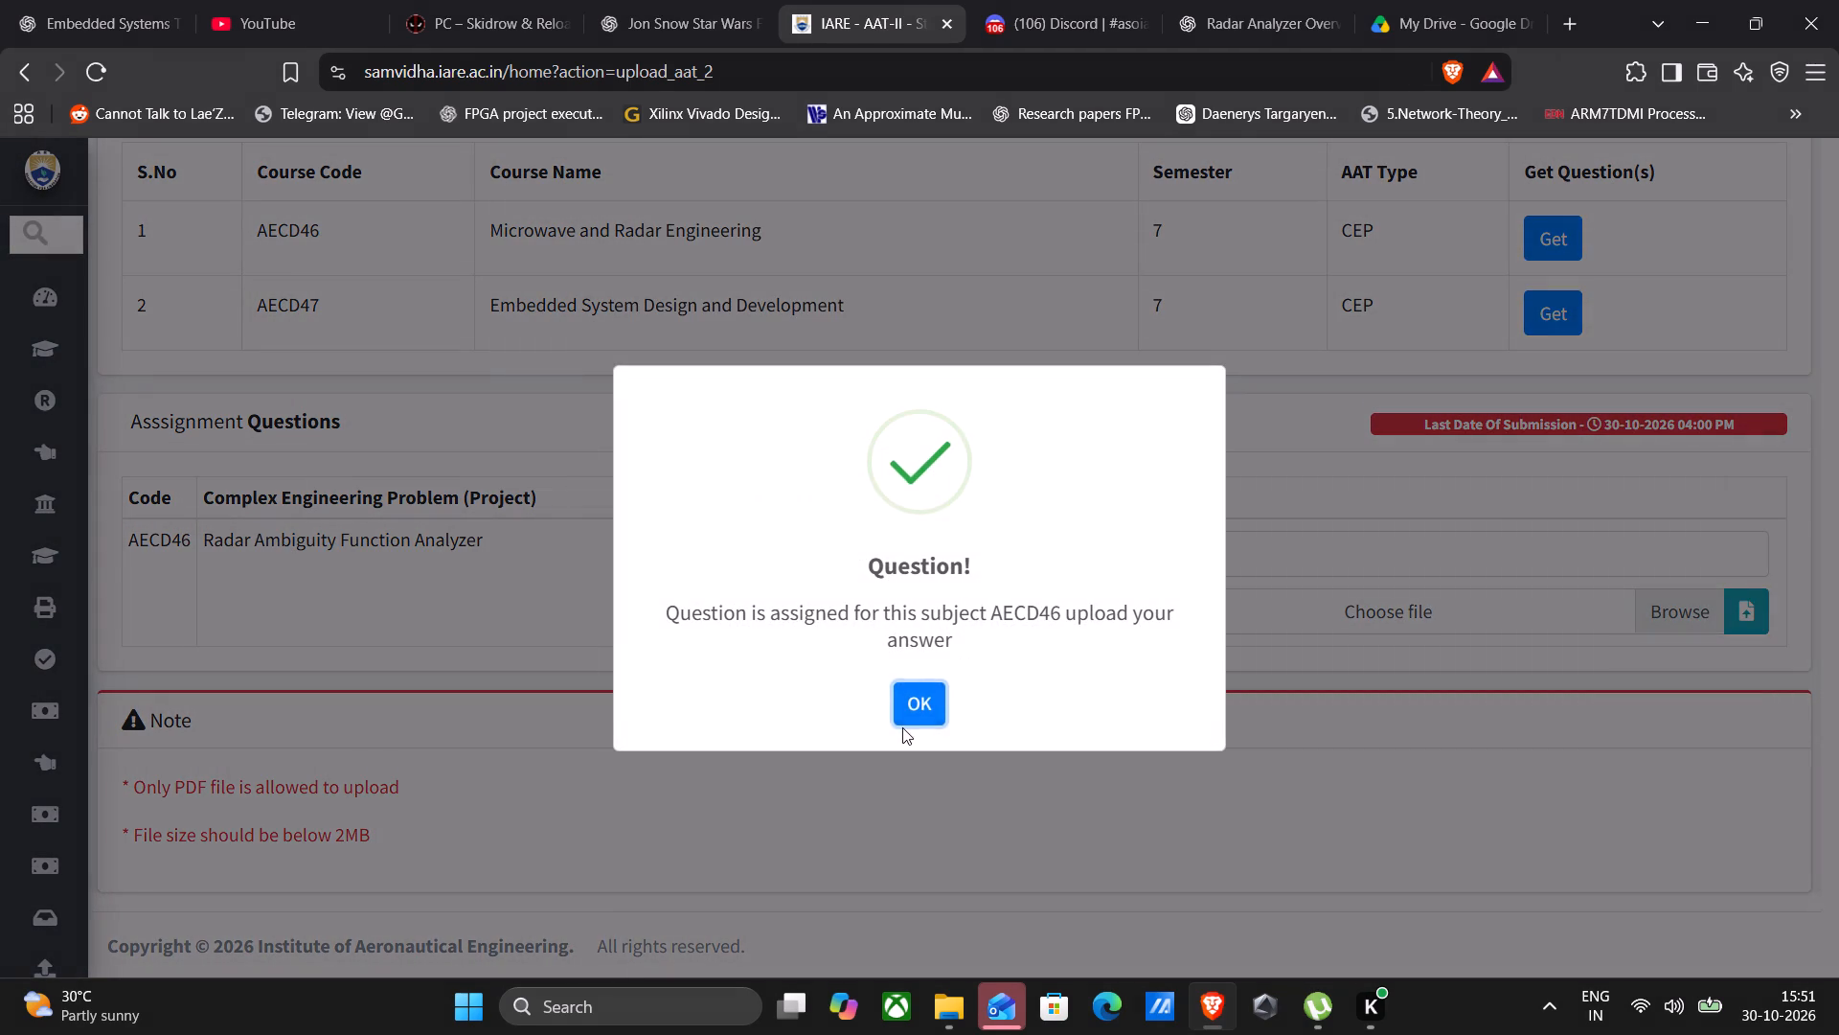
click(902, 727)
click(904, 708)
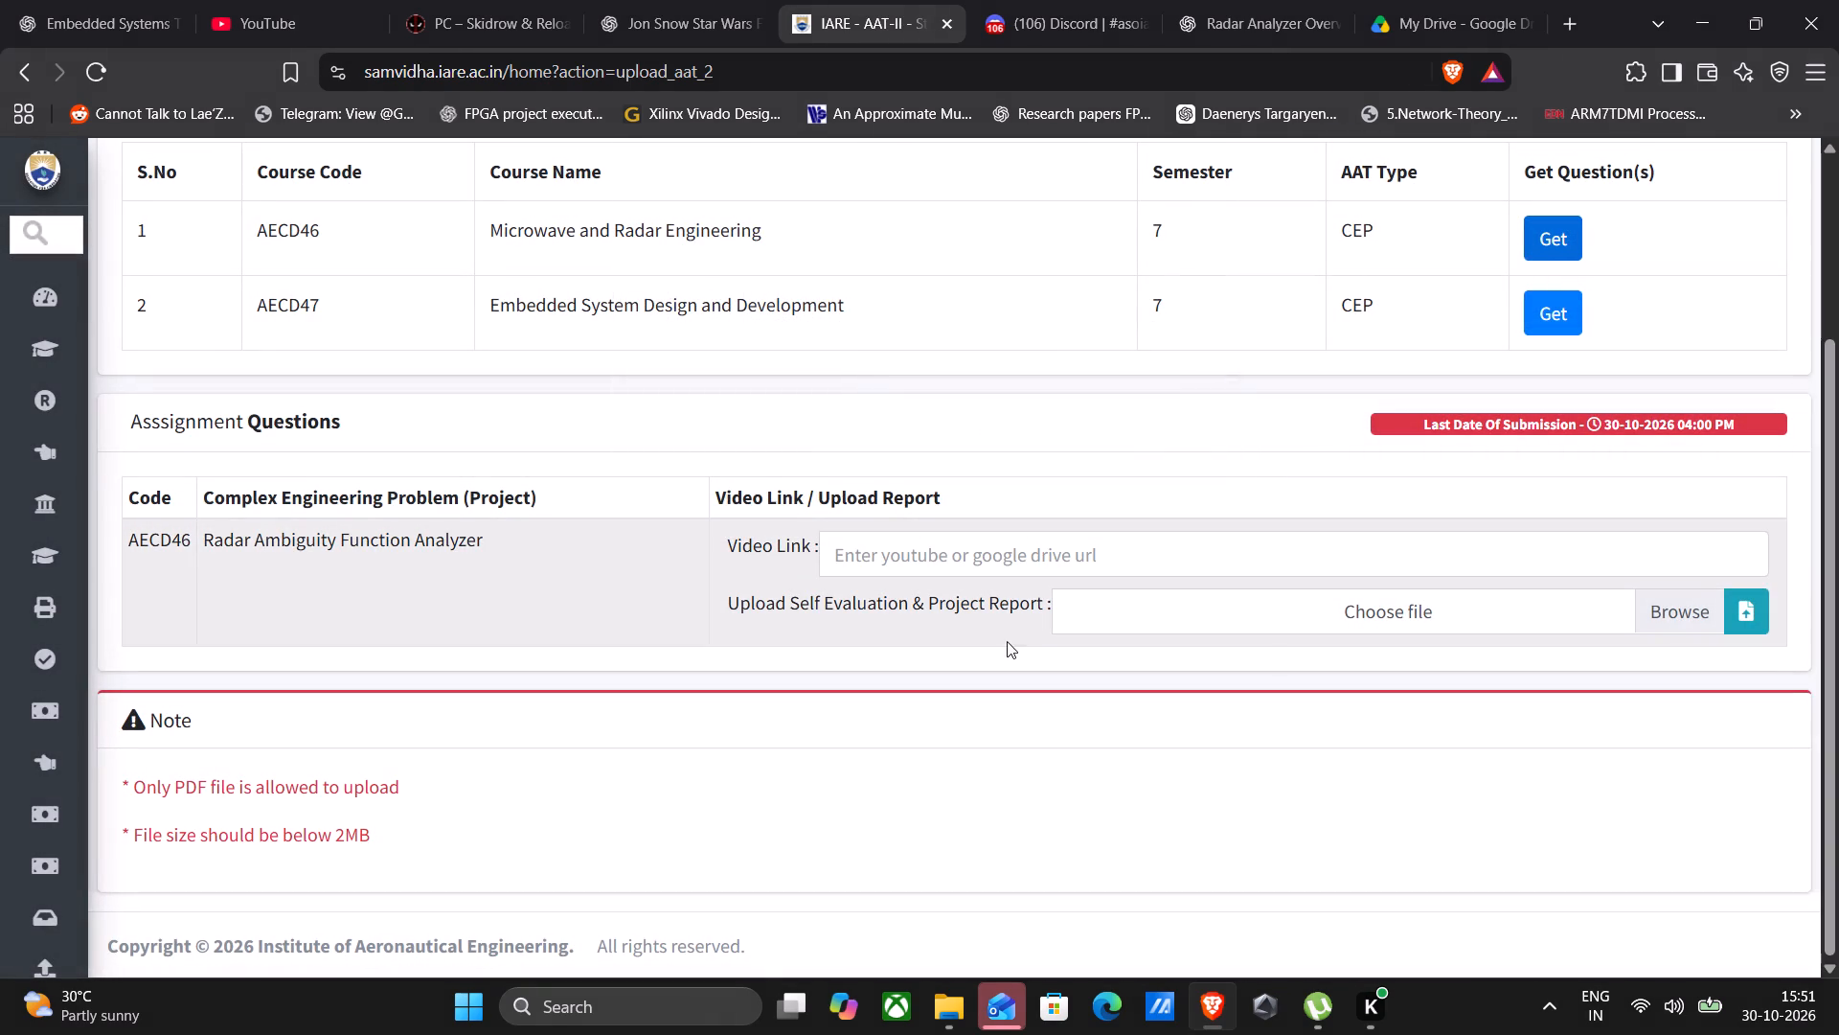
click(1708, 619)
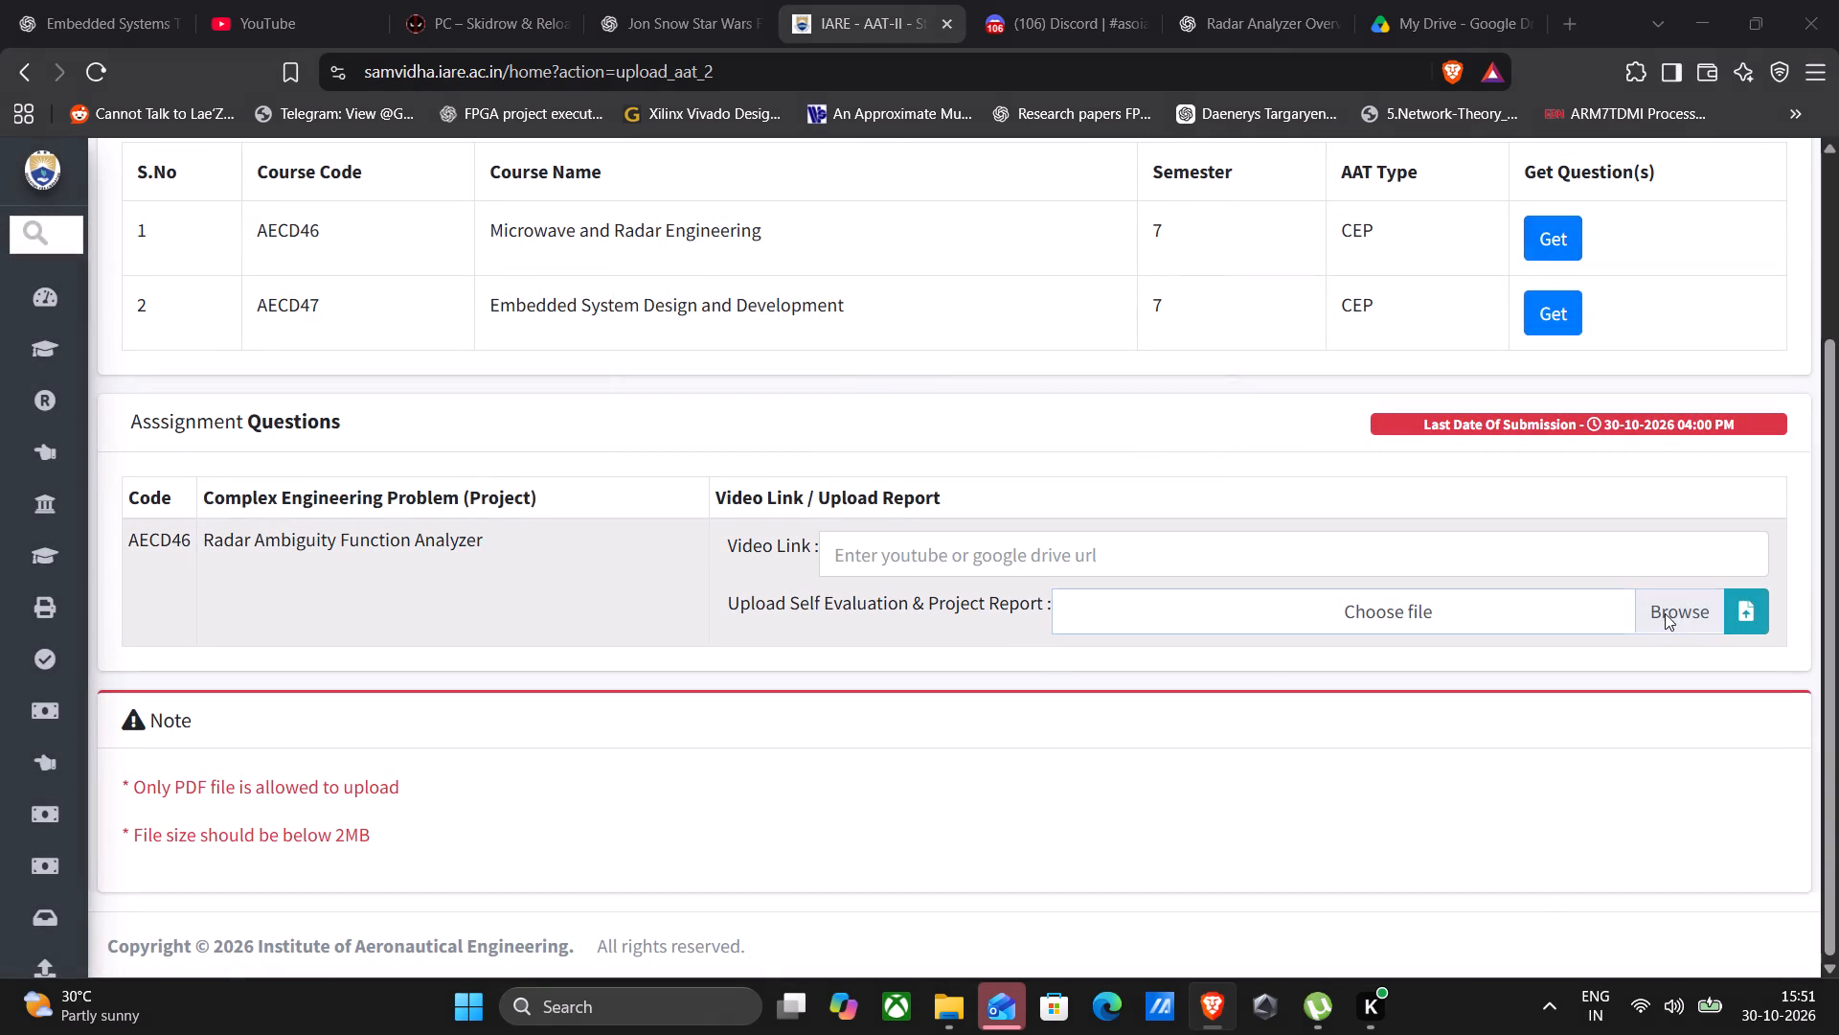
scroll(625, 676, down, 3)
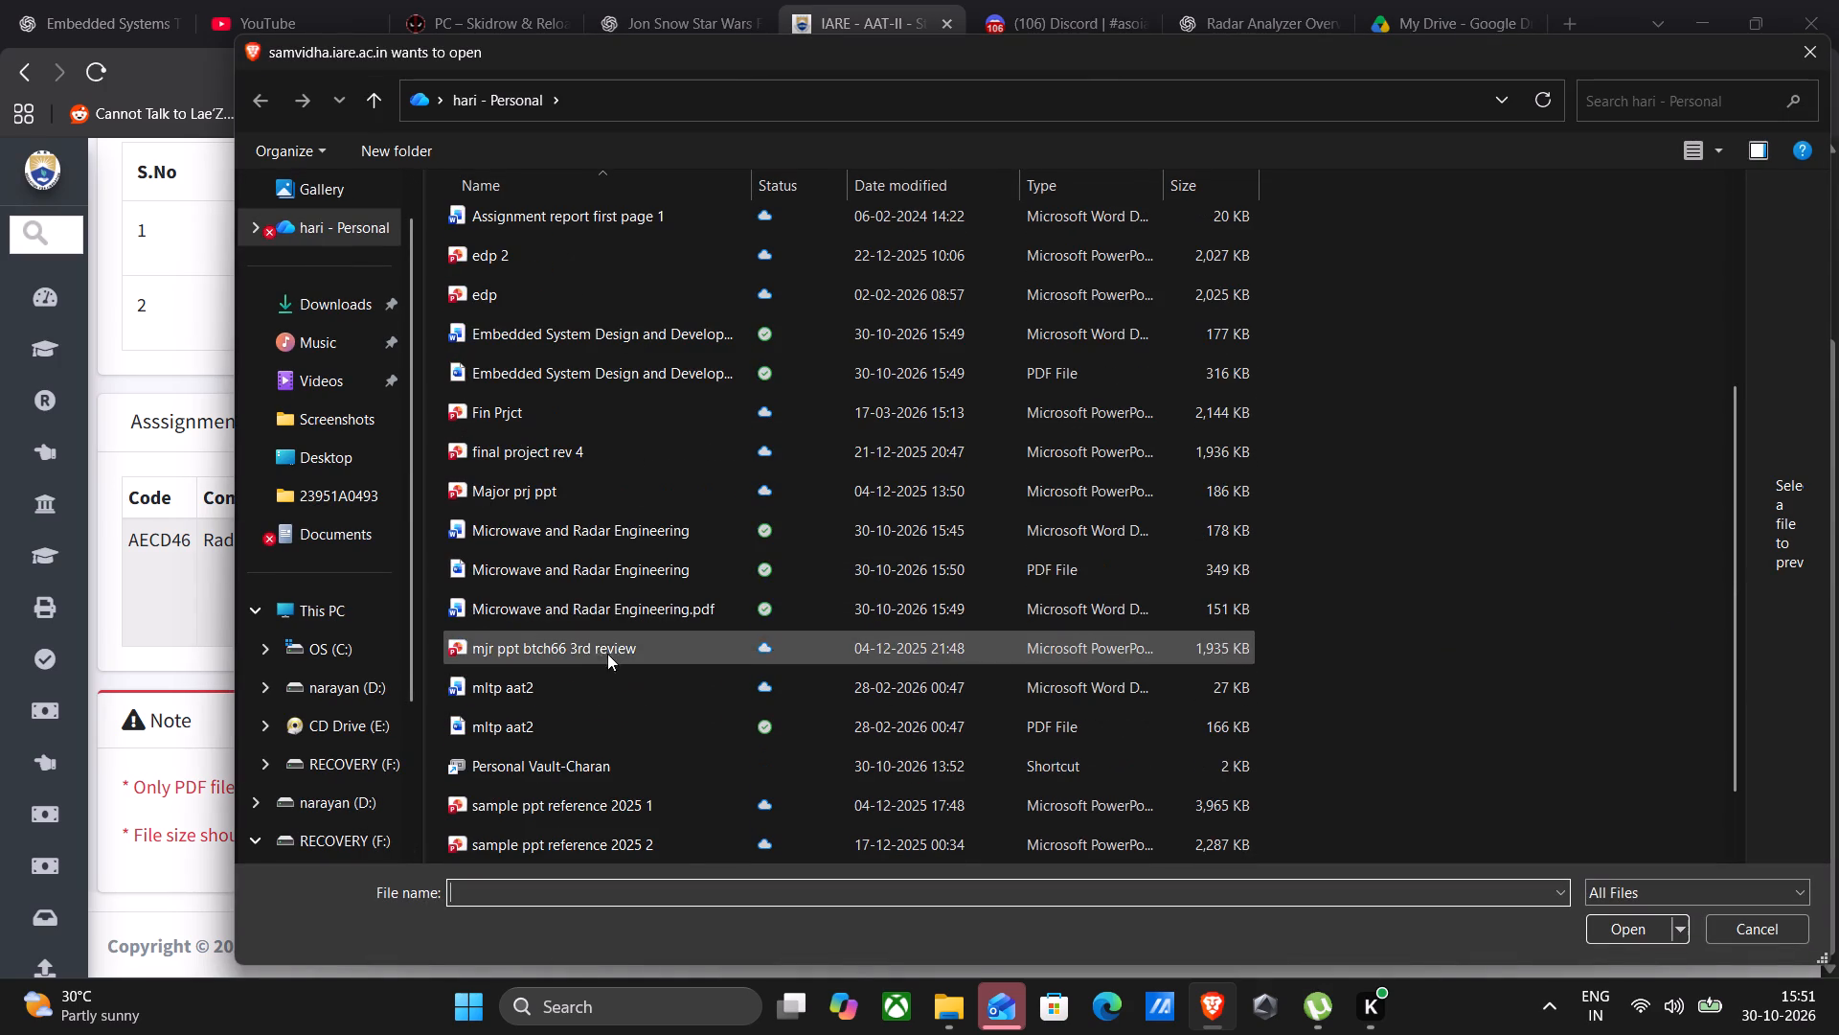
double_click(583, 571)
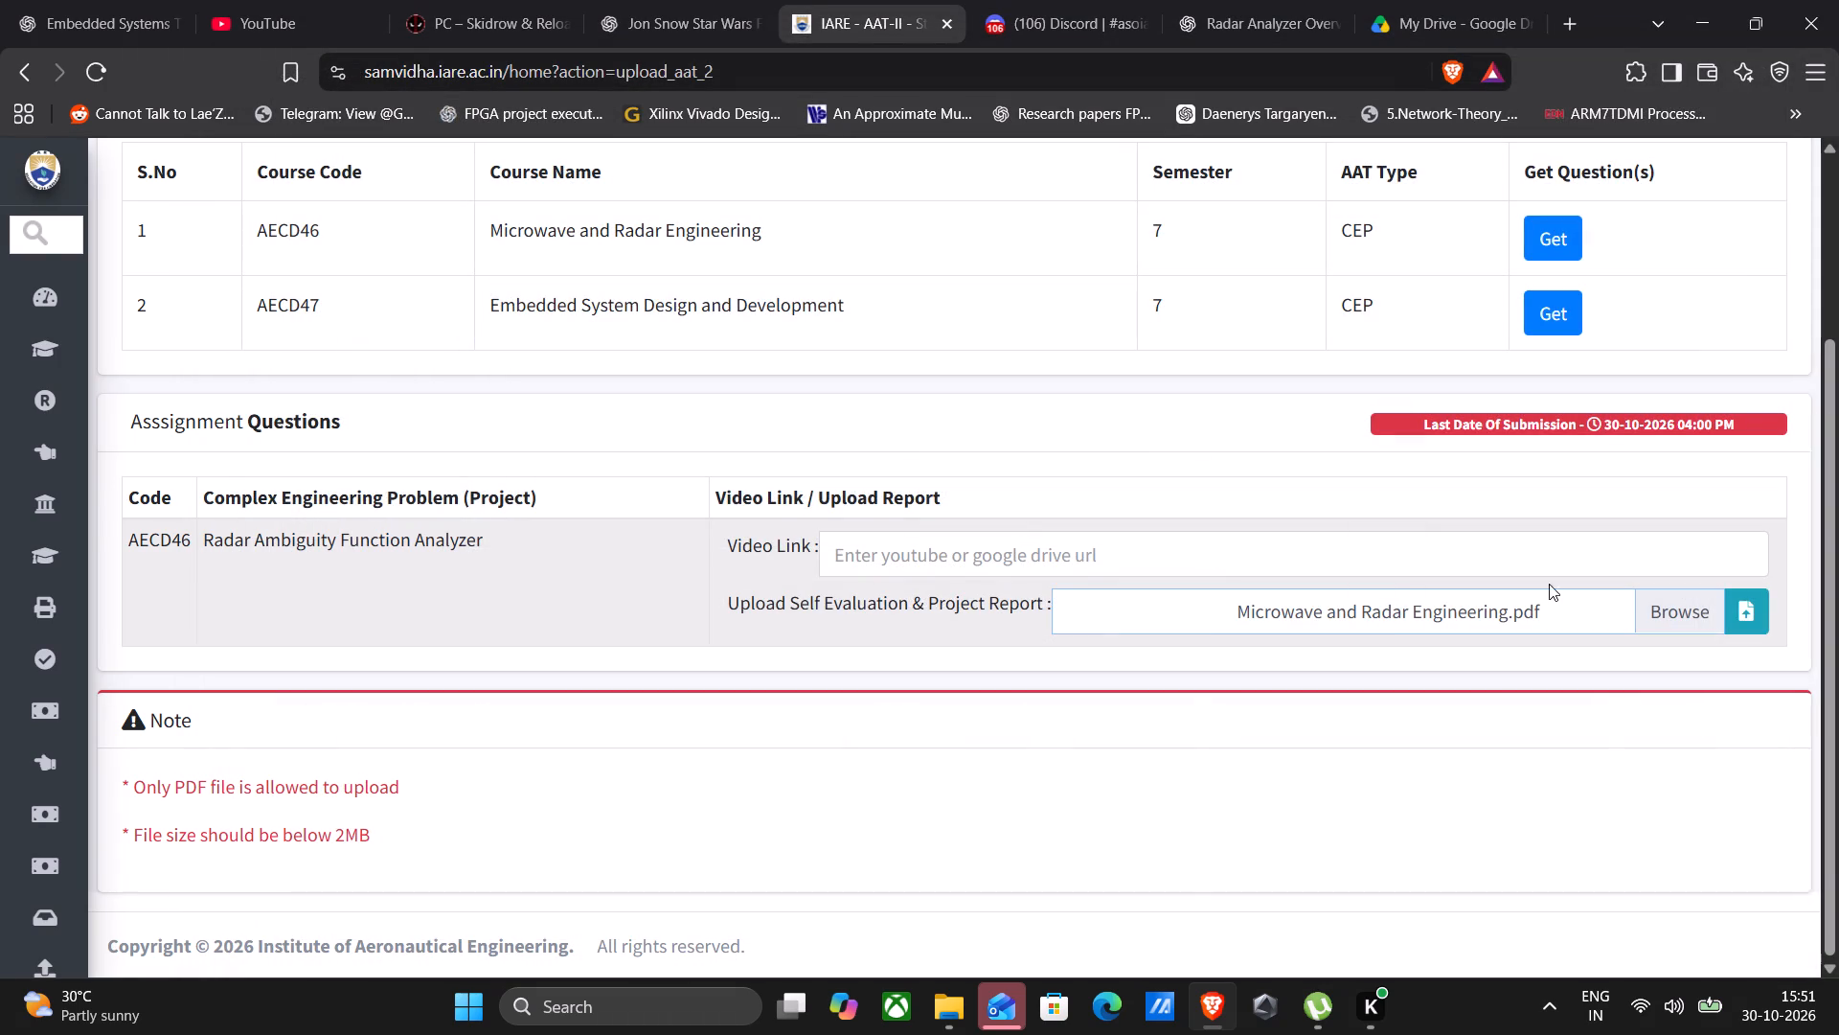
Switch to File Explorer and bring up the available actions for the Microwave and Radar Engineering PDF in personal OneDrive.
click(940, 1003)
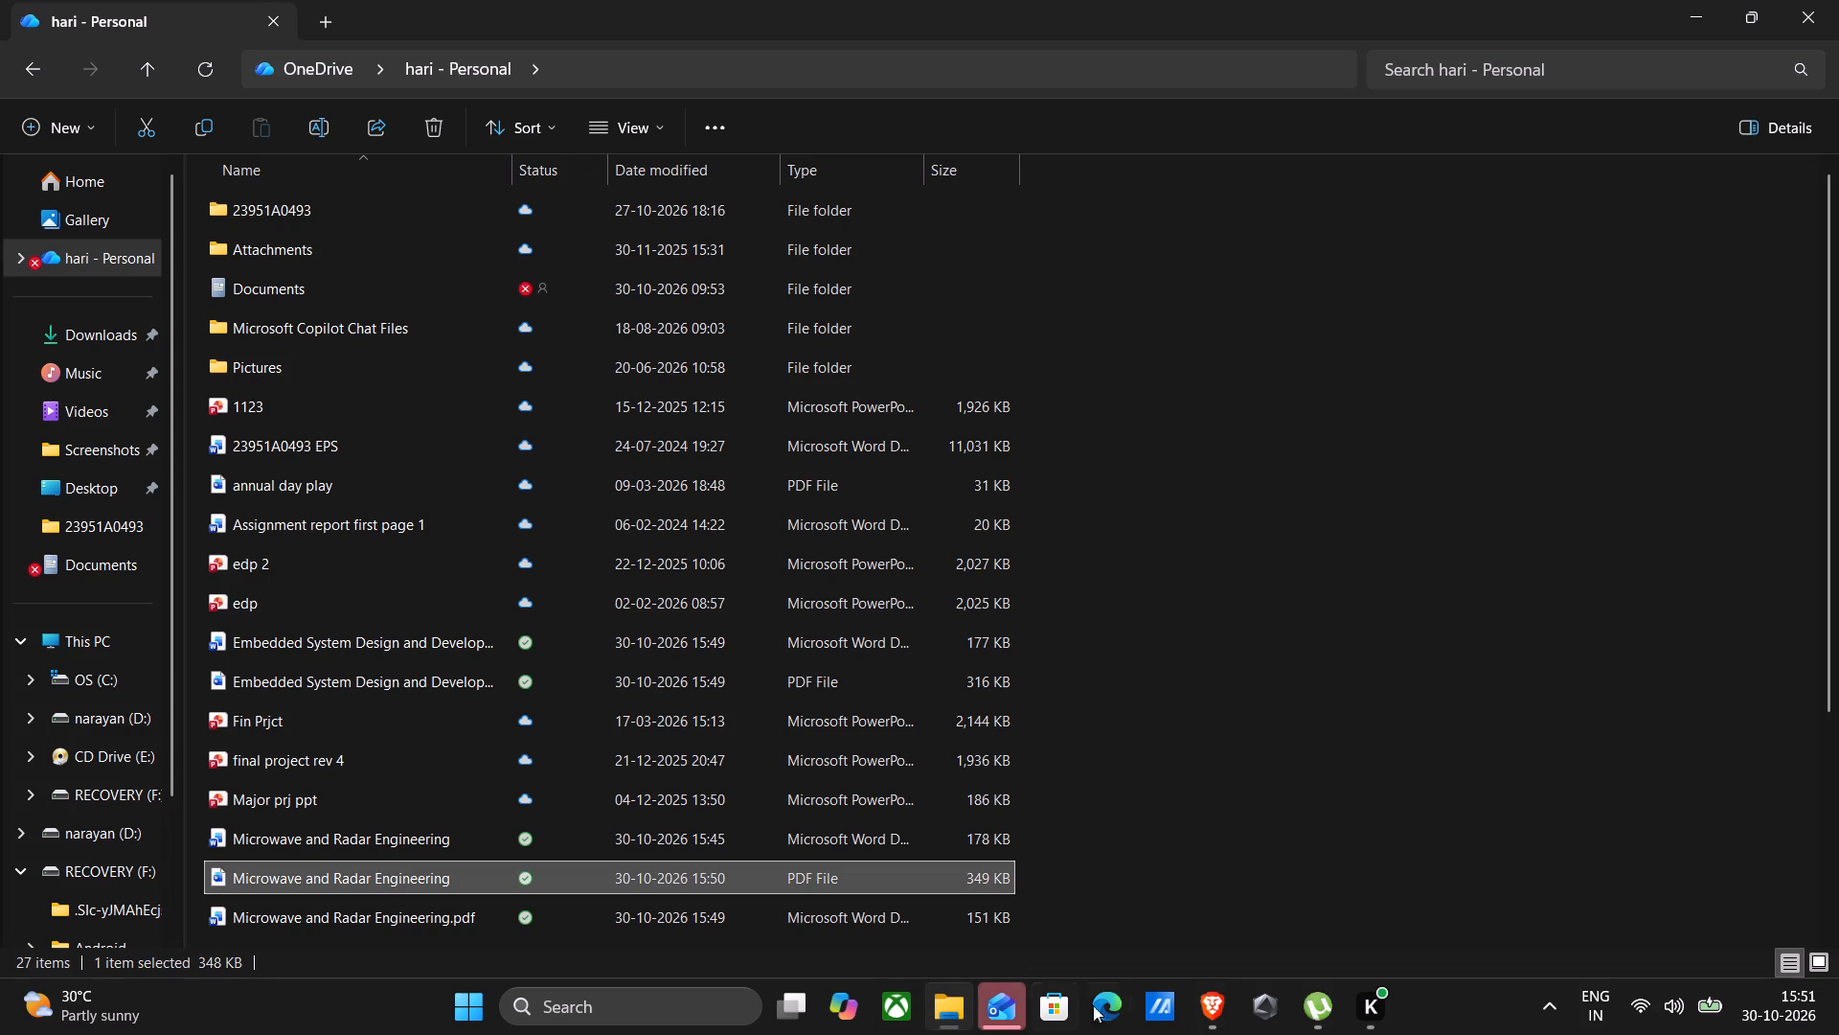
click(1203, 1029)
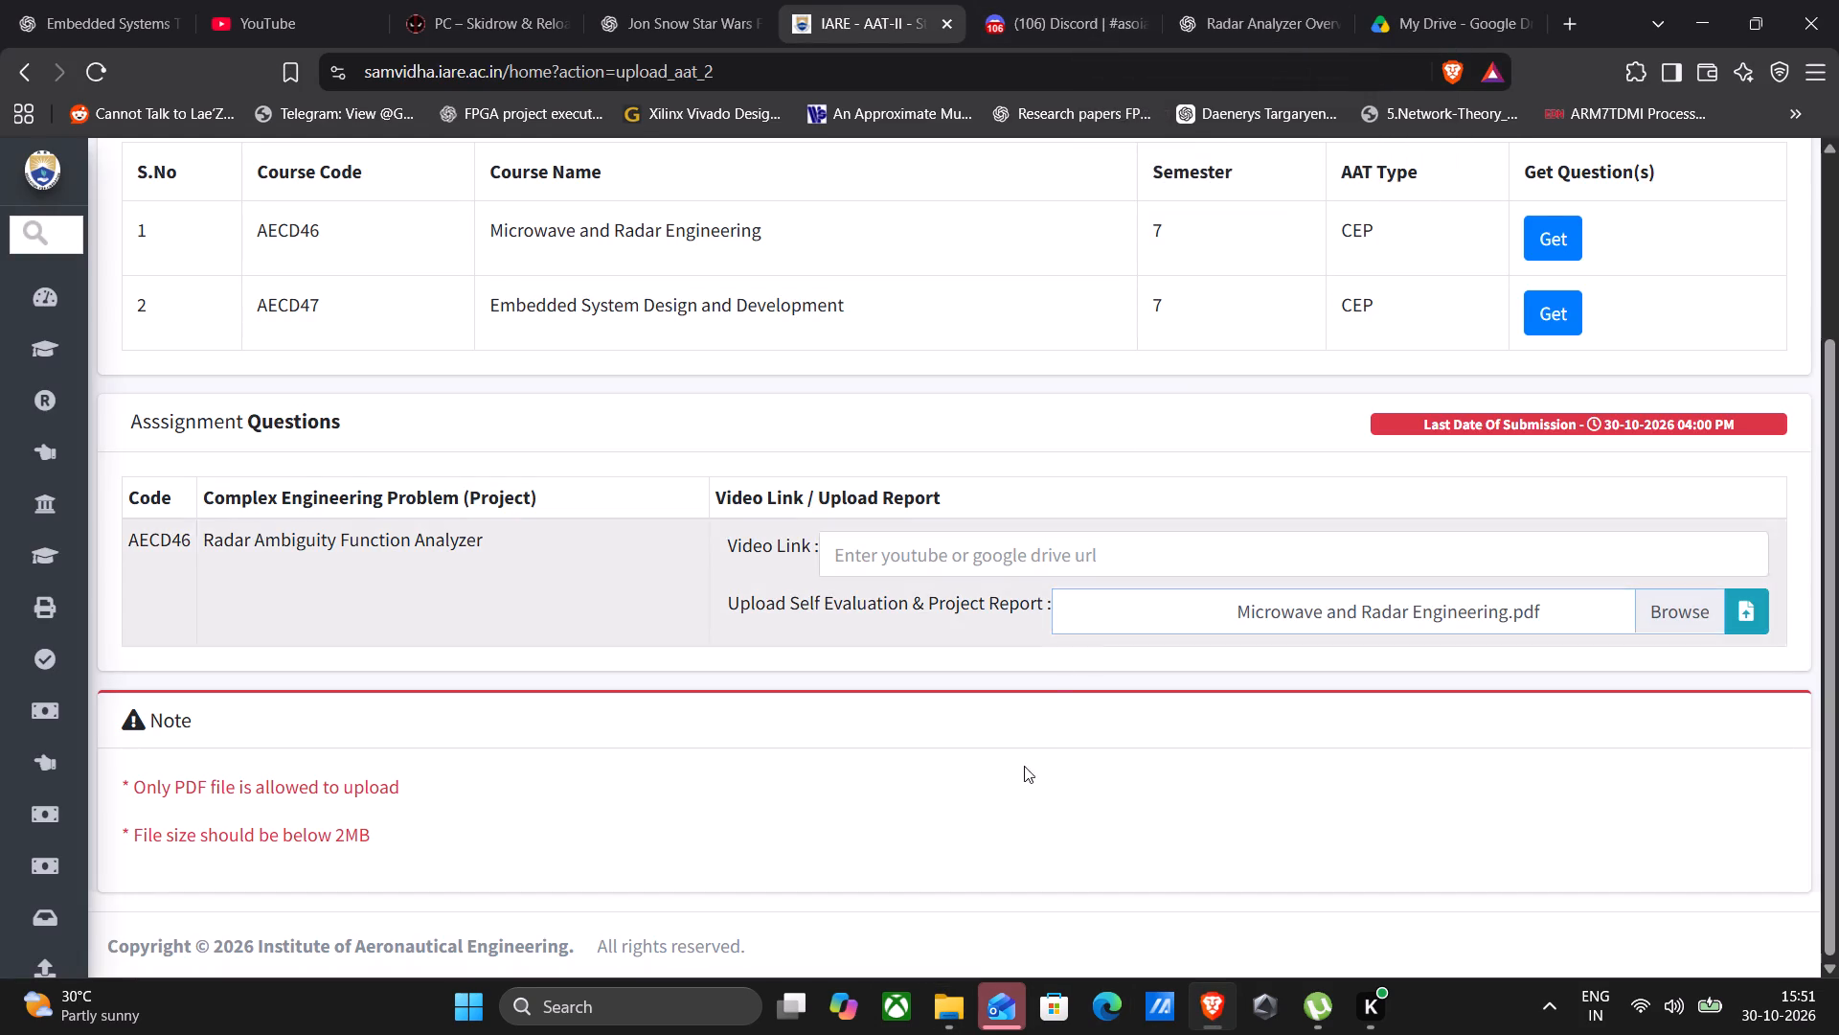
click(930, 1029)
right_click(438, 869)
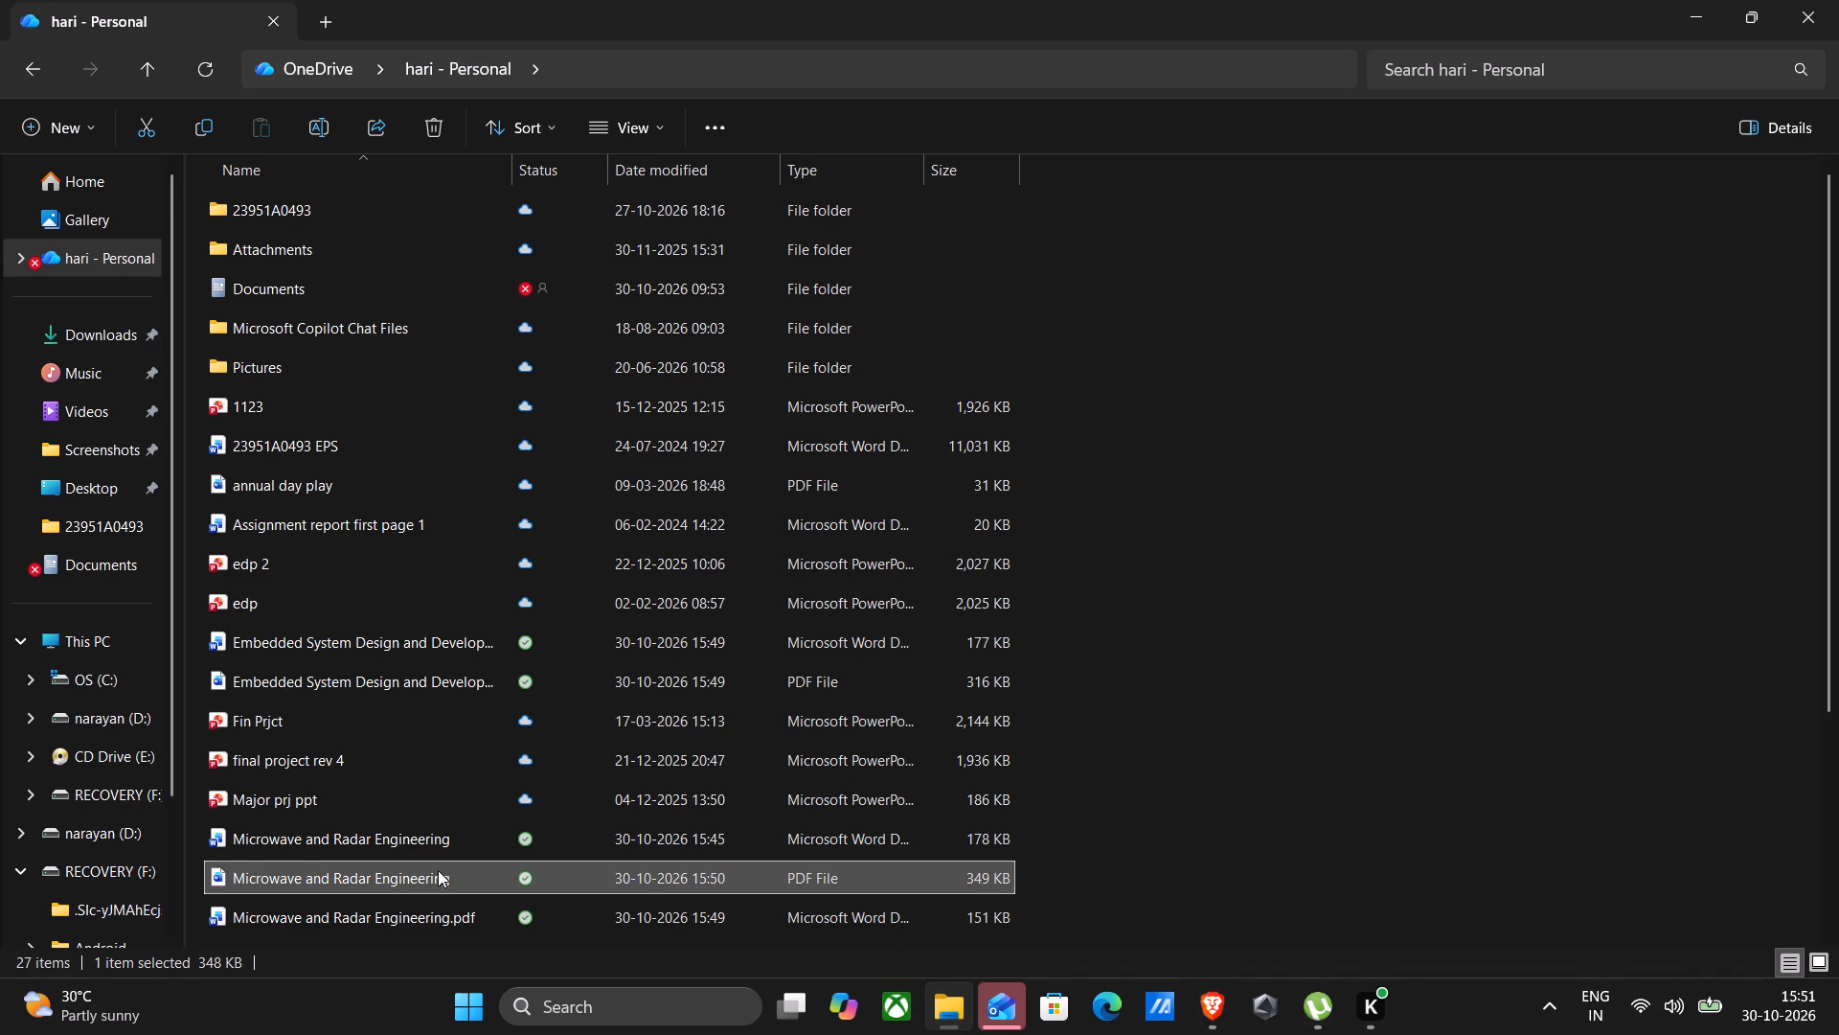
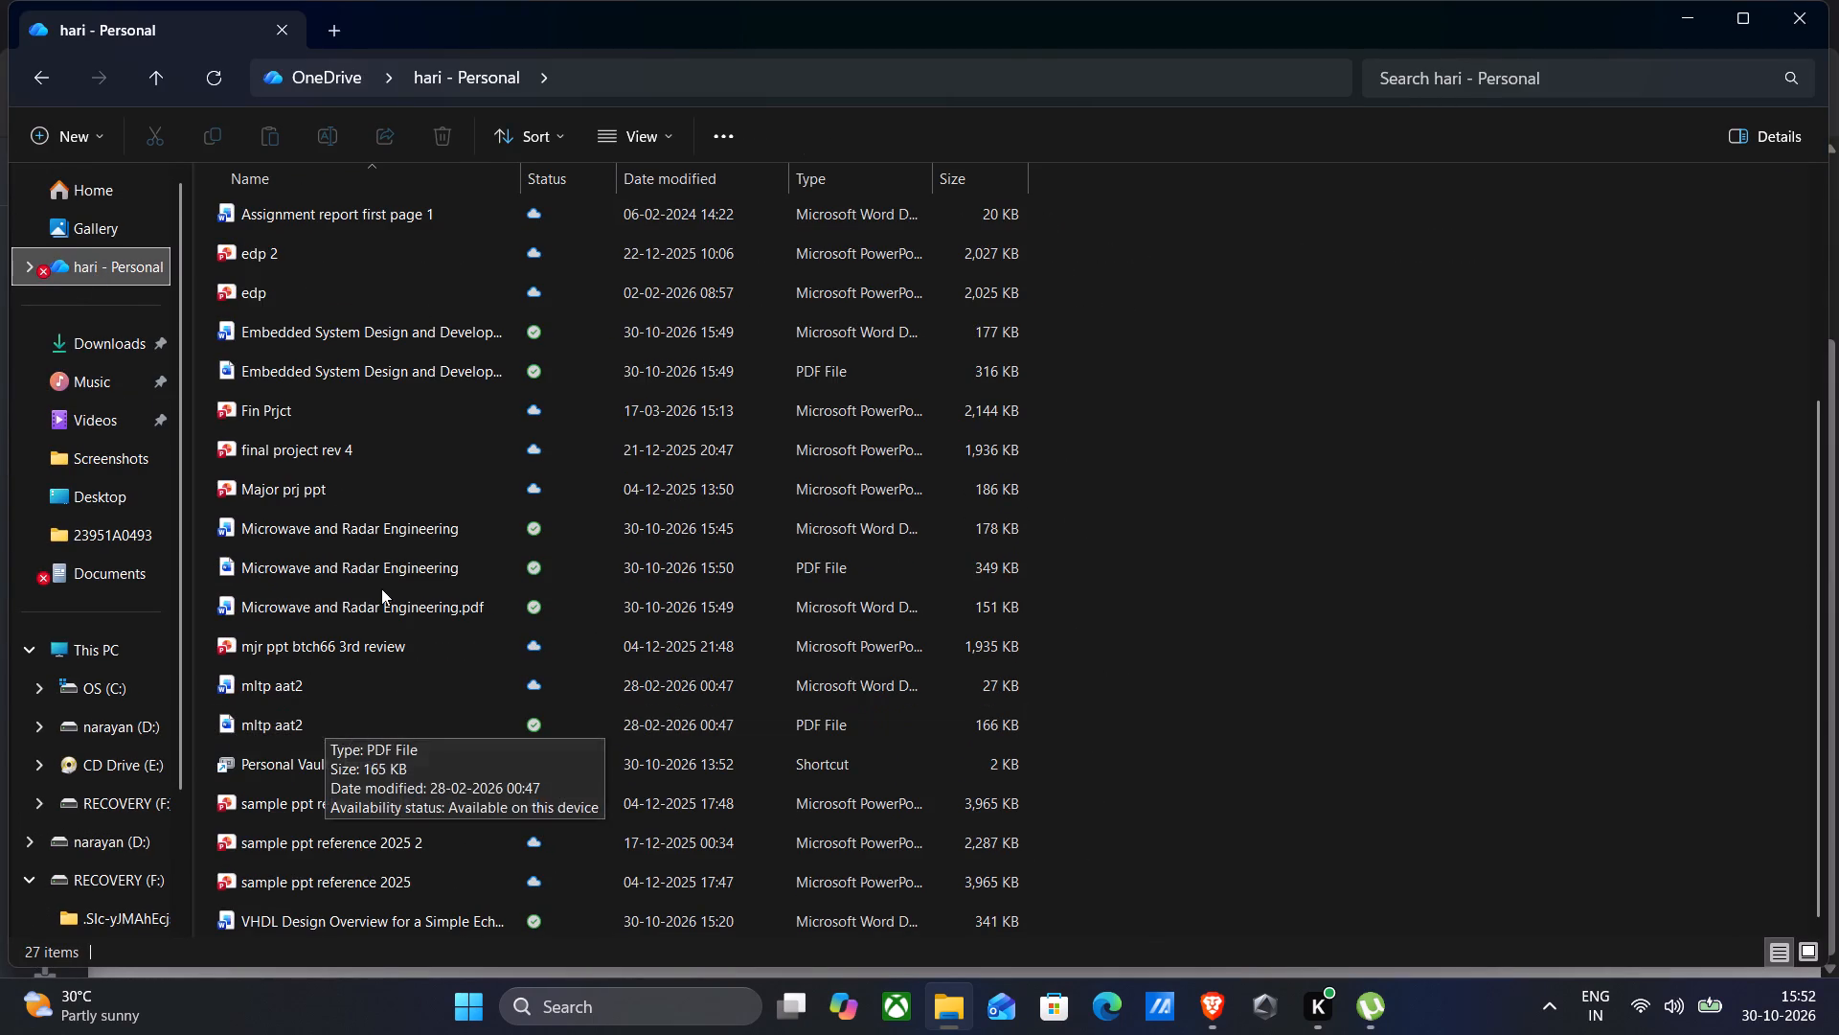
Open the Microwave and Radar Engineering PDF from personal OneDrive in Brave and look through its pages.
right_click(381, 567)
click(549, 266)
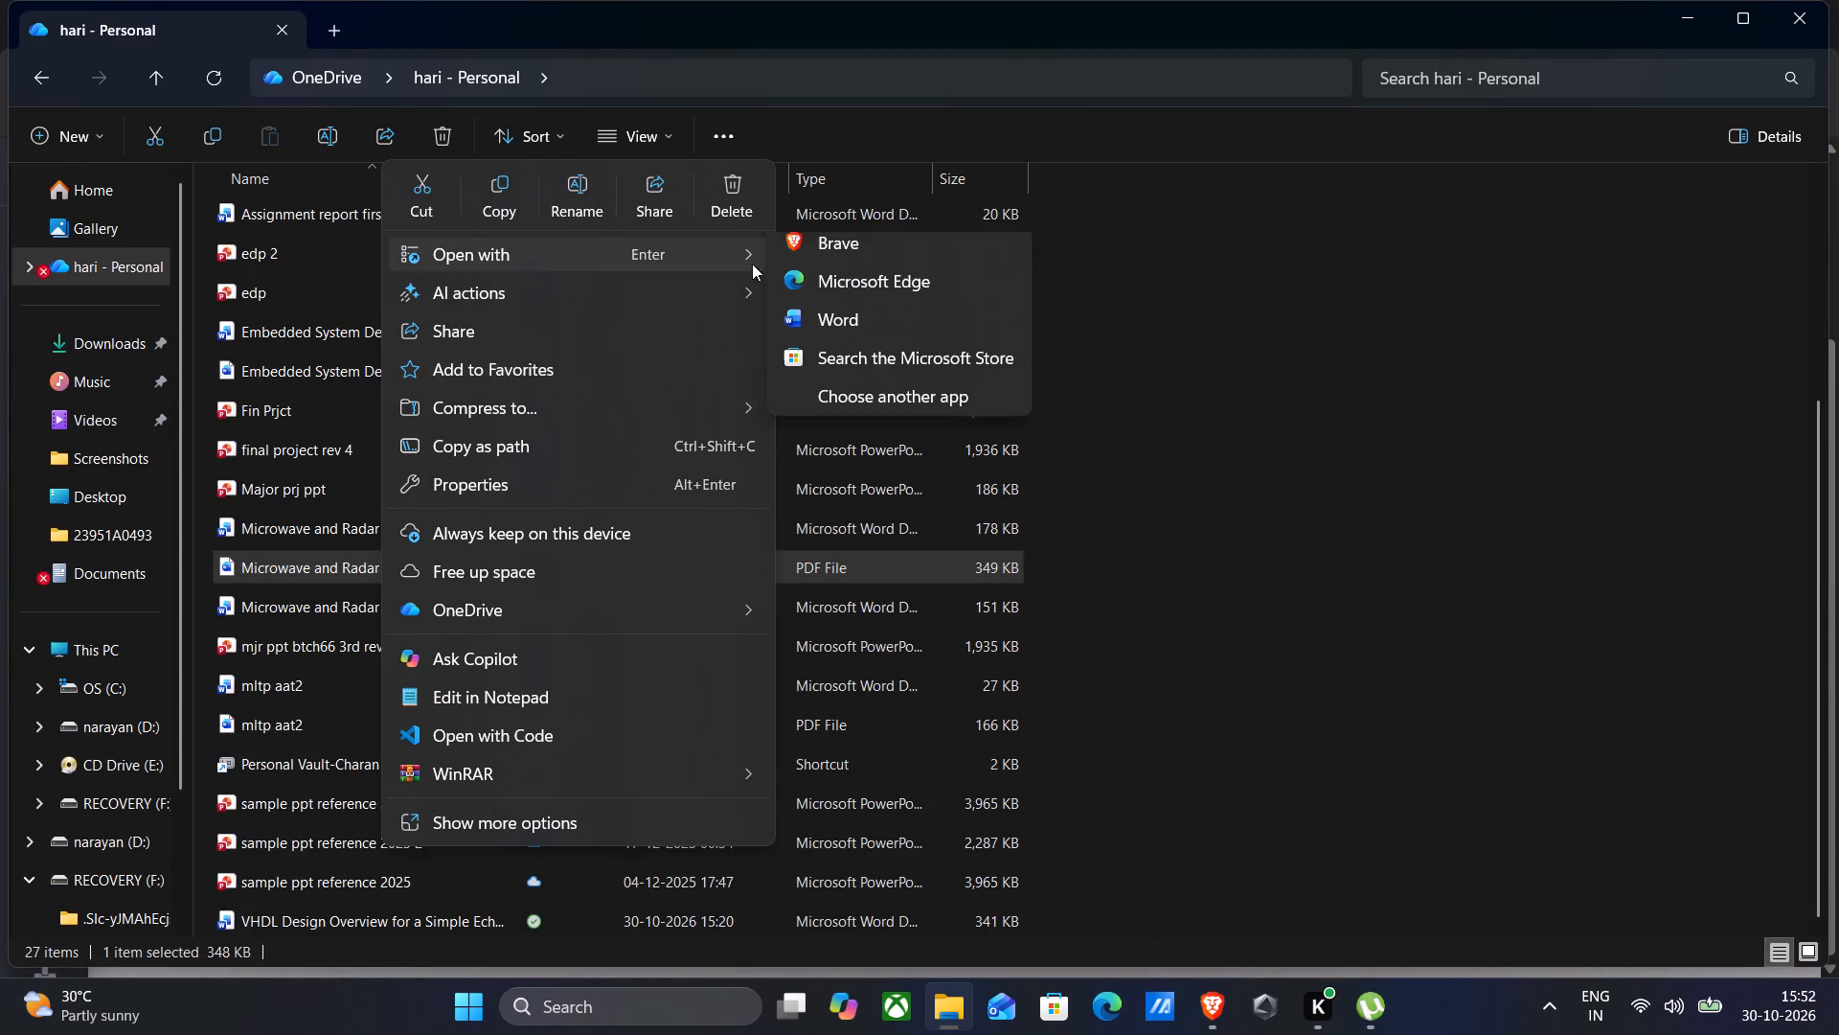
click(806, 261)
drag(1838, 241, 1838, 440)
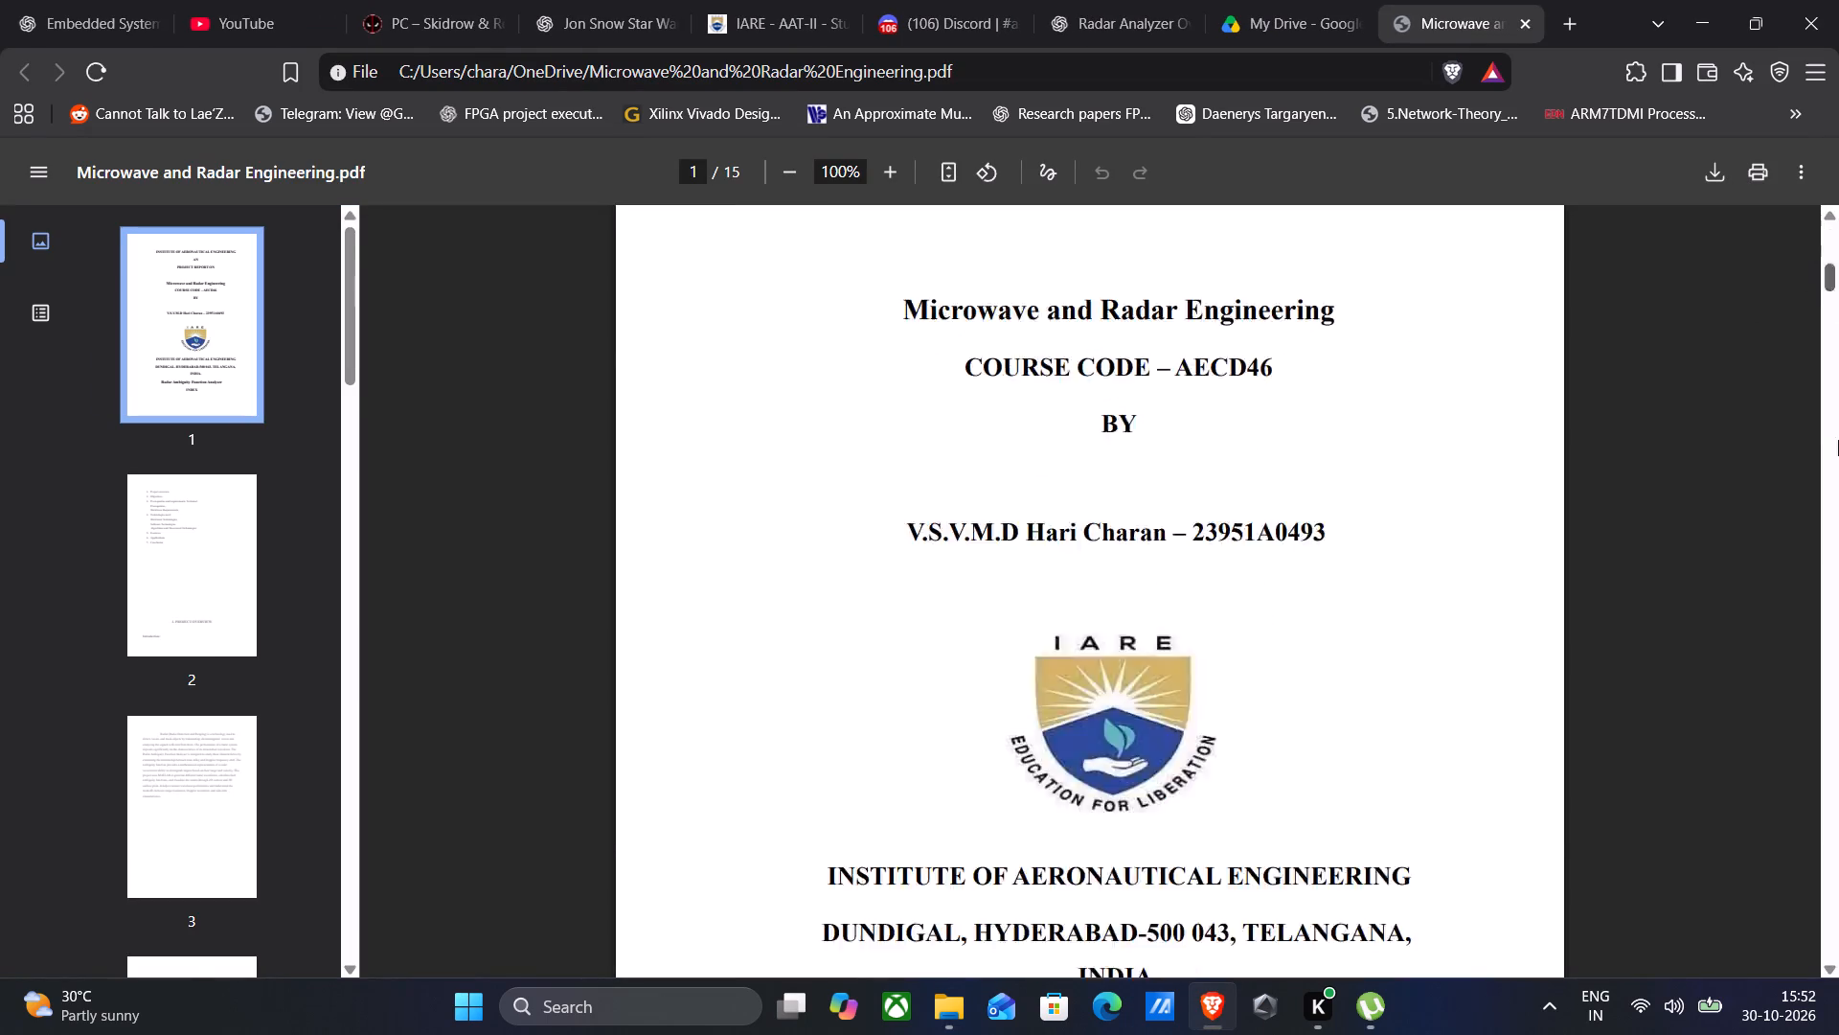
drag(1838, 440, 1838, 860)
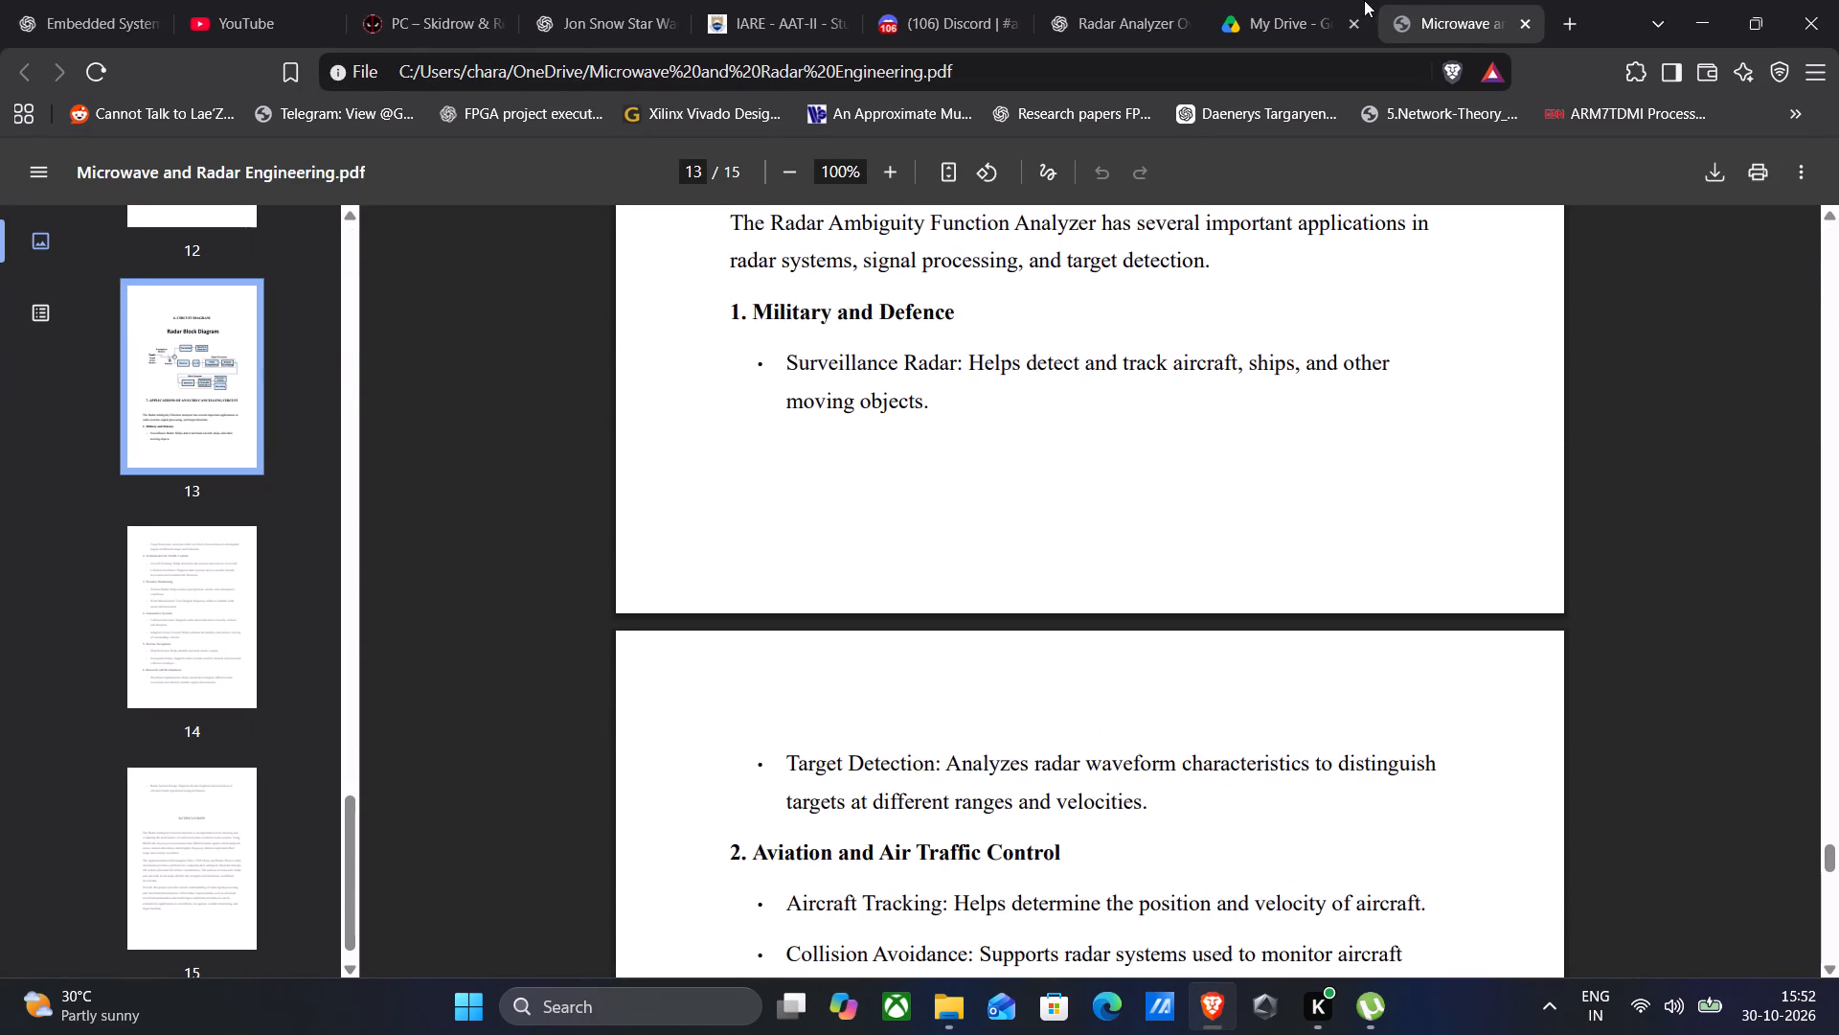
Create a new folder named "microwave assignment" in My Drive on Google Drive.
click(1363, 0)
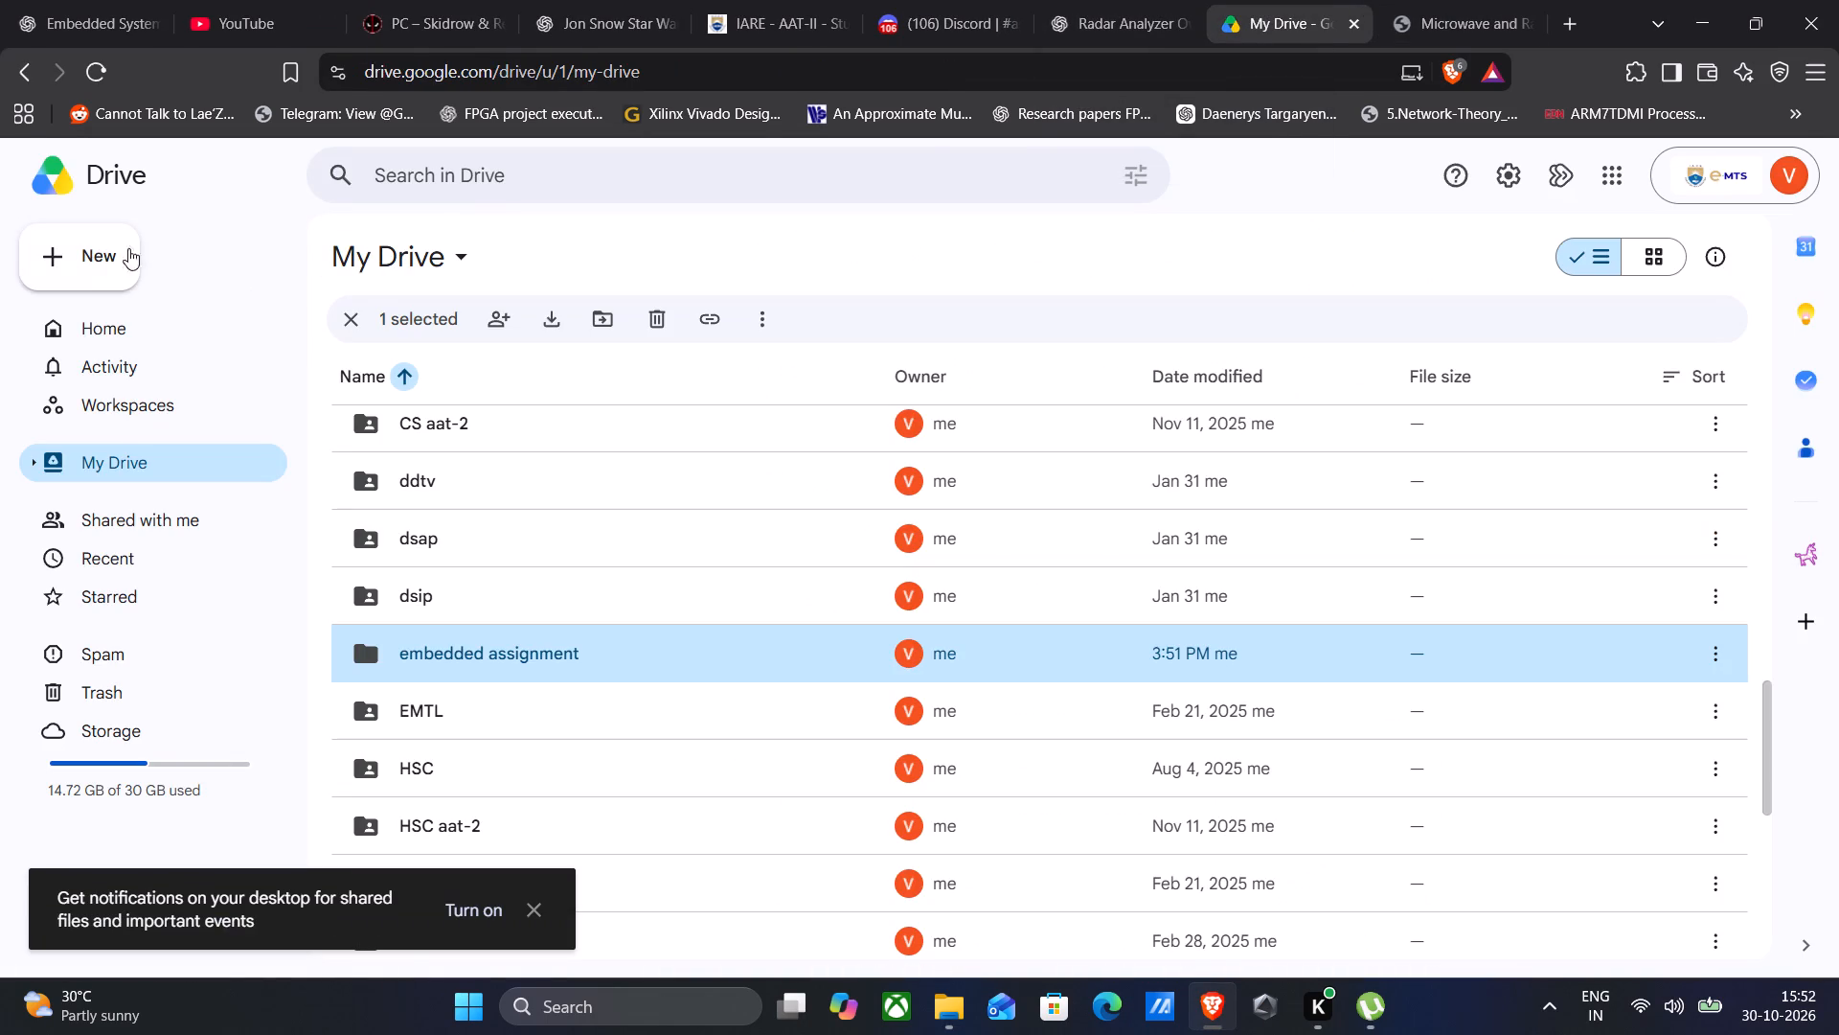
click(114, 254)
click(219, 251)
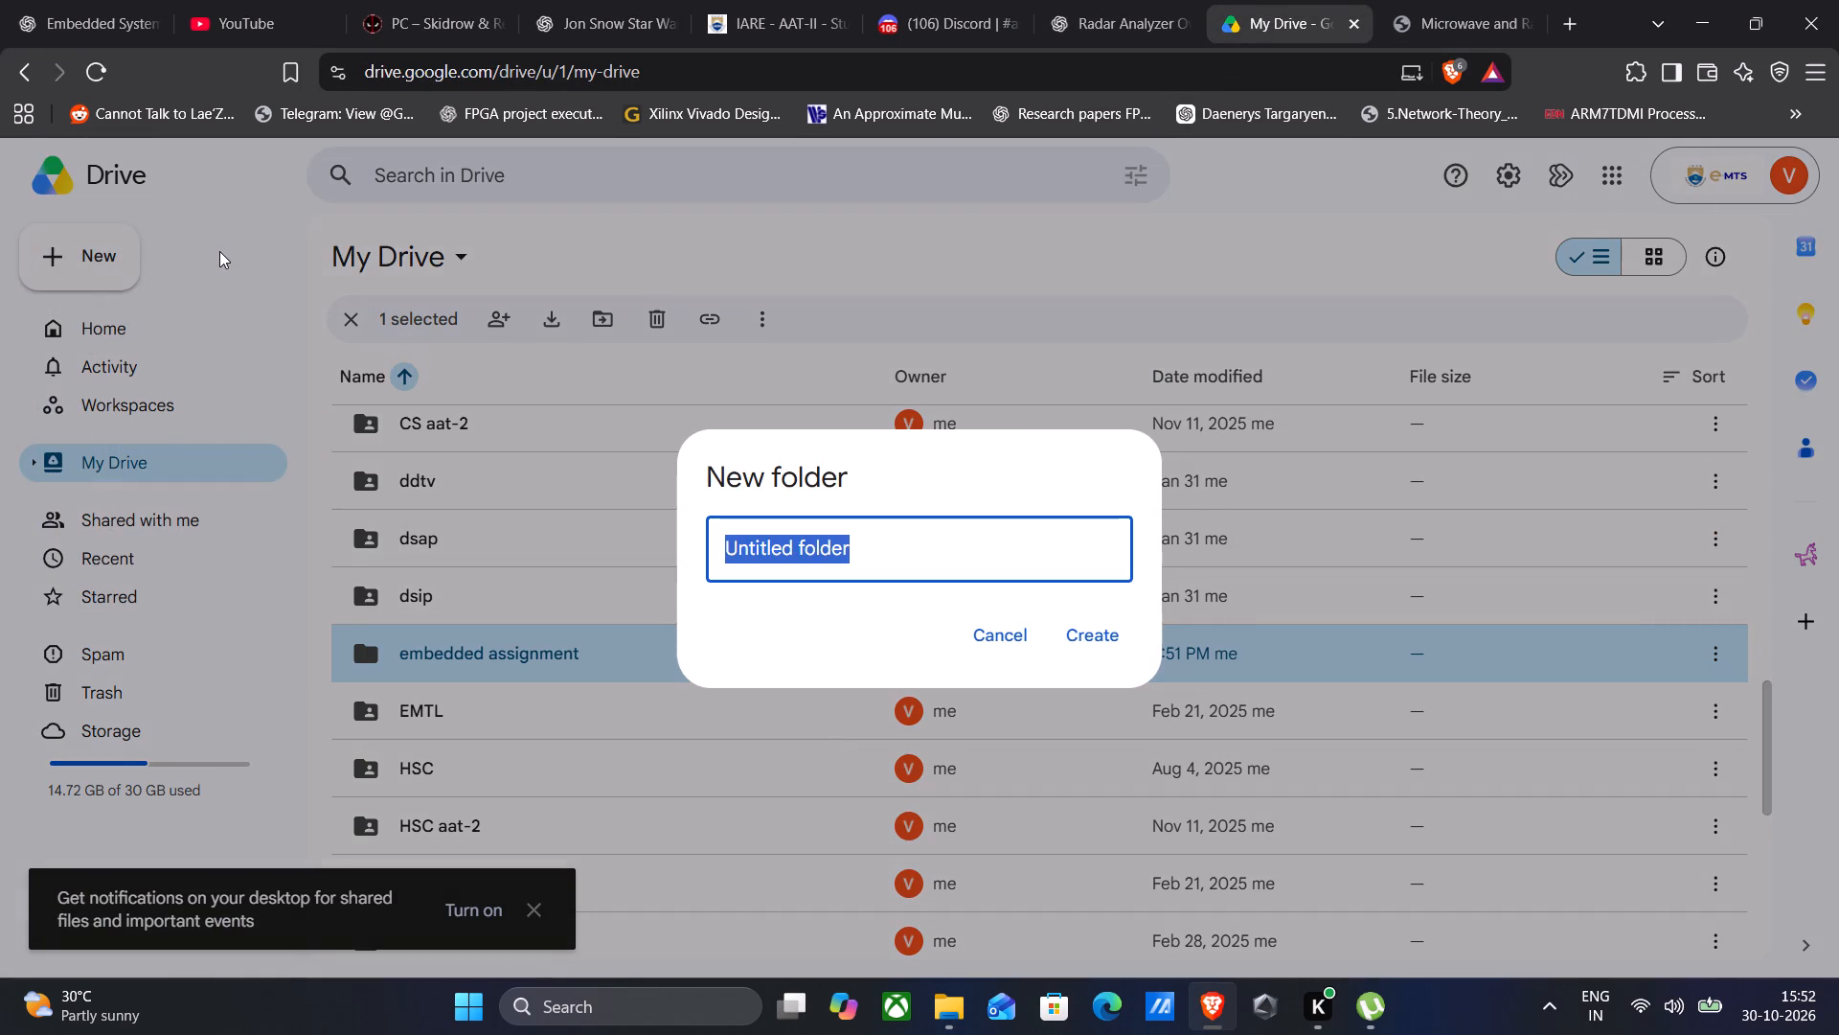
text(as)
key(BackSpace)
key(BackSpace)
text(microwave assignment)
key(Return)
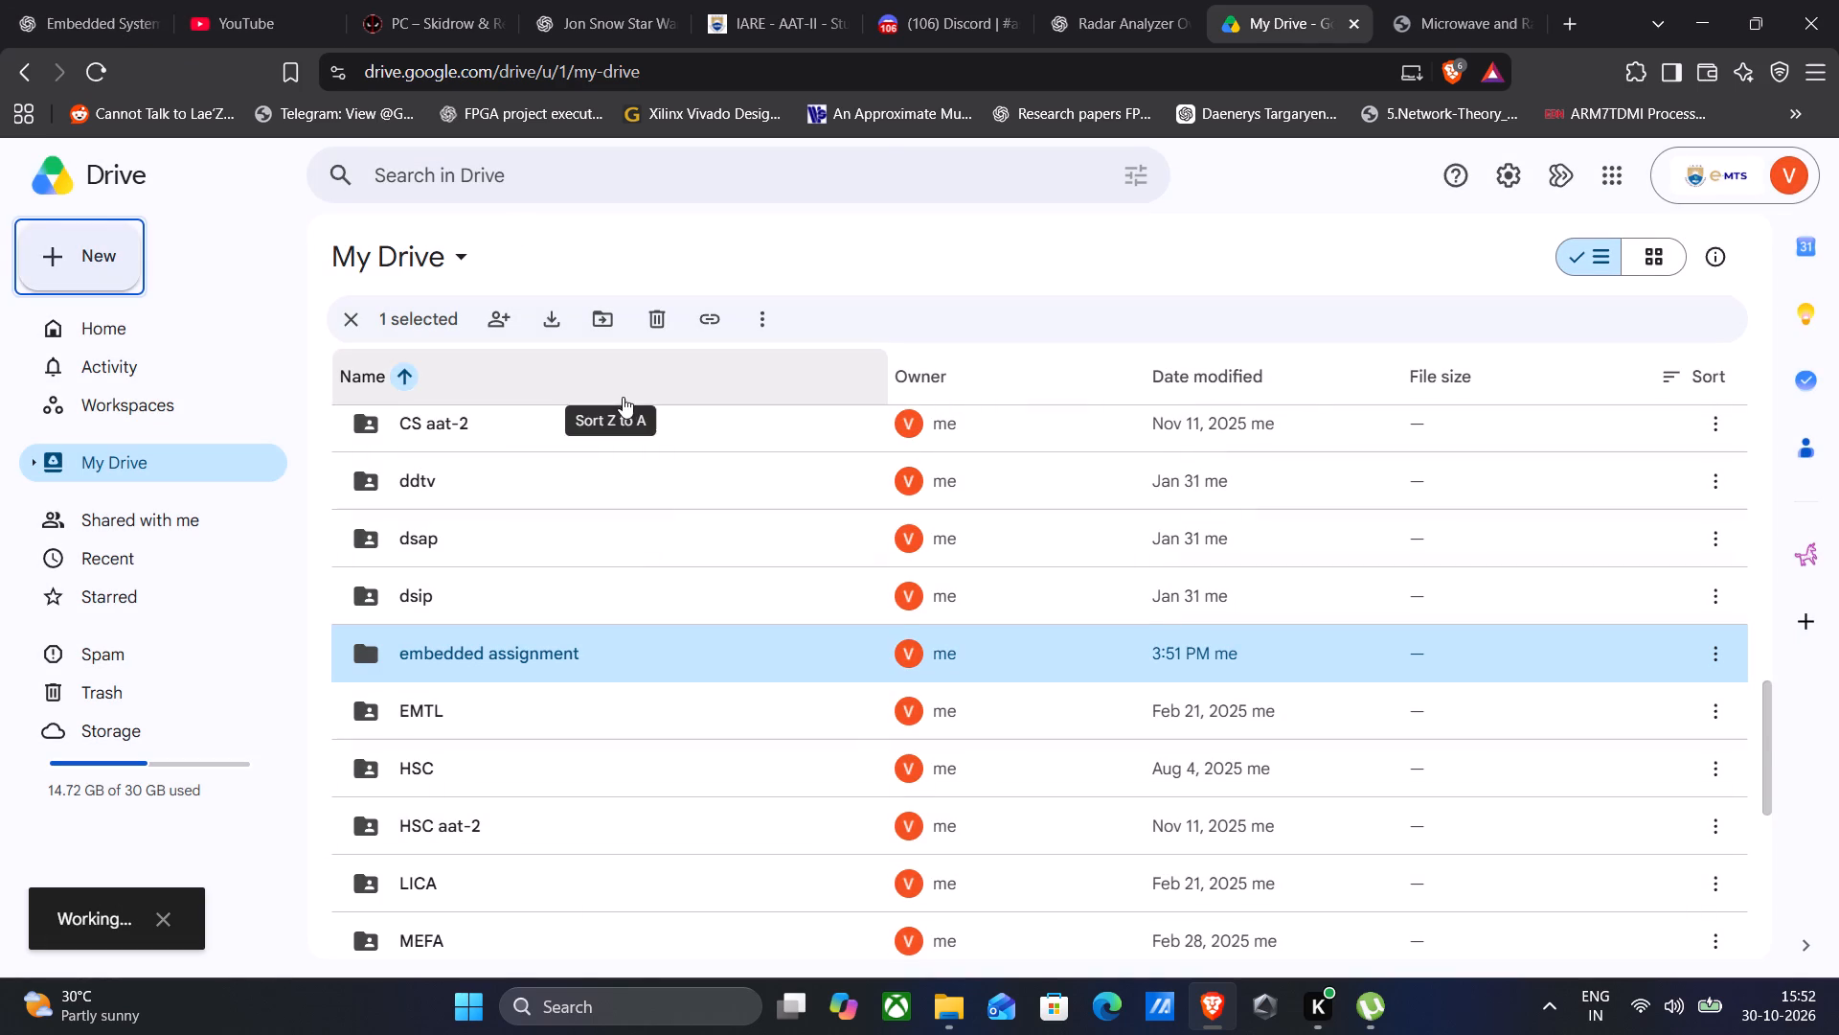
Copy the link of the microwave assignment folder in My Drive.
scroll(1319, 715, down, 2)
scroll(1215, 562, up, 7)
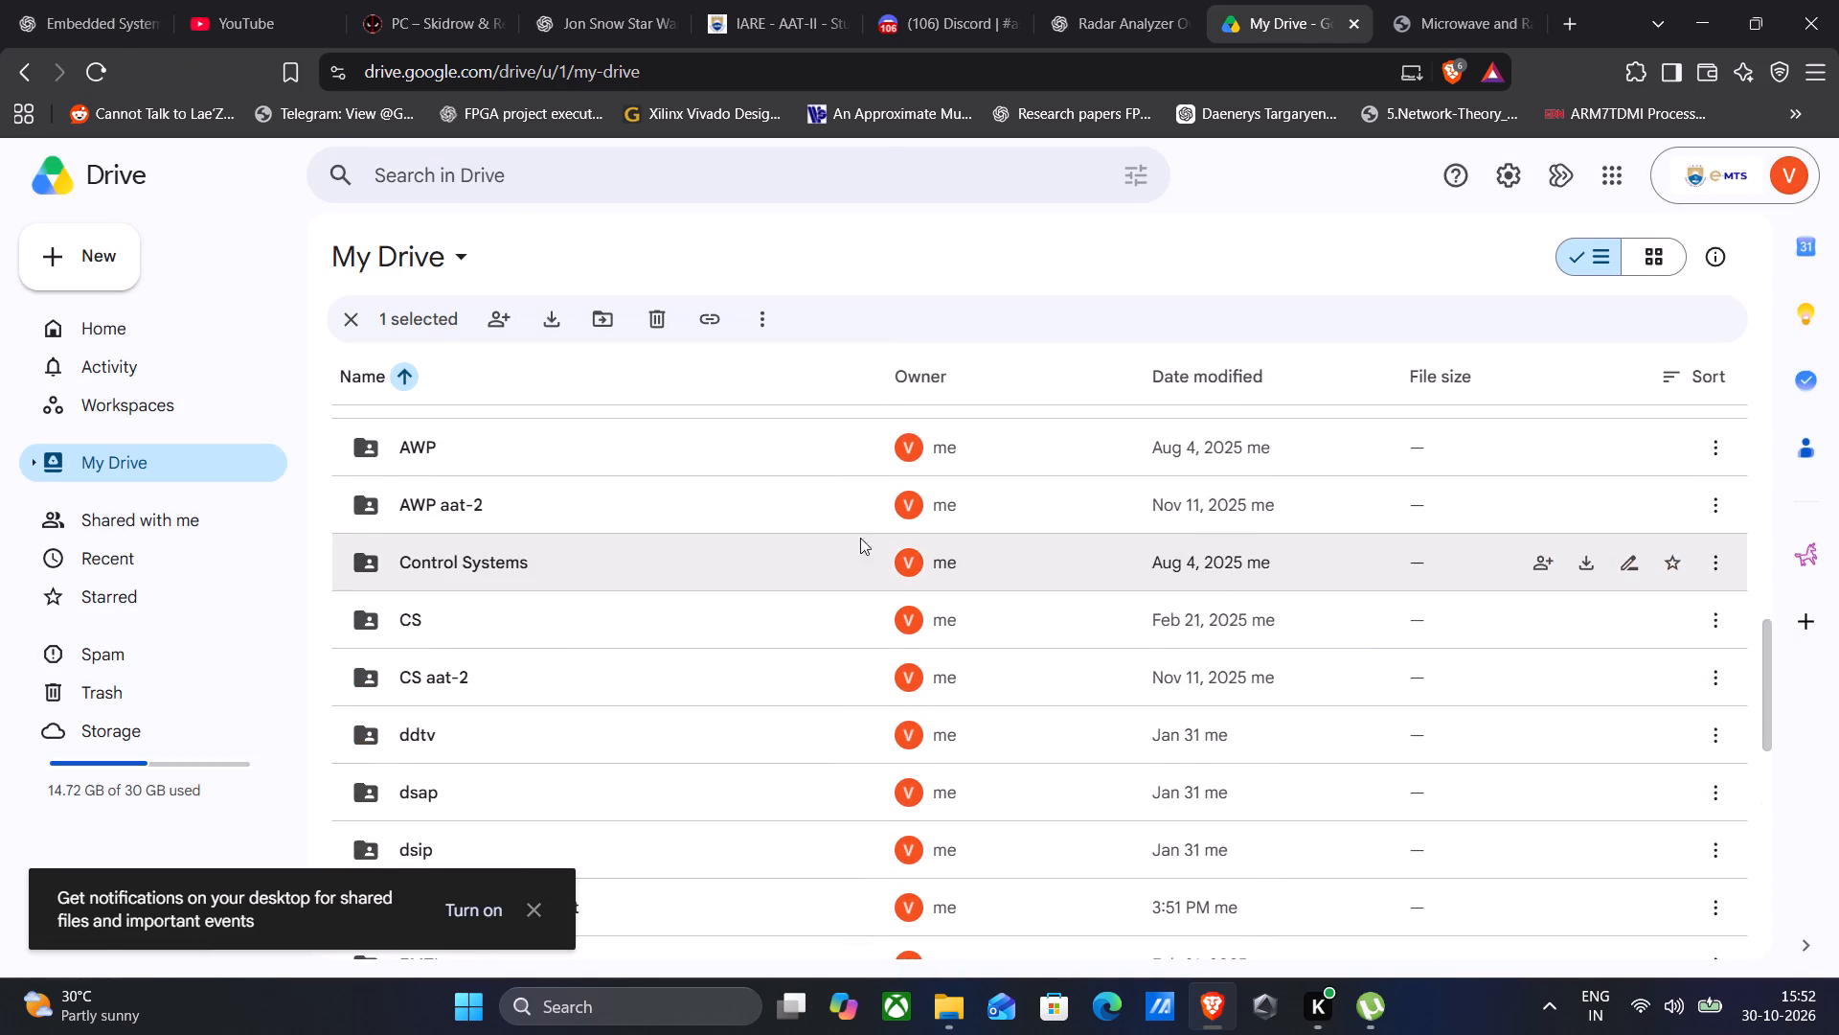
scroll(596, 544, up, 15)
scroll(593, 547, down, 20)
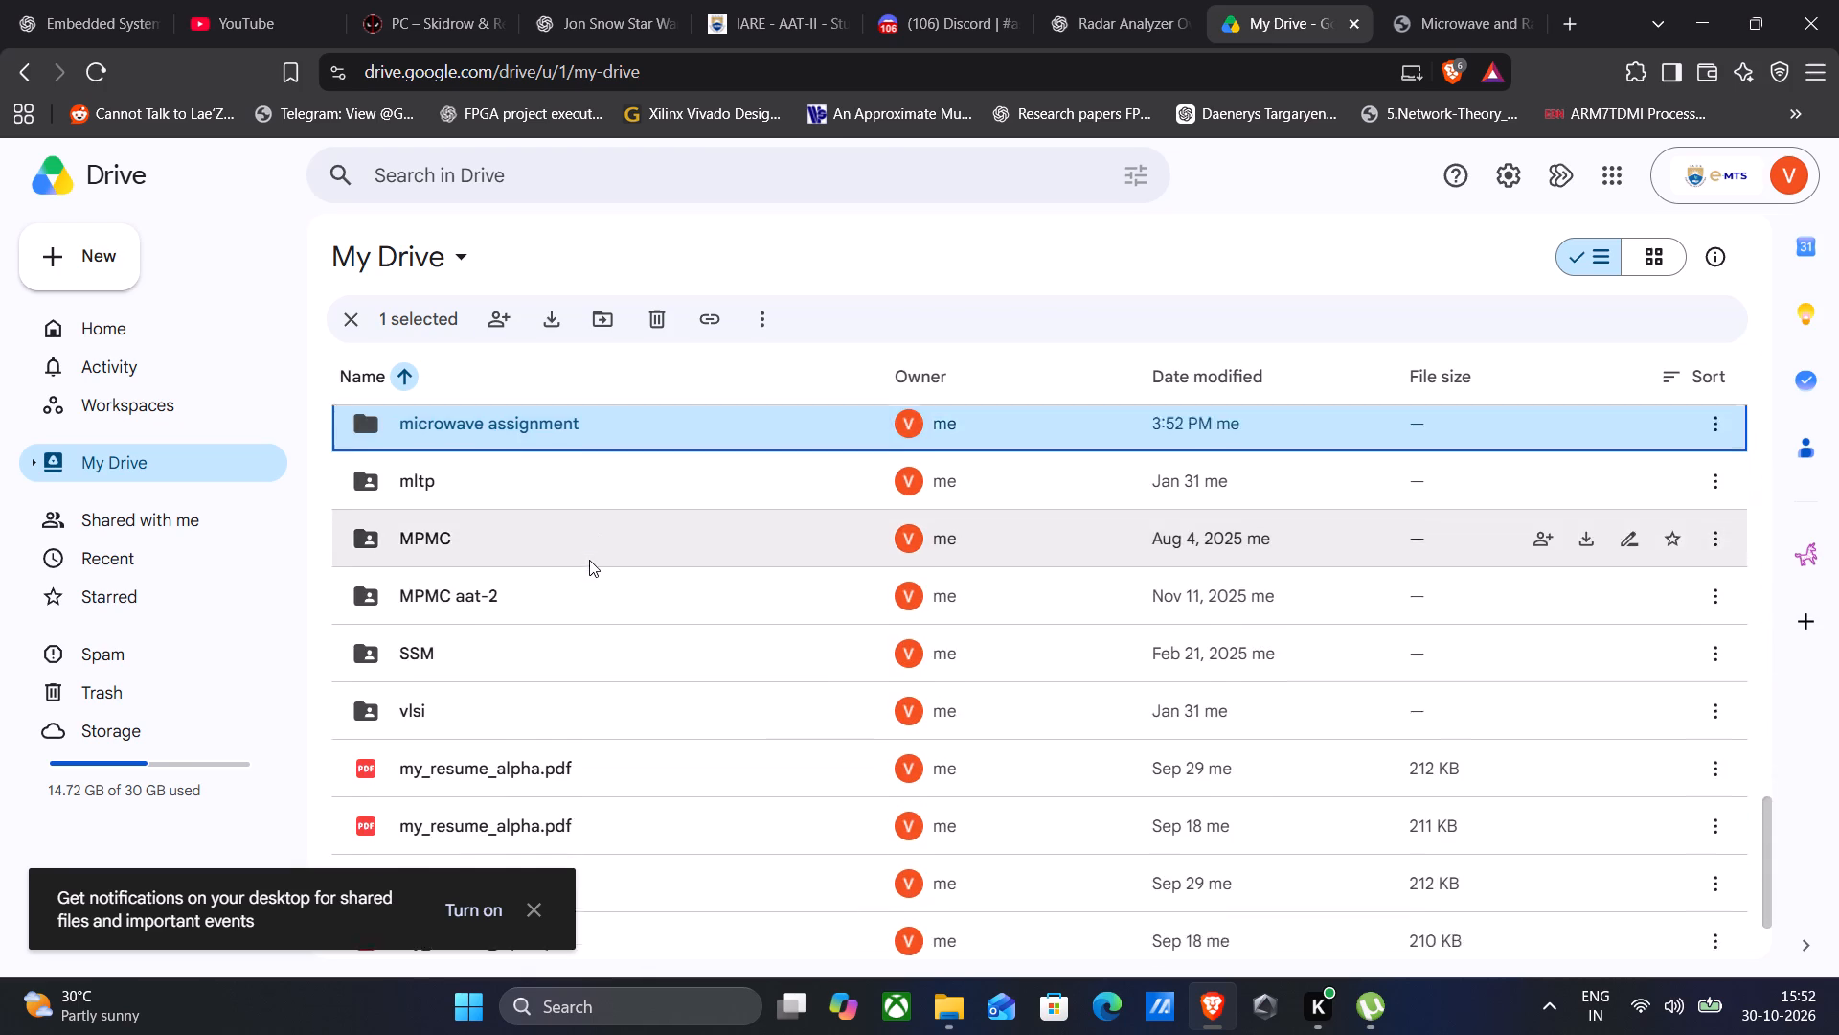
scroll(589, 560, up, 5)
scroll(567, 677, down, 3)
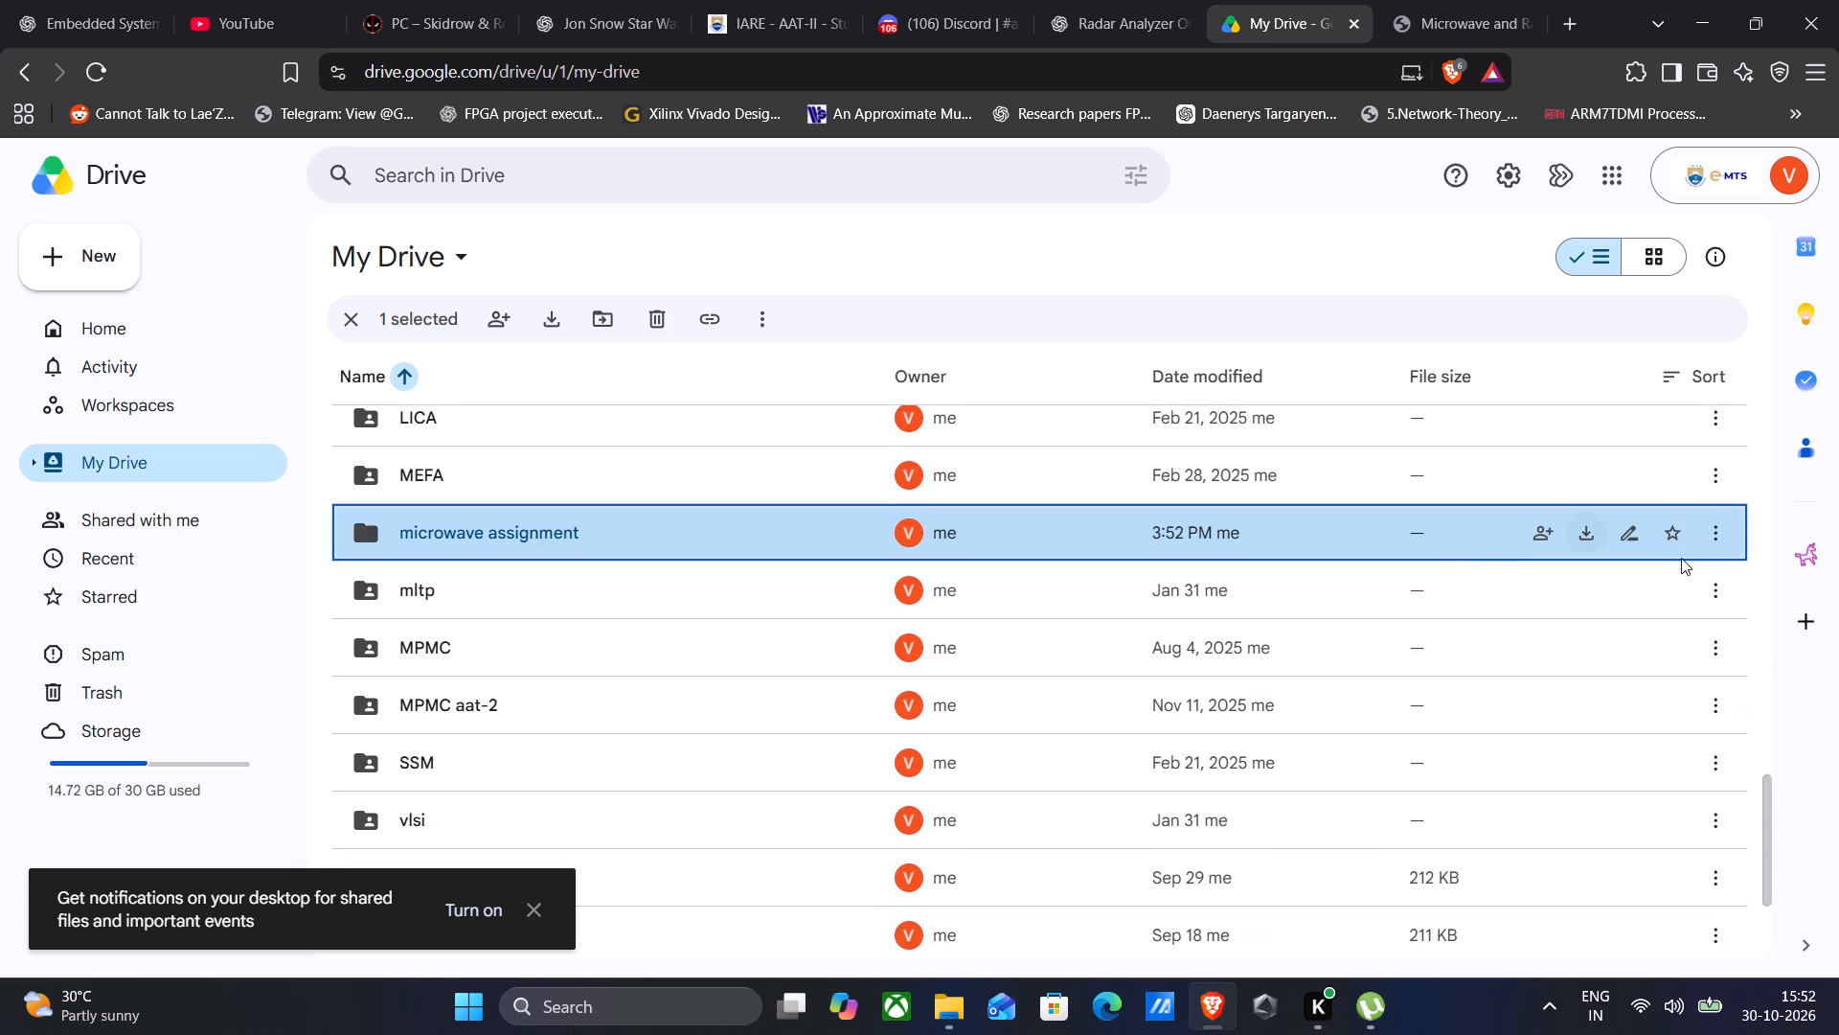
click(1707, 537)
click(1435, 727)
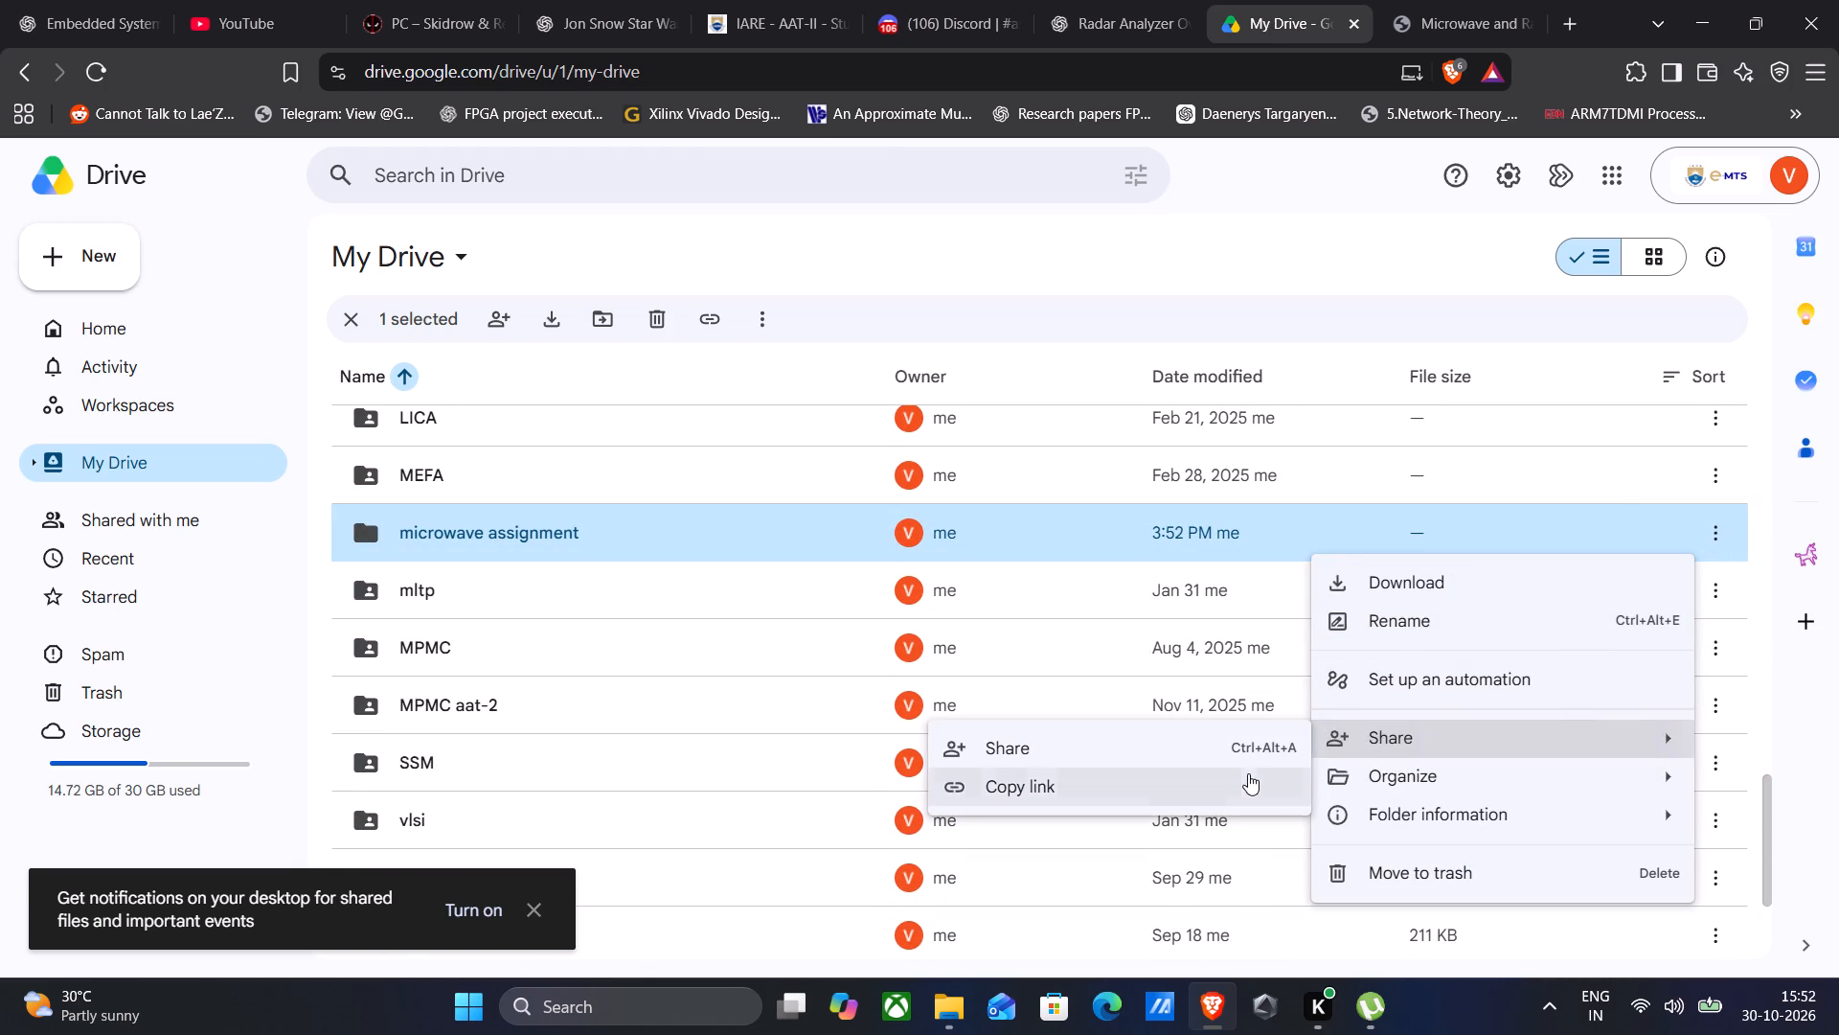
click(1220, 776)
click(774, 0)
click(959, 563)
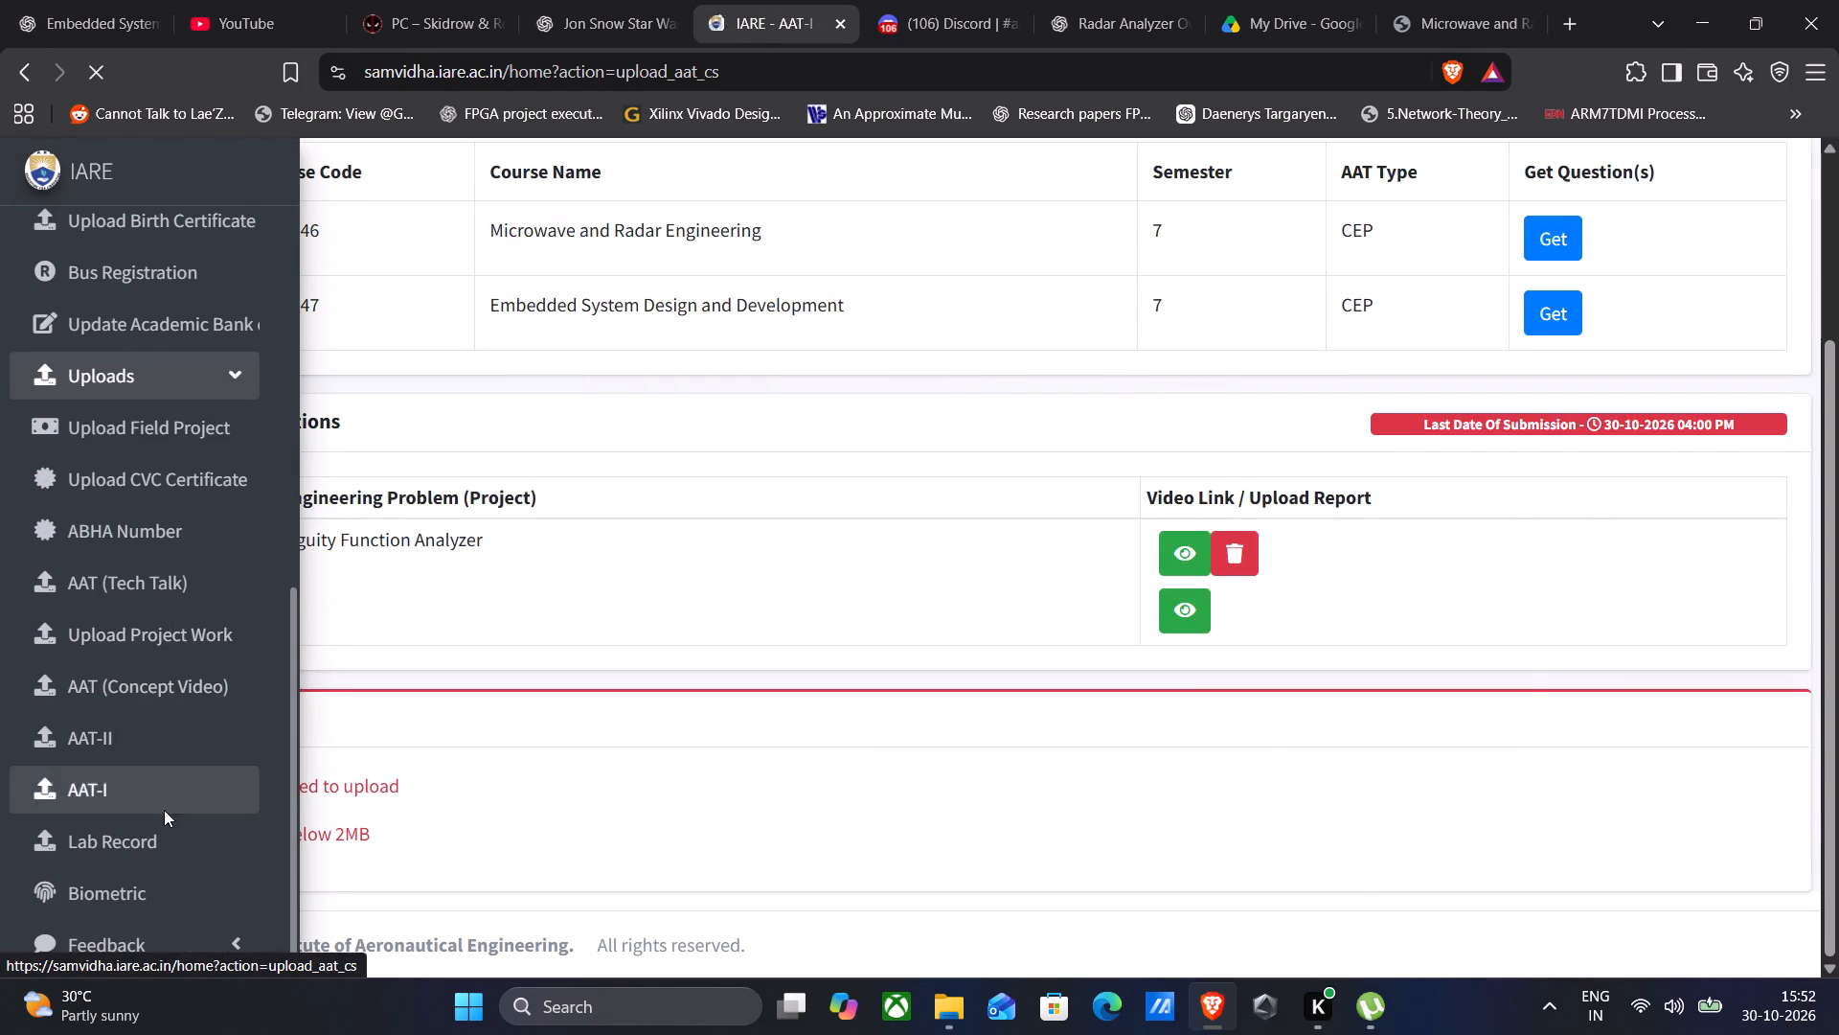
drag(1518, 688, 1534, 692)
click(1578, 711)
scroll(1159, 531, down, 7)
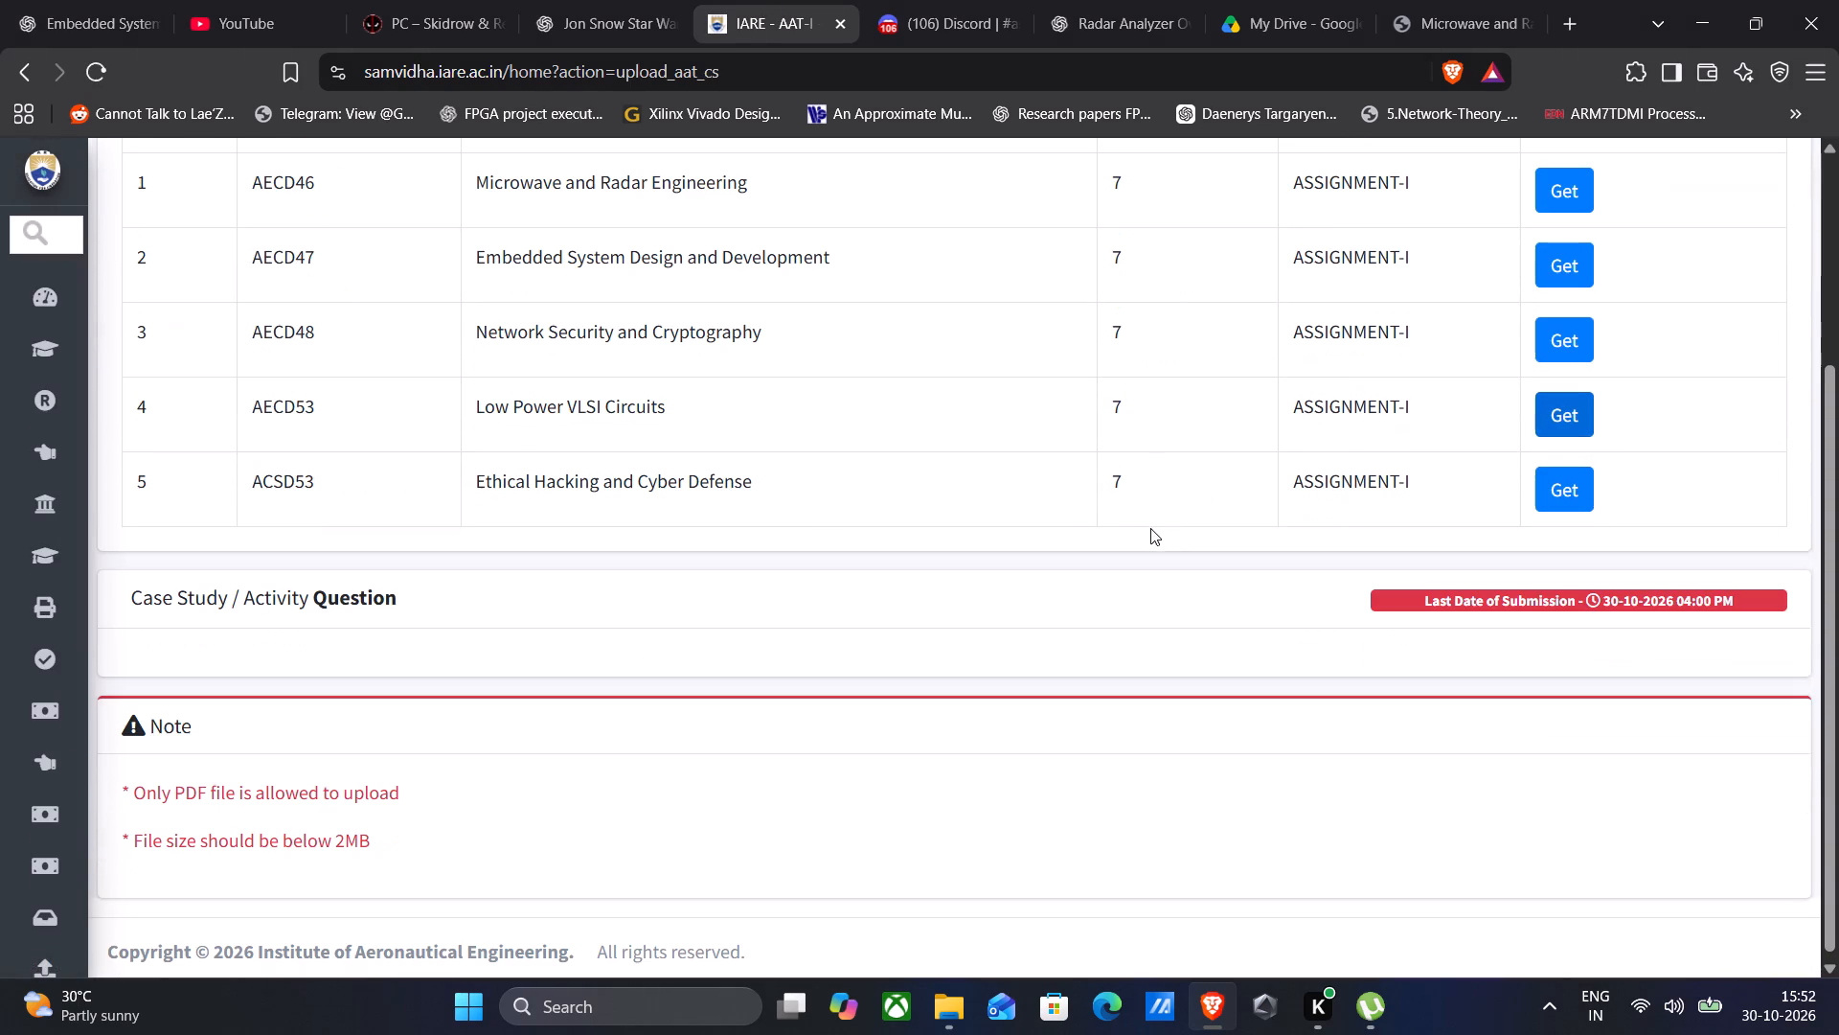
click(1534, 486)
click(1620, 487)
click(1582, 487)
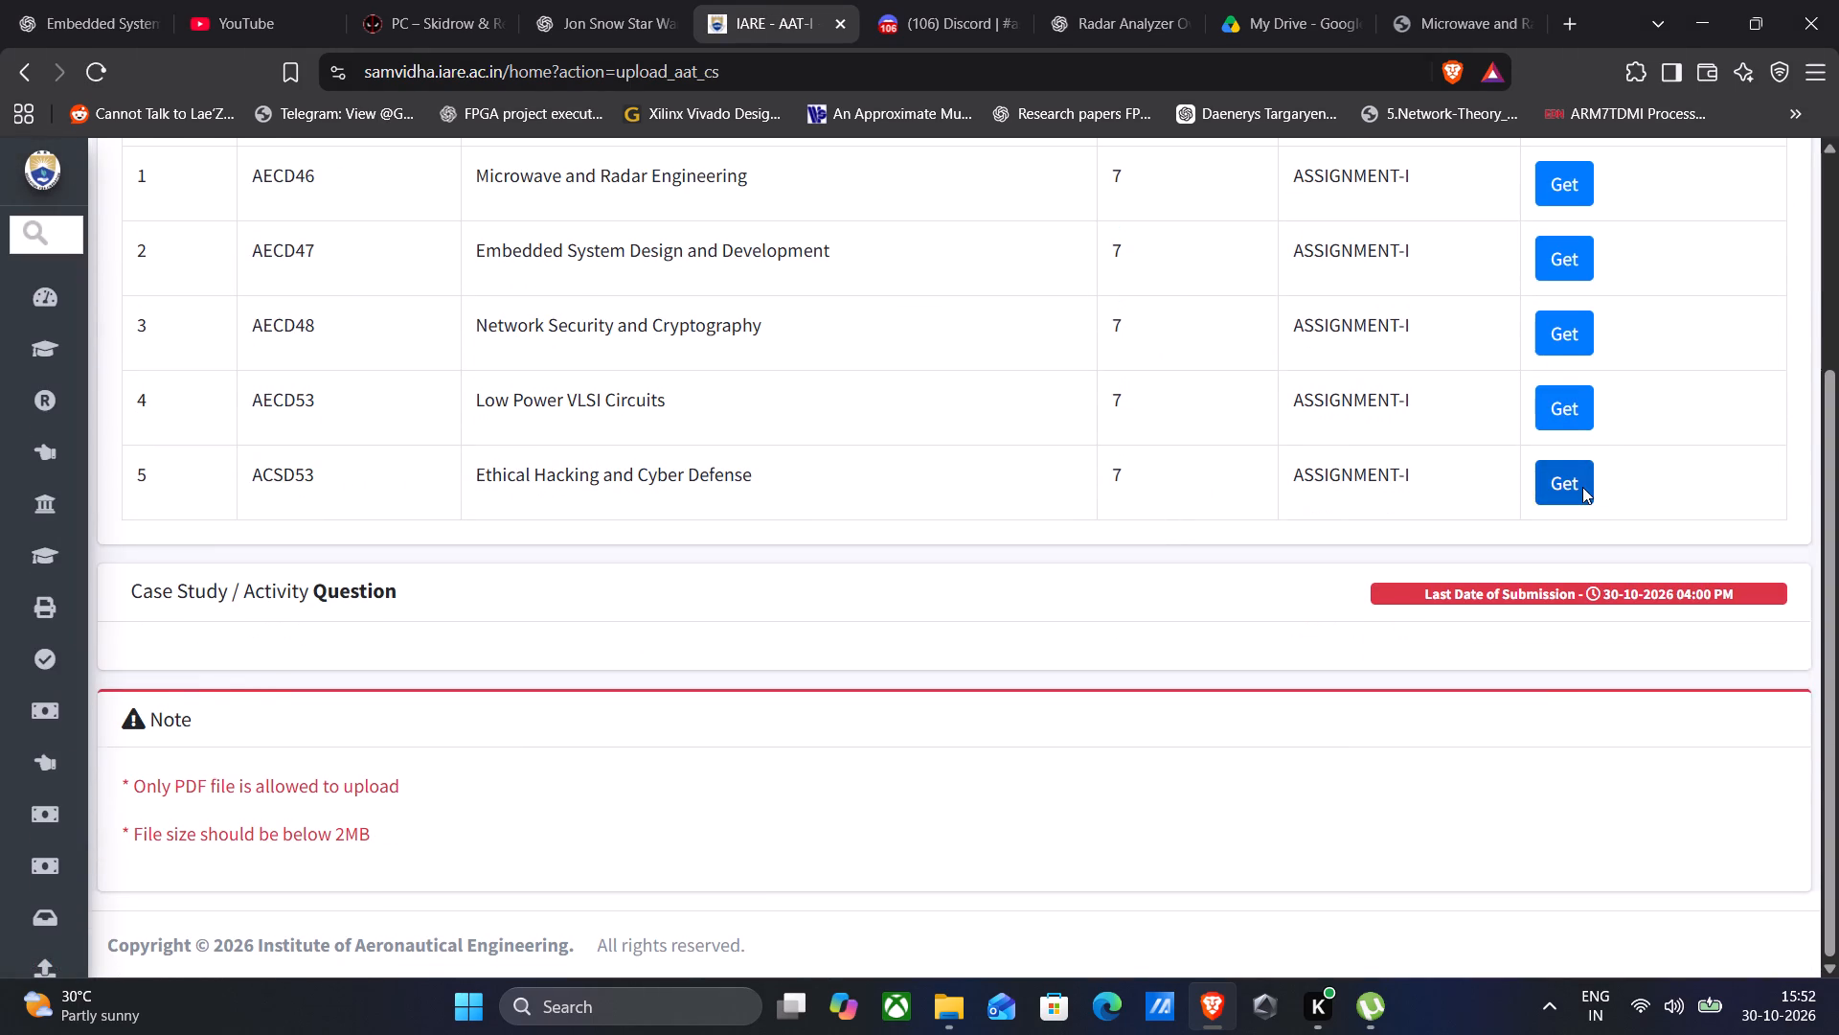
click(1577, 408)
click(1567, 397)
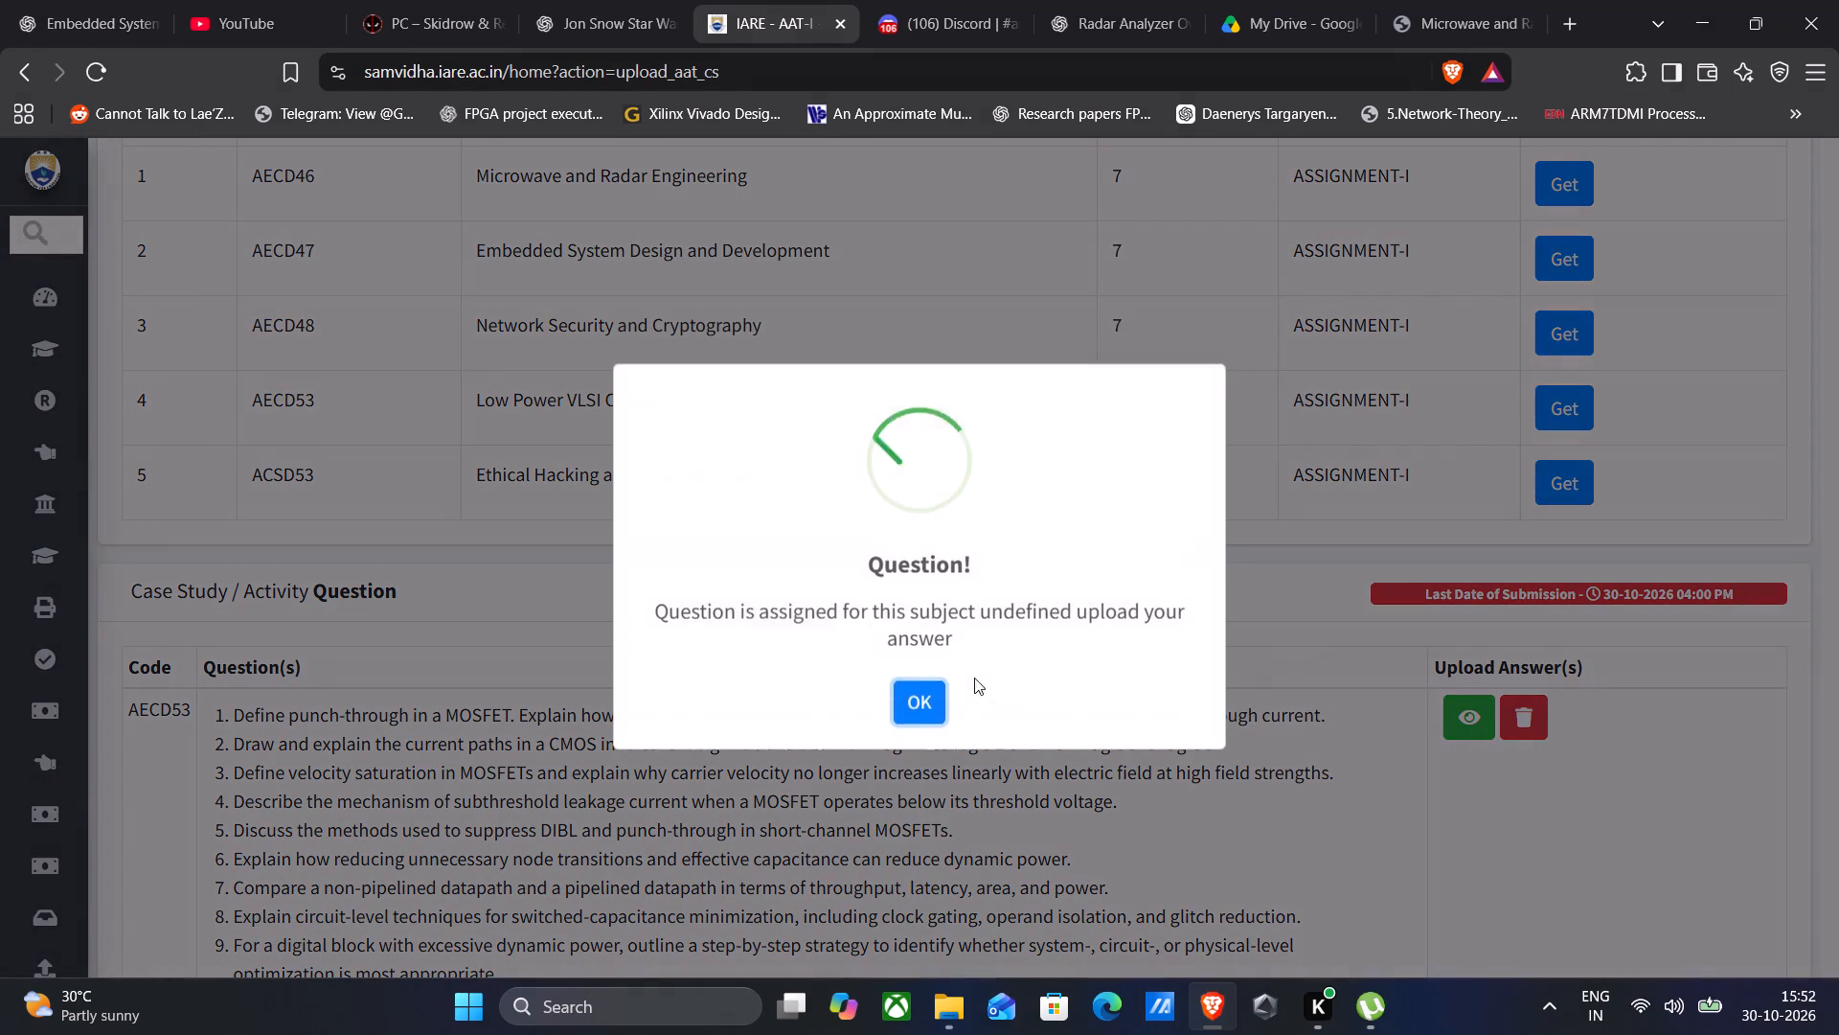
click(925, 698)
scroll(27, 698, down, 9)
Go to the AAT (Concept Video) uploads page to check its submission entries.
scroll(106, 775, down, 5)
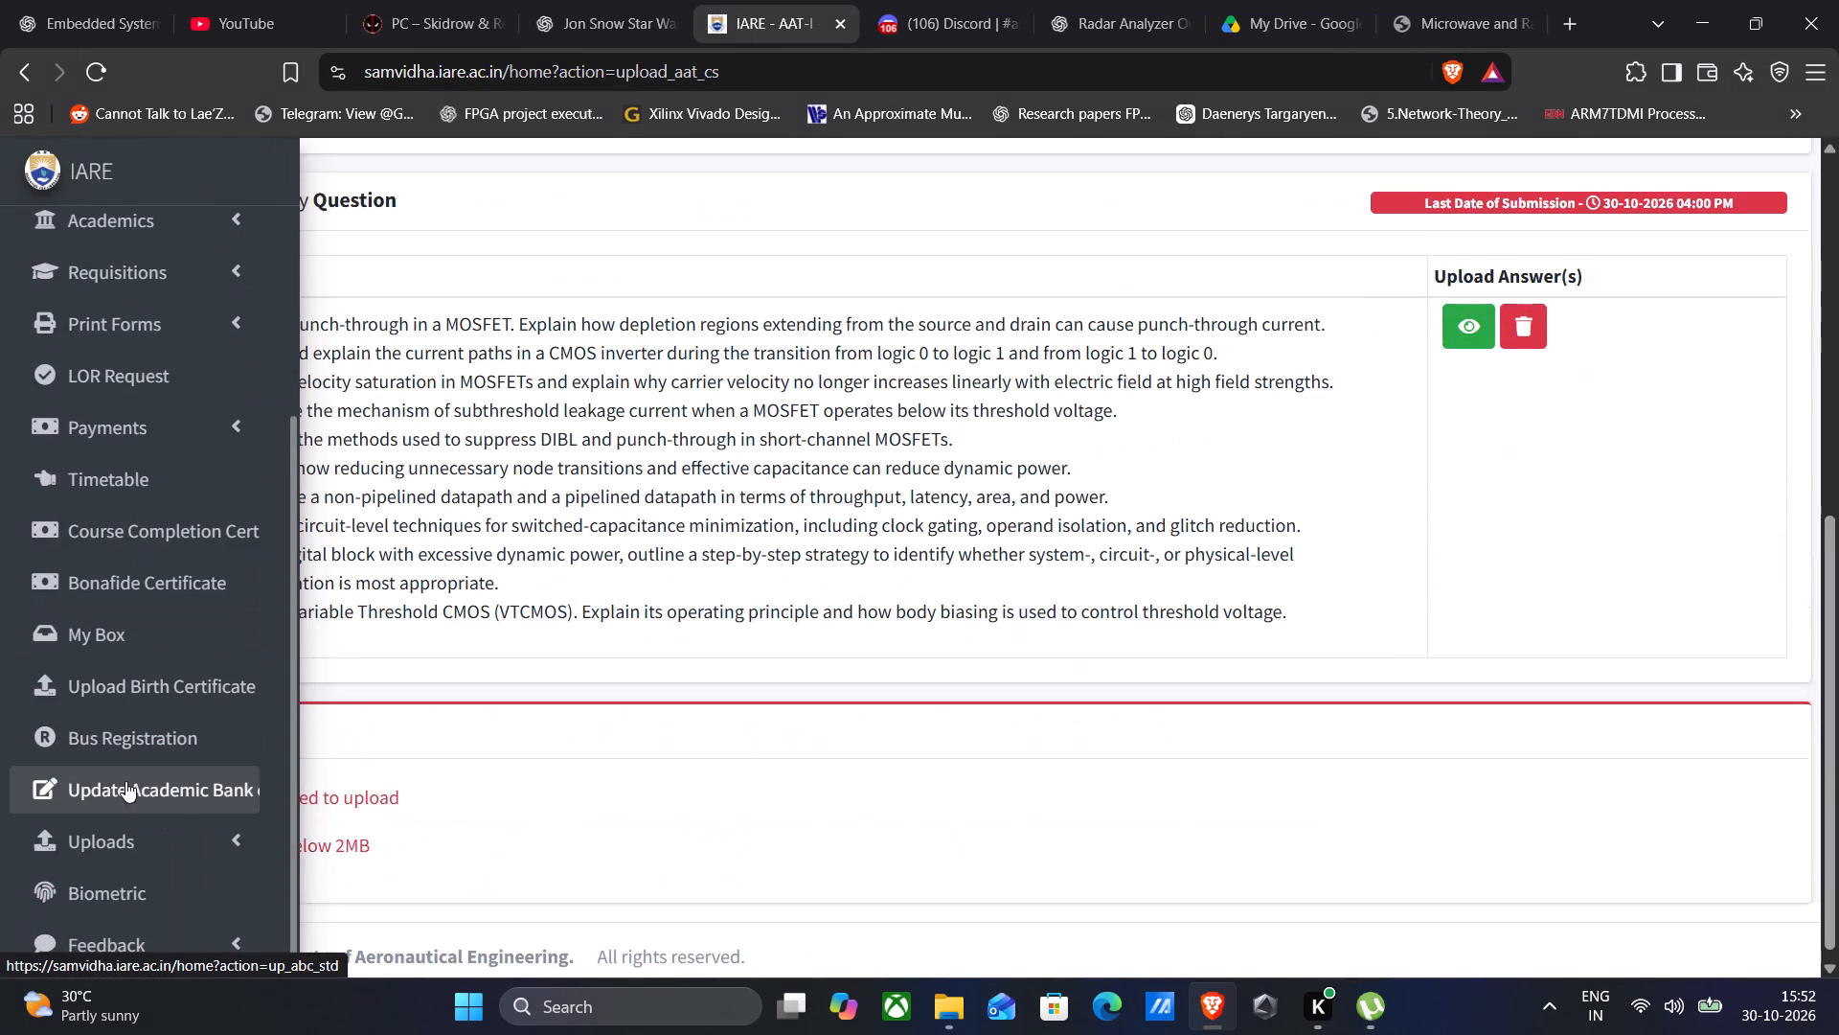
click(168, 819)
scroll(169, 790, down, 8)
click(171, 757)
click(180, 786)
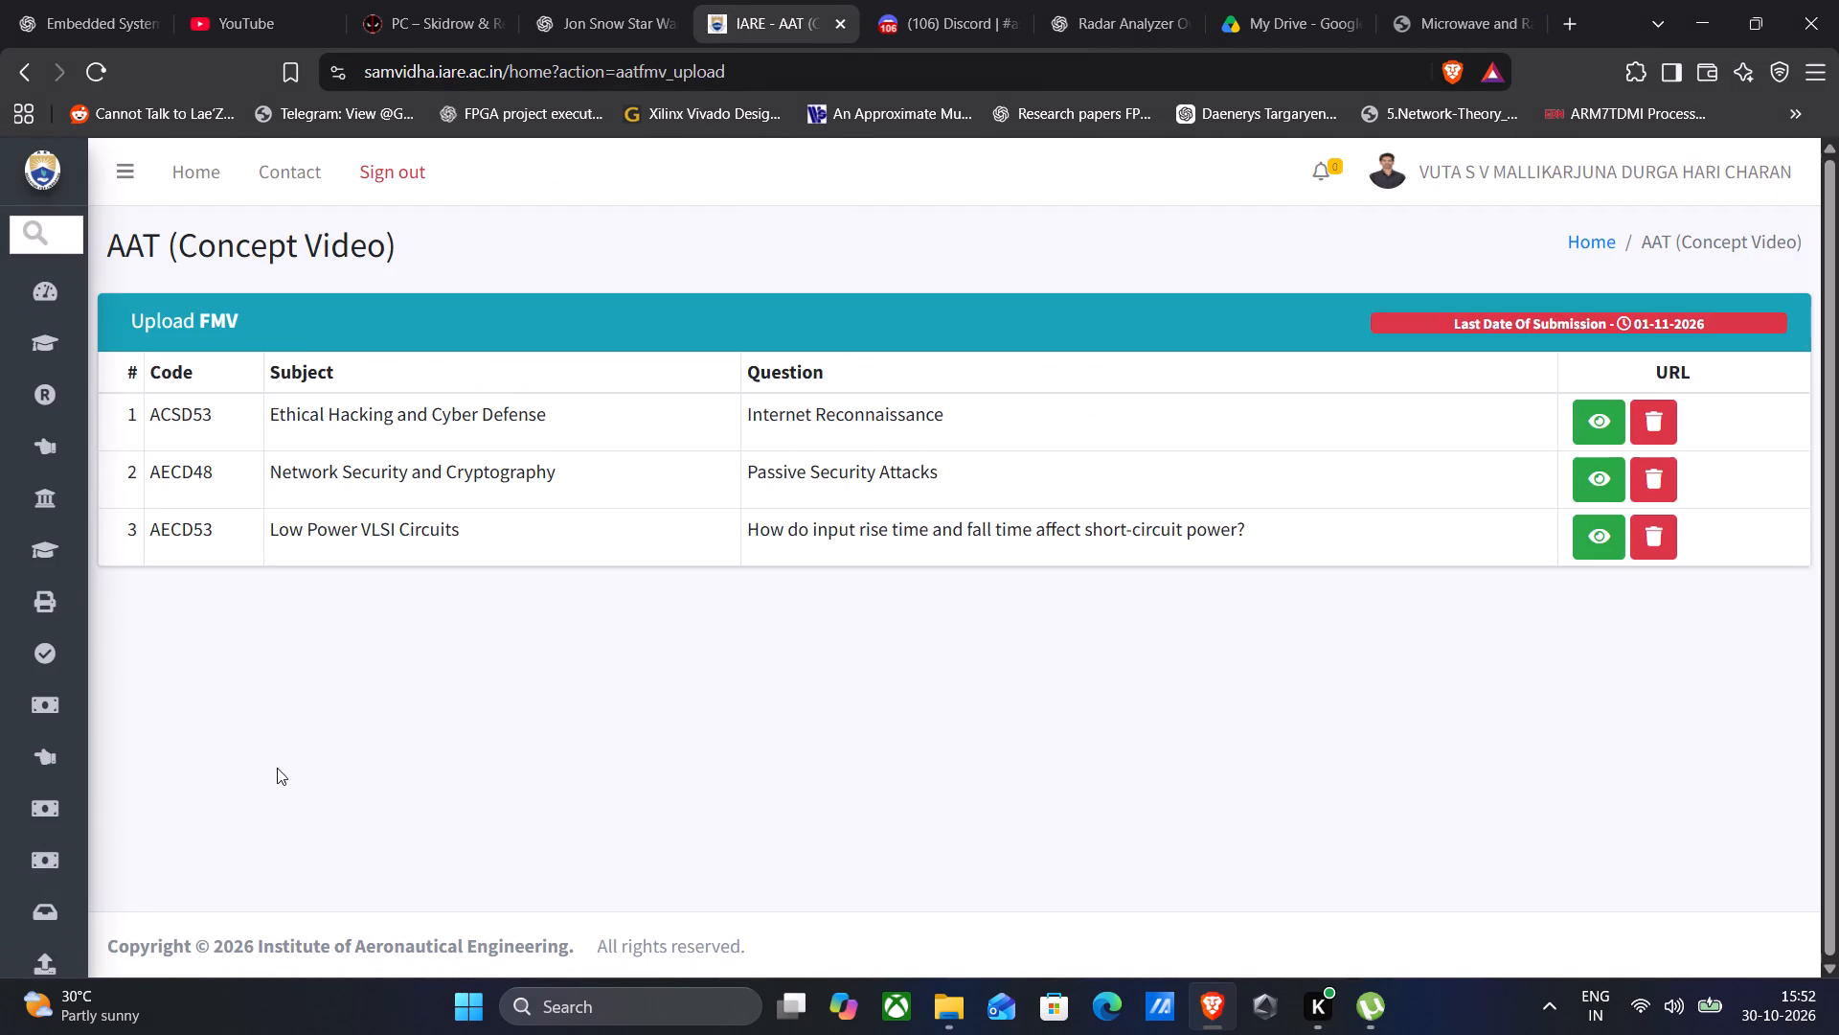